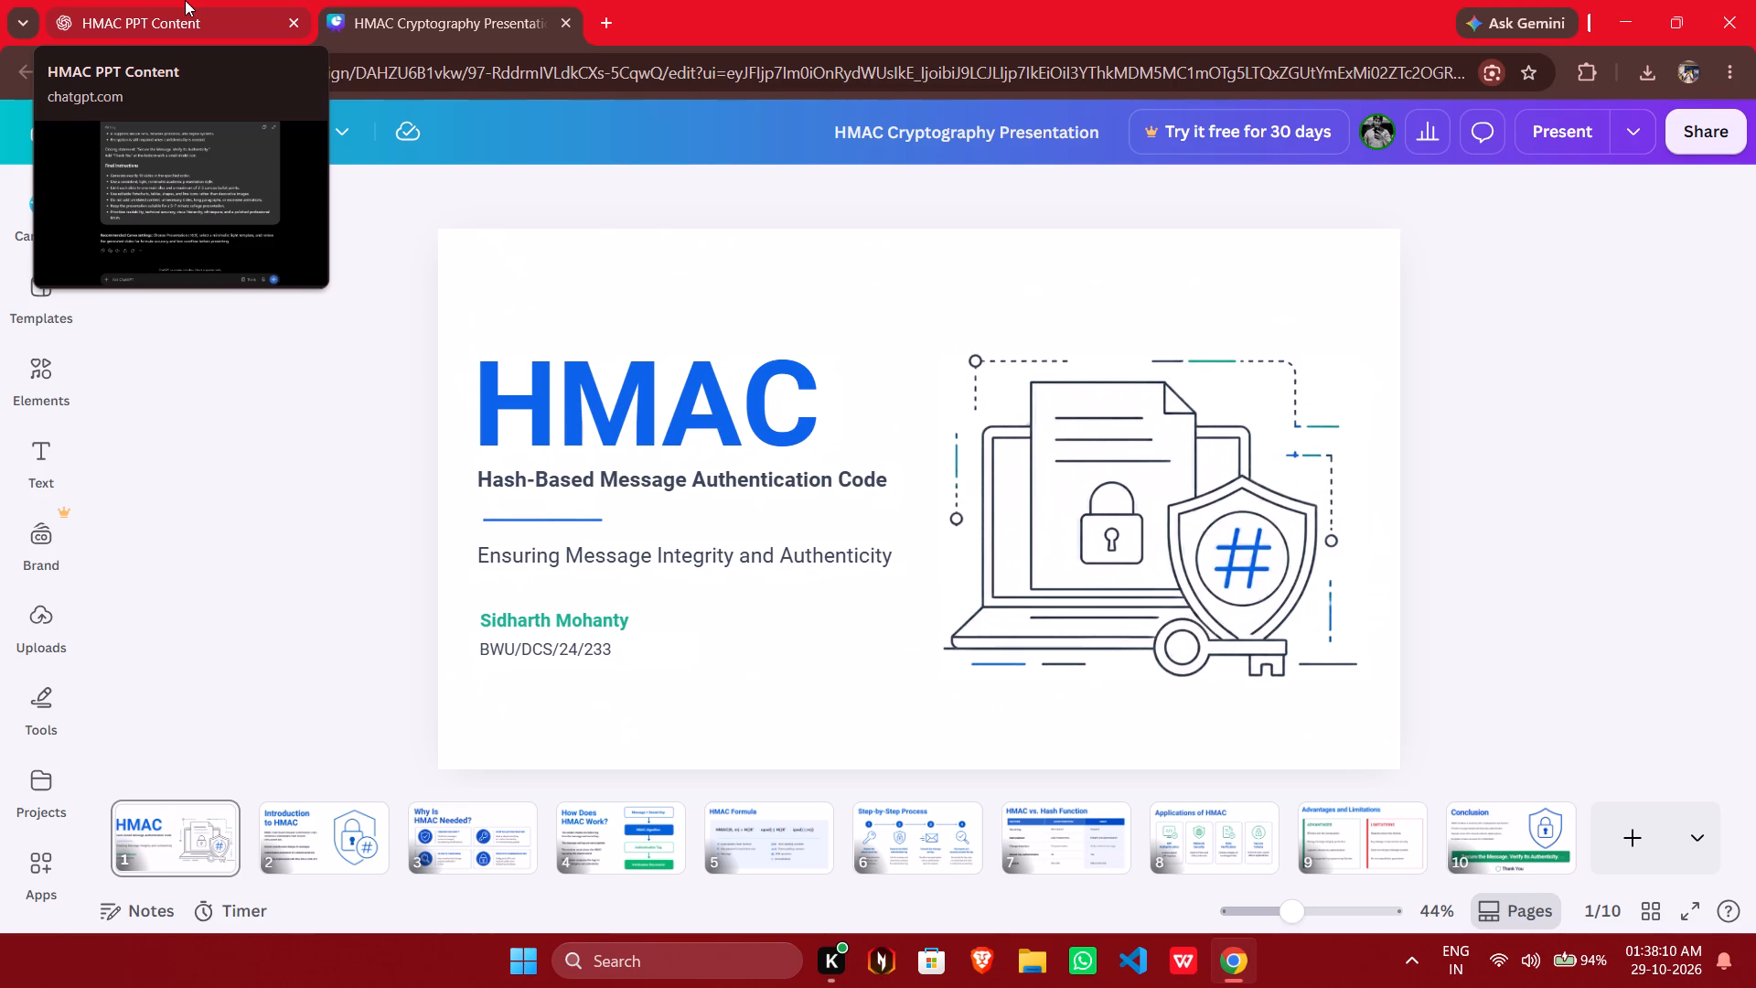
{"action": "left_click", "coordinate": [285, 846]}
In File Explorer, copy the "1bw logo" image from the BW Presentation folder on New Volume (D:).
{"action": "left_click", "coordinate": [1023, 972]}
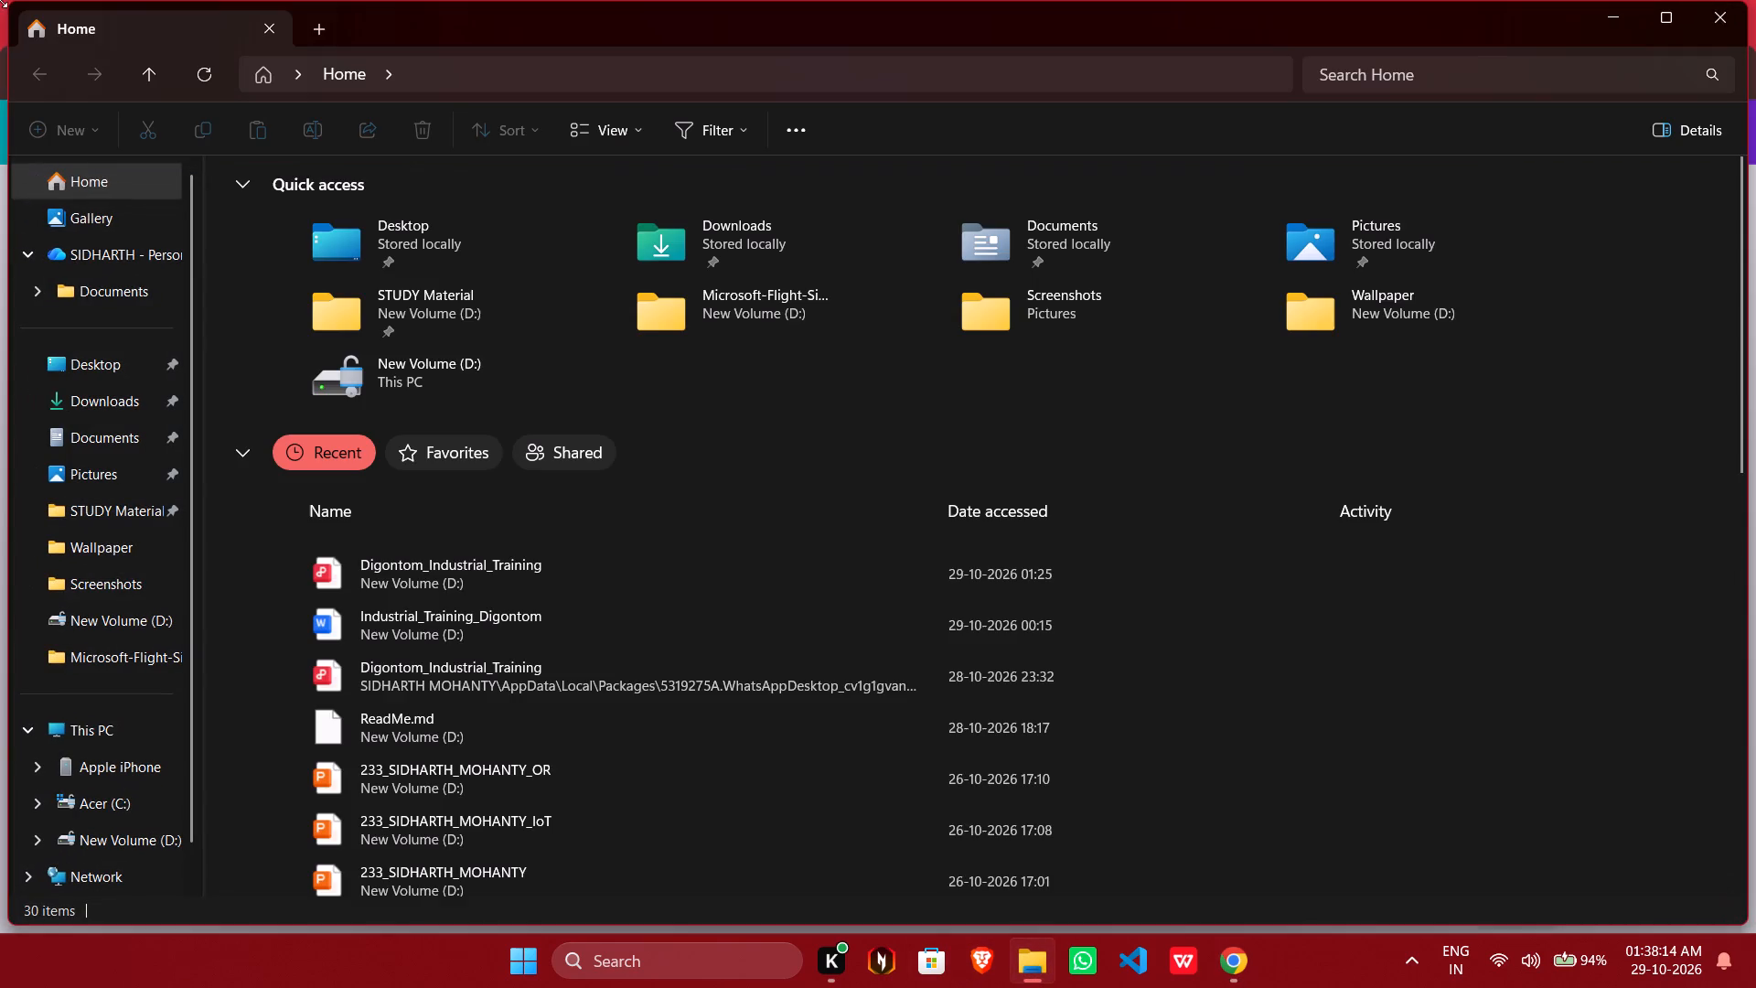
{"action": "left_click", "coordinate": [134, 847]}
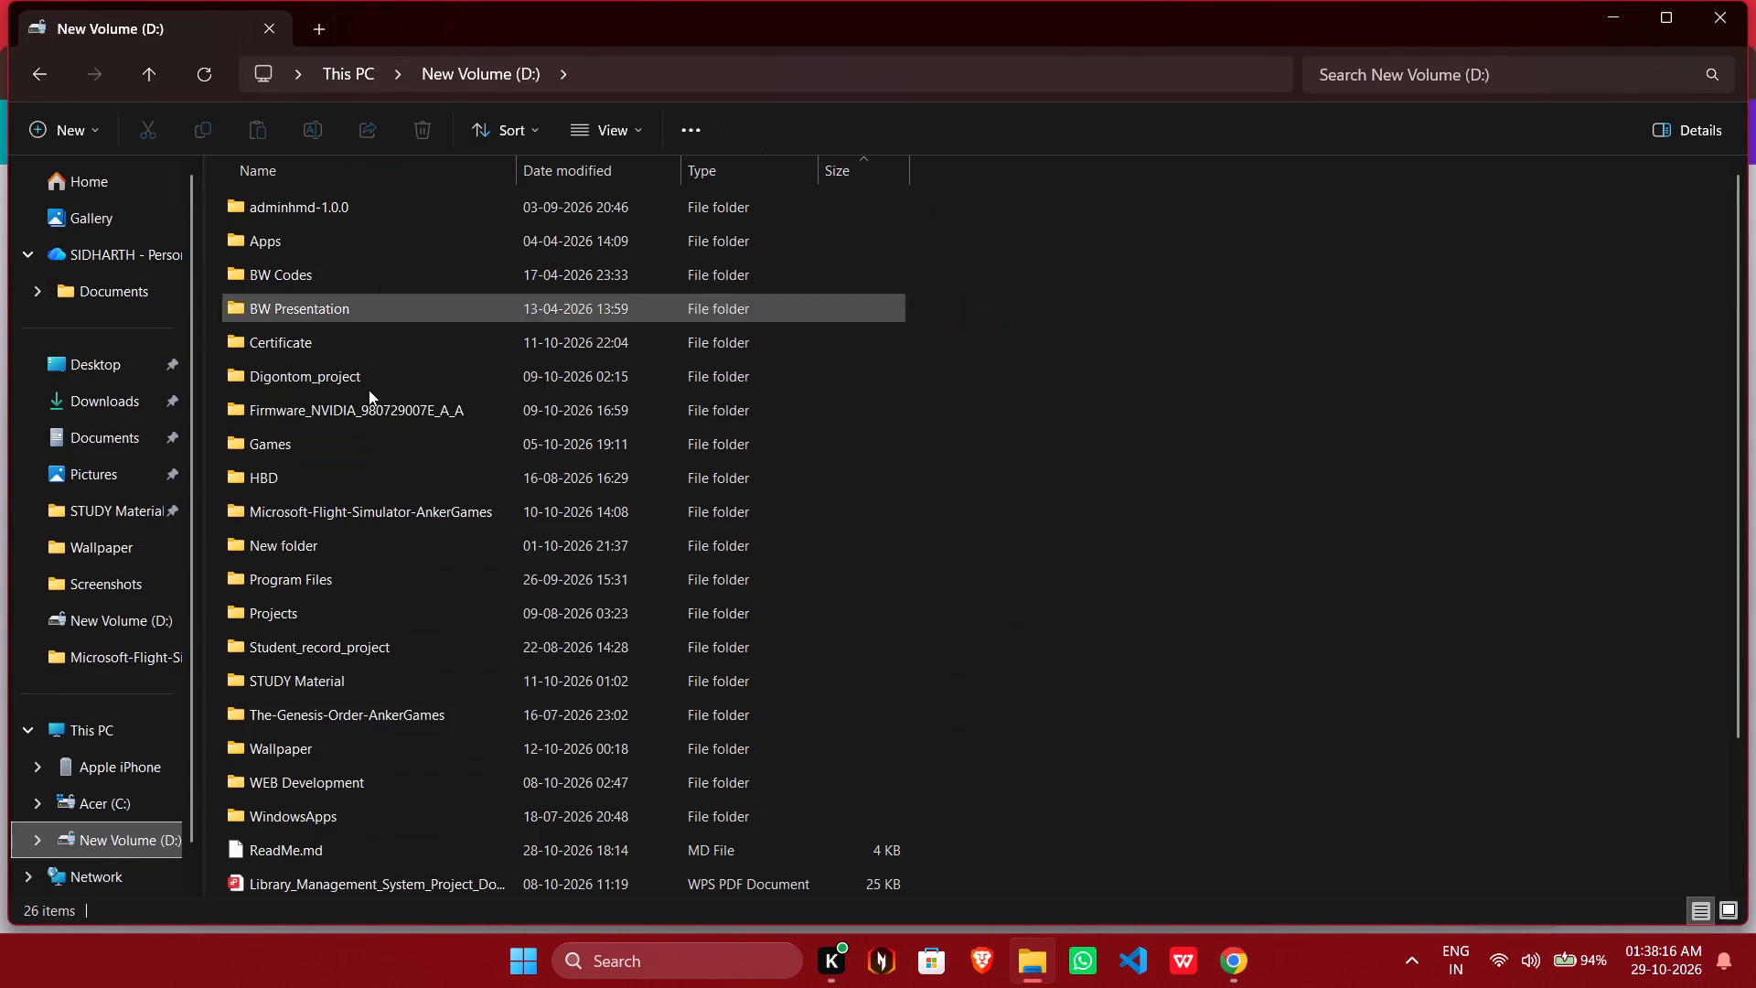
{"action": "scroll", "coordinate": [311, 664], "scroll_direction": "down", "scroll_amount": 10}
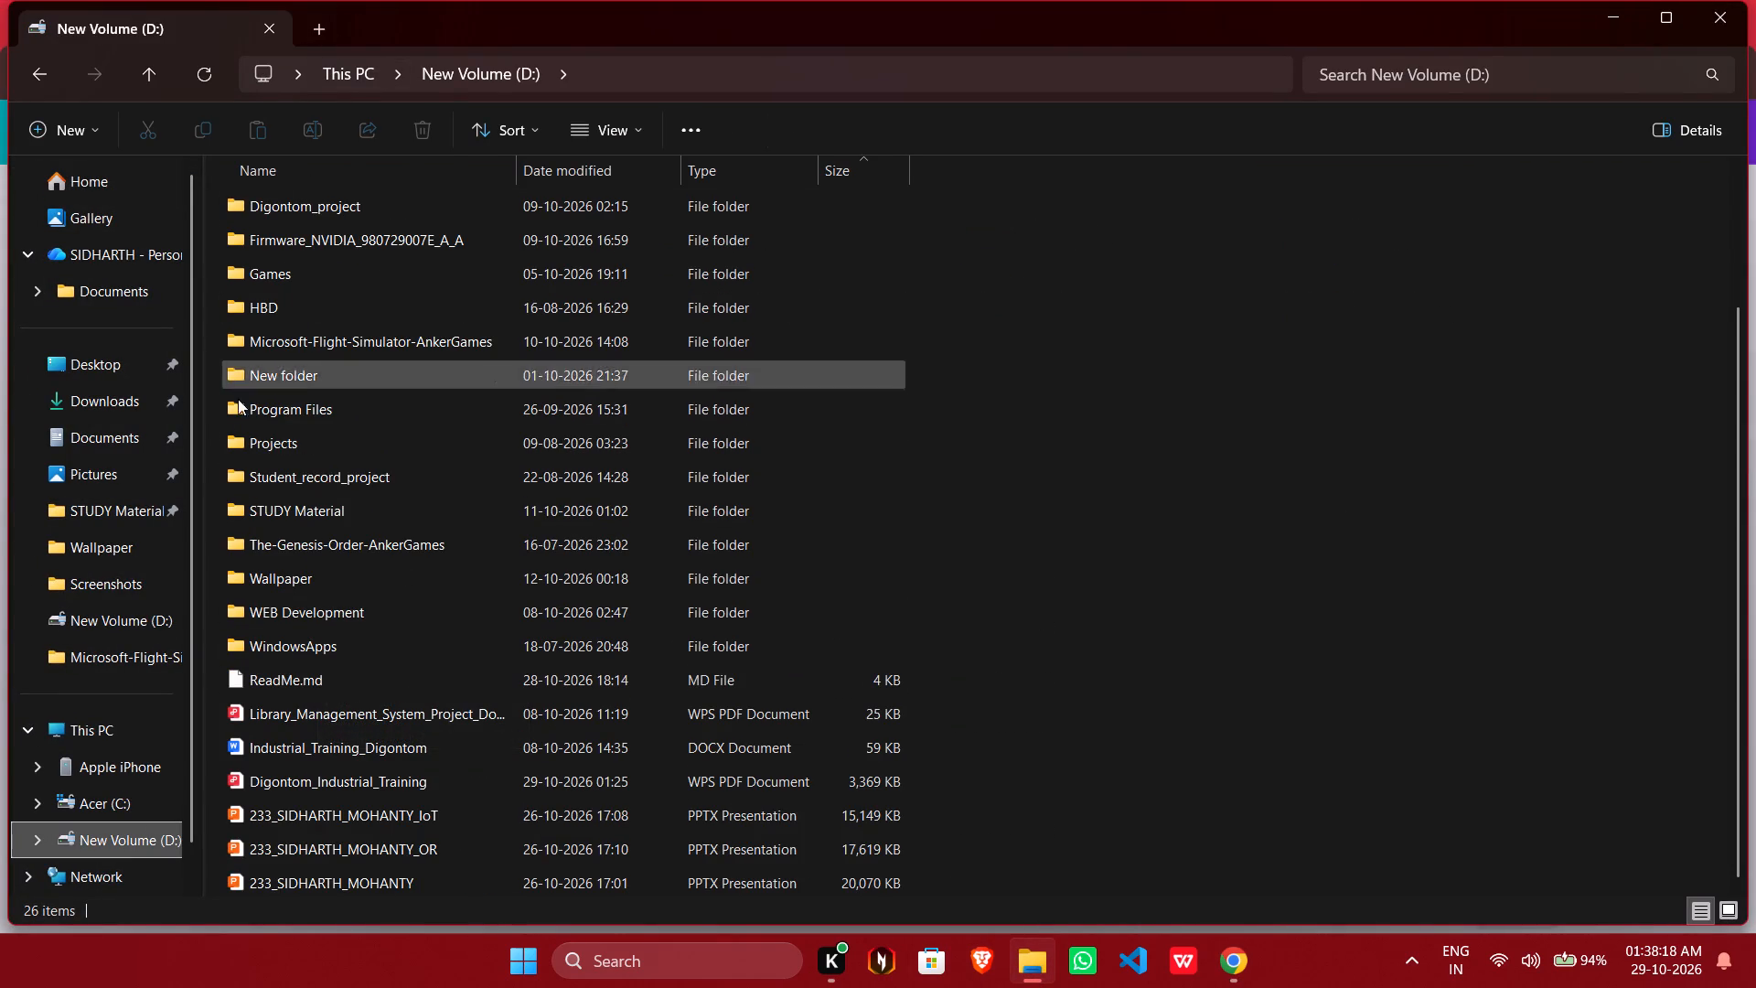
{"action": "scroll", "coordinate": [305, 785], "scroll_direction": "up", "scroll_amount": 8}
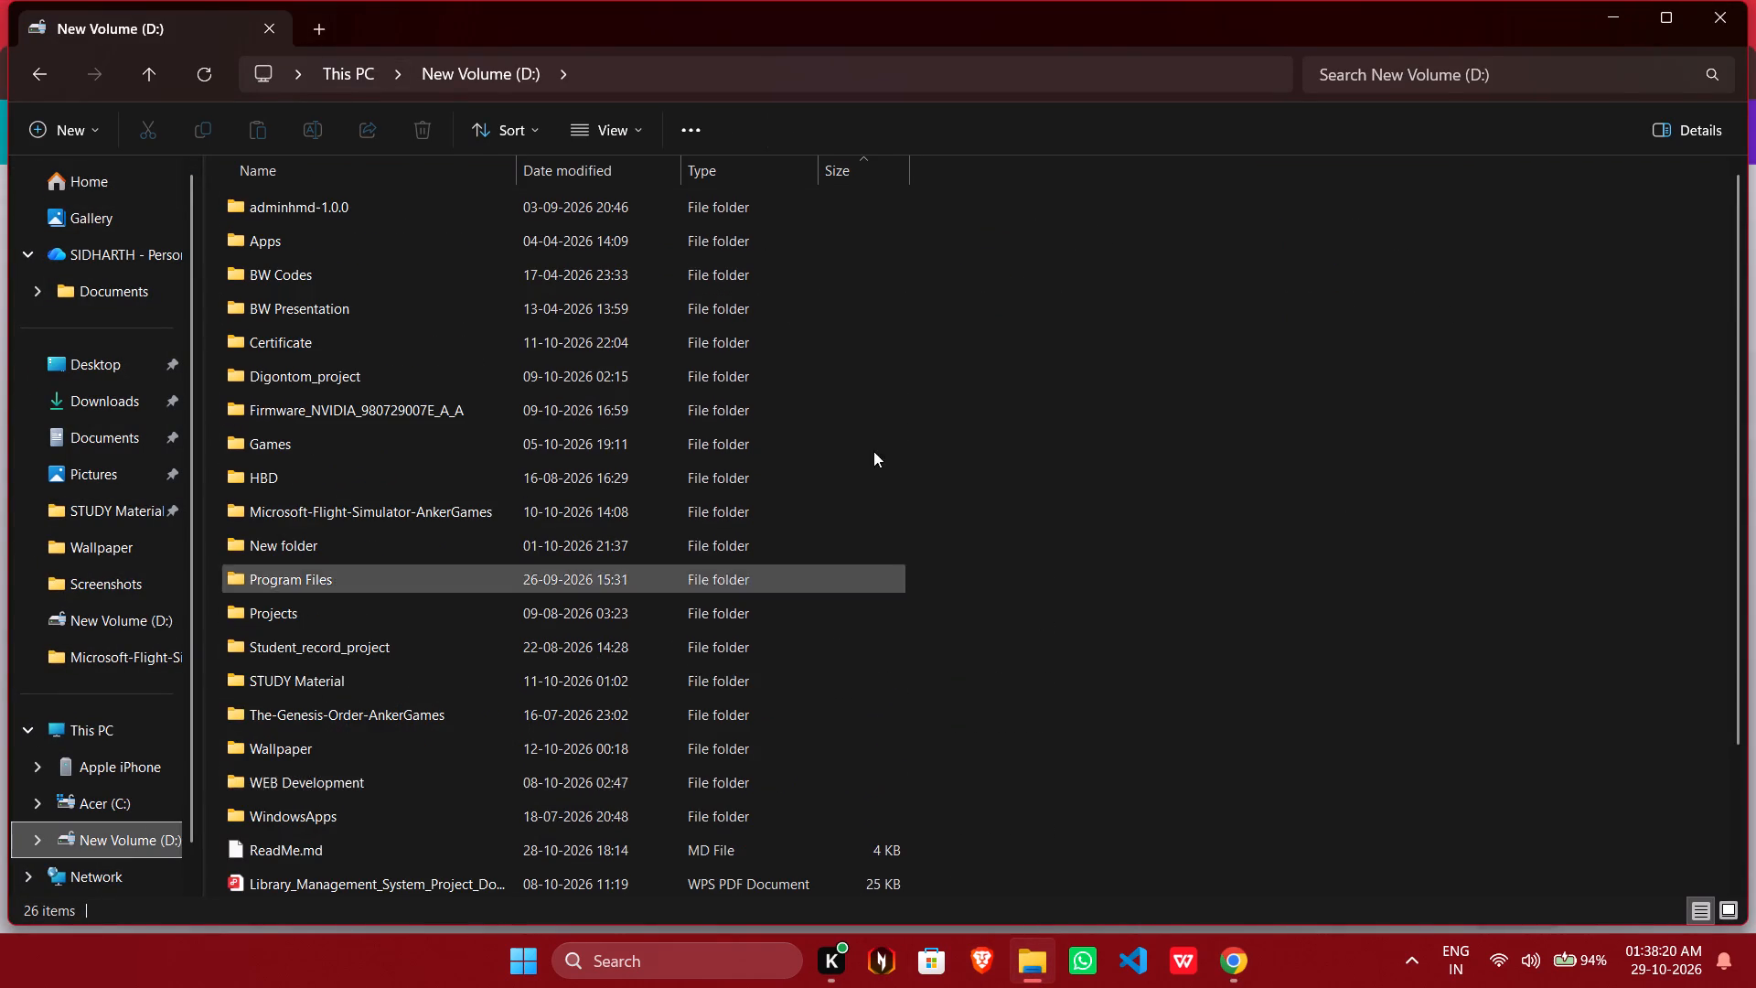
{"action": "scroll", "coordinate": [1059, 369], "scroll_direction": "down", "scroll_amount": 9}
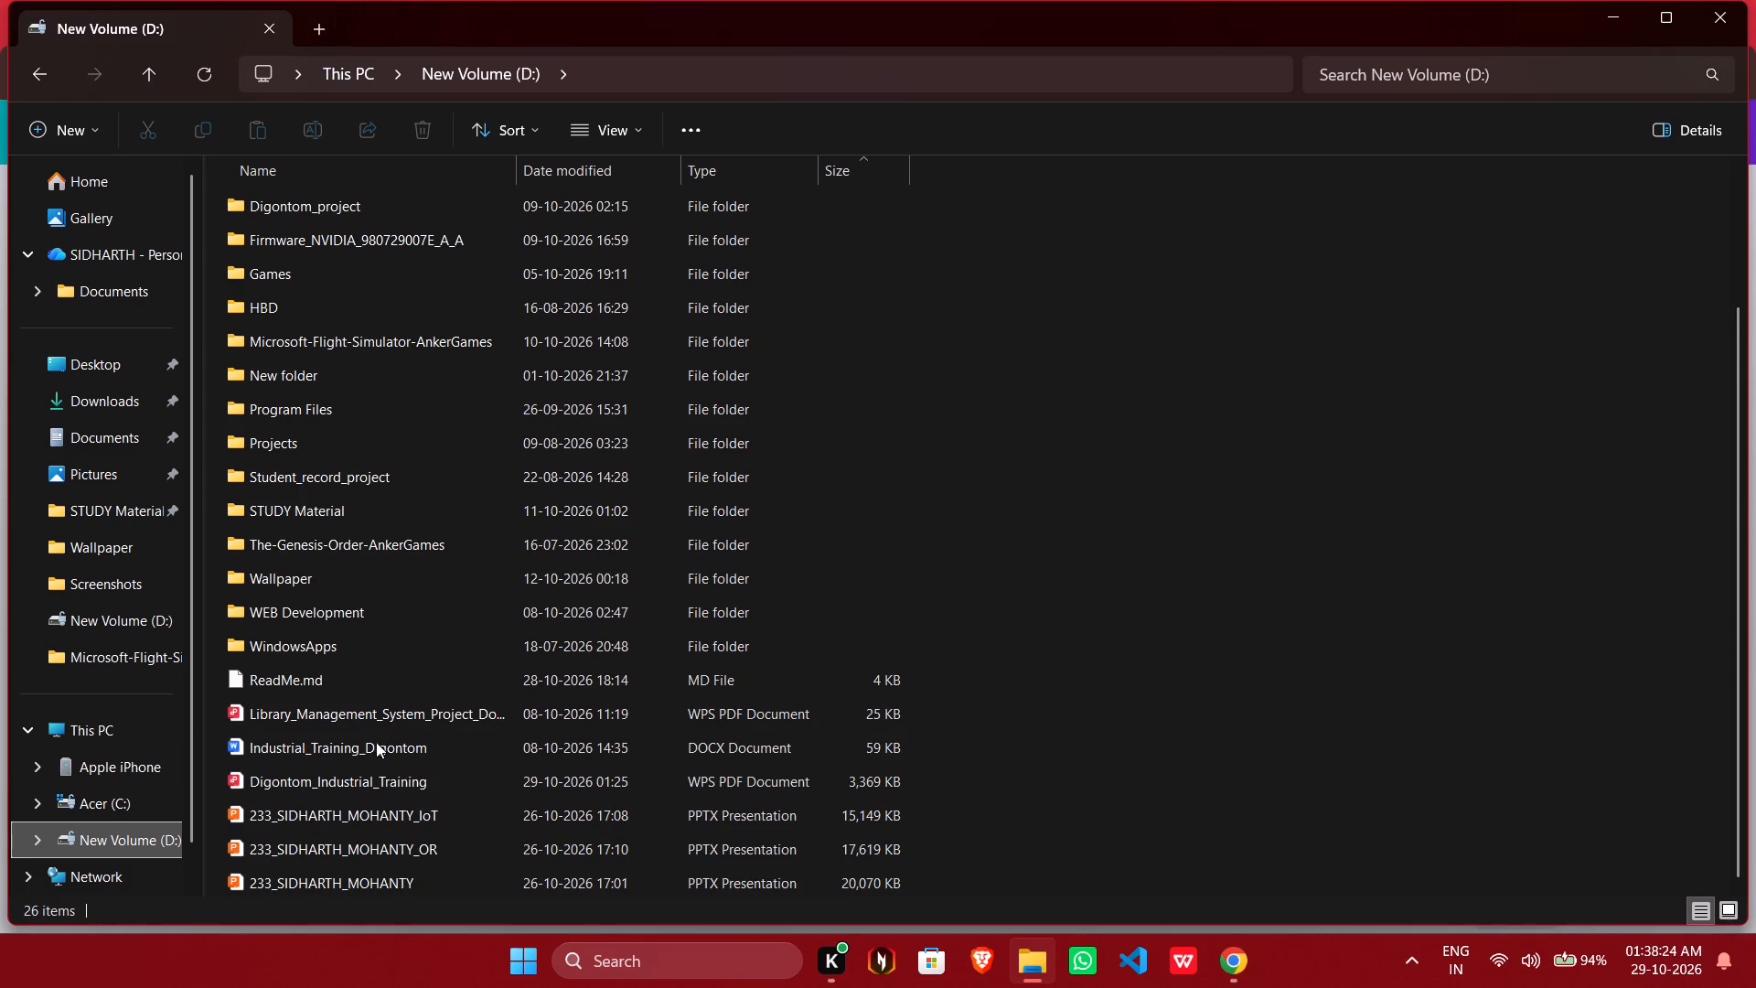
{"action": "scroll", "coordinate": [680, 626], "scroll_direction": "up", "scroll_amount": 4}
{"action": "scroll", "coordinate": [567, 560], "scroll_direction": "up", "scroll_amount": 3}
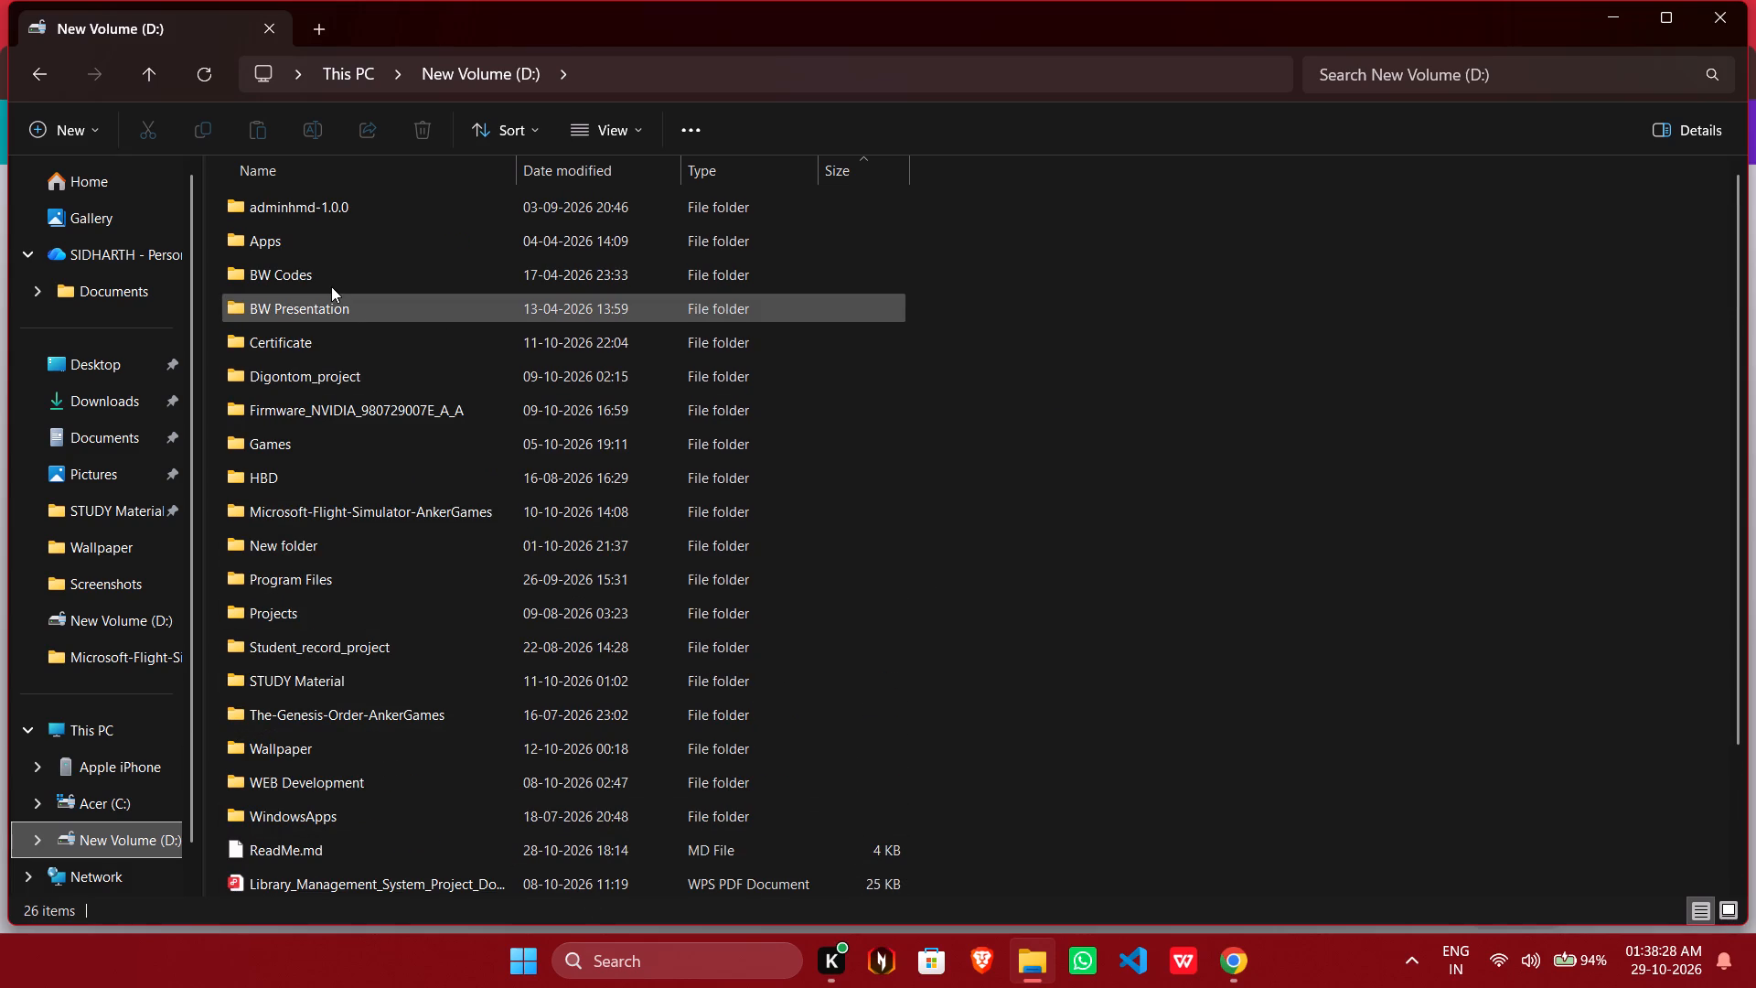
{"action": "double_click", "coordinate": [327, 335]}
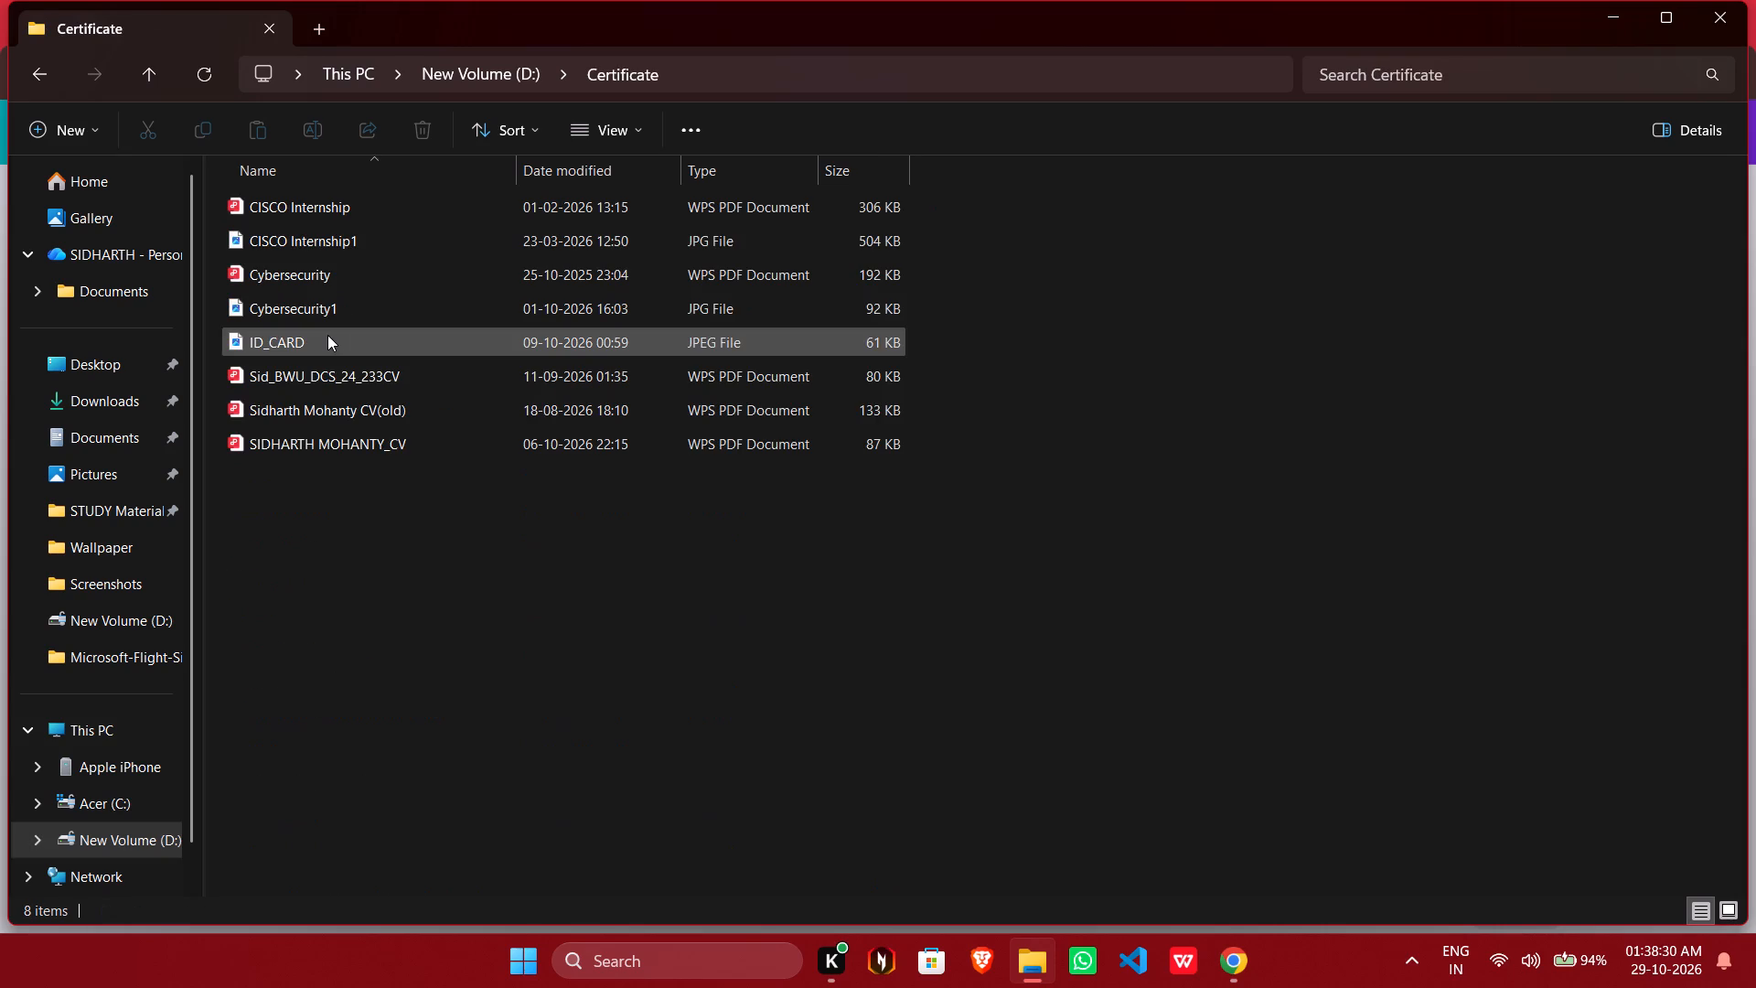
{"action": "left_click", "coordinate": [53, 89]}
{"action": "left_click", "coordinate": [1659, 24]}
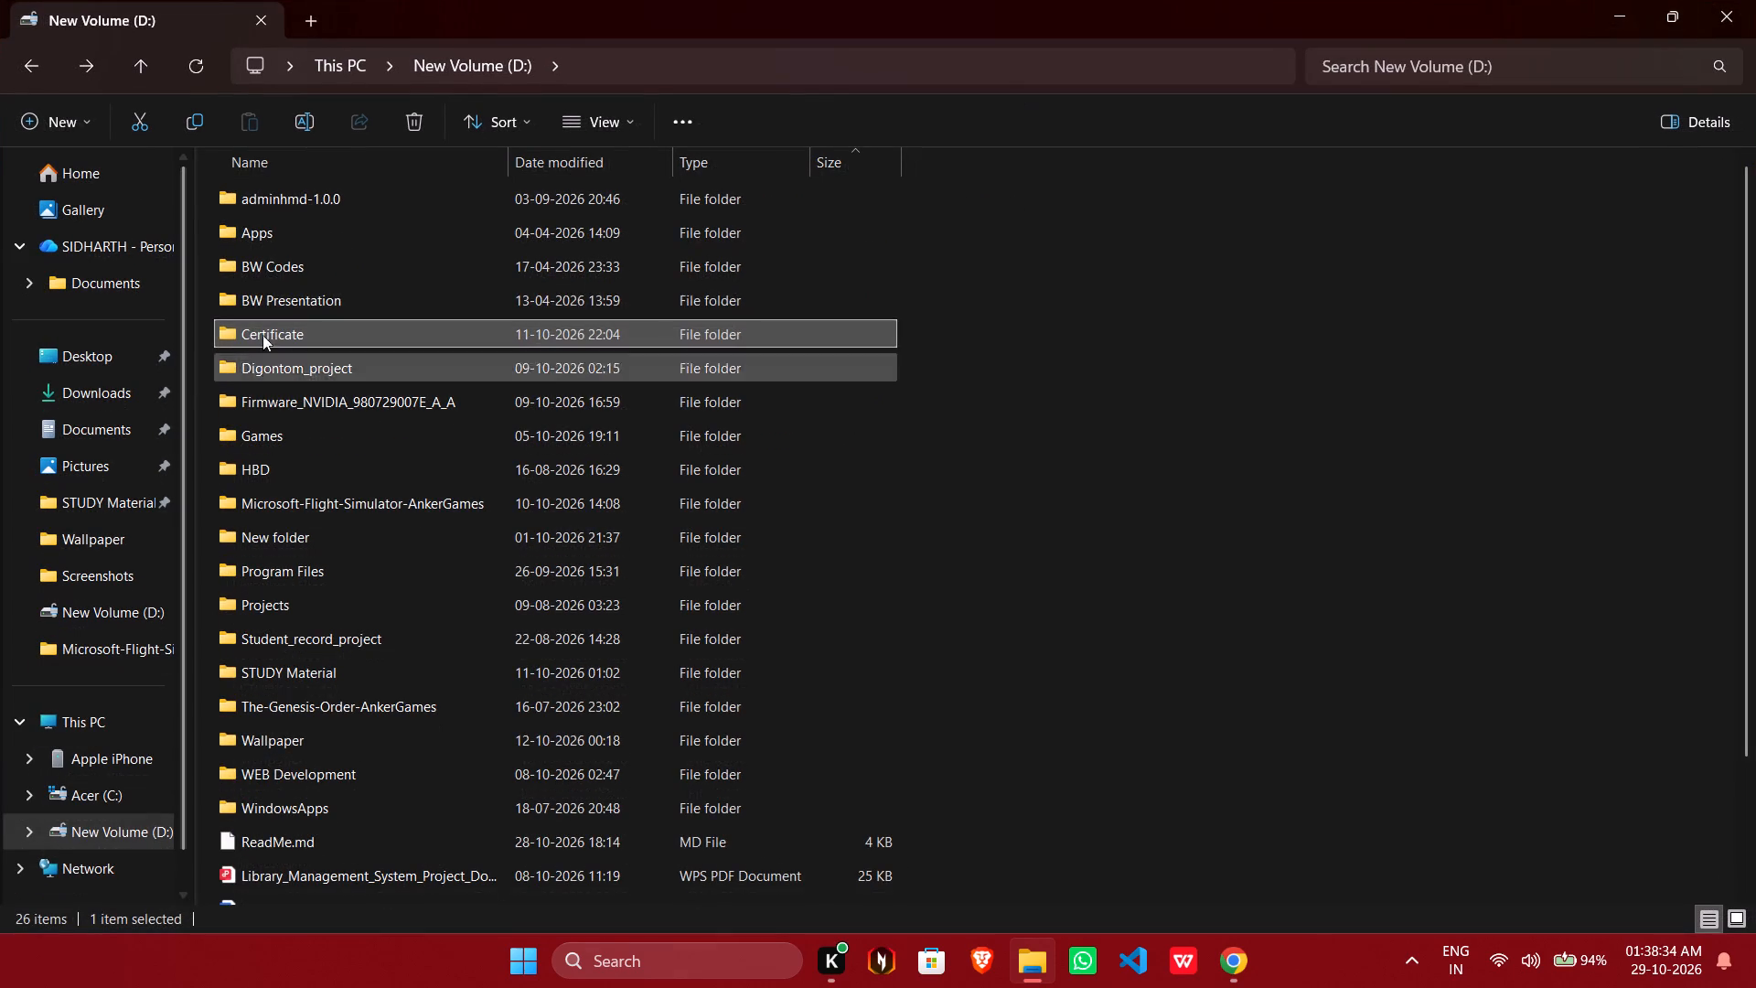
{"action": "double_click", "coordinate": [314, 294]}
{"action": "left_click", "coordinate": [344, 206]}
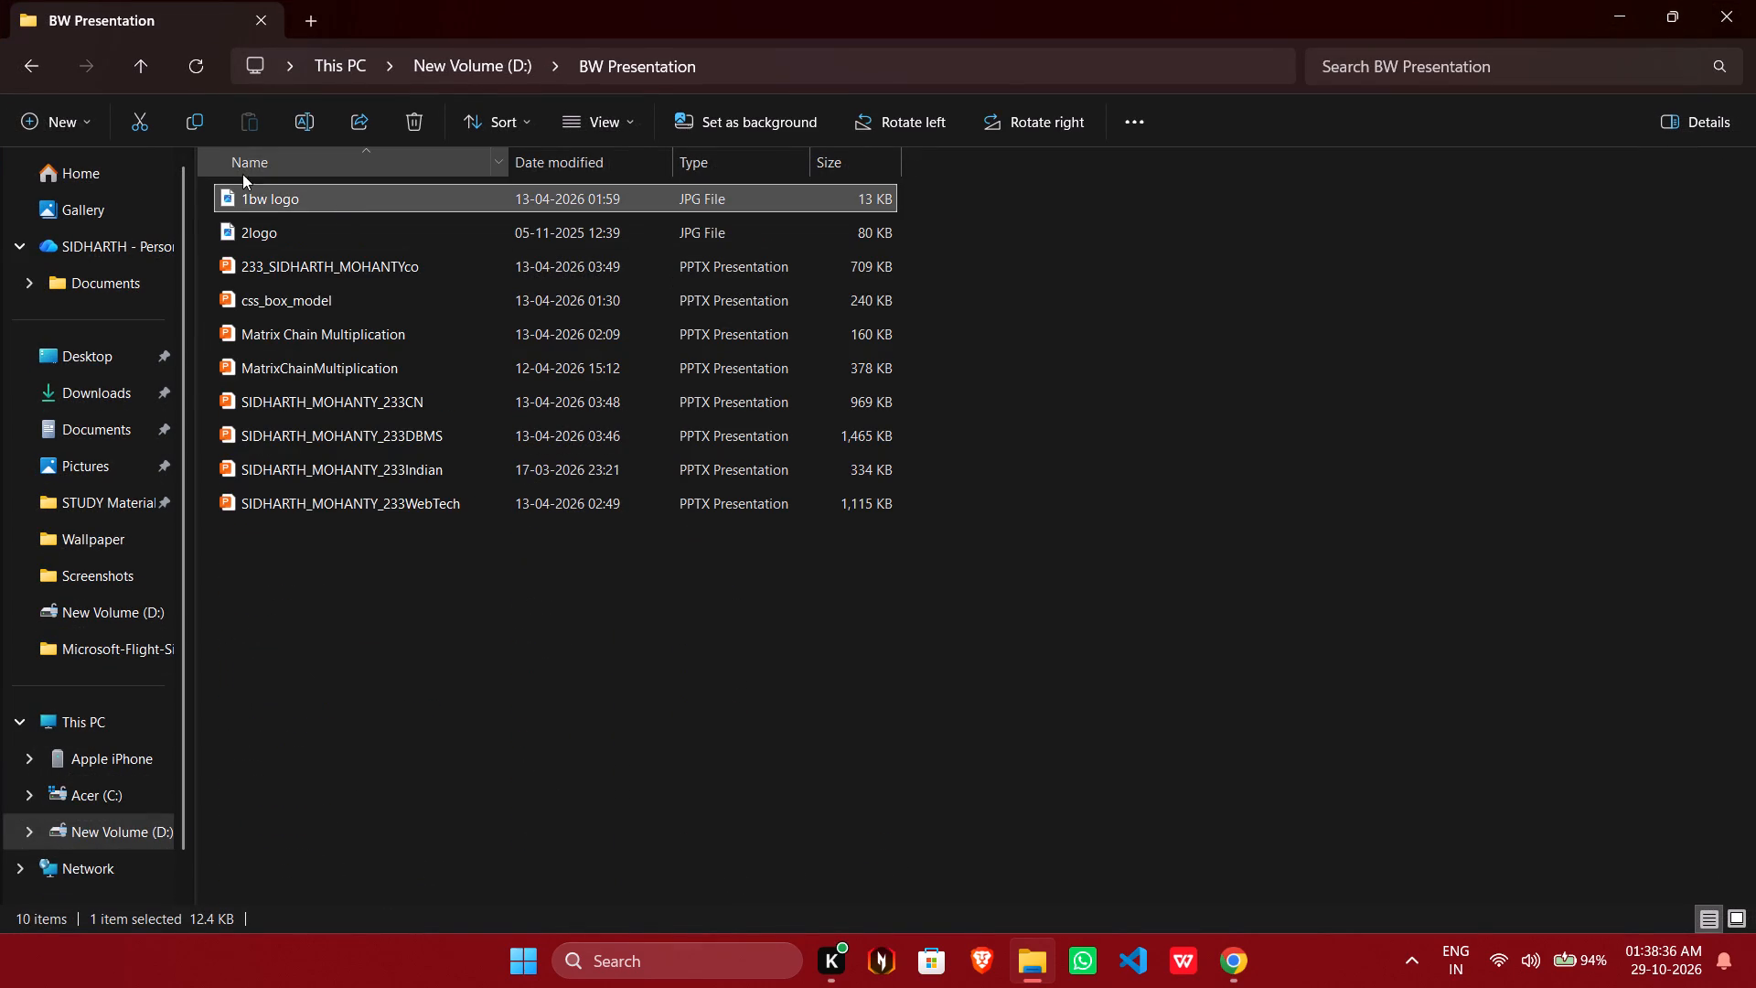
{"action": "left_click", "coordinate": [193, 127]}
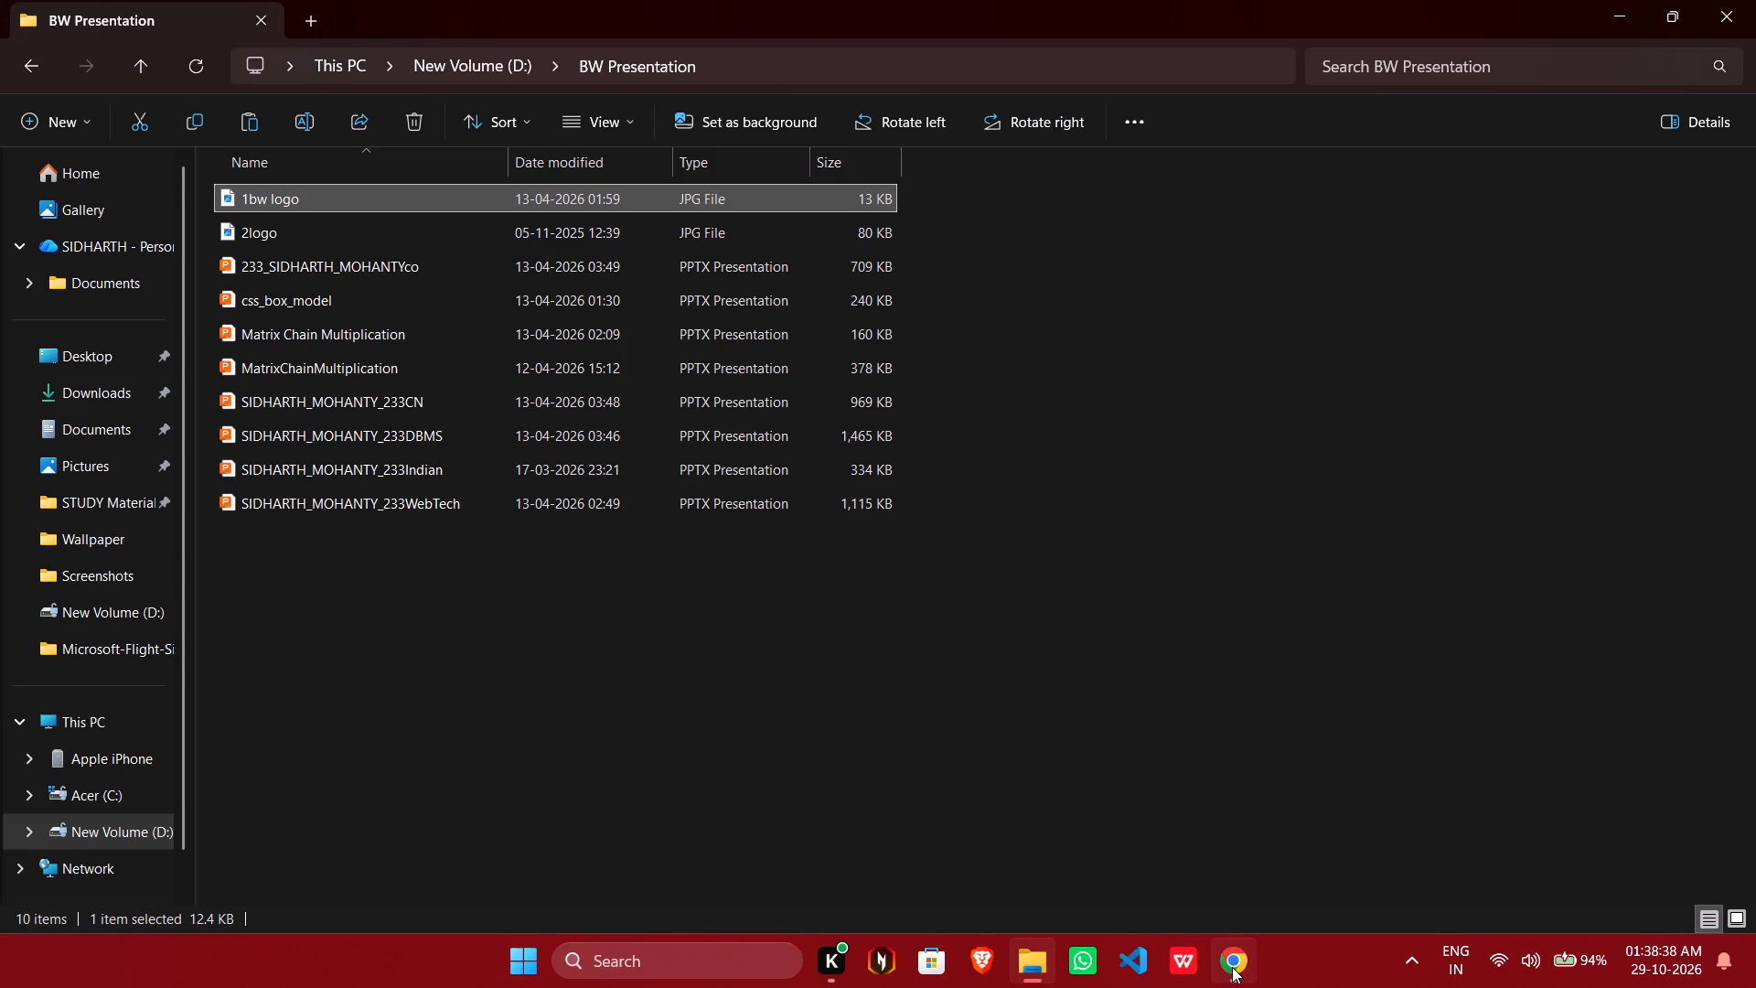
Back in Canva, paste the logo on slide 2, shrink it to about 330 px wide and place it in the slide's top-right corner.
{"action": "left_click", "coordinate": [1232, 967]}
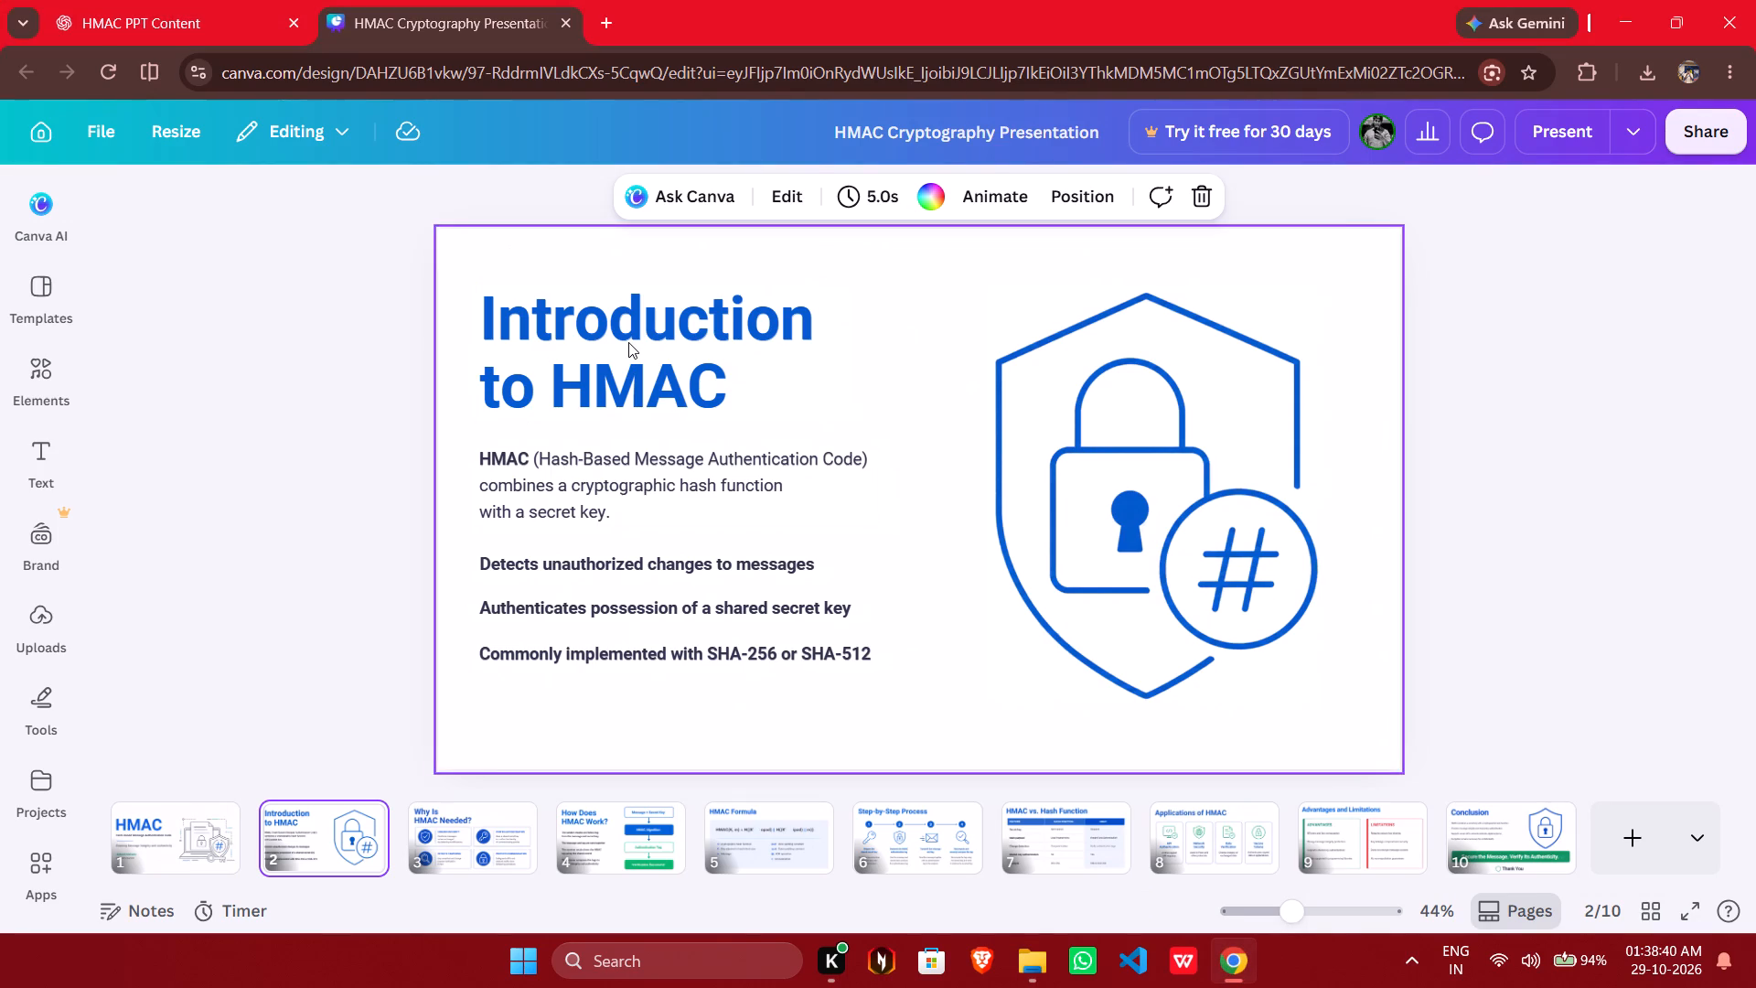
{"action": "key", "text": "ctrl+v"}
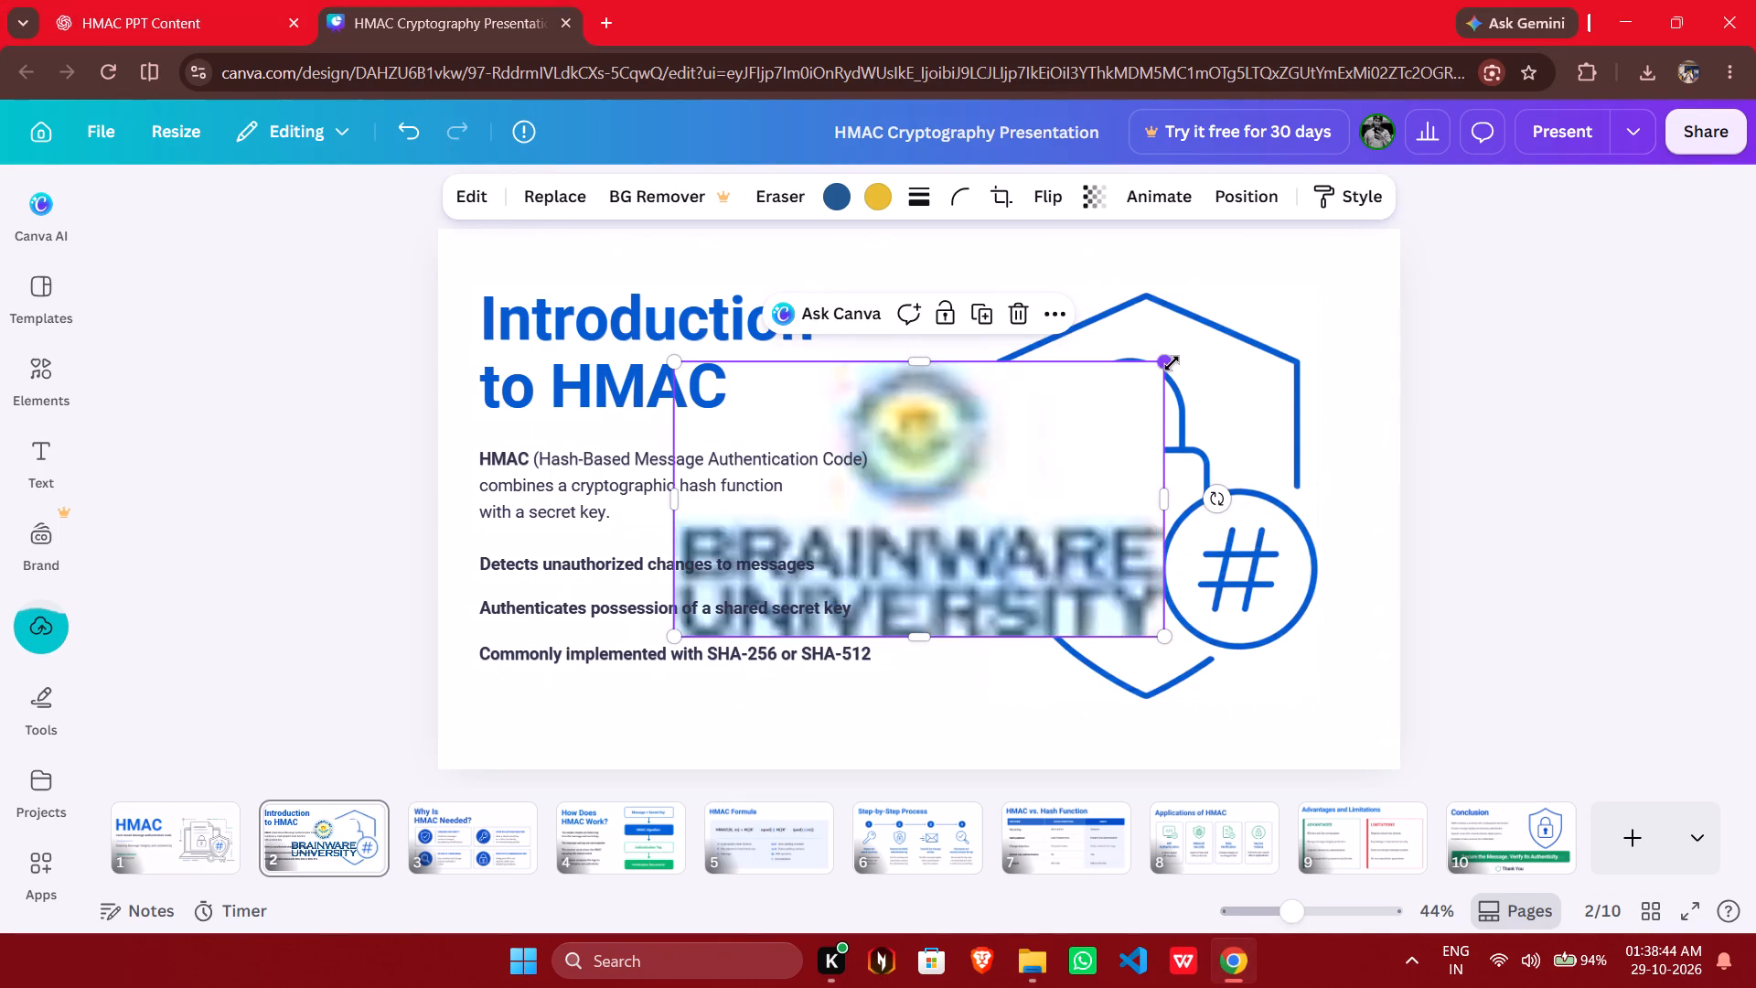
{"action": "left_click_drag", "start_coordinate": [1170, 363], "coordinate": [878, 592]}
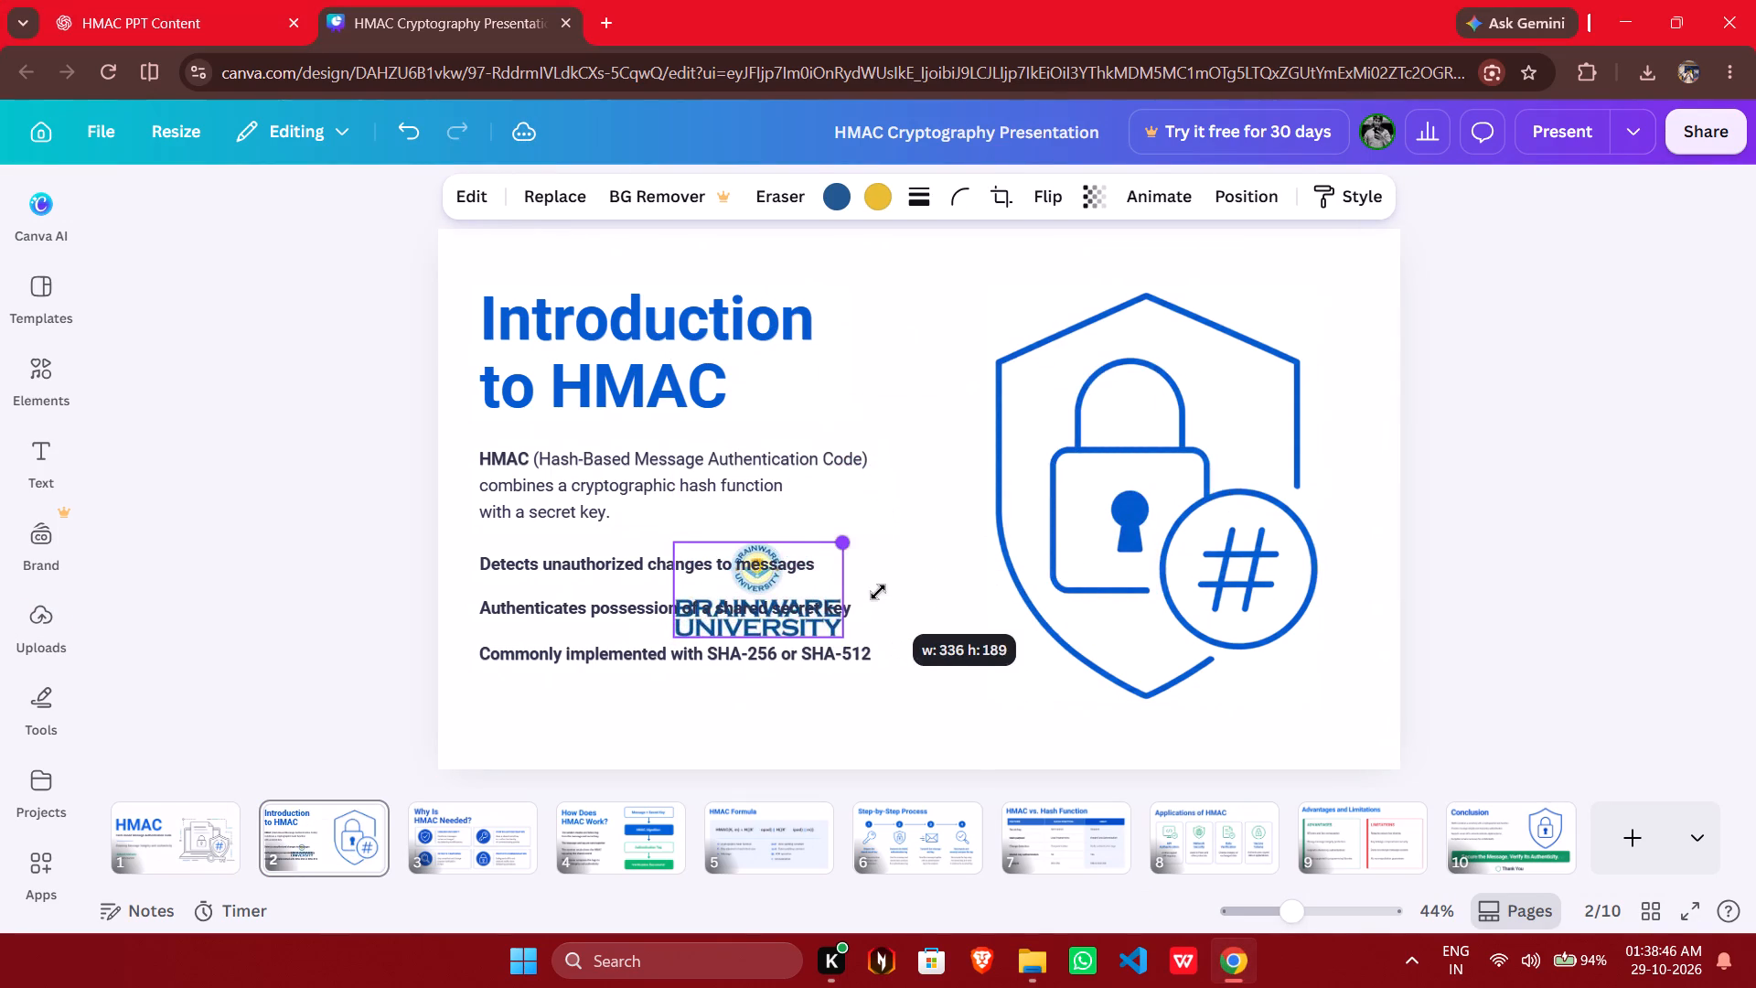
{"action": "left_click_drag", "start_coordinate": [878, 592], "coordinate": [878, 607]}
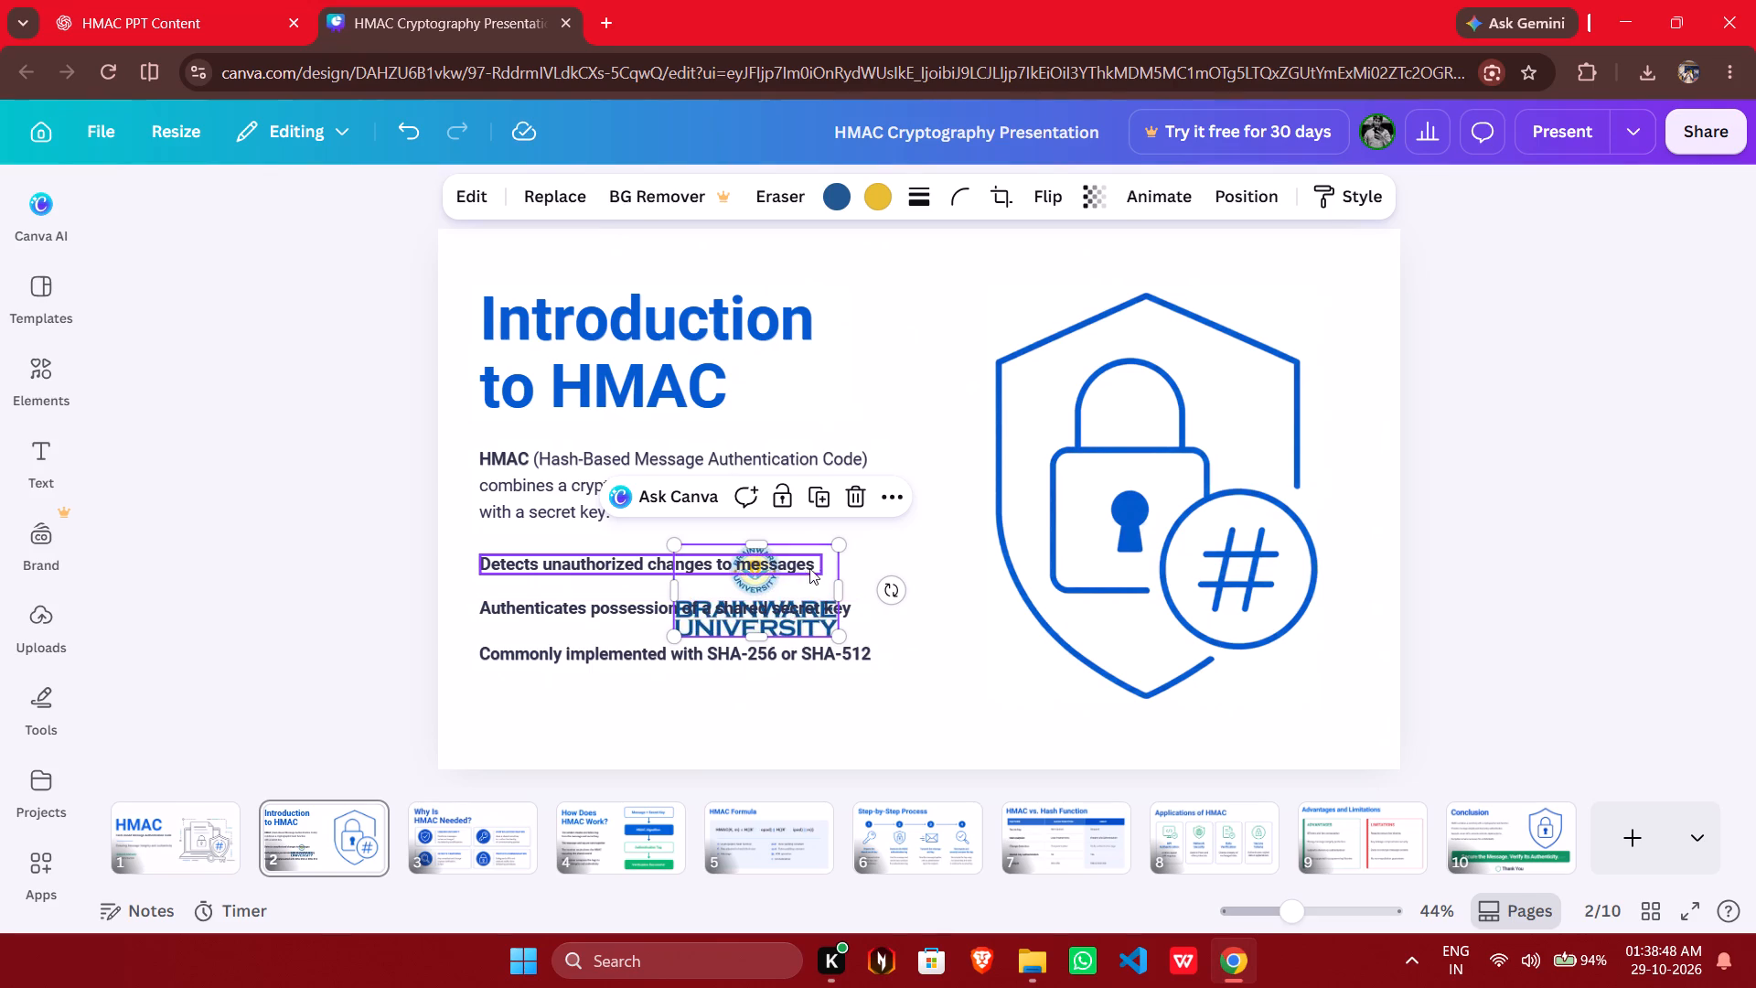
{"action": "left_click_drag", "start_coordinate": [822, 587], "coordinate": [621, 281]}
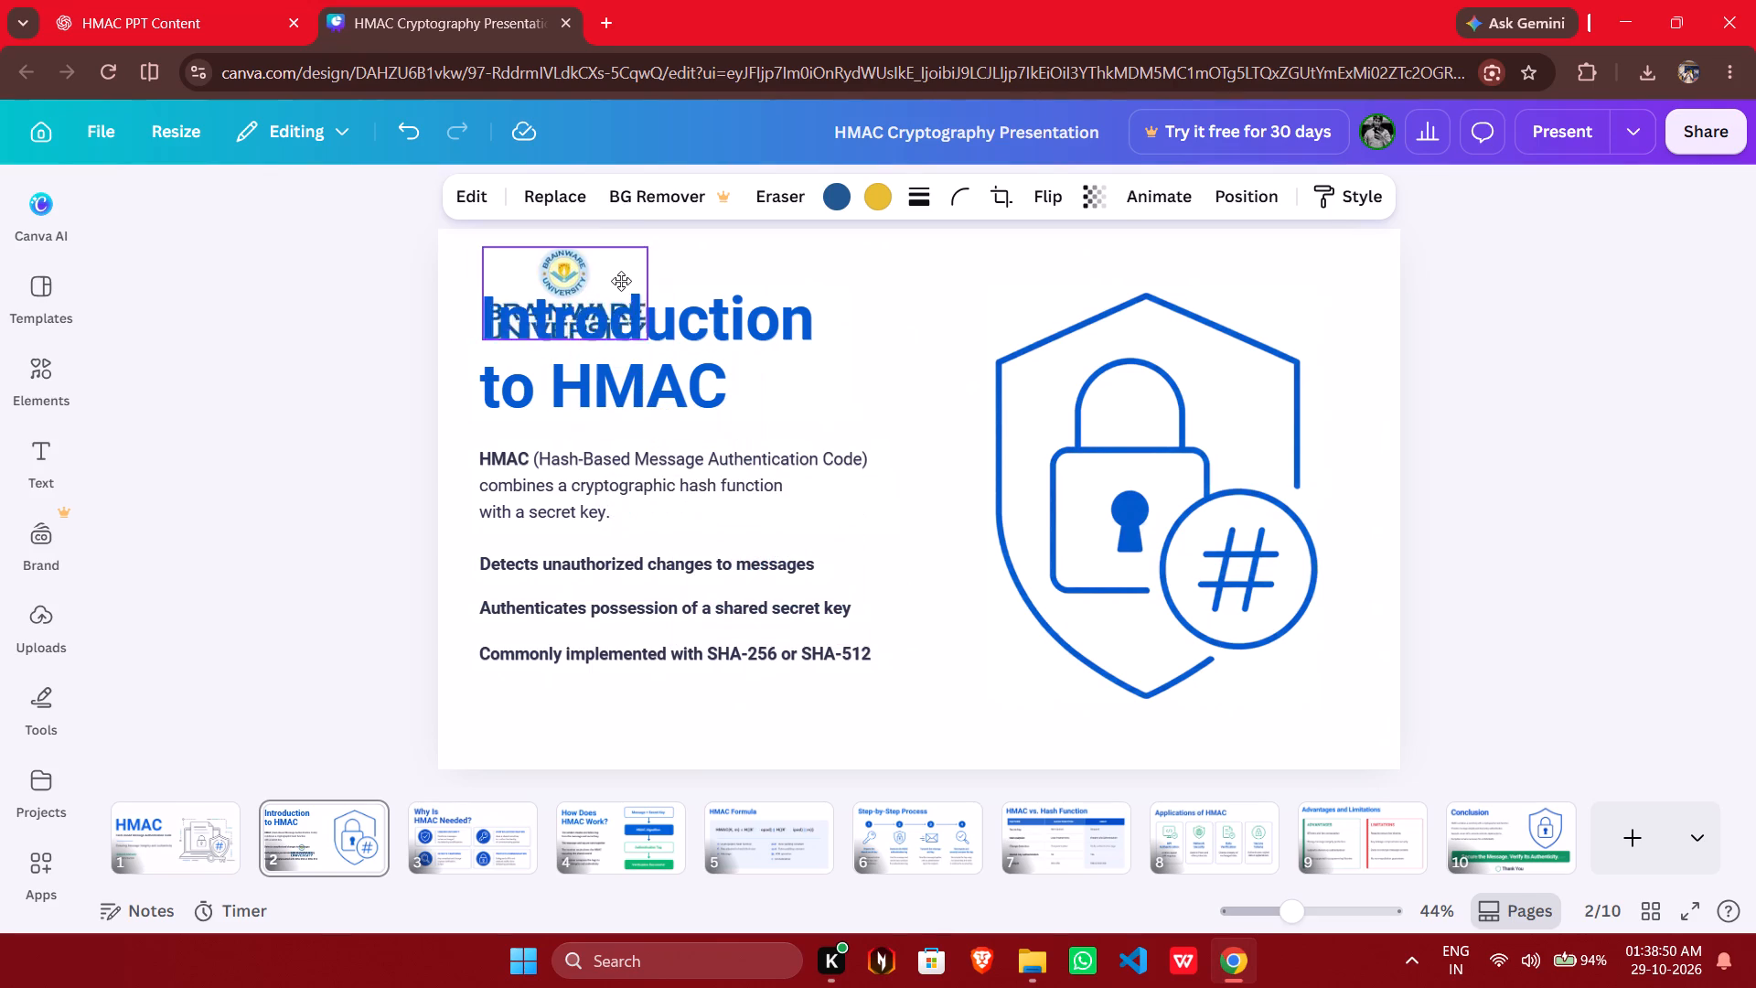
{"action": "left_click_drag", "start_coordinate": [621, 281], "coordinate": [590, 272]}
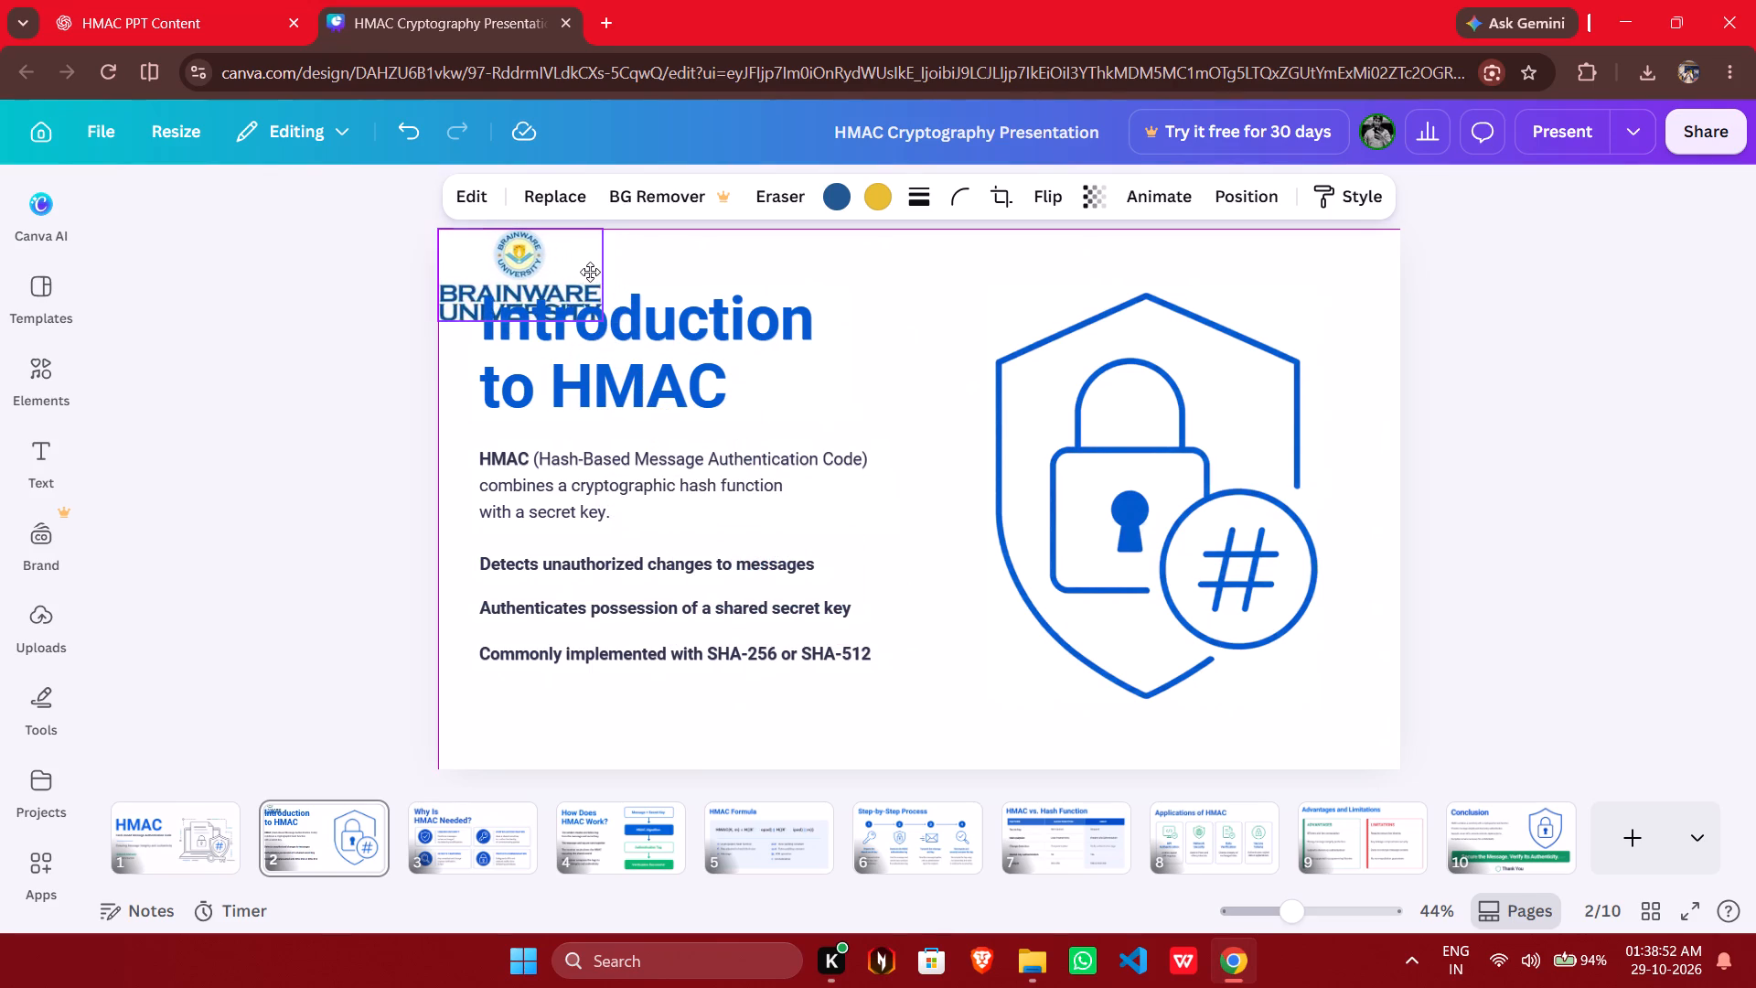
{"action": "left_click_drag", "start_coordinate": [590, 272], "coordinate": [1388, 271]}
{"action": "left_click", "coordinate": [1495, 334]}
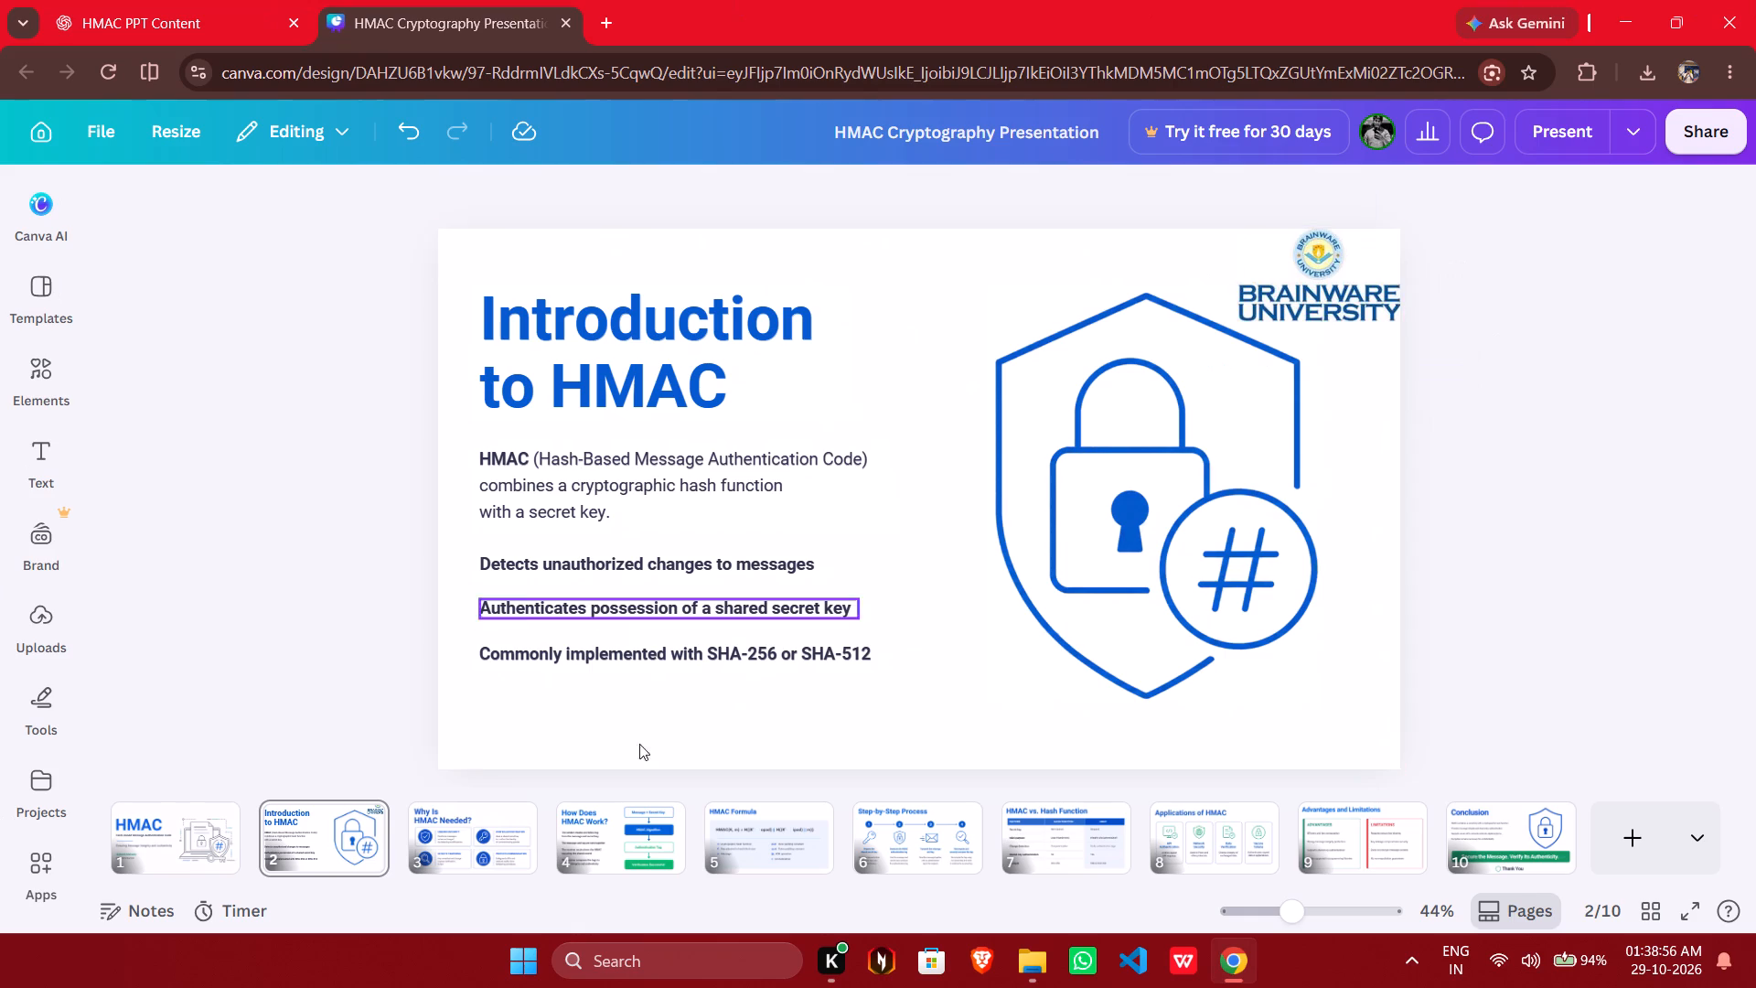
Copy the Brainware University logo on slide 2, and reduce the original slightly while keeping it in the top-right corner.
{"action": "left_click", "coordinate": [204, 838]}
{"action": "left_click", "coordinate": [331, 842]}
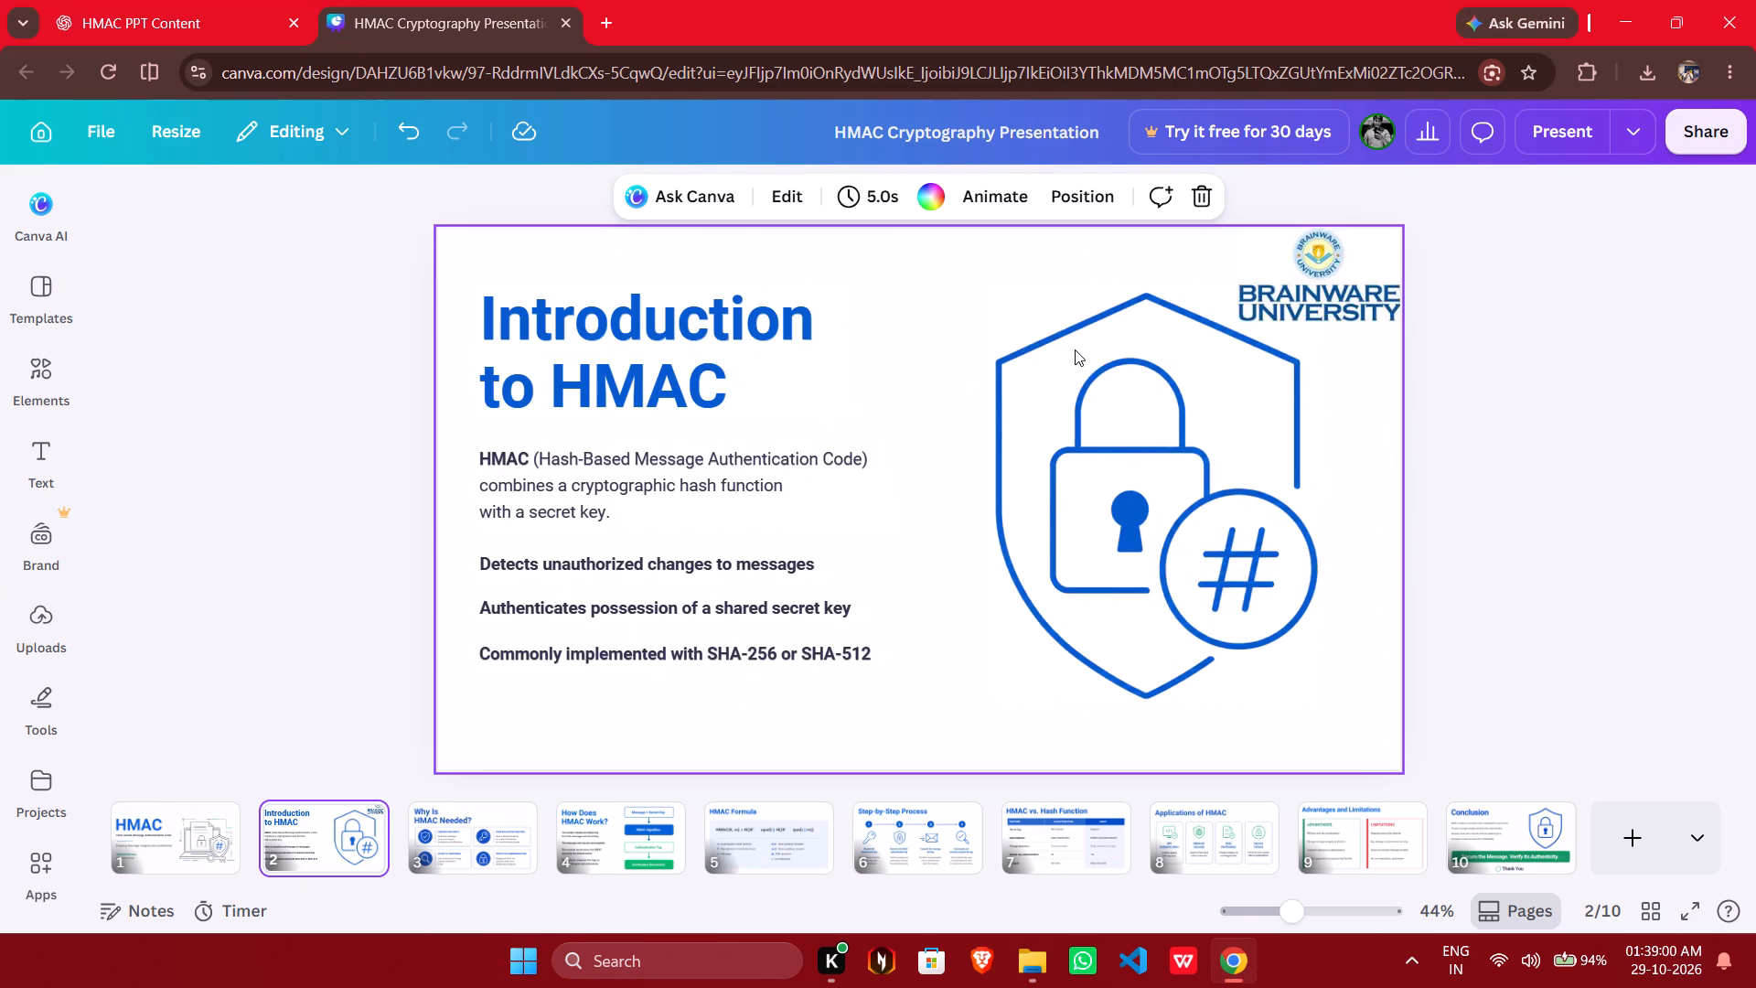
{"action": "left_click", "coordinate": [1390, 284]}
{"action": "key", "text": "ctrl+c"}
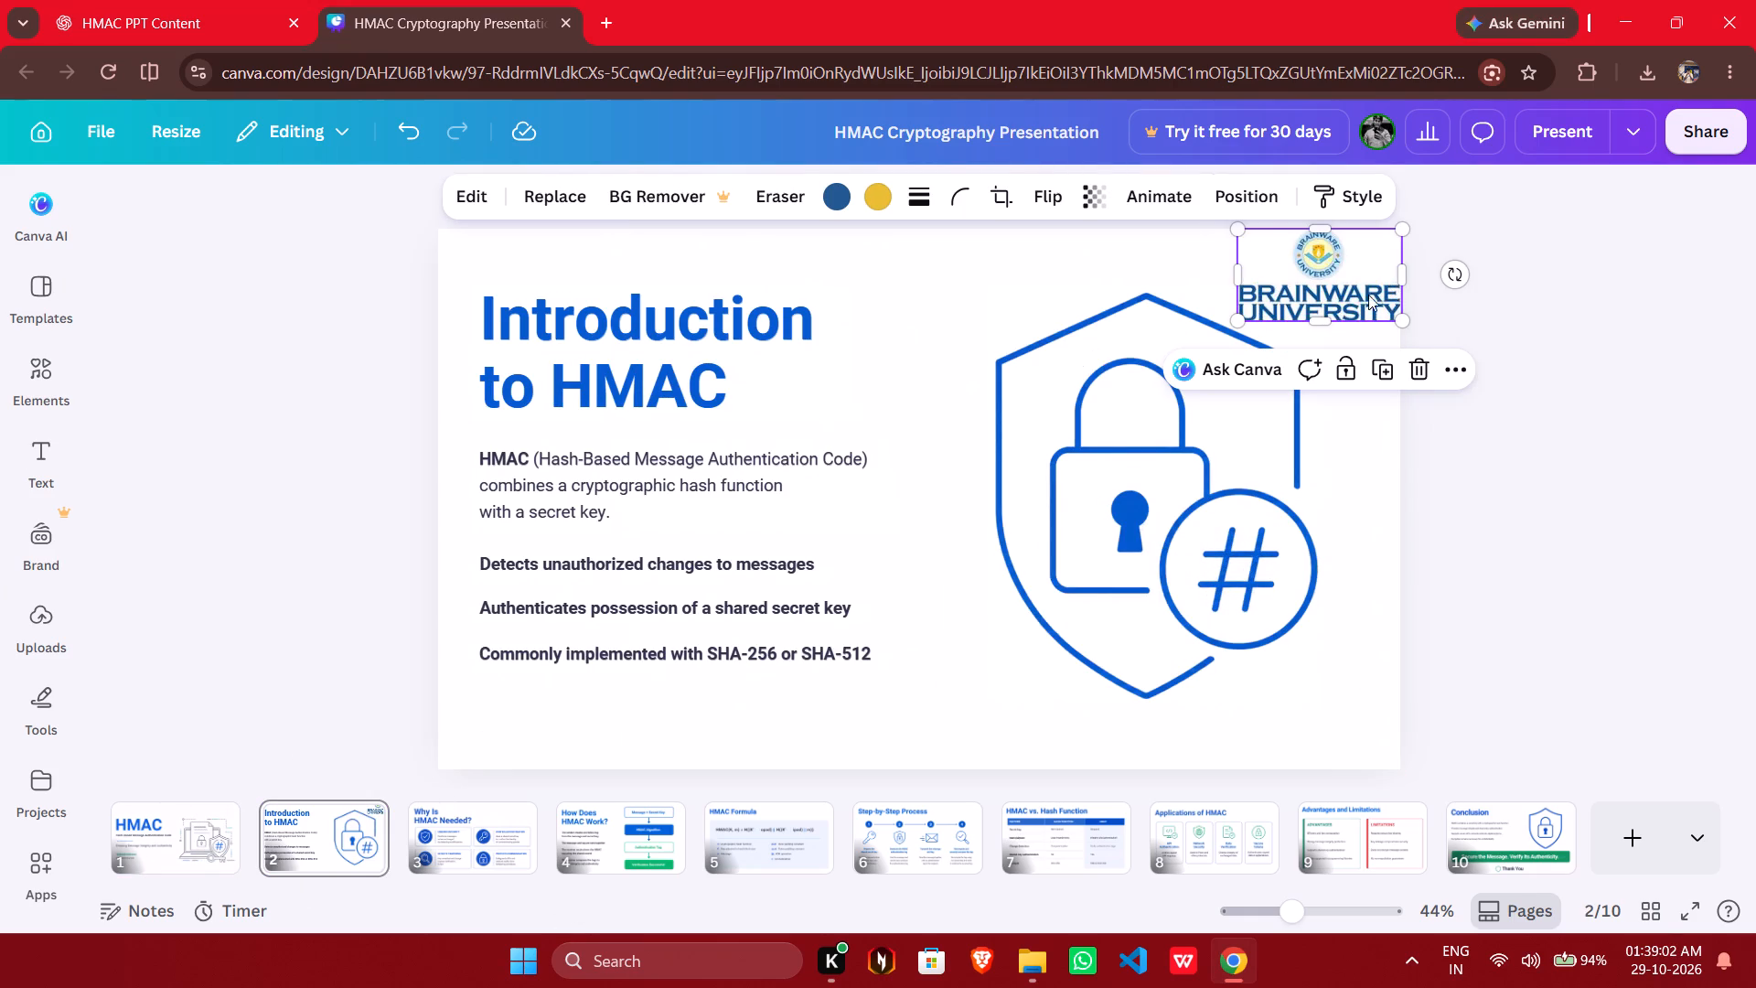
{"action": "left_click_drag", "start_coordinate": [1233, 322], "coordinate": [1256, 322]}
{"action": "left_click", "coordinate": [1537, 316]}
Paste the copied logo onto slide 1 and move it to the slide's top-left corner above the HMAC title.
{"action": "left_click", "coordinate": [198, 821]}
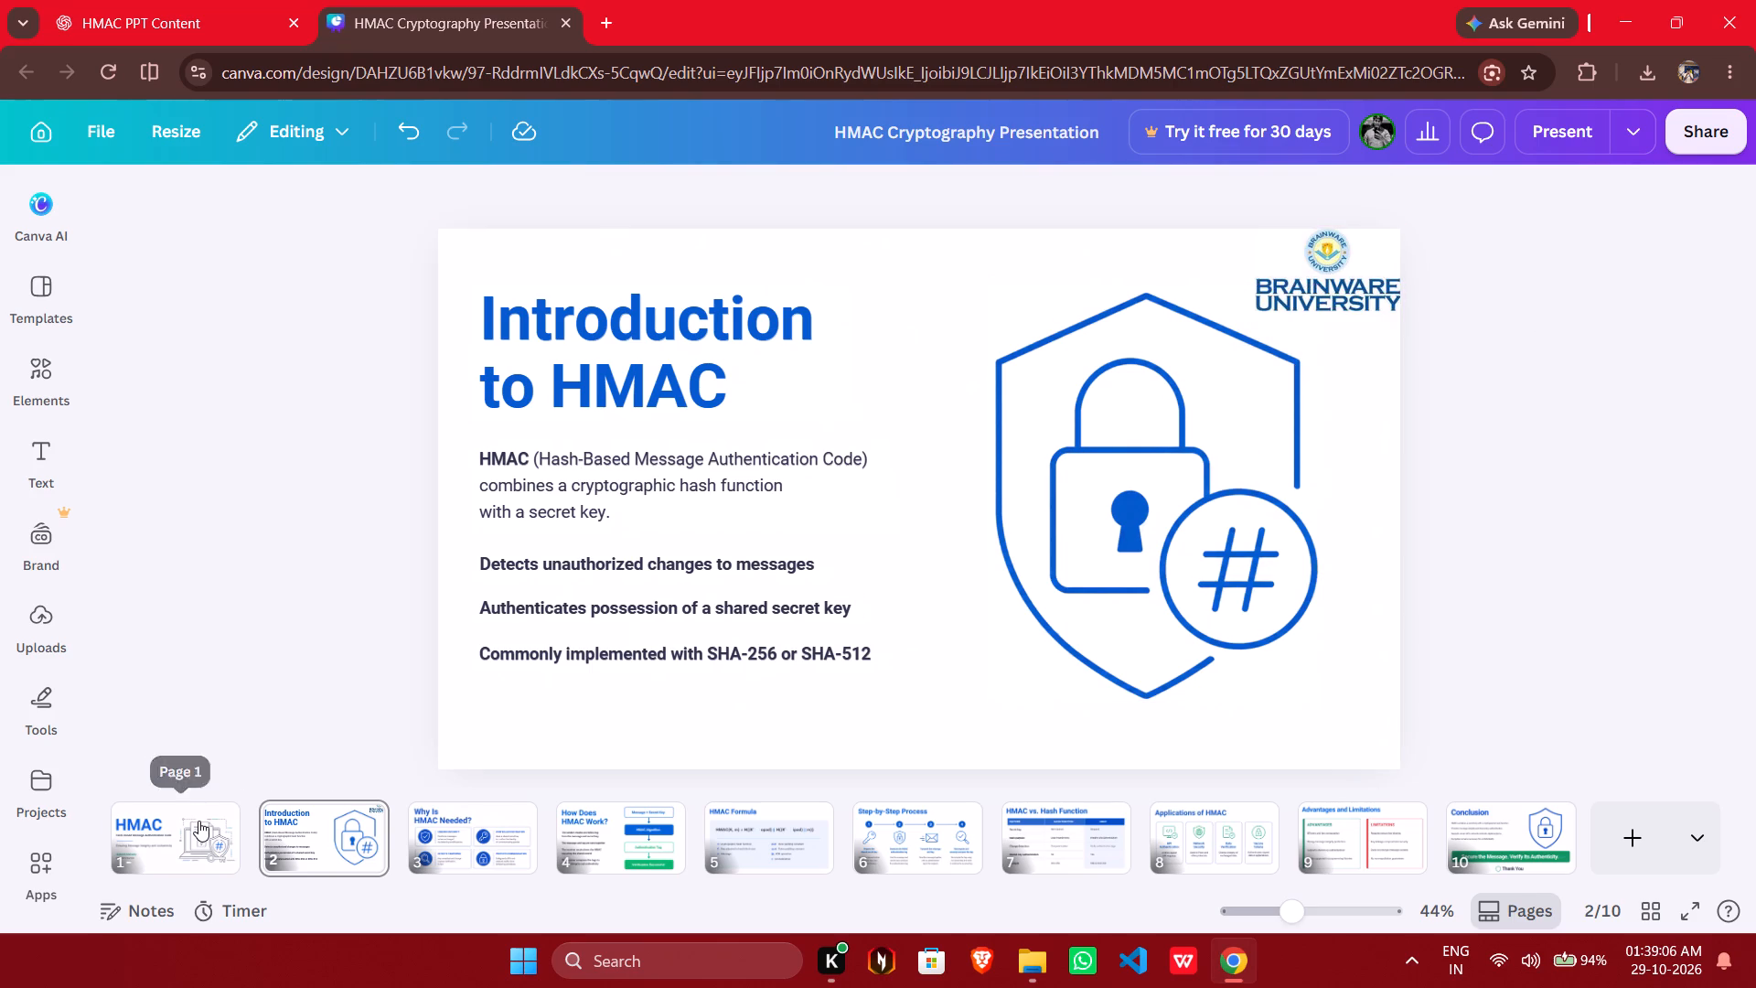
{"action": "key", "text": "ctrl+v"}
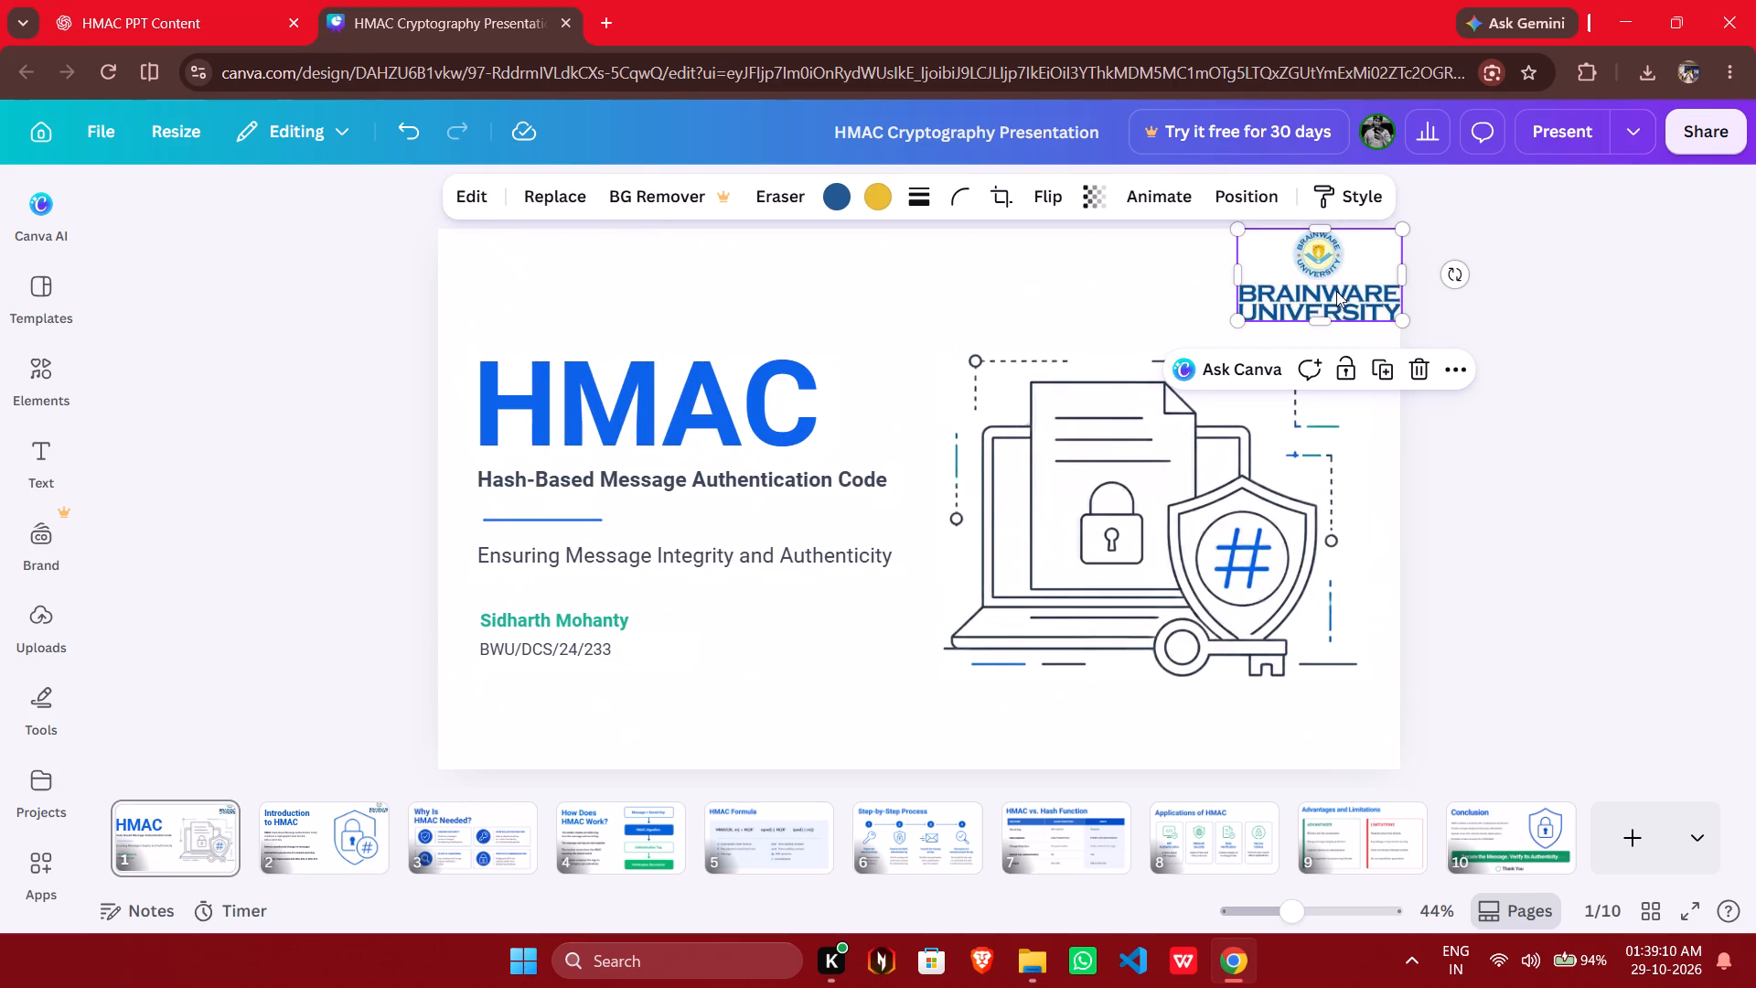
{"action": "key", "text": "ctrl+Left"}
{"action": "key", "text": "ctrl+Right"}
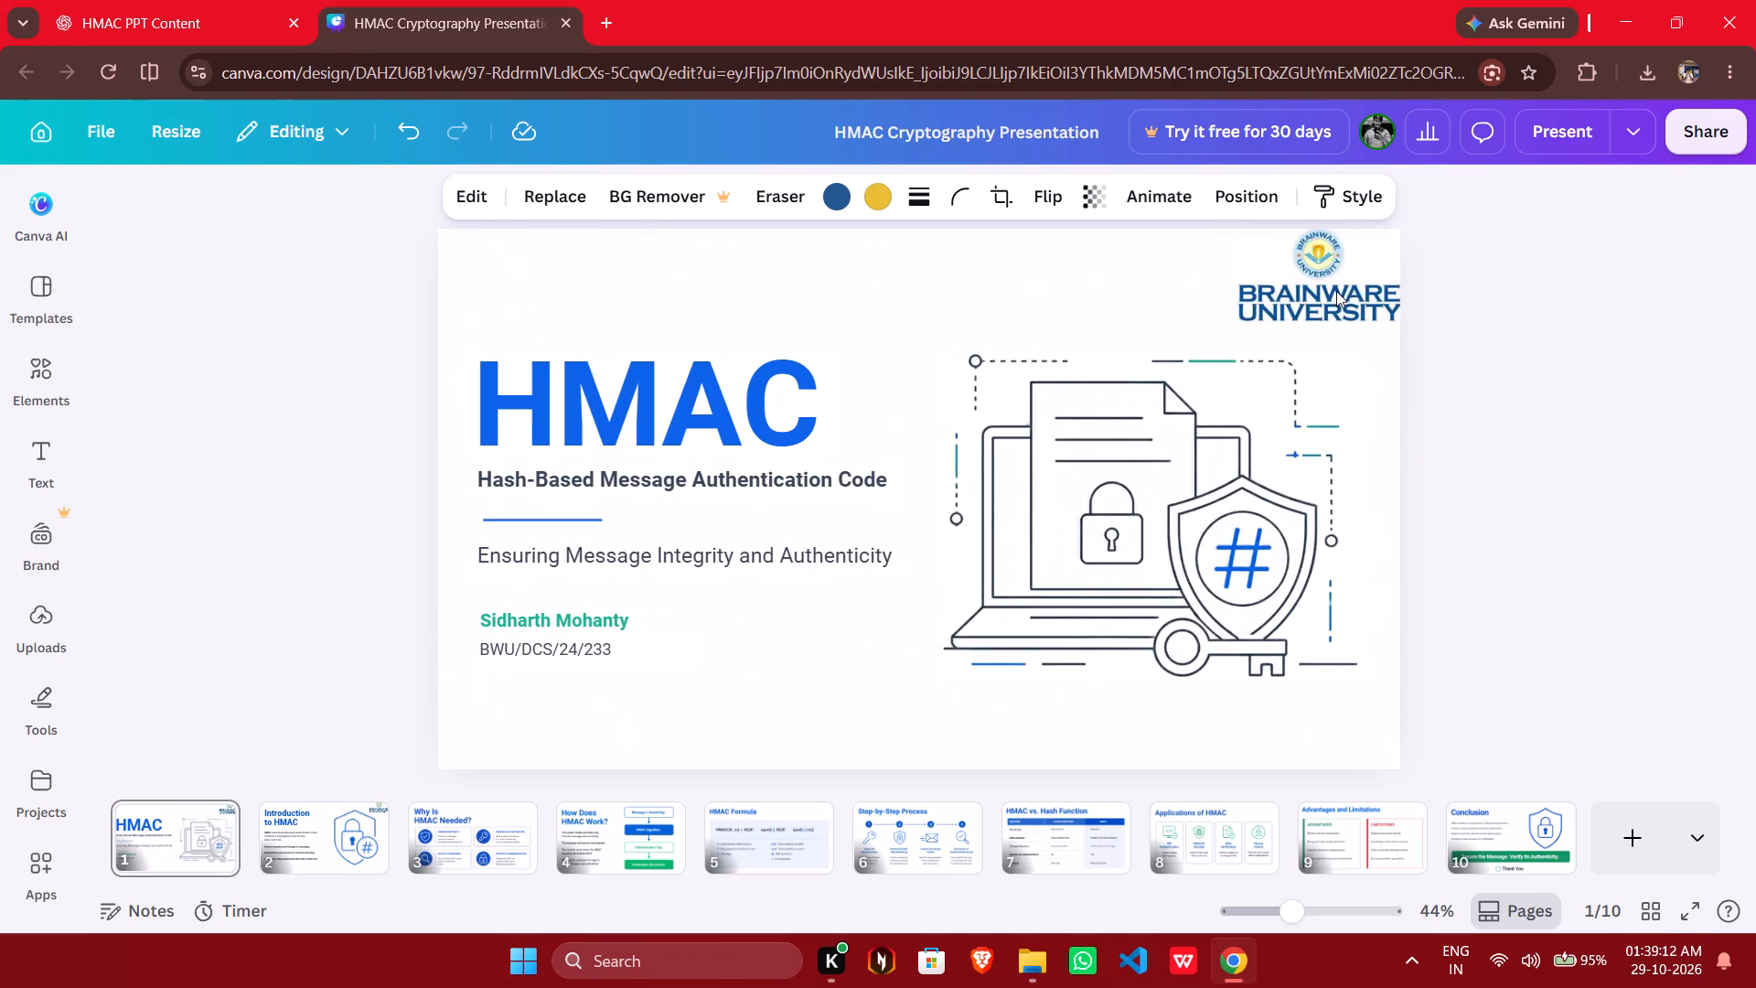
{"action": "left_click_drag", "start_coordinate": [1325, 267], "coordinate": [1159, 268]}
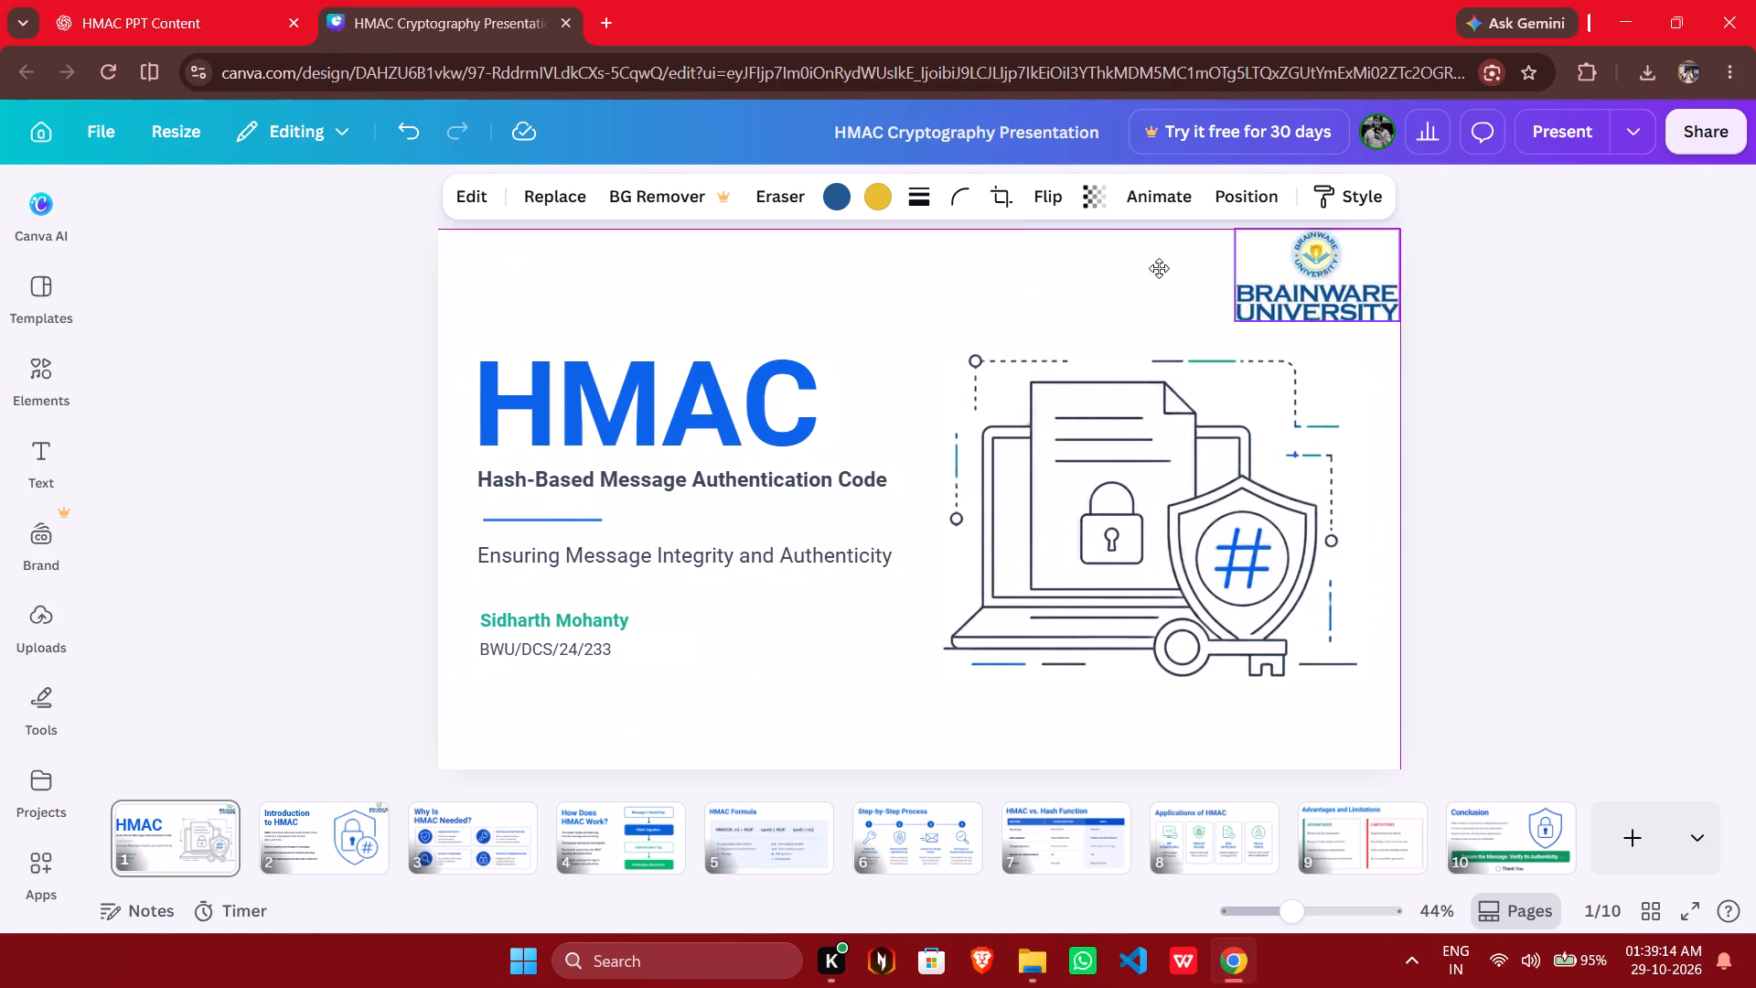
{"action": "left_click_drag", "start_coordinate": [1159, 268], "coordinate": [523, 269]}
{"action": "left_click", "coordinate": [1644, 392]}
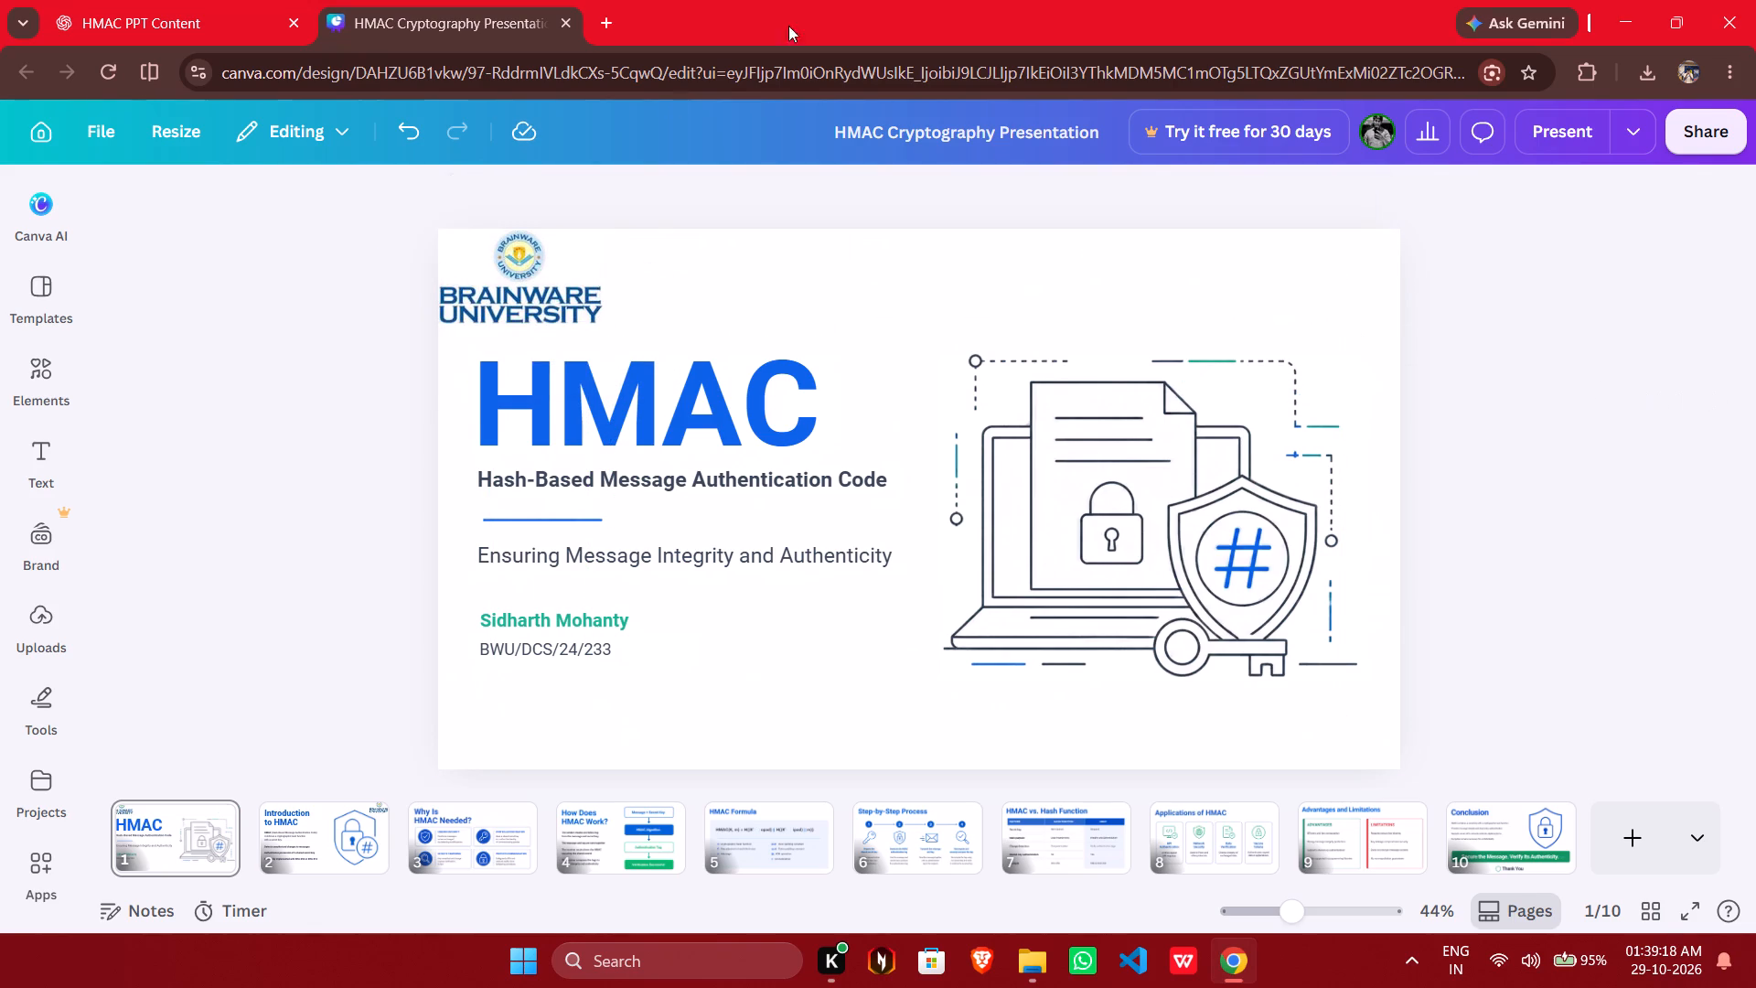
Open slide 3, and copy the "2logo" image from the BW Presentation folder in File Explorer.
{"action": "left_click", "coordinate": [462, 824]}
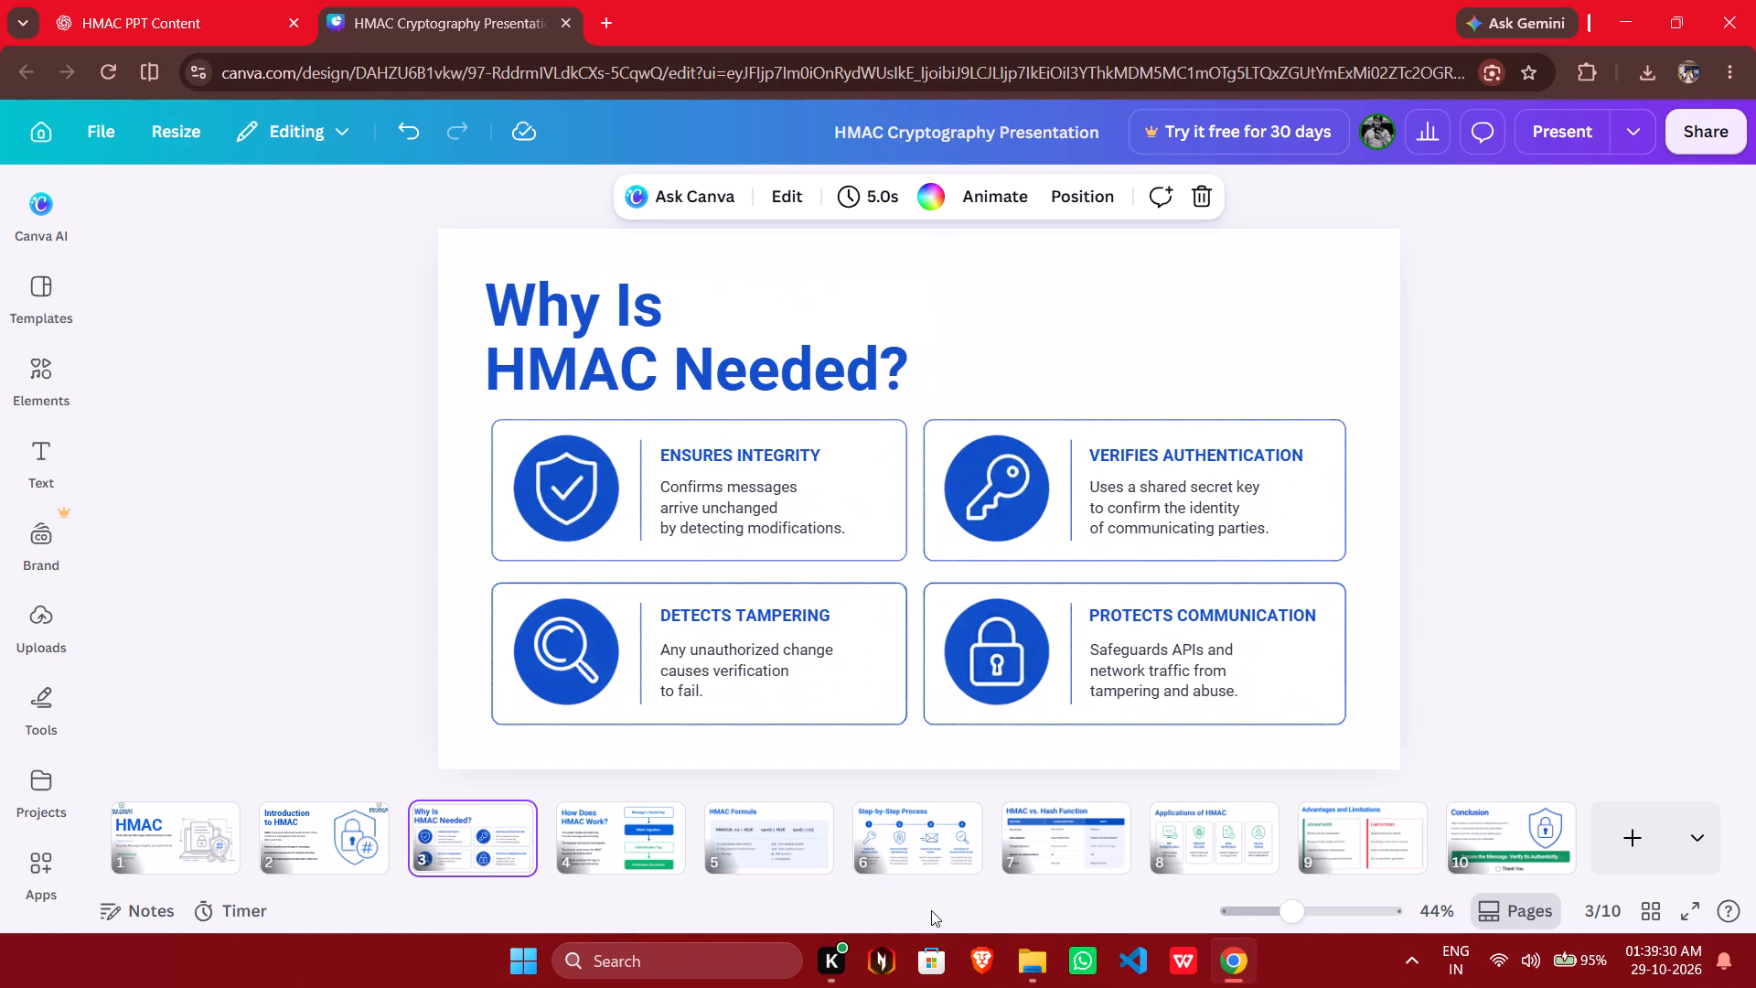
{"action": "left_click", "coordinate": [1029, 966]}
{"action": "left_click", "coordinate": [306, 234]}
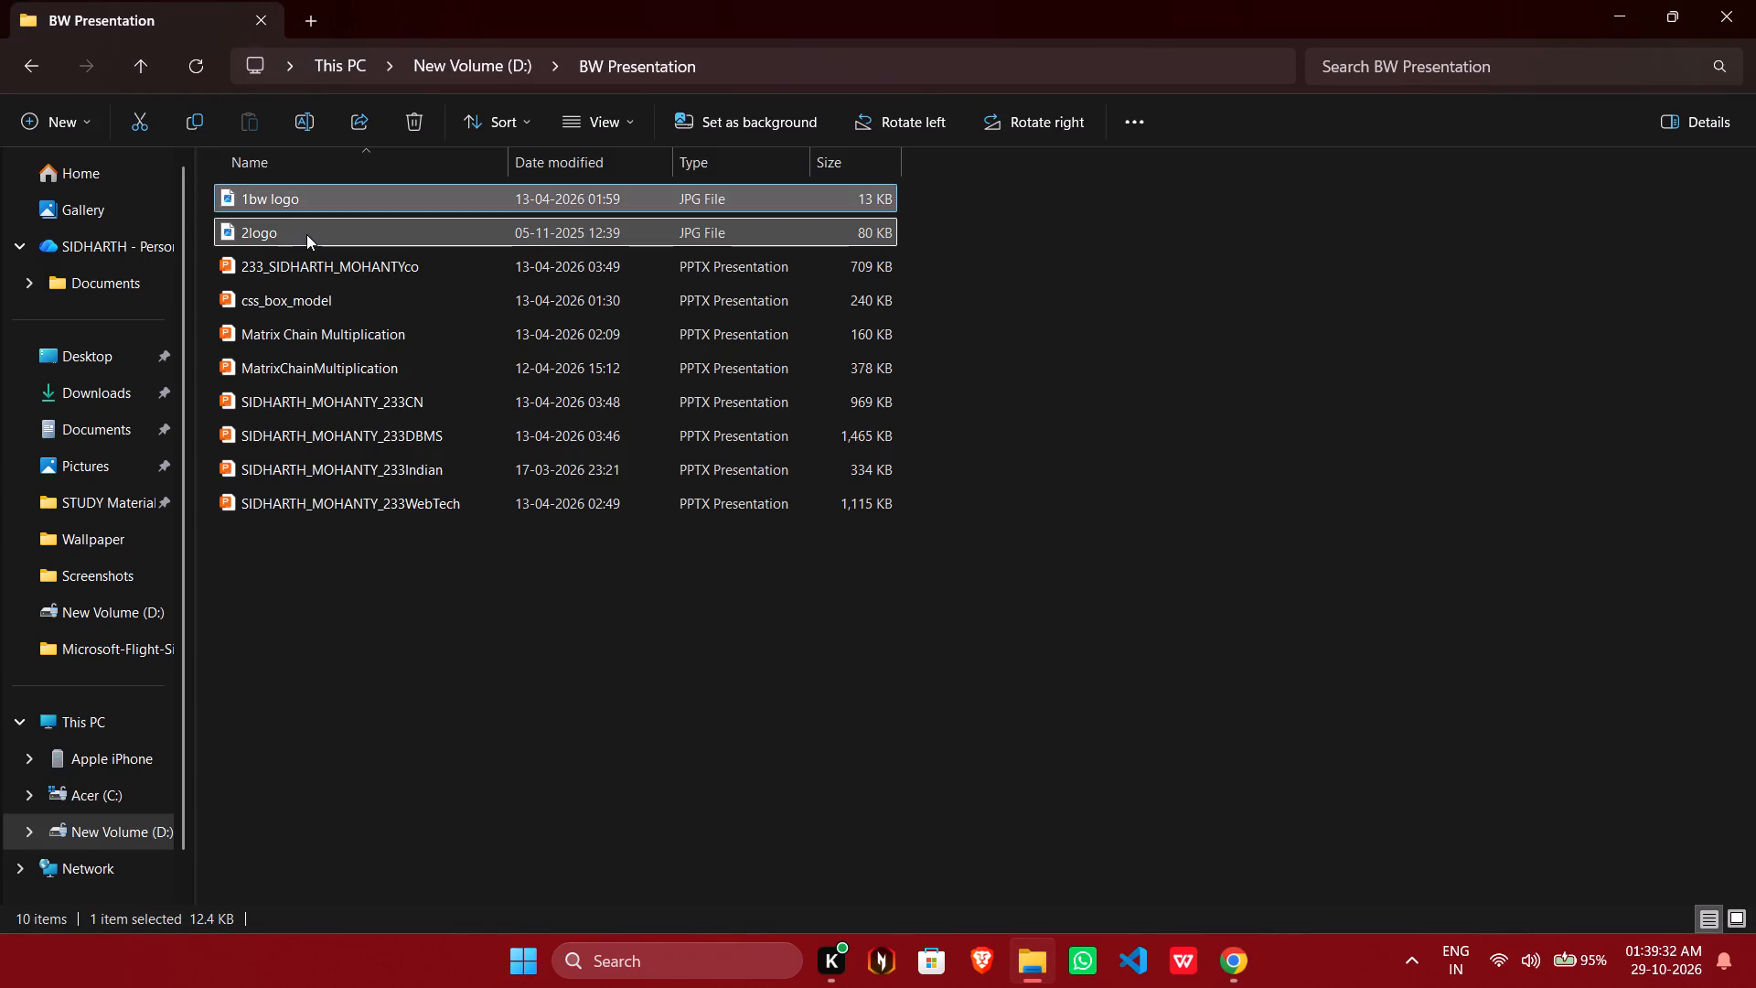
{"action": "left_click", "coordinate": [200, 120]}
{"action": "left_click", "coordinate": [1615, 0]}
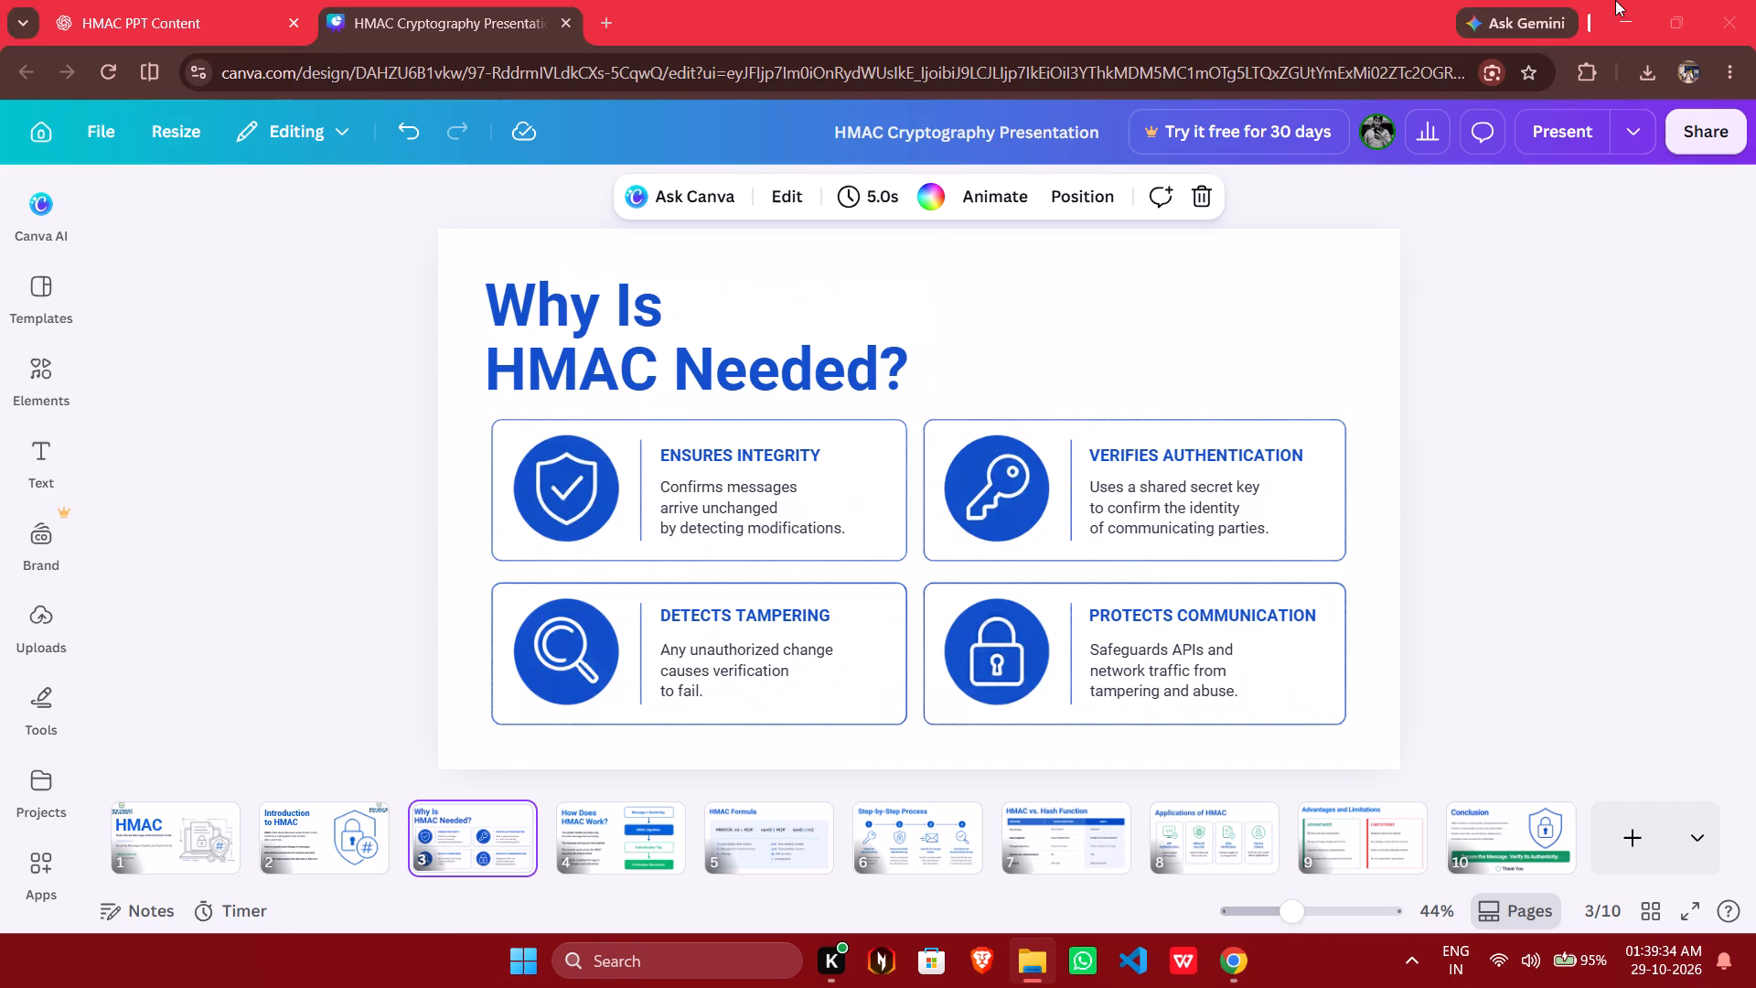
Paste the blue Brainware University logo on slide 3, scale it down and place it in the slide's top-right corner.
{"action": "key", "text": "ctrl+v"}
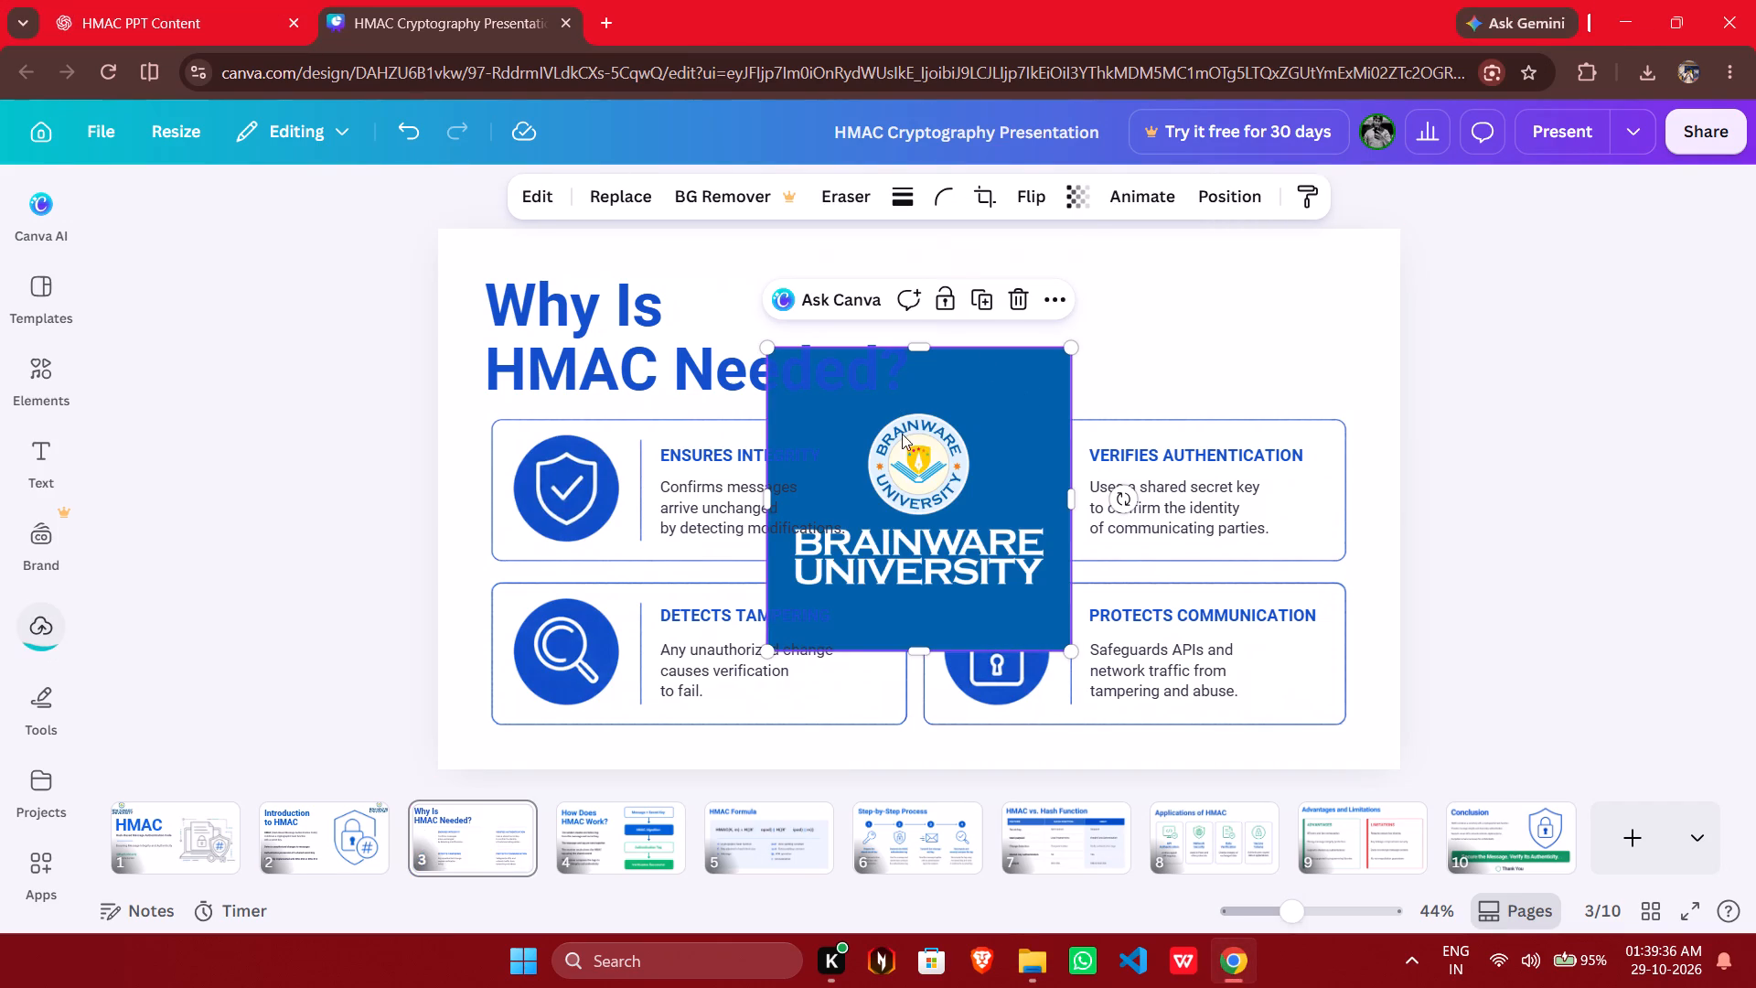
{"action": "left_click_drag", "start_coordinate": [1069, 344], "coordinate": [856, 533]}
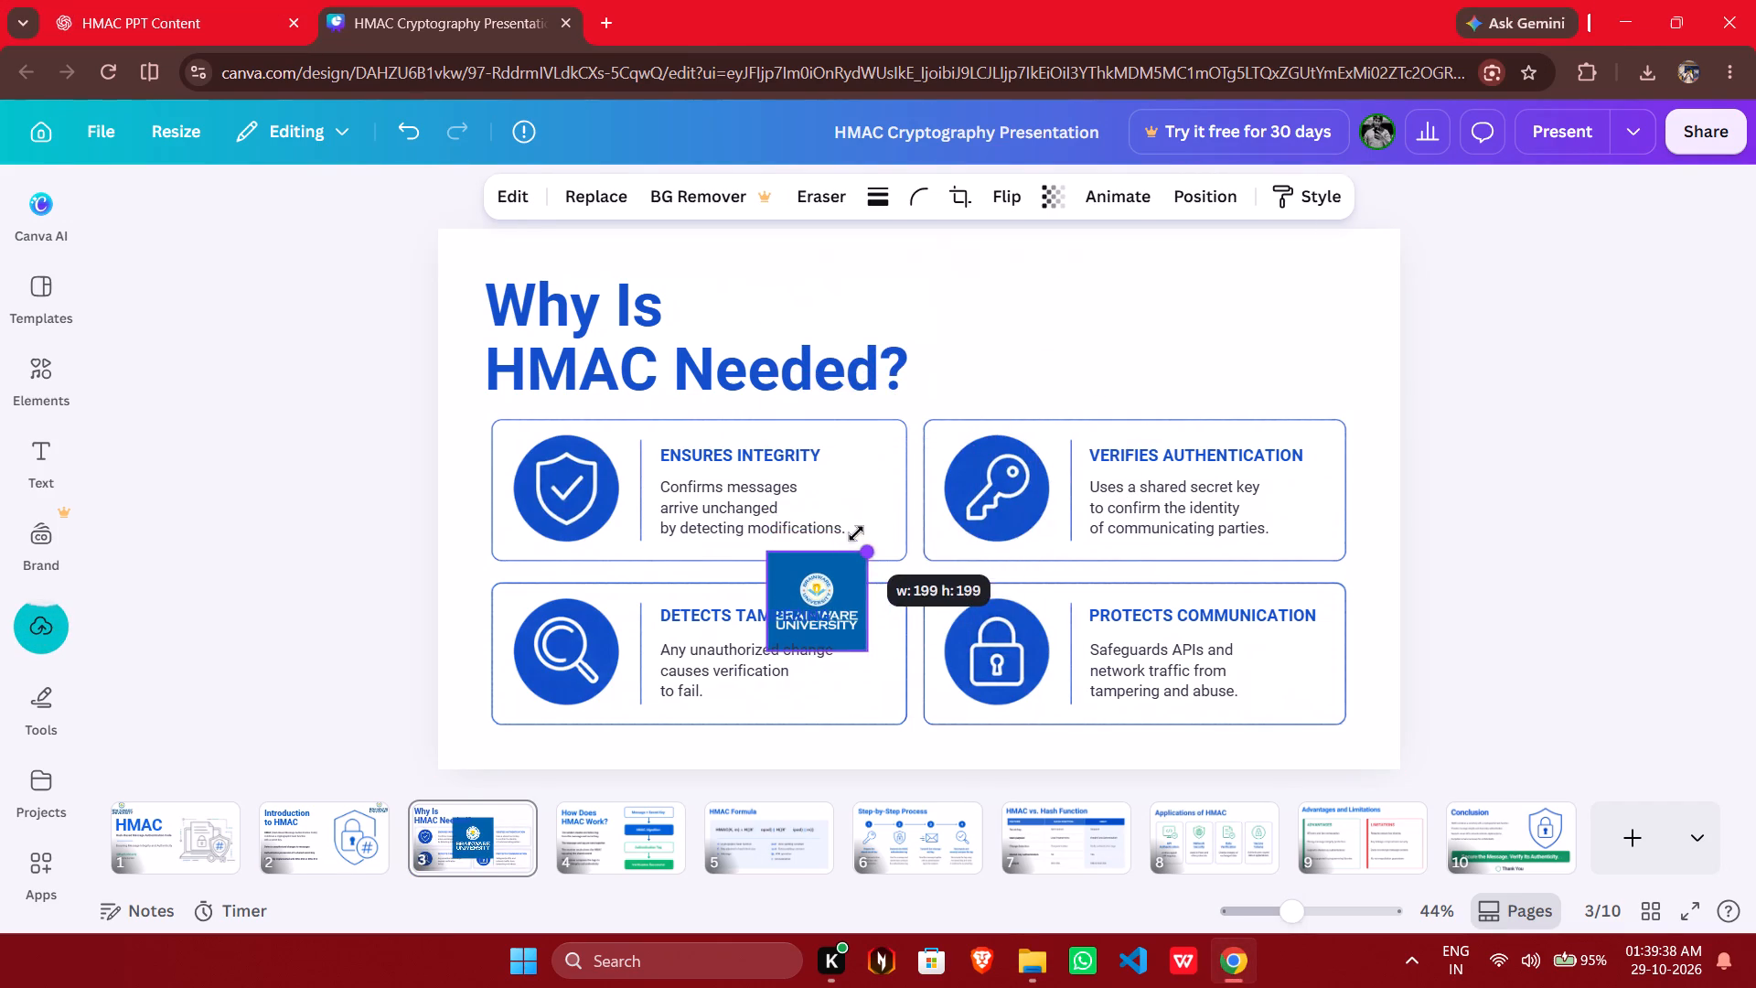
{"action": "left_click_drag", "start_coordinate": [856, 533], "coordinate": [877, 528]}
{"action": "left_click_drag", "start_coordinate": [847, 569], "coordinate": [1369, 268]}
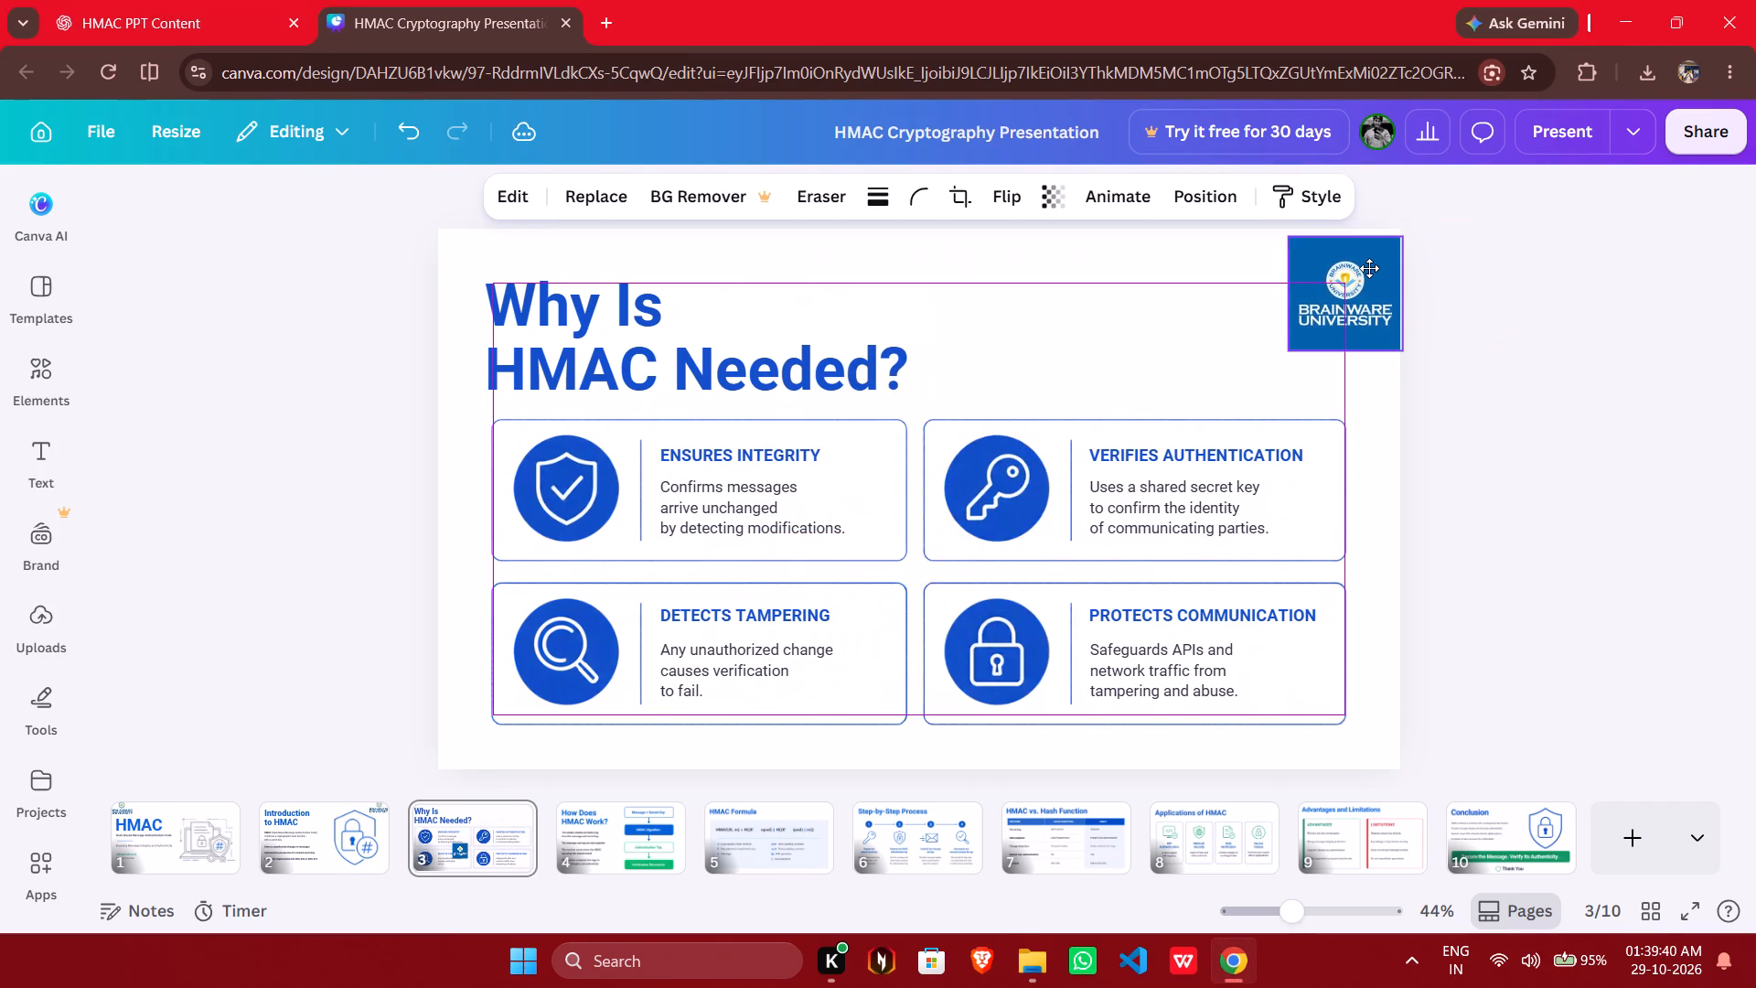
{"action": "left_click_drag", "start_coordinate": [1369, 268], "coordinate": [1365, 263]}
{"action": "left_click", "coordinate": [1483, 263]}
Shrink the blue logo on slide 3 slightly more, keeping it in the top-right corner.
{"action": "left_click", "coordinate": [1279, 334]}
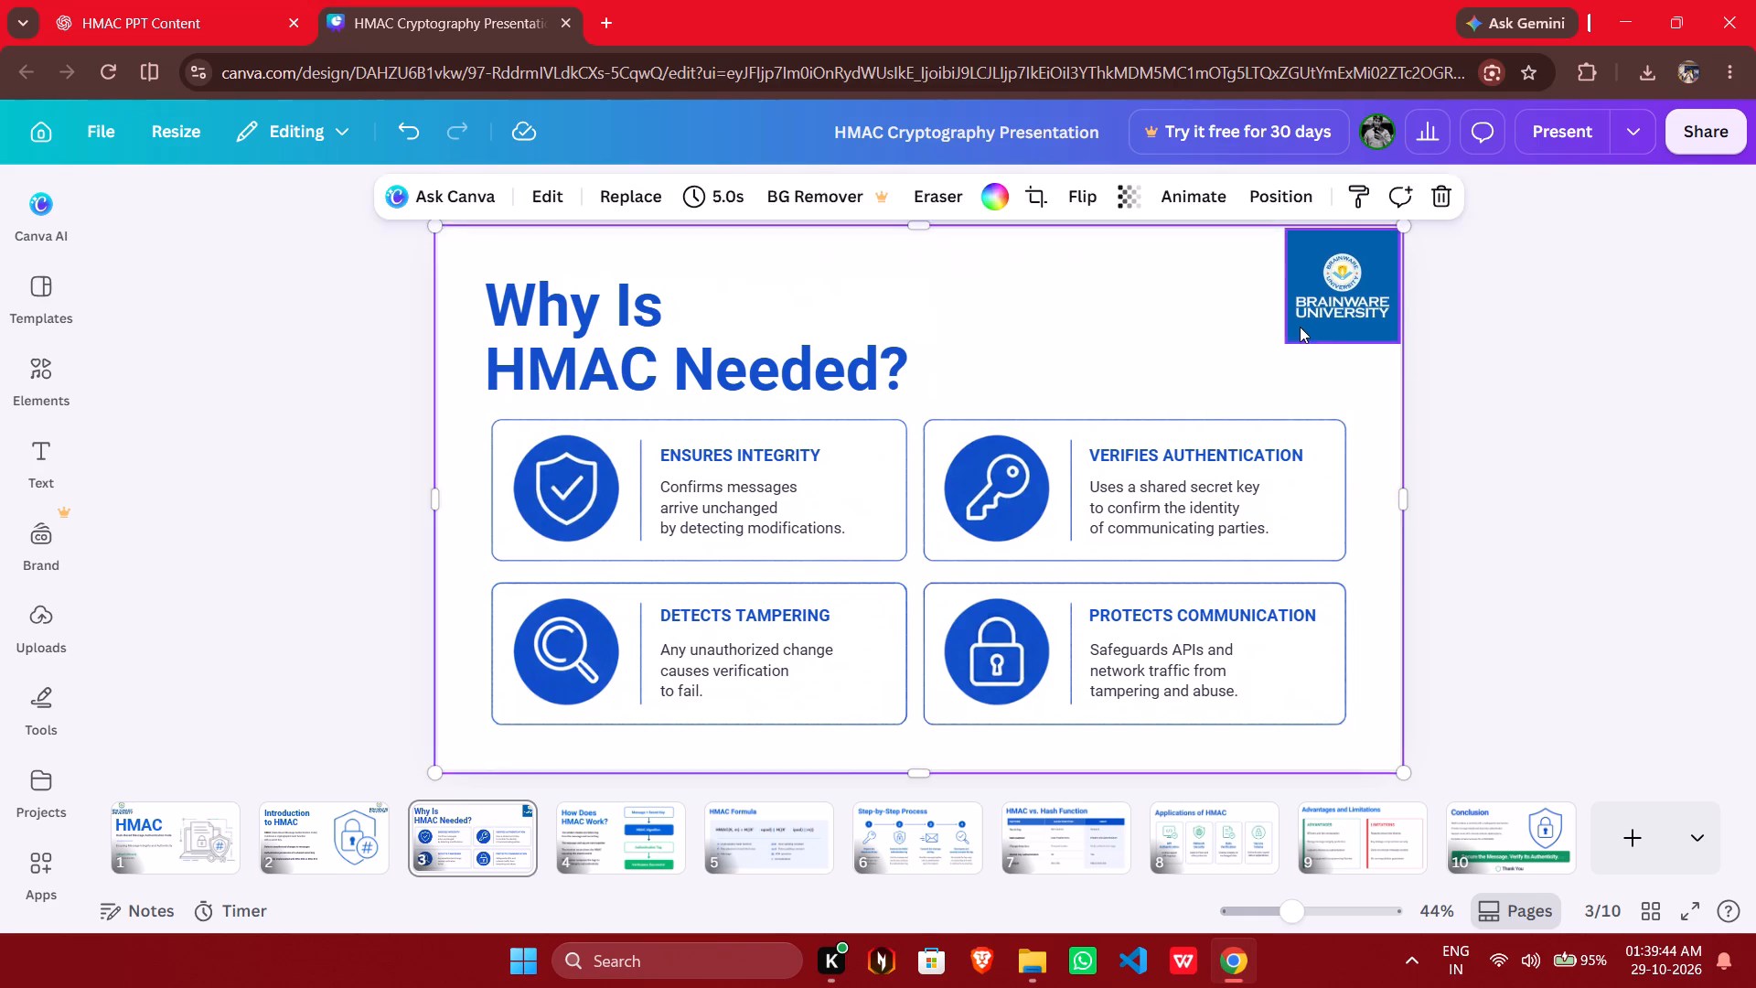
{"action": "left_click", "coordinate": [1304, 325]}
{"action": "left_click_drag", "start_coordinate": [1287, 335], "coordinate": [1297, 335]}
{"action": "left_click", "coordinate": [1577, 261]}
Return to slide 1.
{"action": "scroll", "coordinate": [948, 590], "scroll_direction": "up", "scroll_amount": 6}
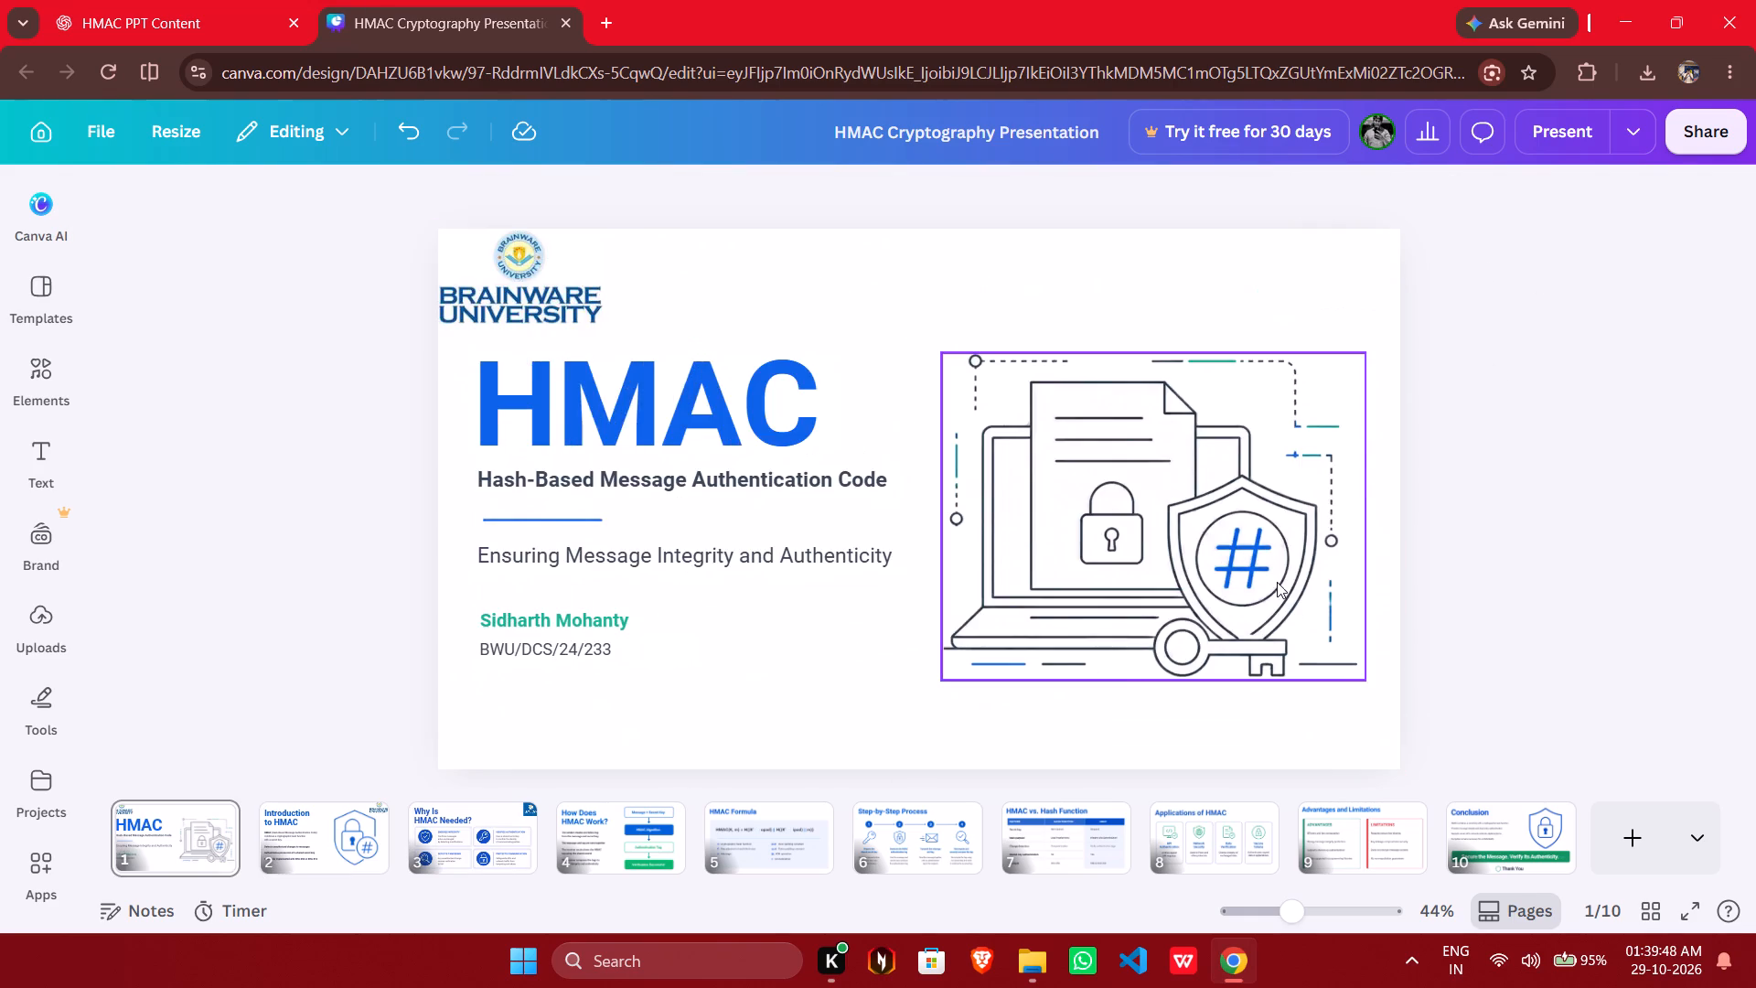
Open slide 3 and copy its blue Brainware University logo.
{"action": "scroll", "coordinate": [1130, 658], "scroll_direction": "down", "scroll_amount": 4}
{"action": "scroll", "coordinate": [806, 706], "scroll_direction": "up", "scroll_amount": 9}
{"action": "left_click", "coordinate": [522, 860]}
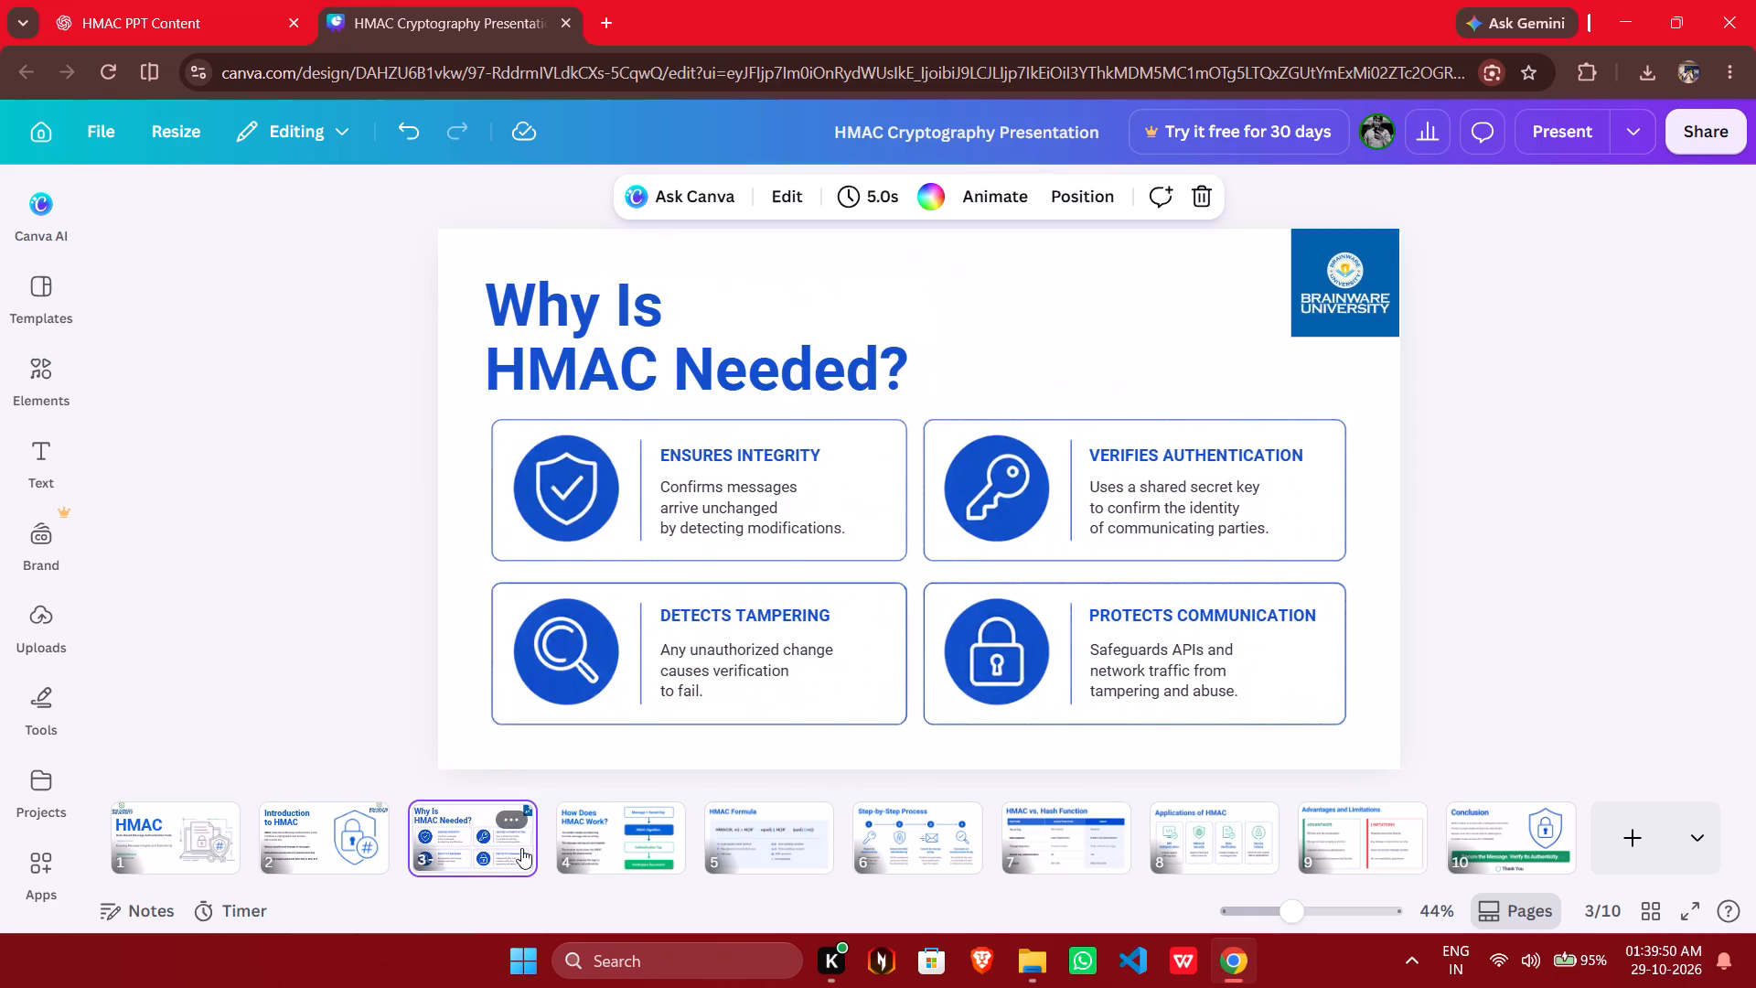
{"action": "left_click", "coordinate": [1365, 285]}
{"action": "left_click", "coordinate": [1365, 285]}
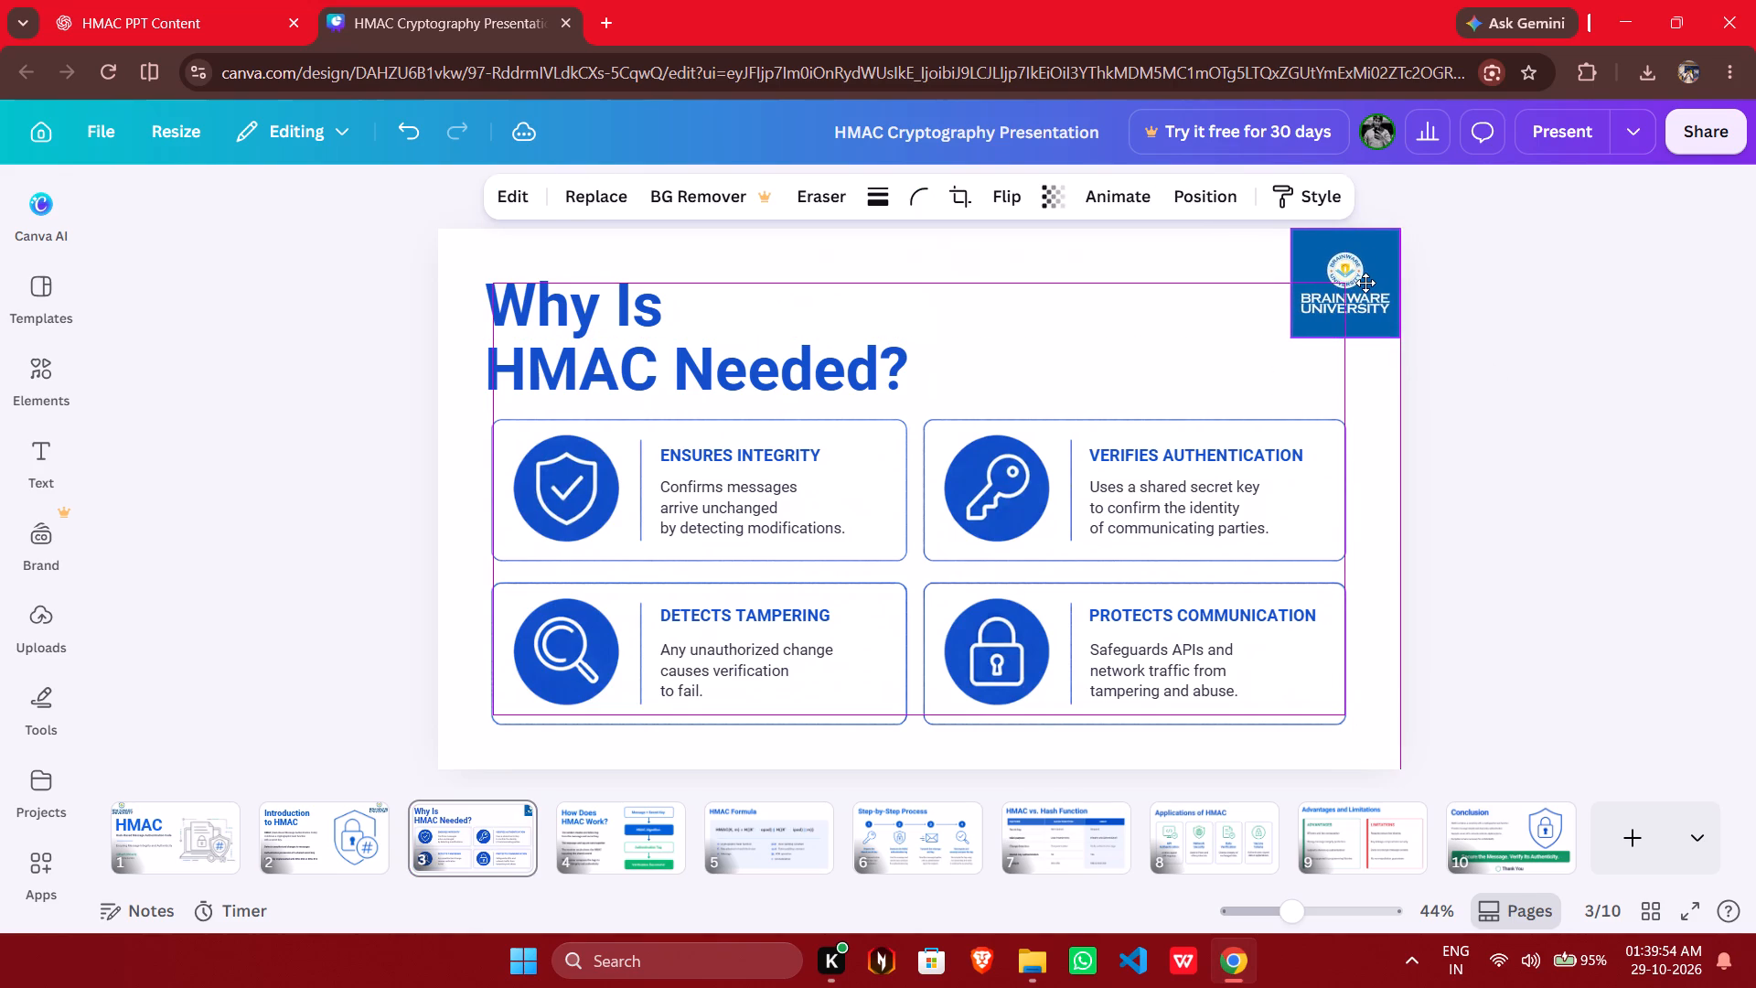
{"action": "left_click", "coordinate": [1575, 287]}
{"action": "left_click", "coordinate": [1355, 287]}
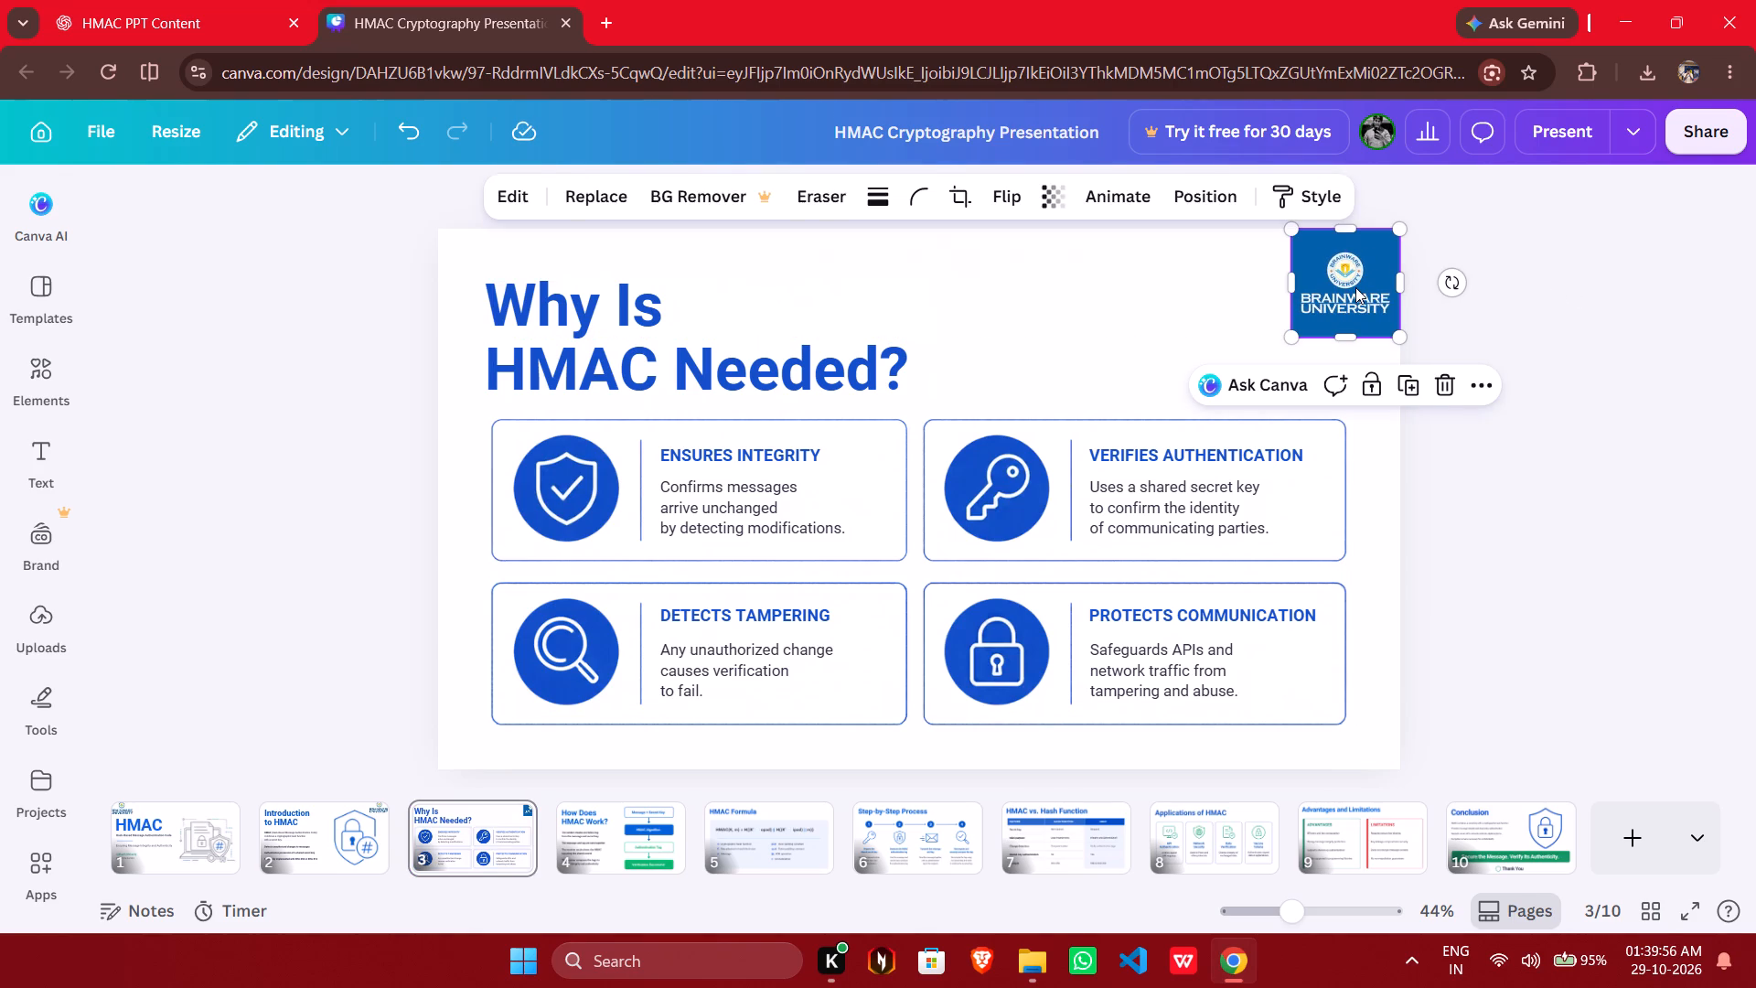
{"action": "key", "text": "ctrl+c"}
Replace the Brainware University logo in slide 2's top-right corner with the copied blue logo.
{"action": "left_click", "coordinate": [314, 821]}
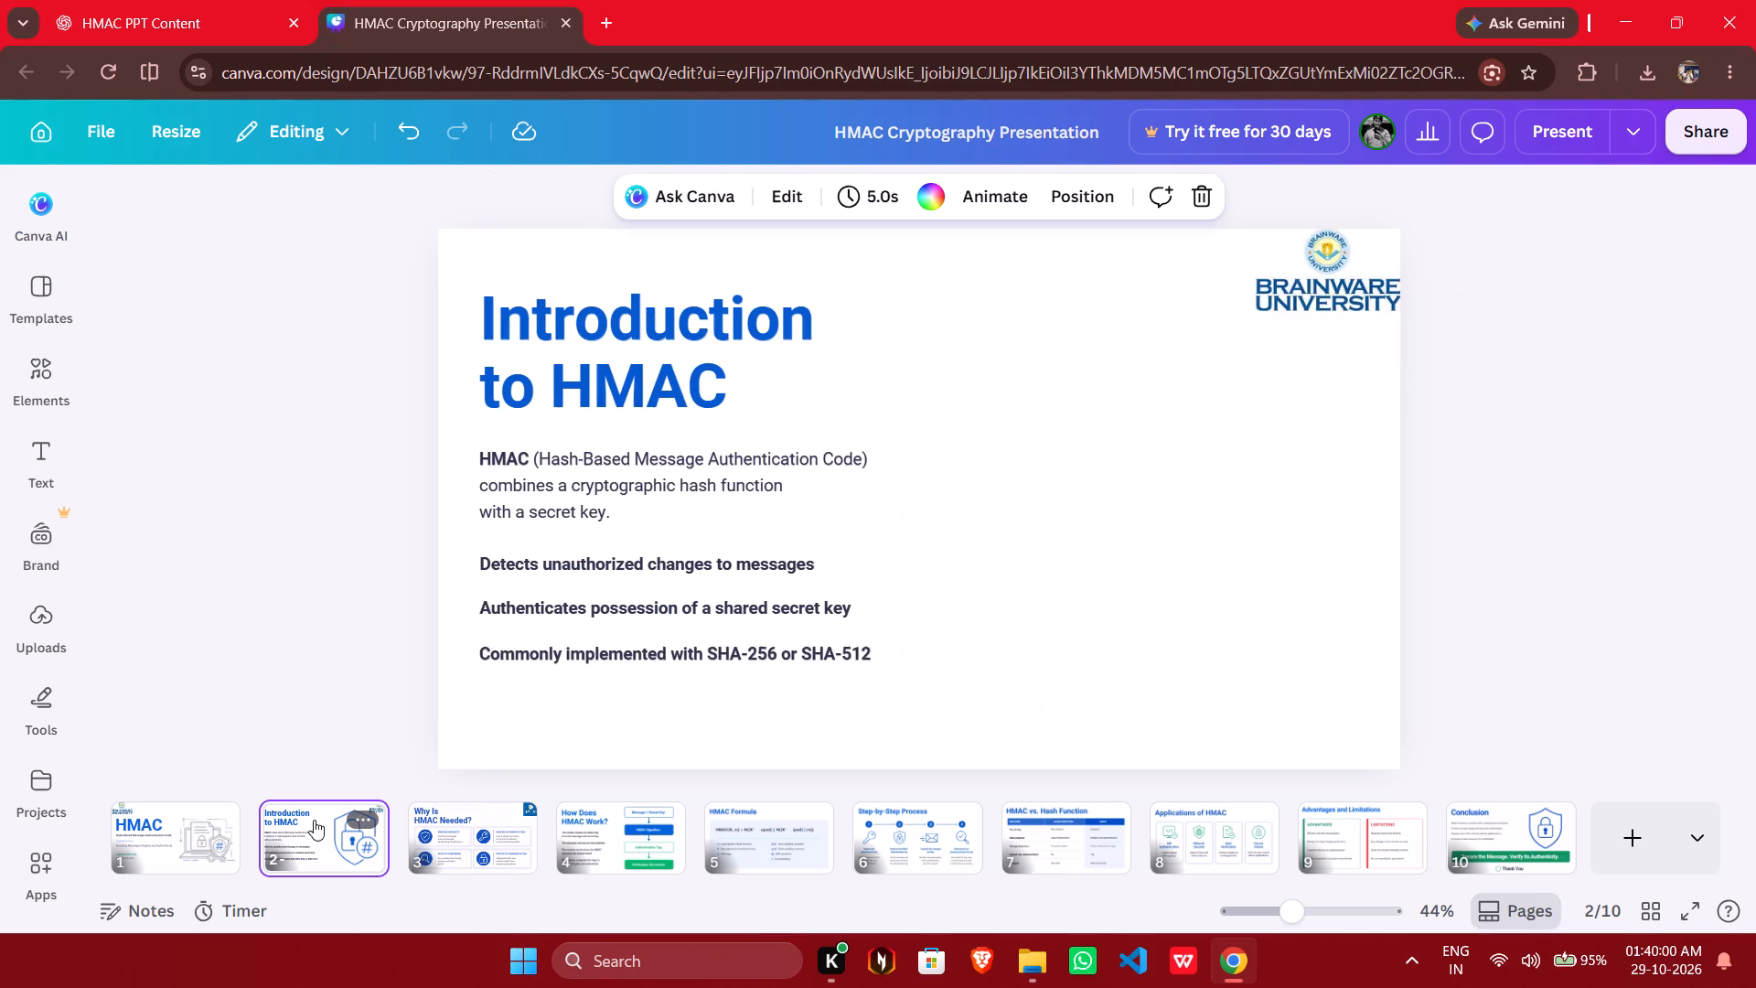
{"action": "left_click", "coordinate": [1340, 289]}
{"action": "key", "text": "ctrl+v"}
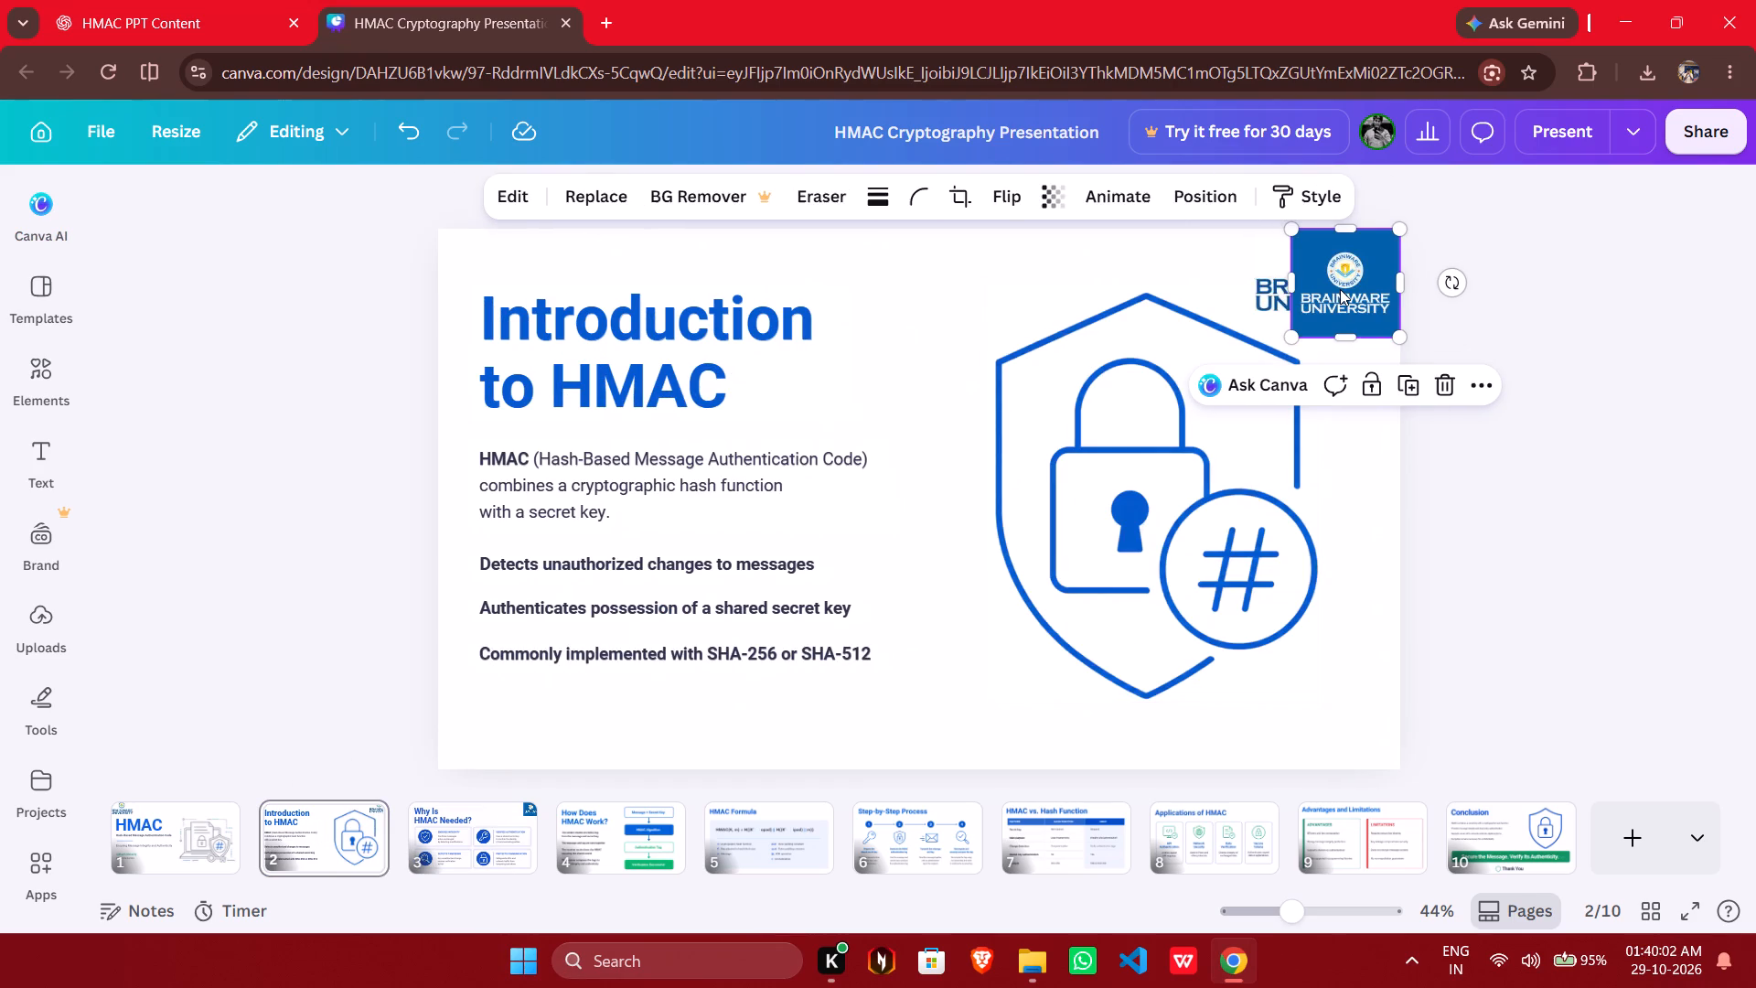
{"action": "left_click", "coordinate": [1273, 285]}
{"action": "key", "text": "BackSpace"}
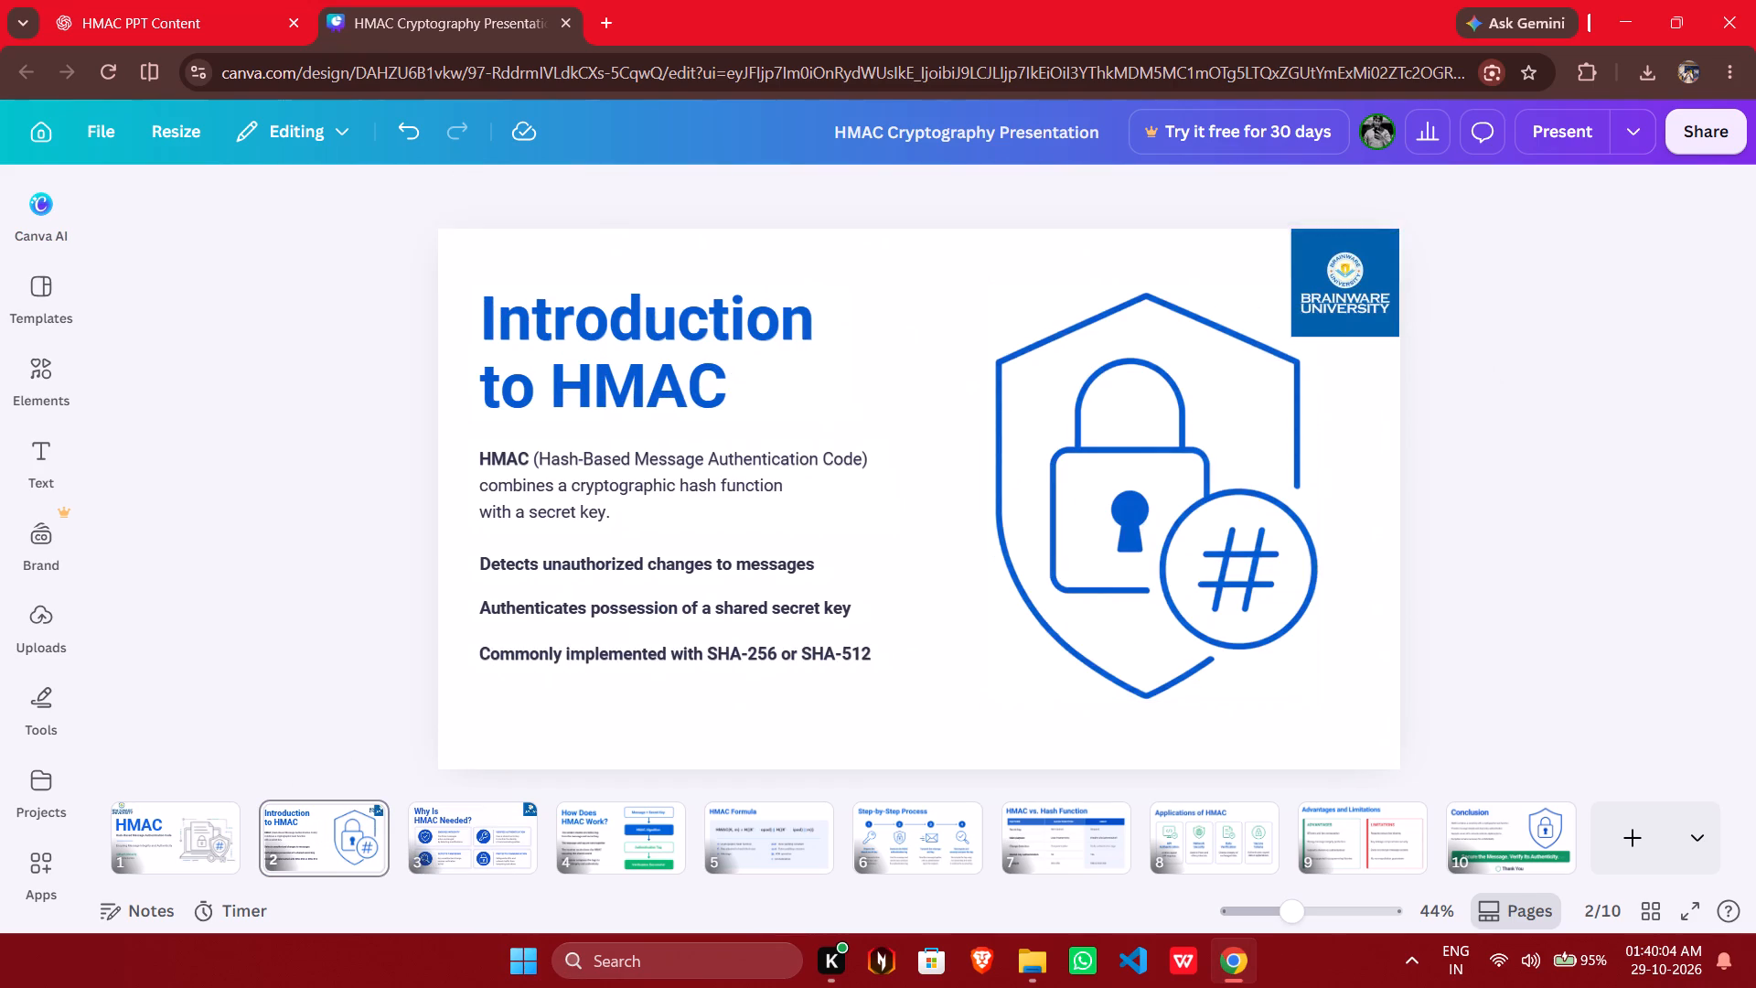
{"action": "left_click", "coordinate": [1566, 274]}
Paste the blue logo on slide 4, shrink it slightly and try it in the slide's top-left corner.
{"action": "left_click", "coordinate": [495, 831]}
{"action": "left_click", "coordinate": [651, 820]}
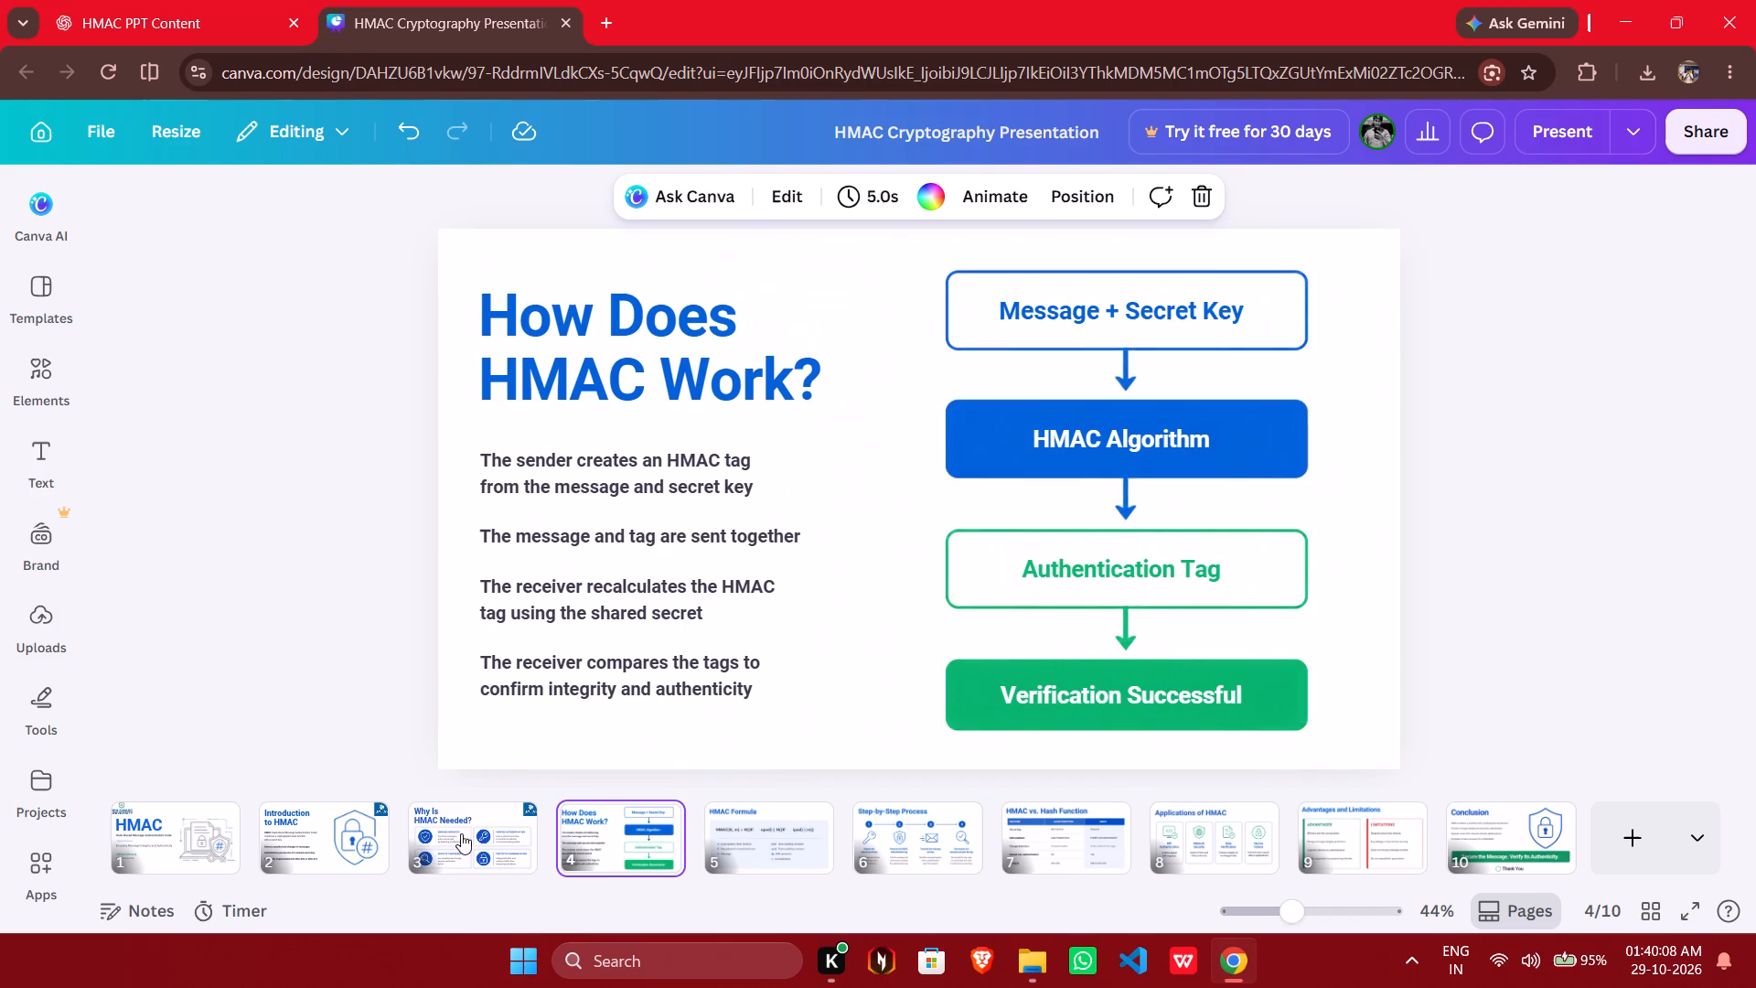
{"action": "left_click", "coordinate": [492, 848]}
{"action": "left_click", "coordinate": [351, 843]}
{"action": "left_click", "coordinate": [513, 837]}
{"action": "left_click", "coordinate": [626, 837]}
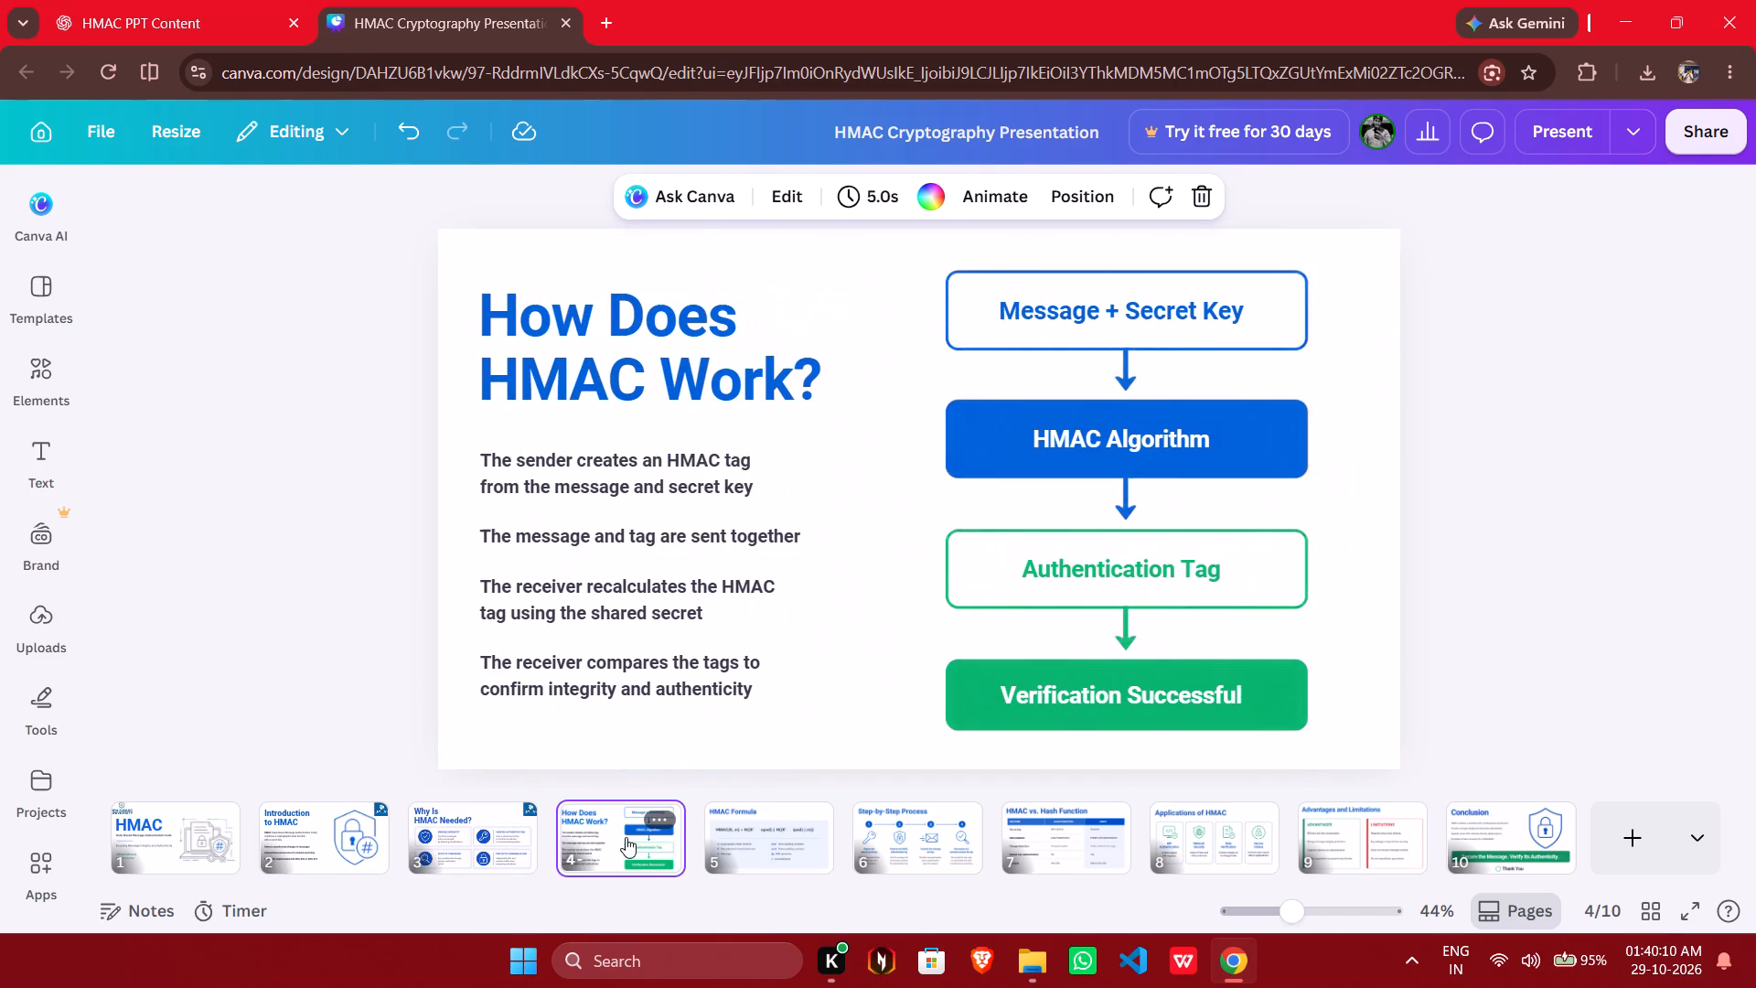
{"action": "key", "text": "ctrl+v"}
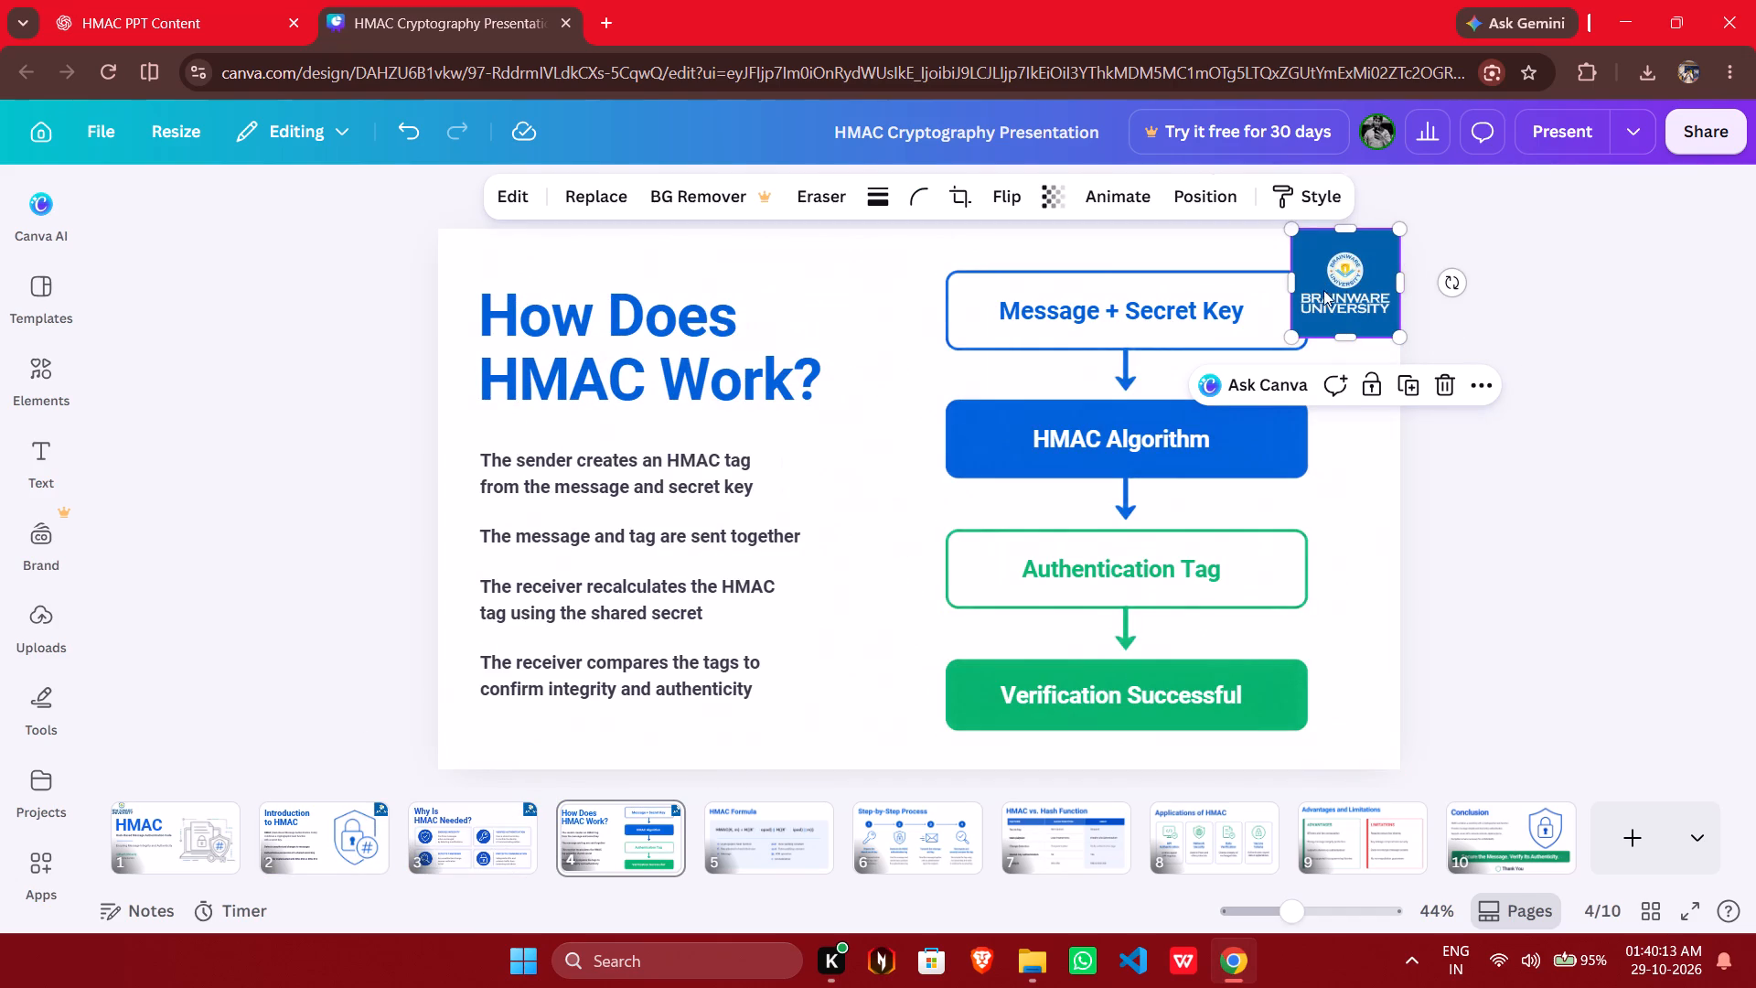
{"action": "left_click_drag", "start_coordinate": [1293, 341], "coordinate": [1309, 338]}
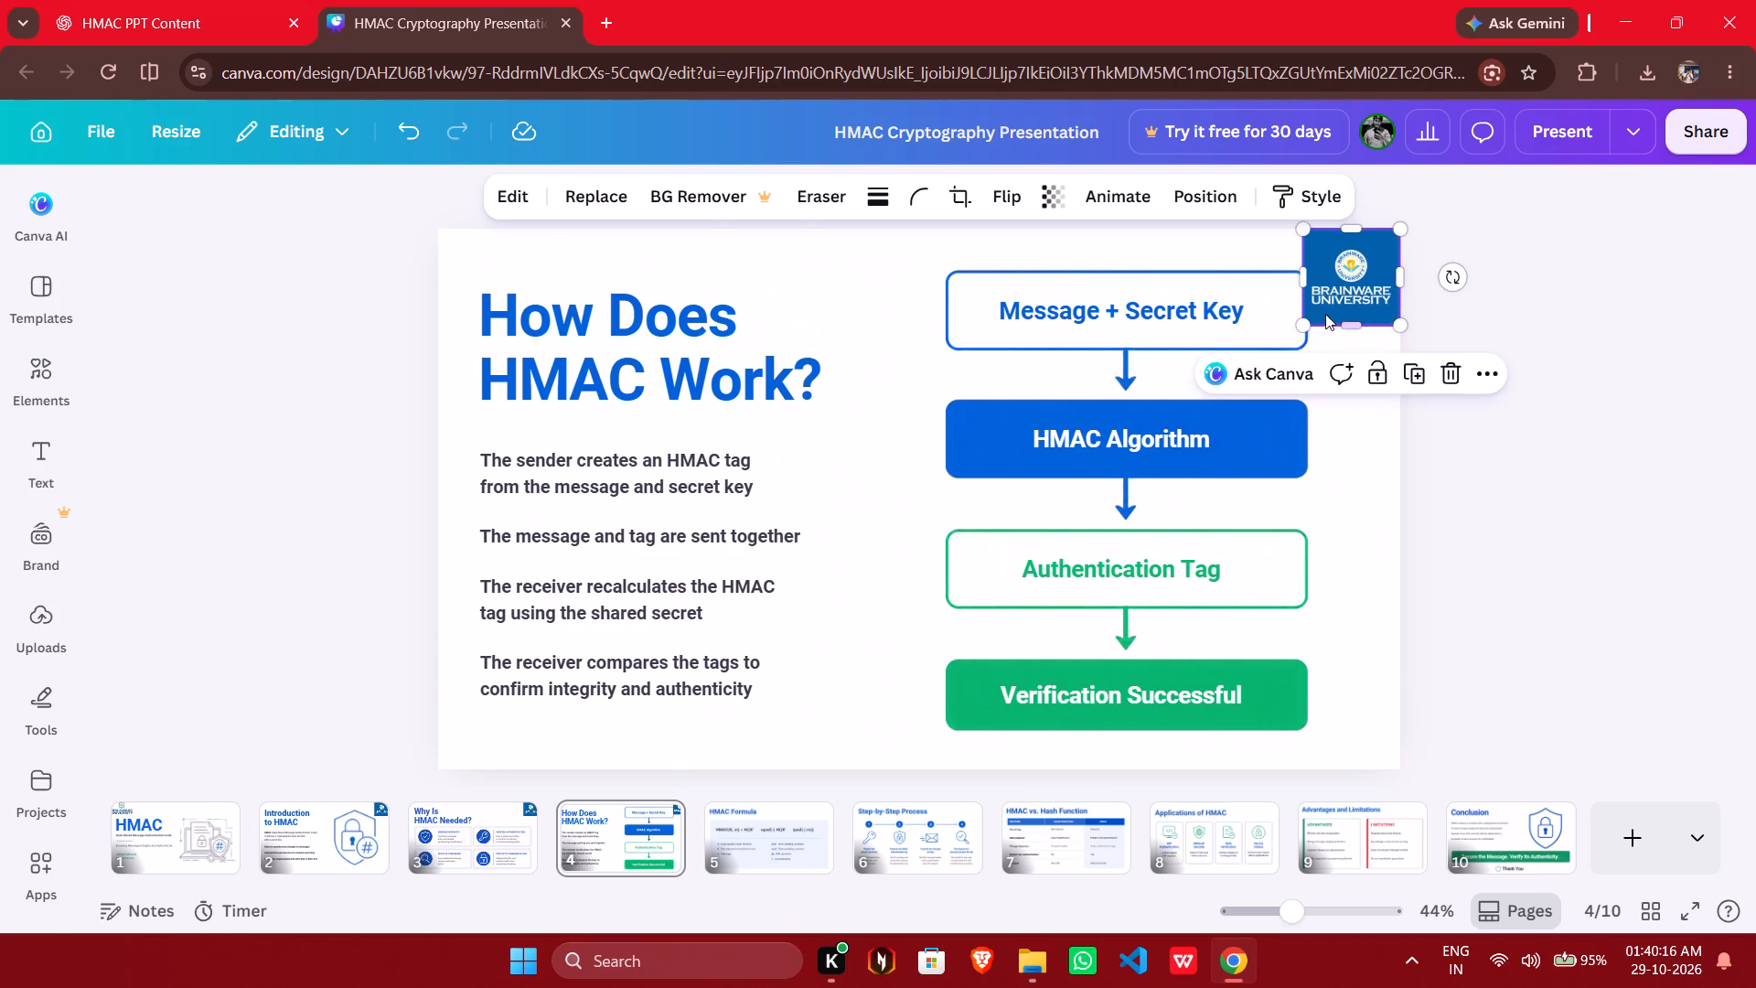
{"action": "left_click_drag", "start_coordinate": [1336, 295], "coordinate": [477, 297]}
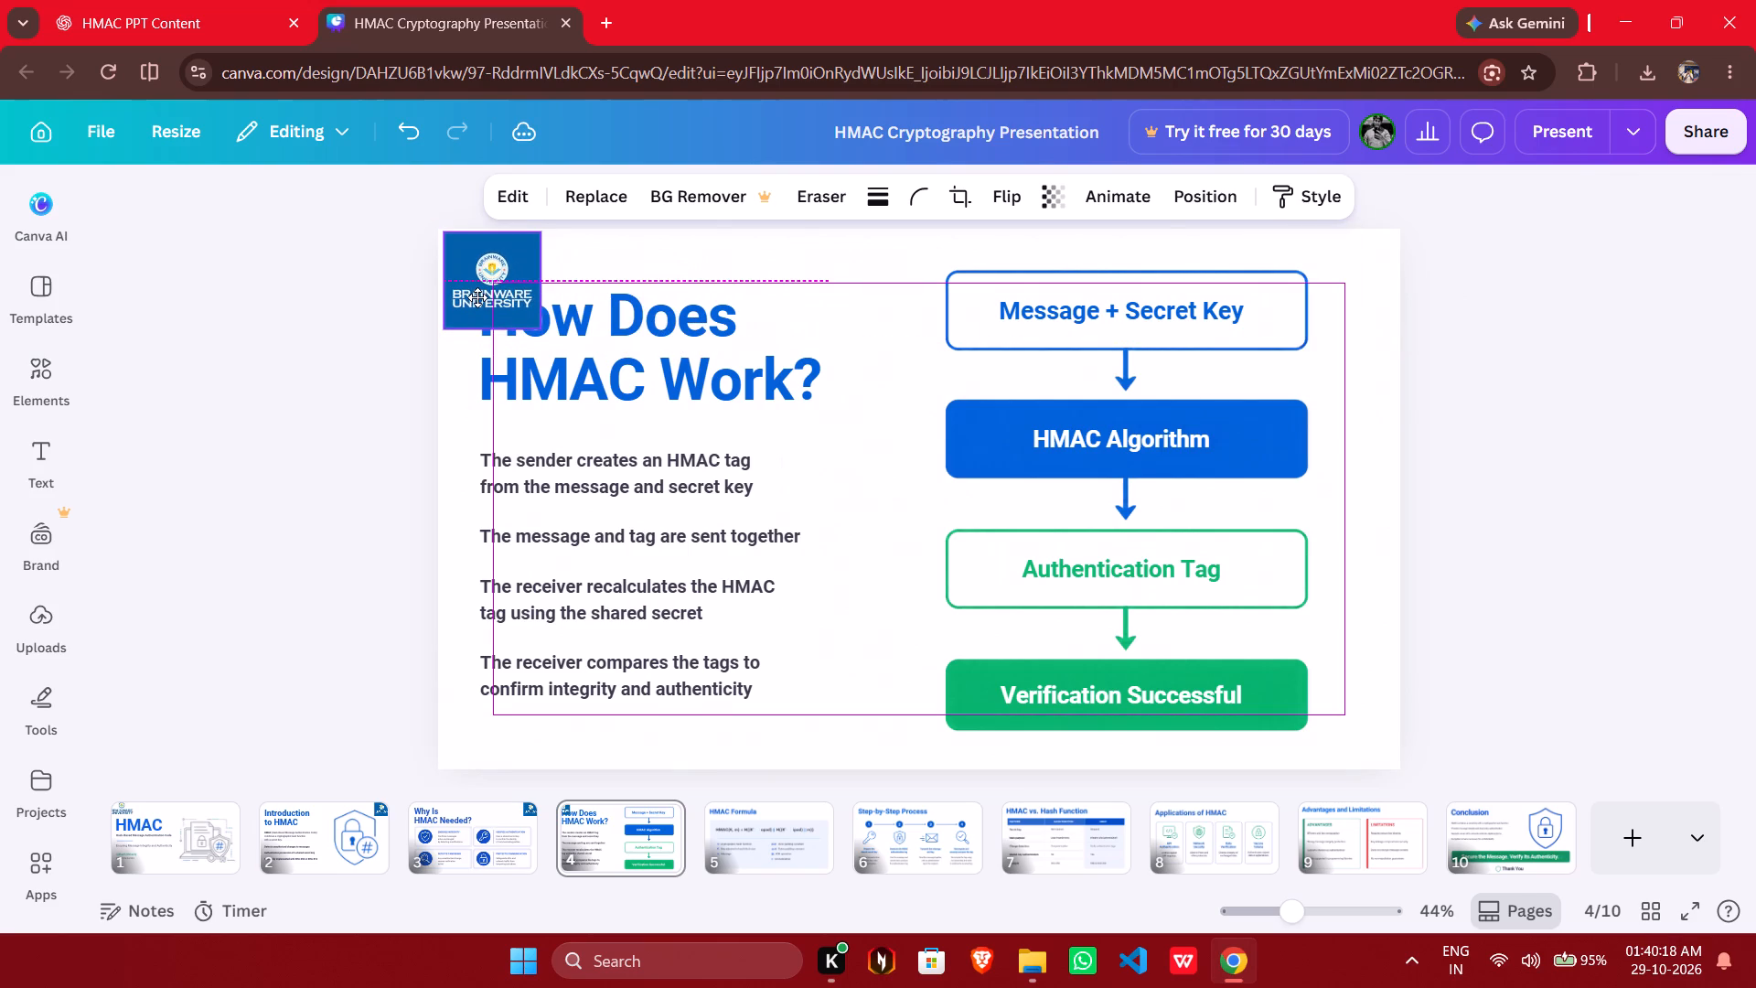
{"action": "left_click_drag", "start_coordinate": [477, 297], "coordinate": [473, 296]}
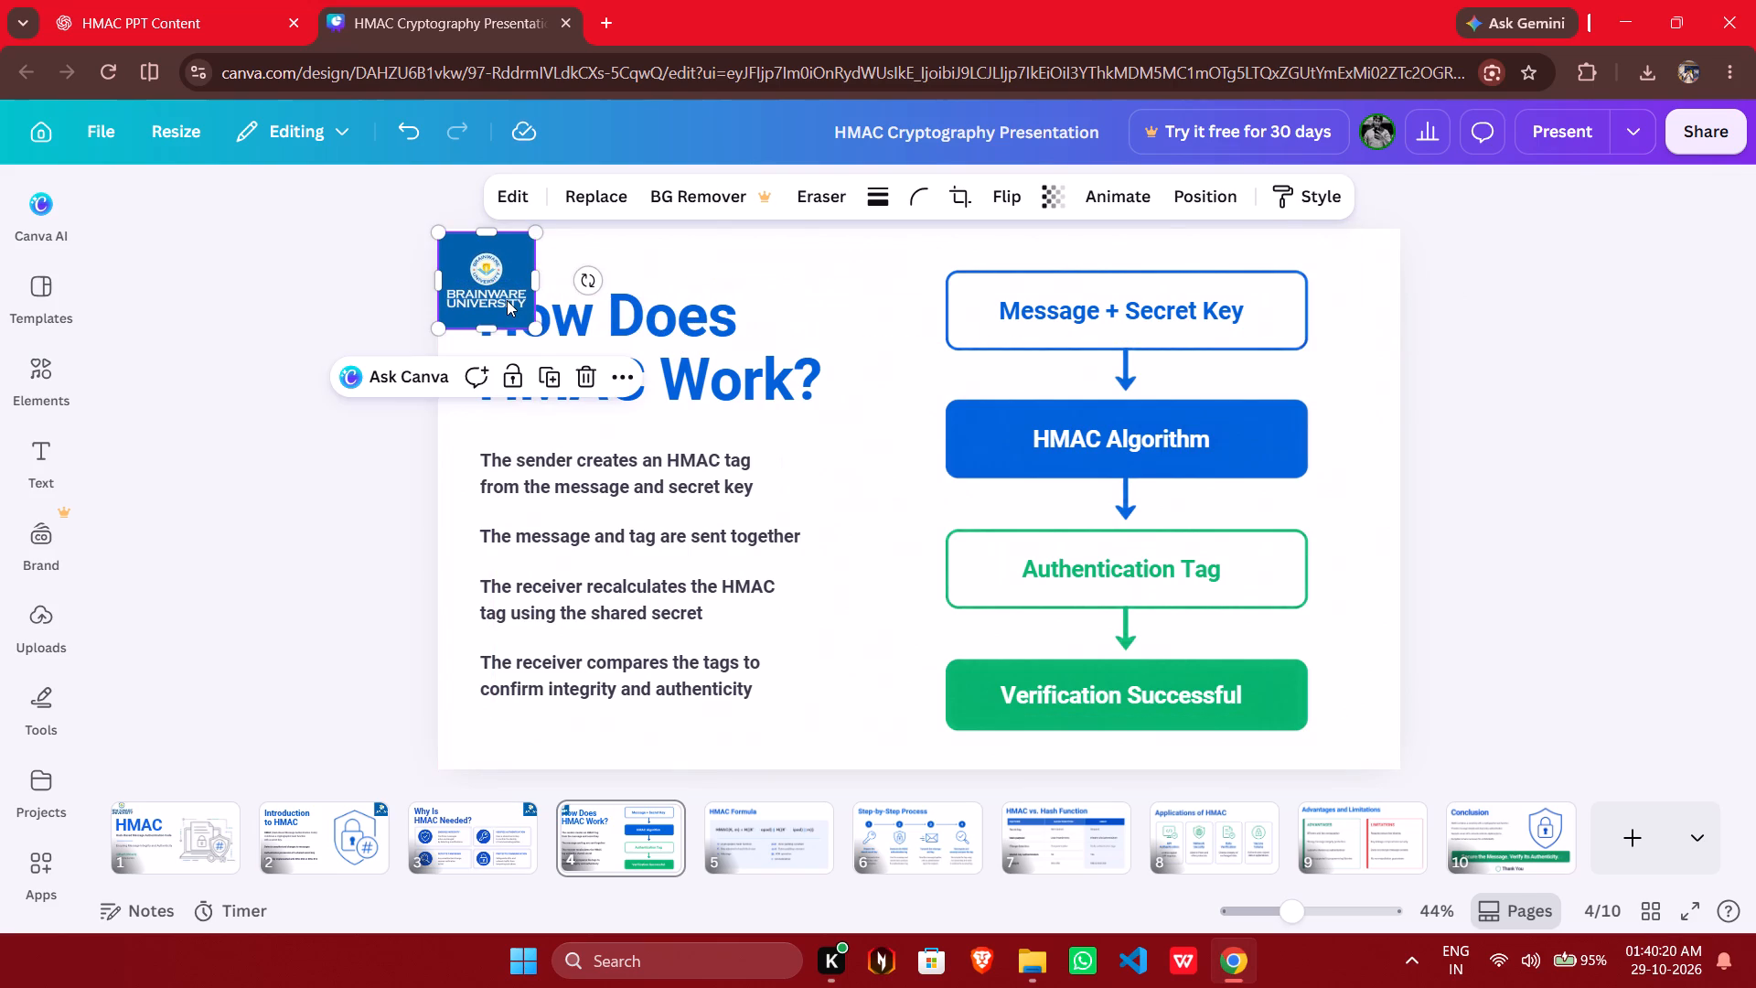
Paste a fresh blue logo in slide 4's top-right corner and delete the copy in its top-left corner.
{"action": "key", "text": "ctrl+v"}
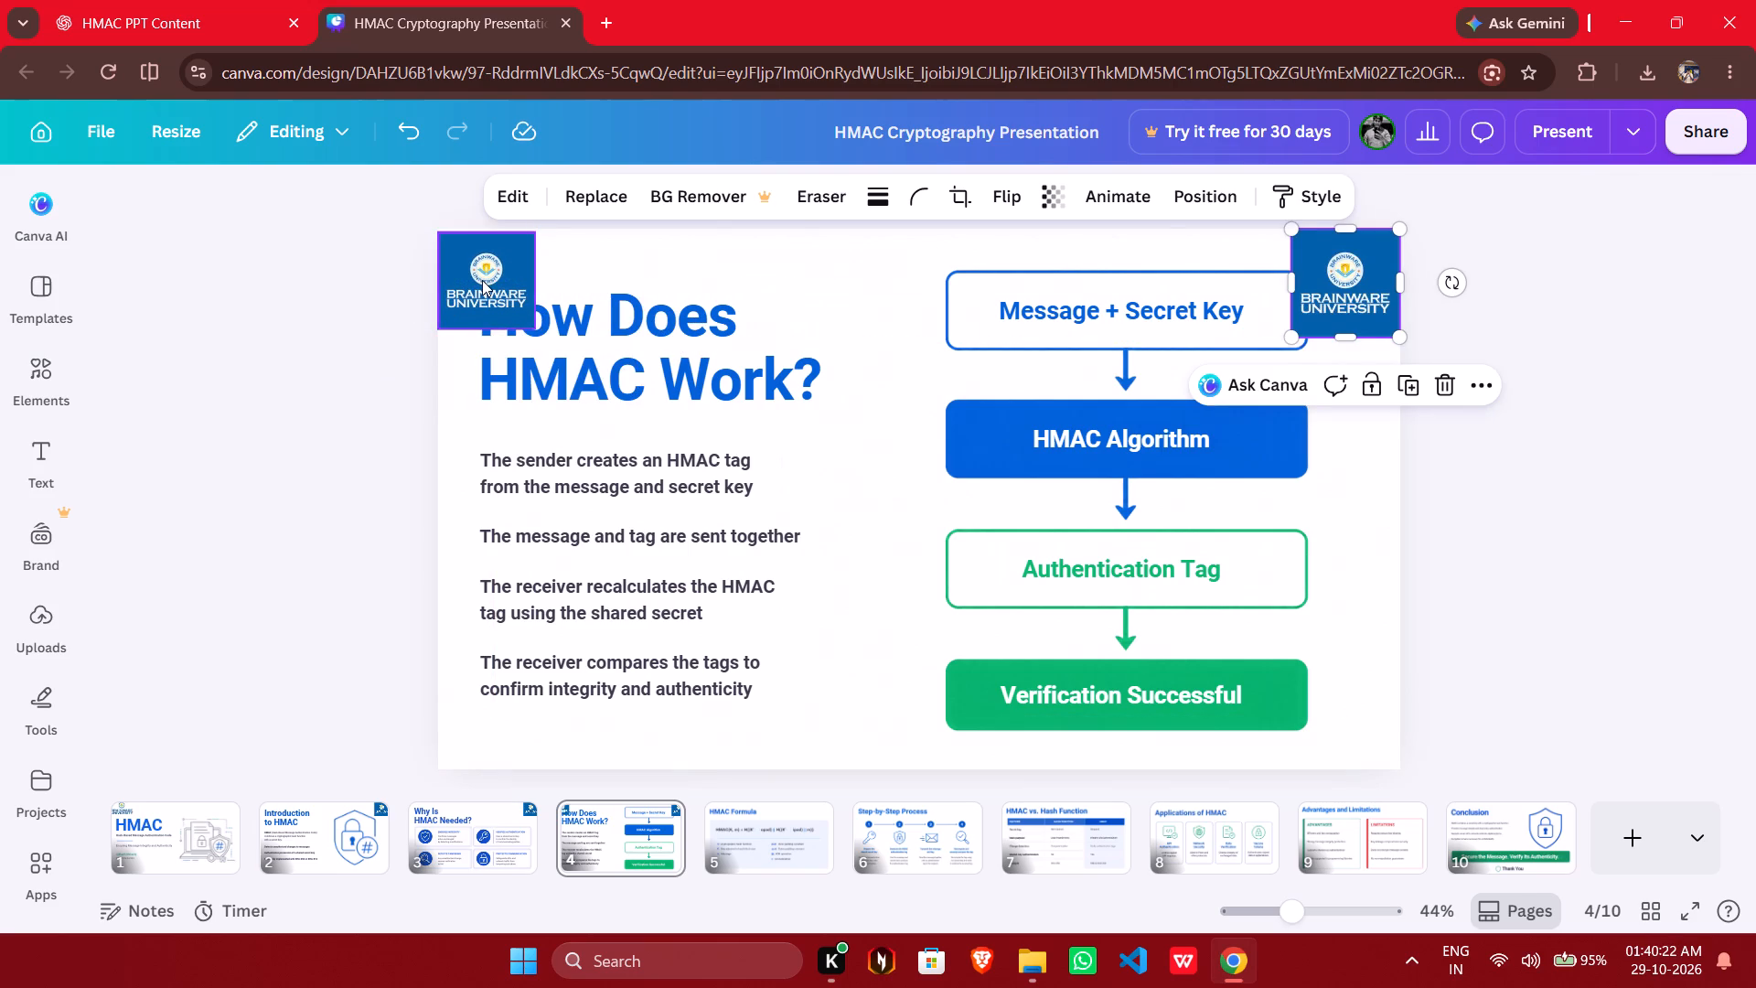
{"action": "left_click", "coordinate": [482, 280]}
{"action": "key", "text": "BackSpace"}
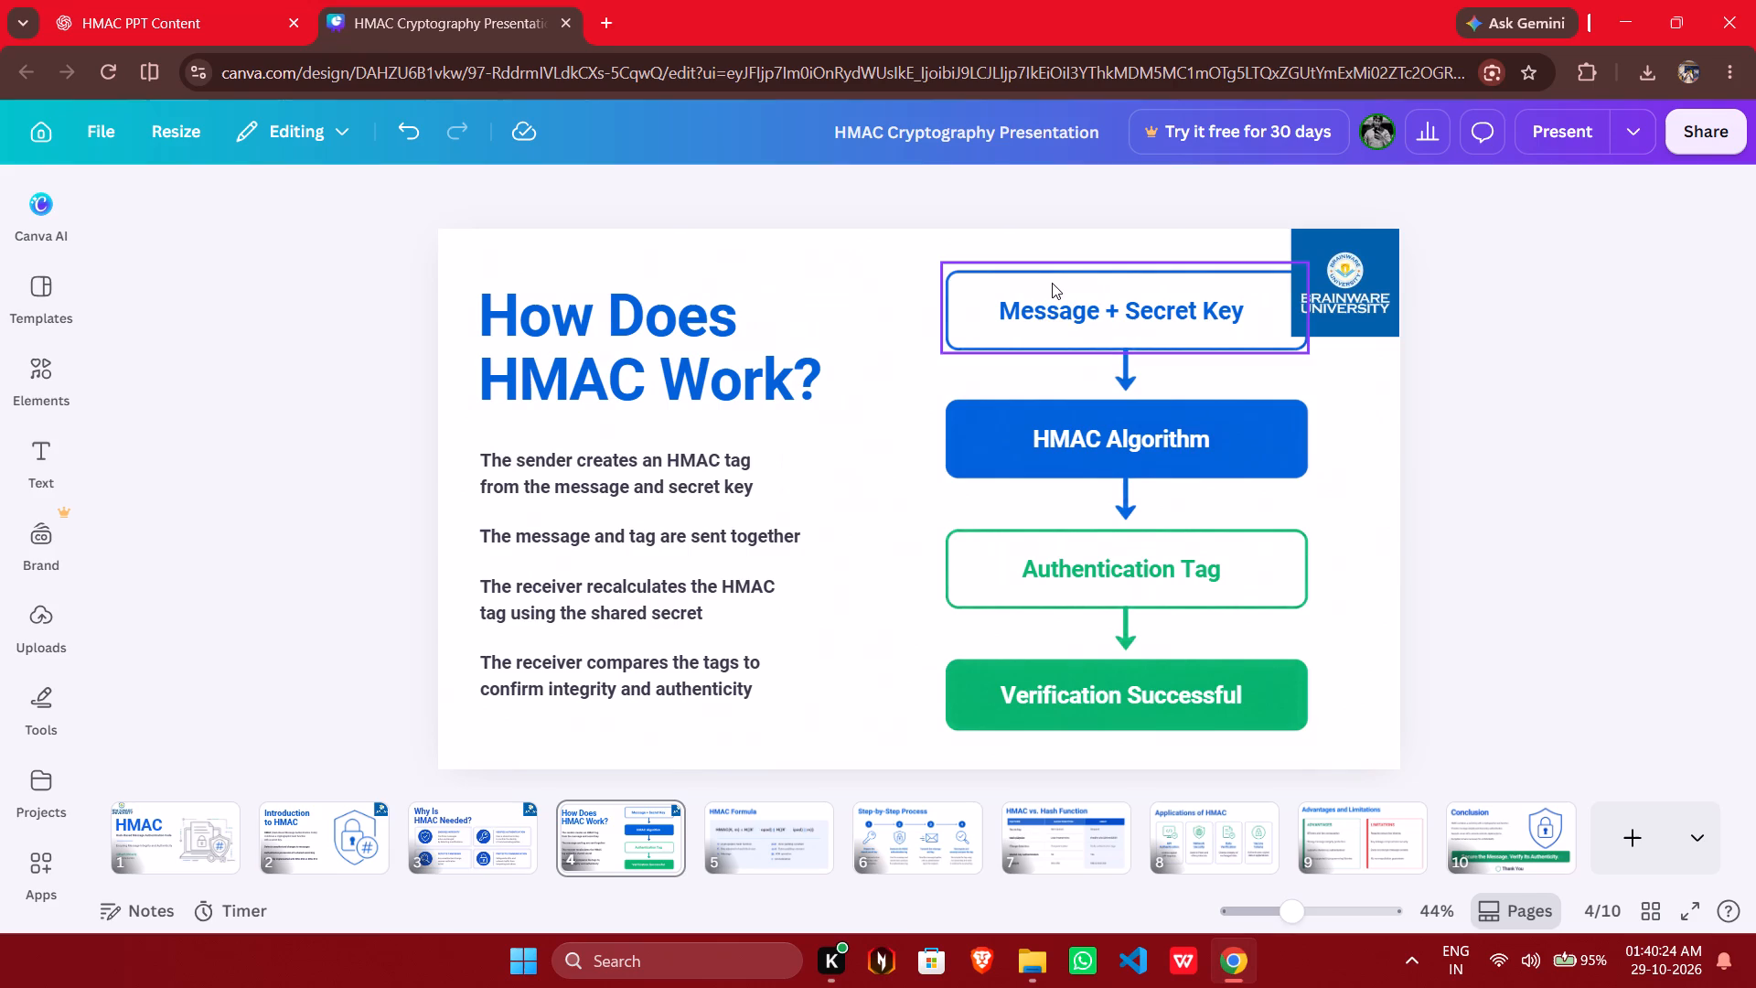
Paste the blue Brainware University logo into the top-right corner of slides 5 and 6.
{"action": "left_click", "coordinate": [468, 837]}
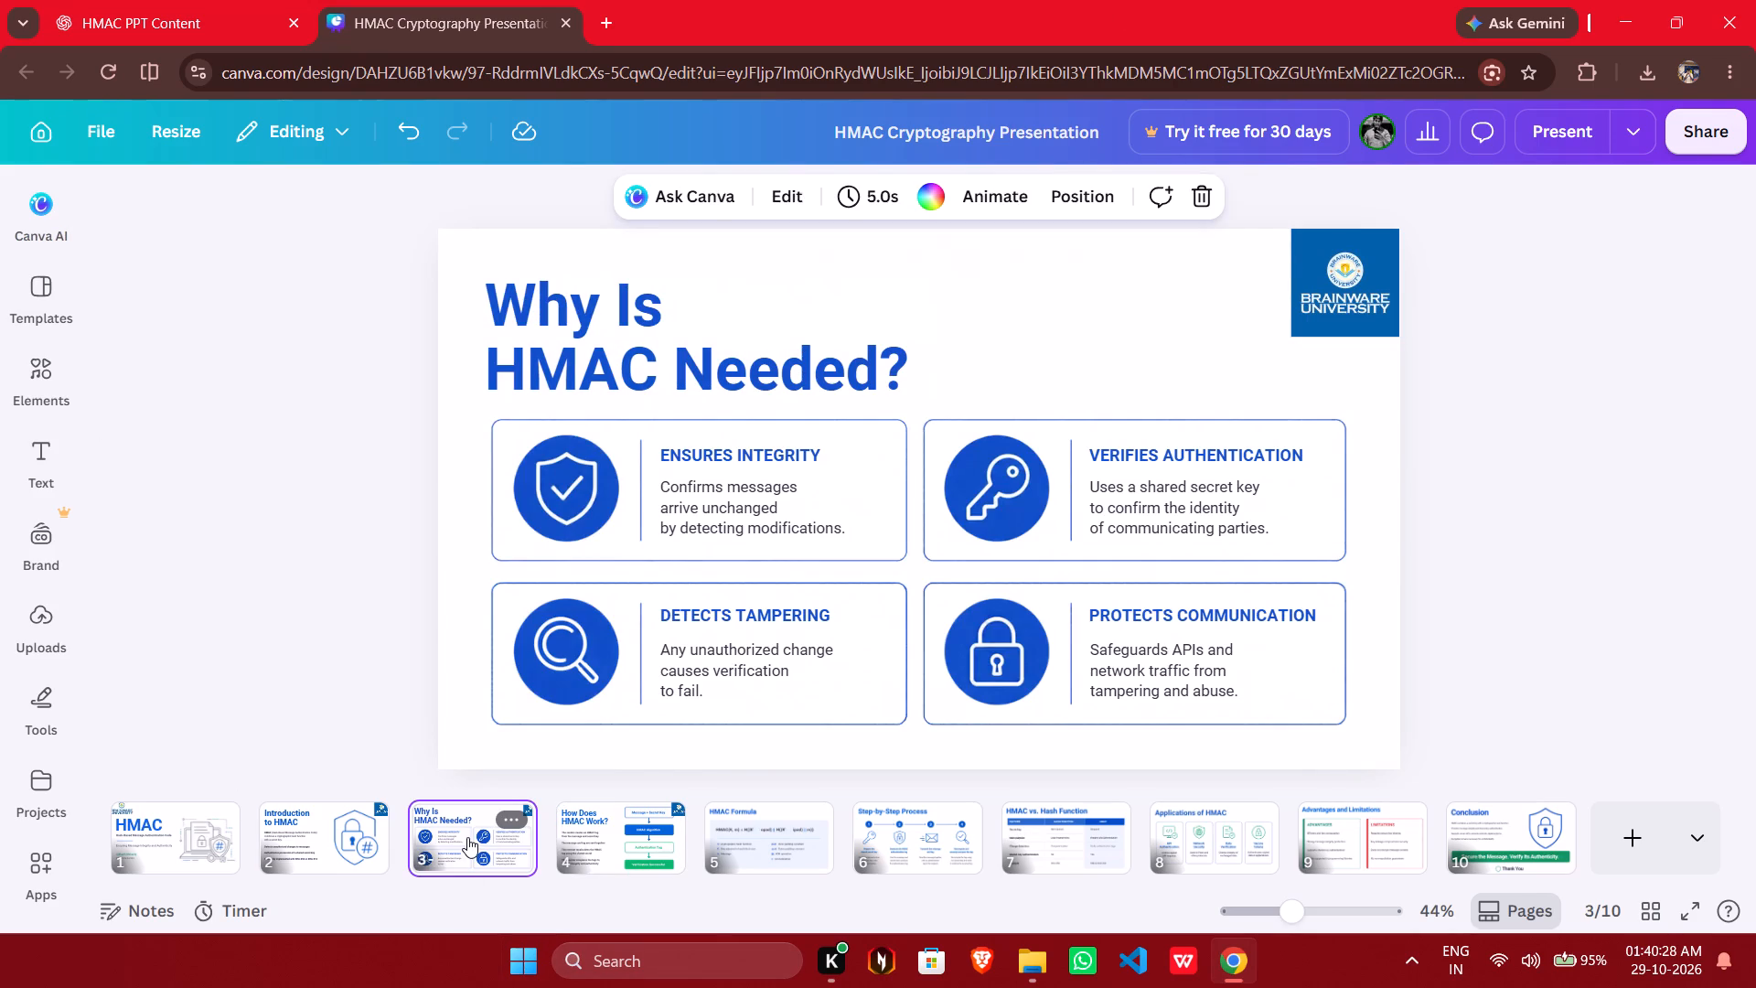
{"action": "left_click", "coordinate": [634, 865]}
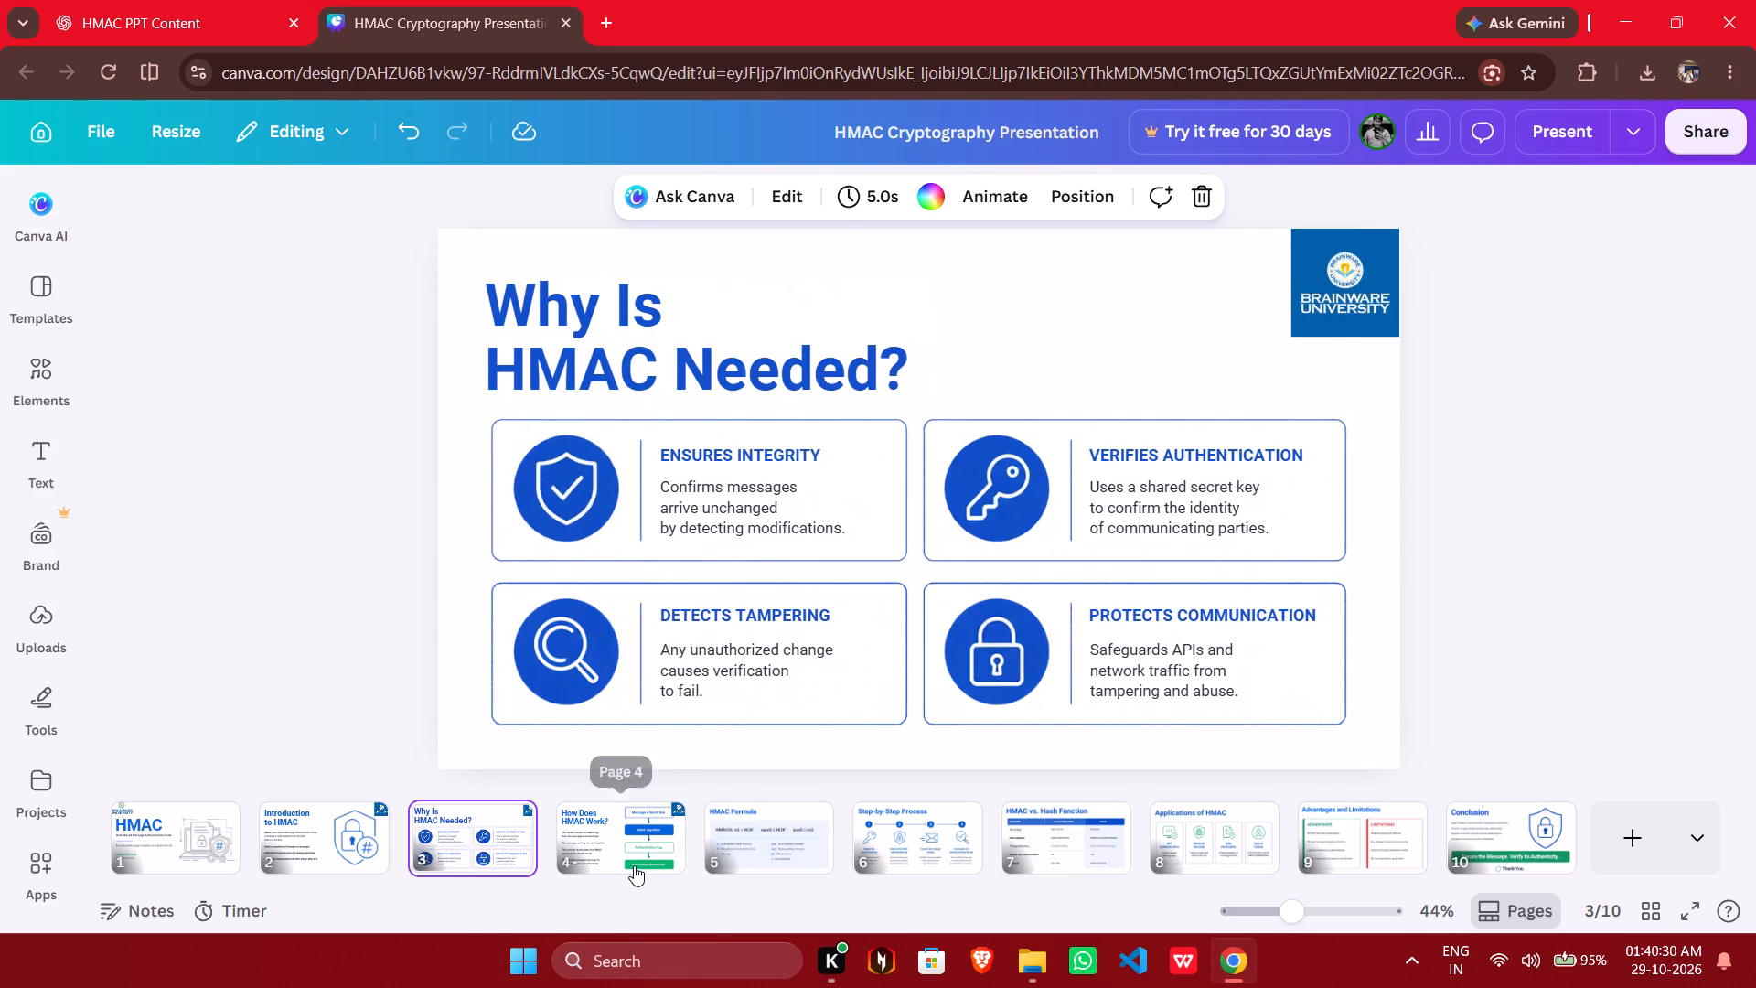
{"action": "left_click", "coordinate": [744, 823]}
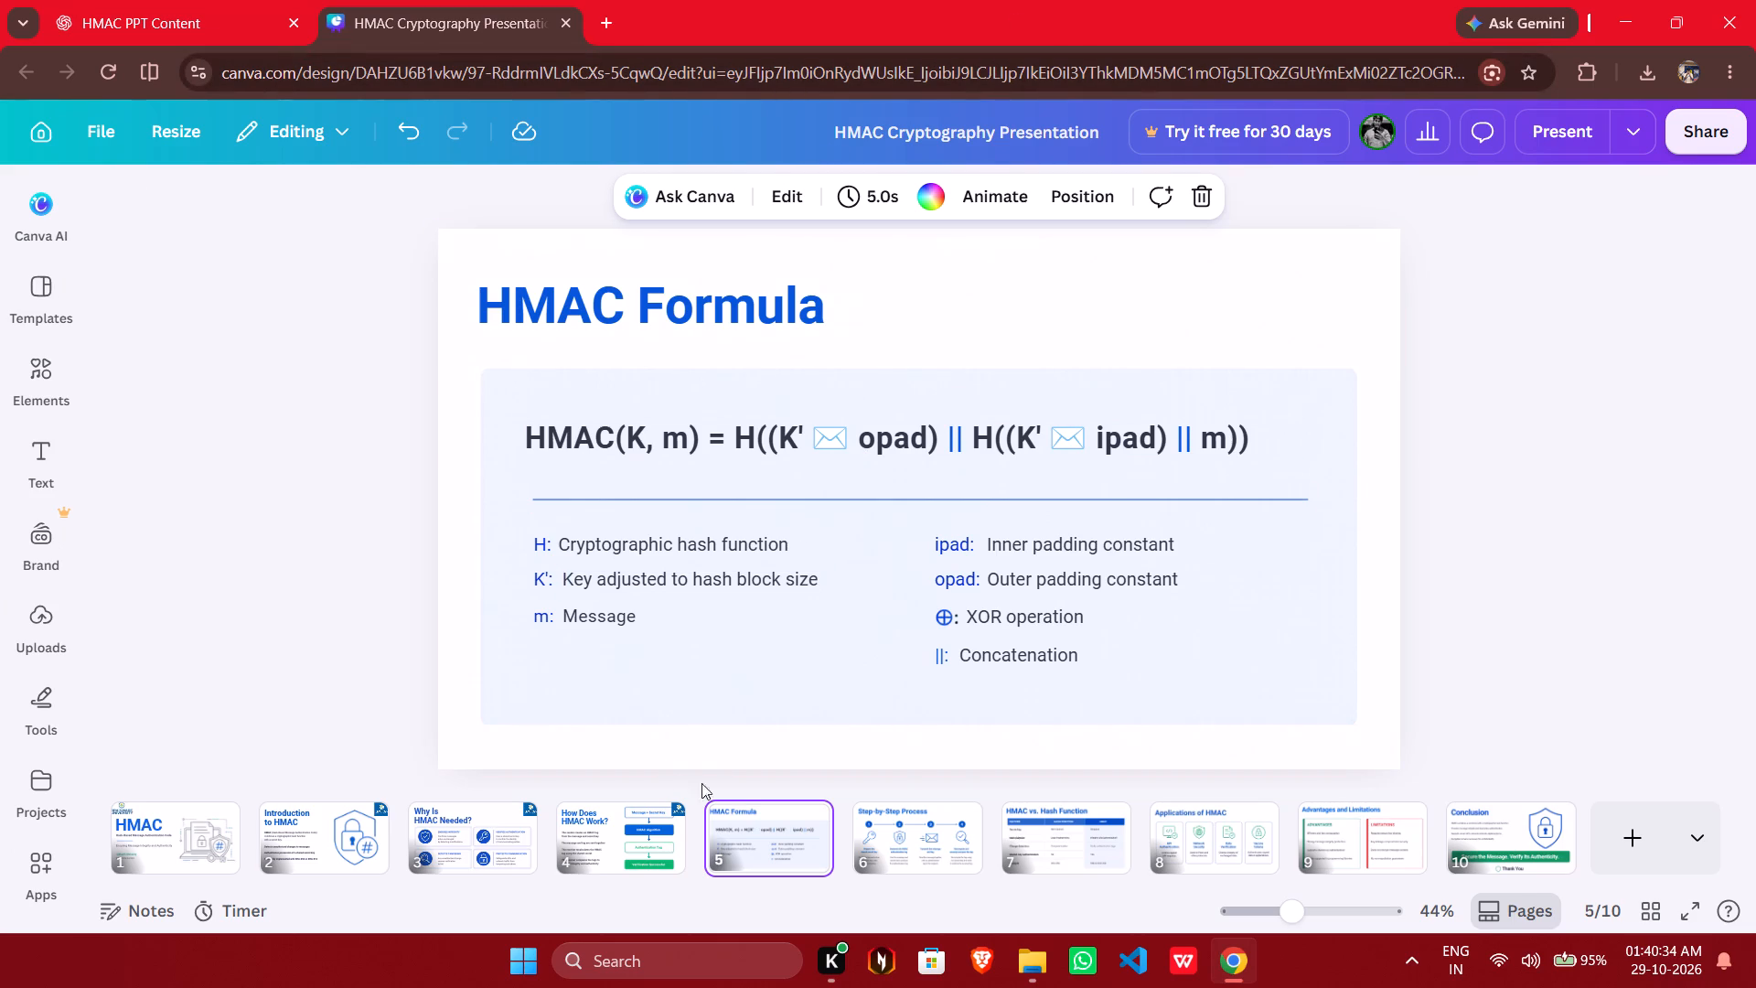
{"action": "key", "text": "ctrl+v"}
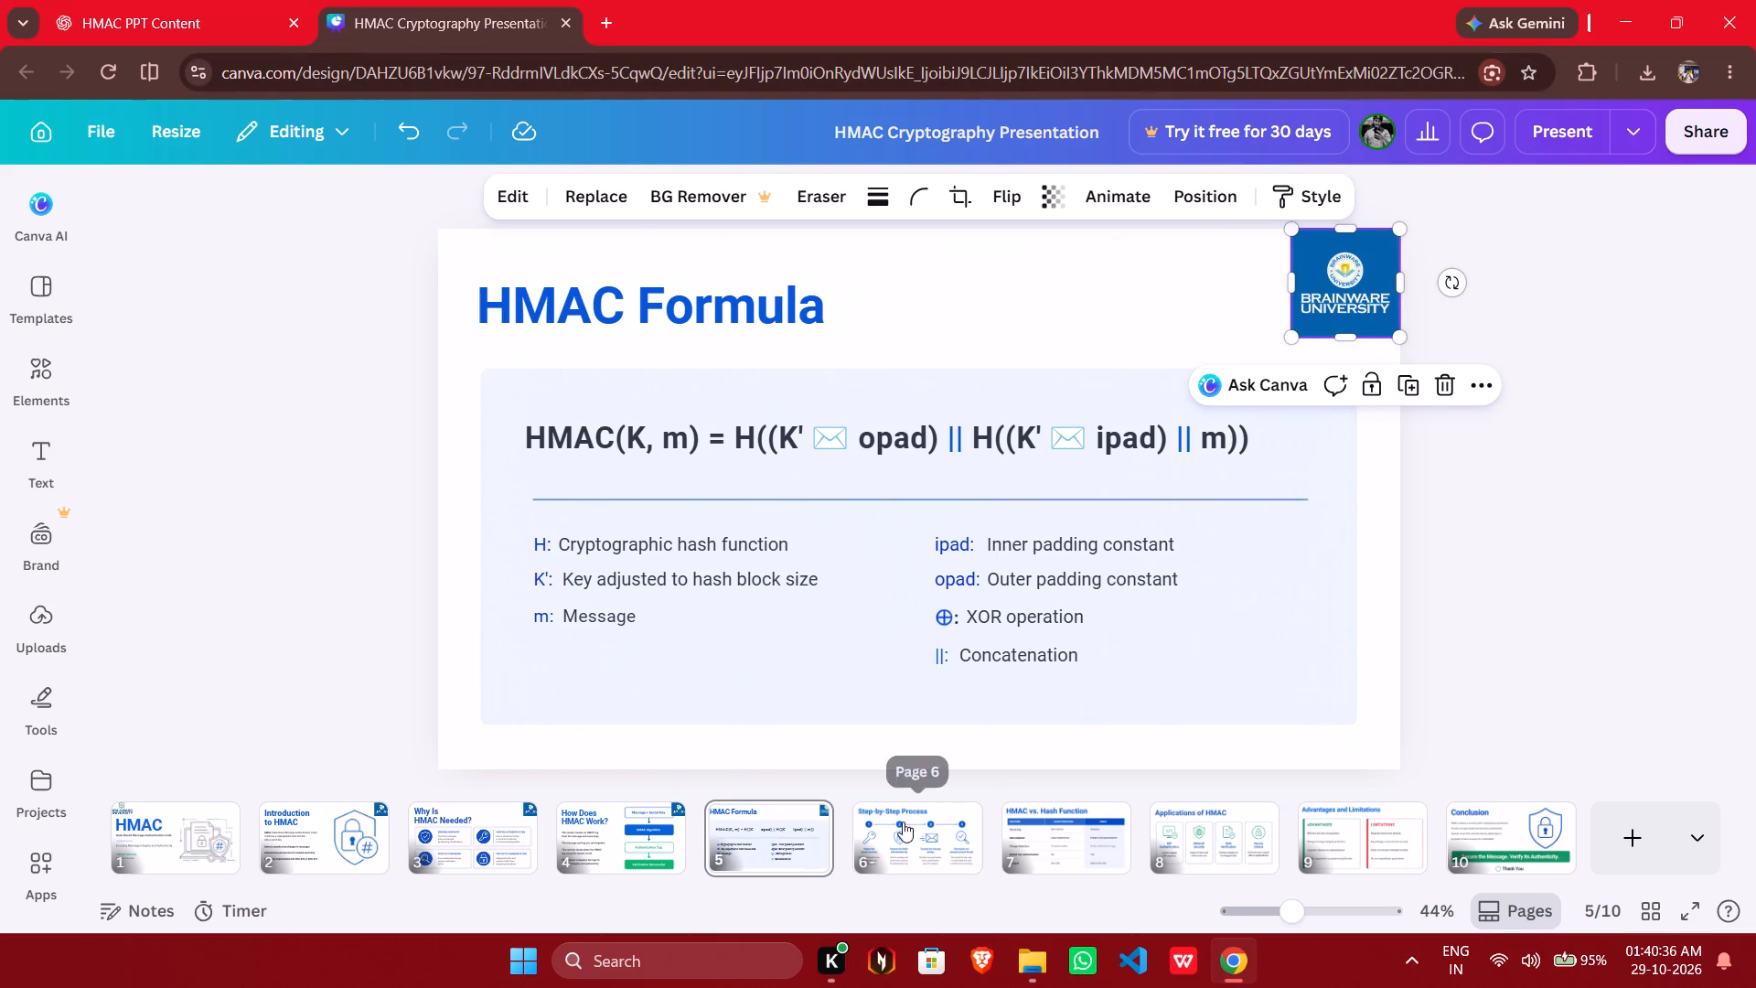
{"action": "left_click", "coordinate": [866, 836], "text": "ctrl"}
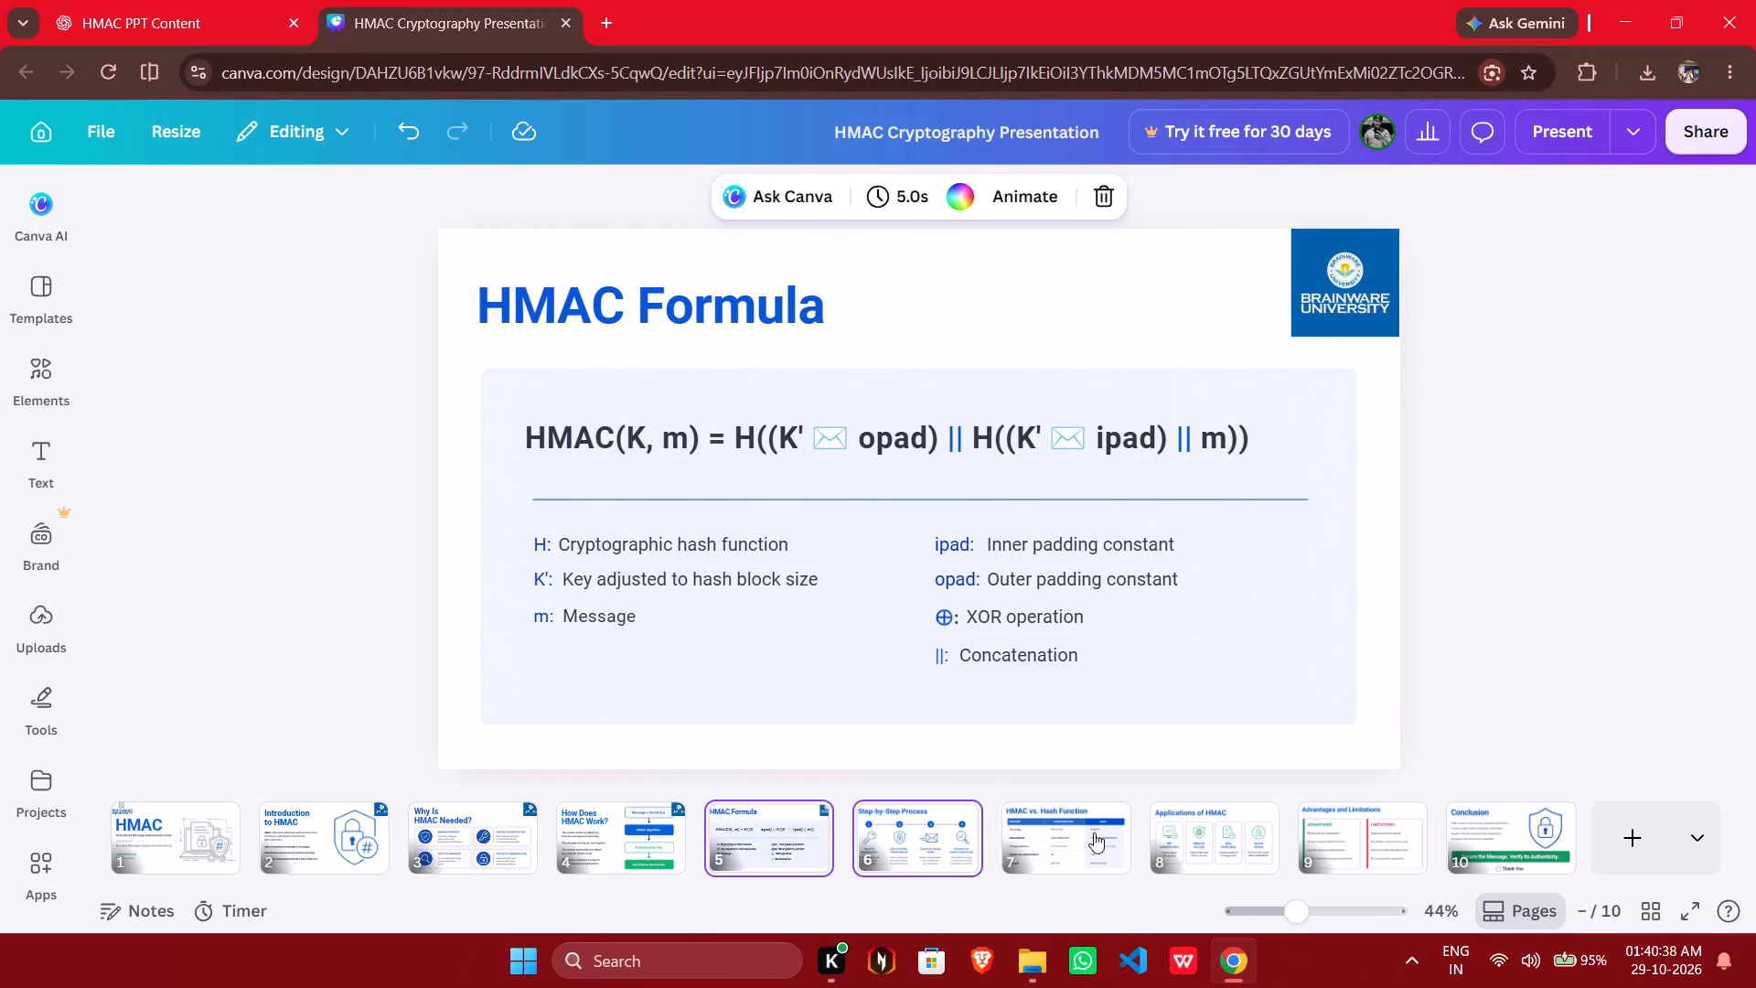
{"action": "left_click", "coordinate": [894, 844], "text": "ctrl"}
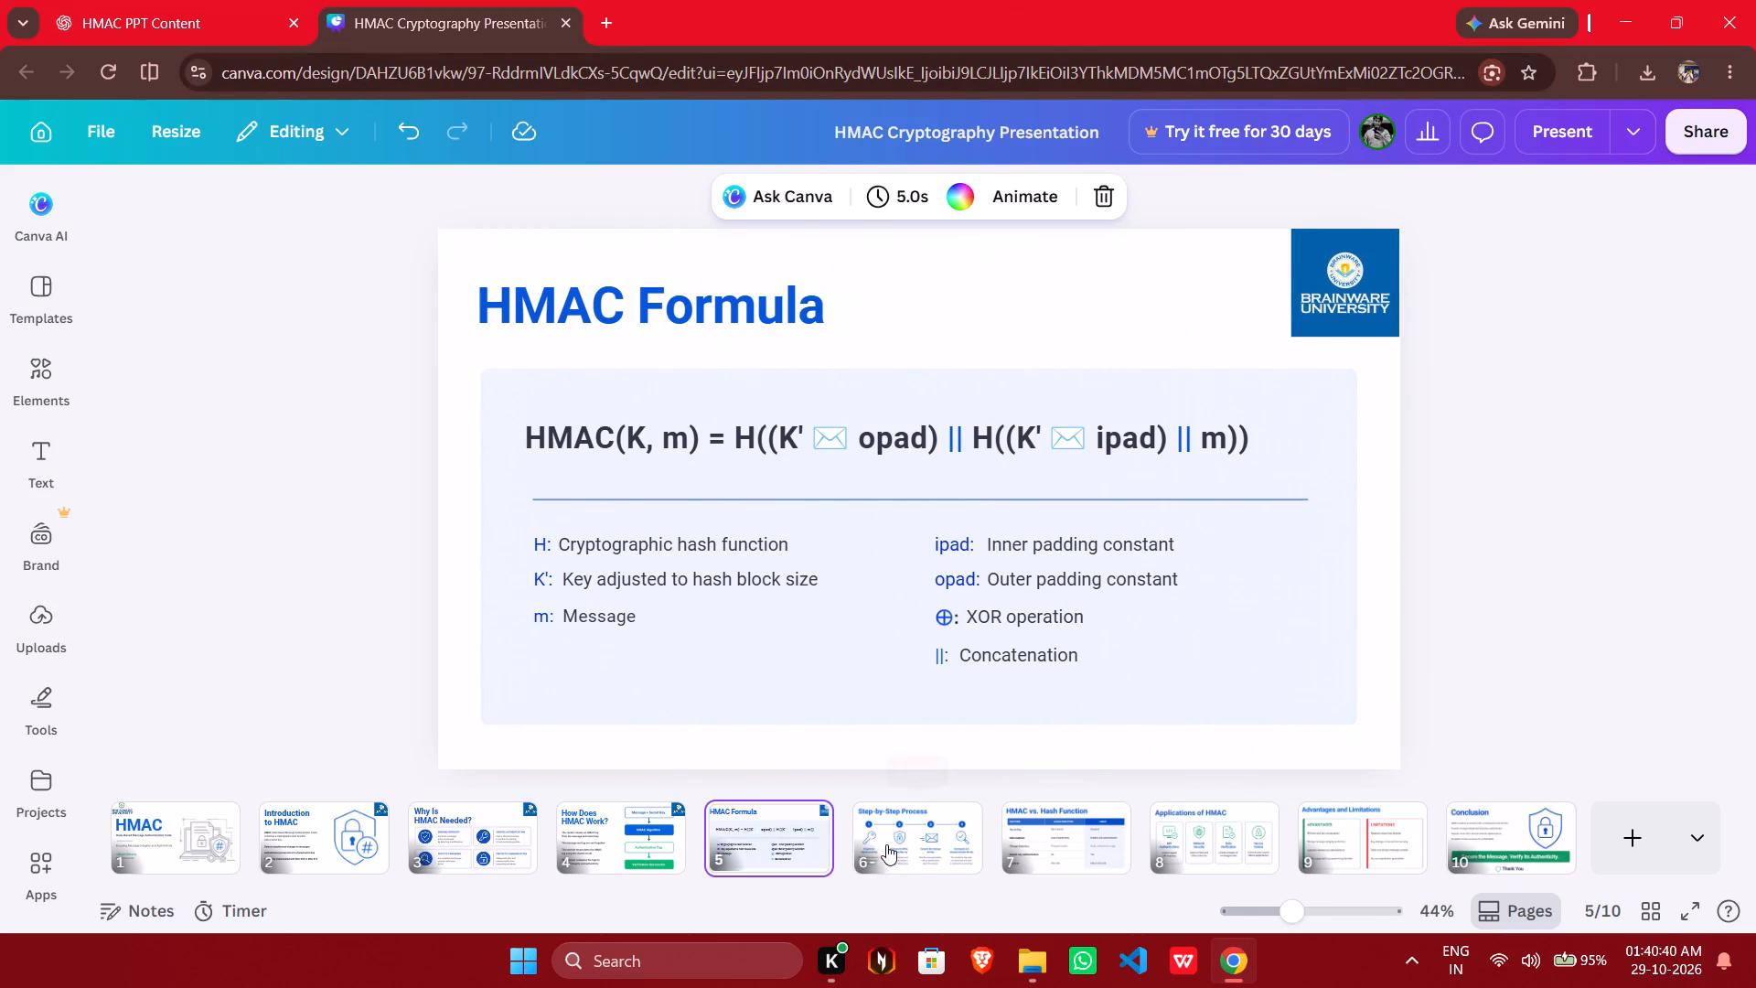
{"action": "left_click", "coordinate": [926, 850], "text": "ctrl"}
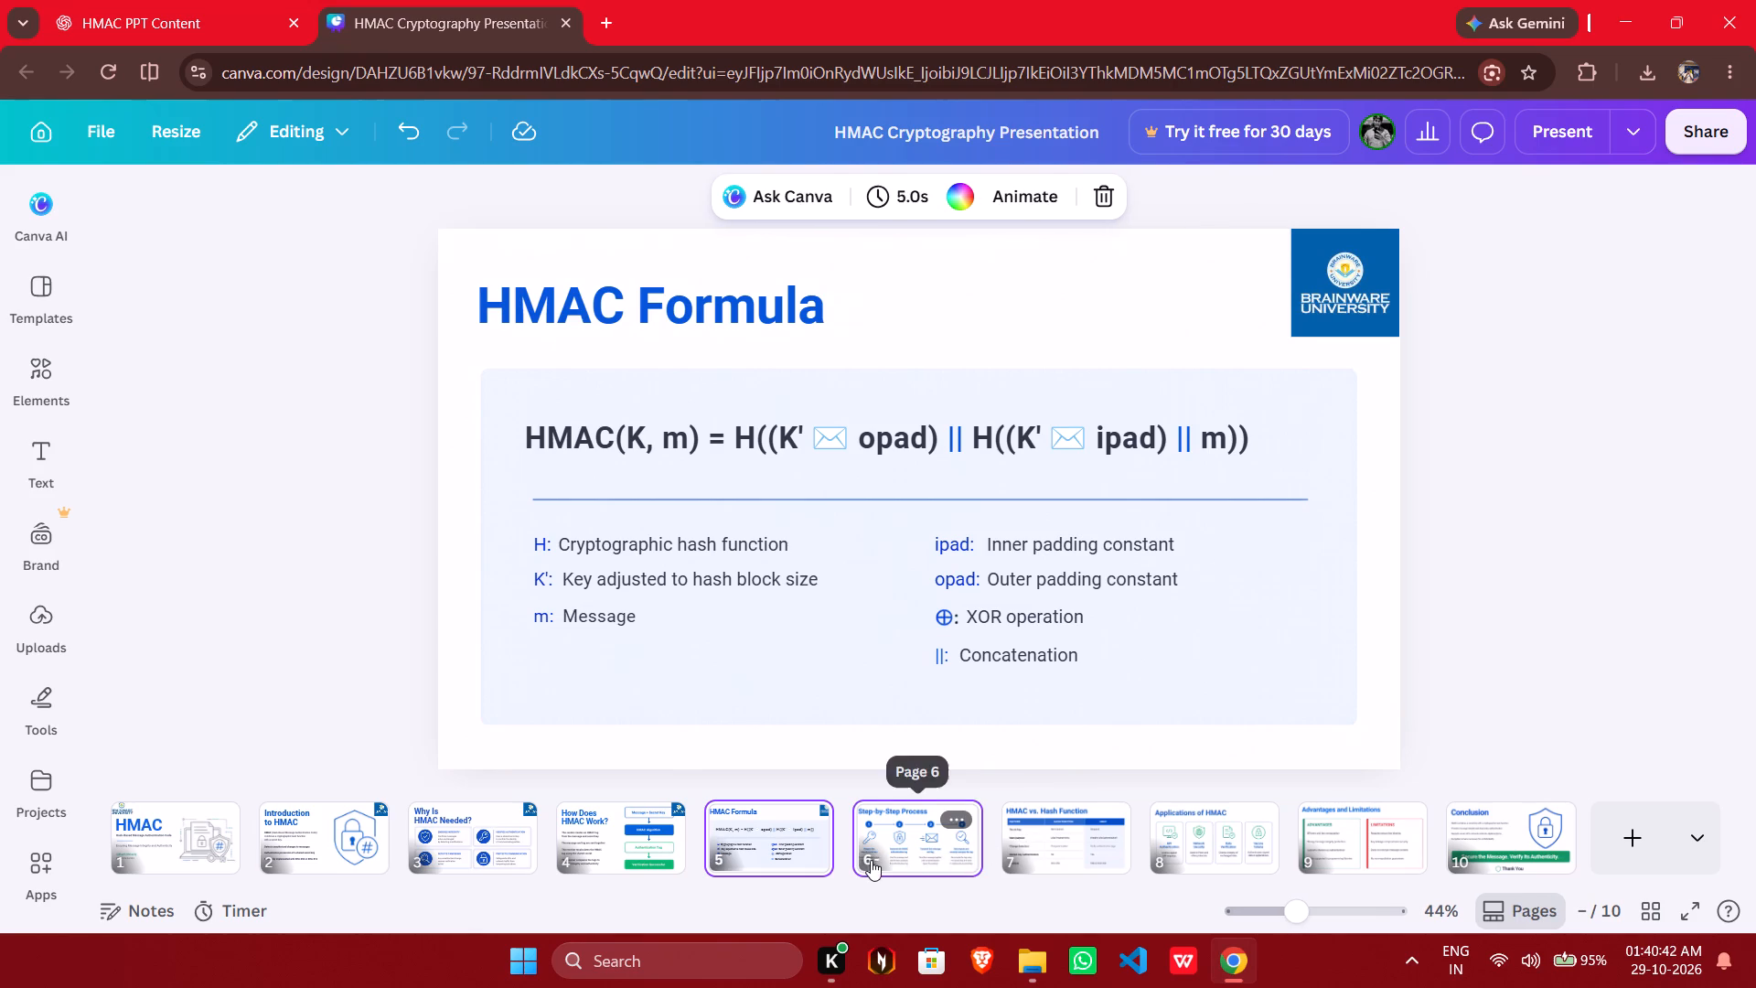
{"action": "left_click", "coordinate": [899, 846]}
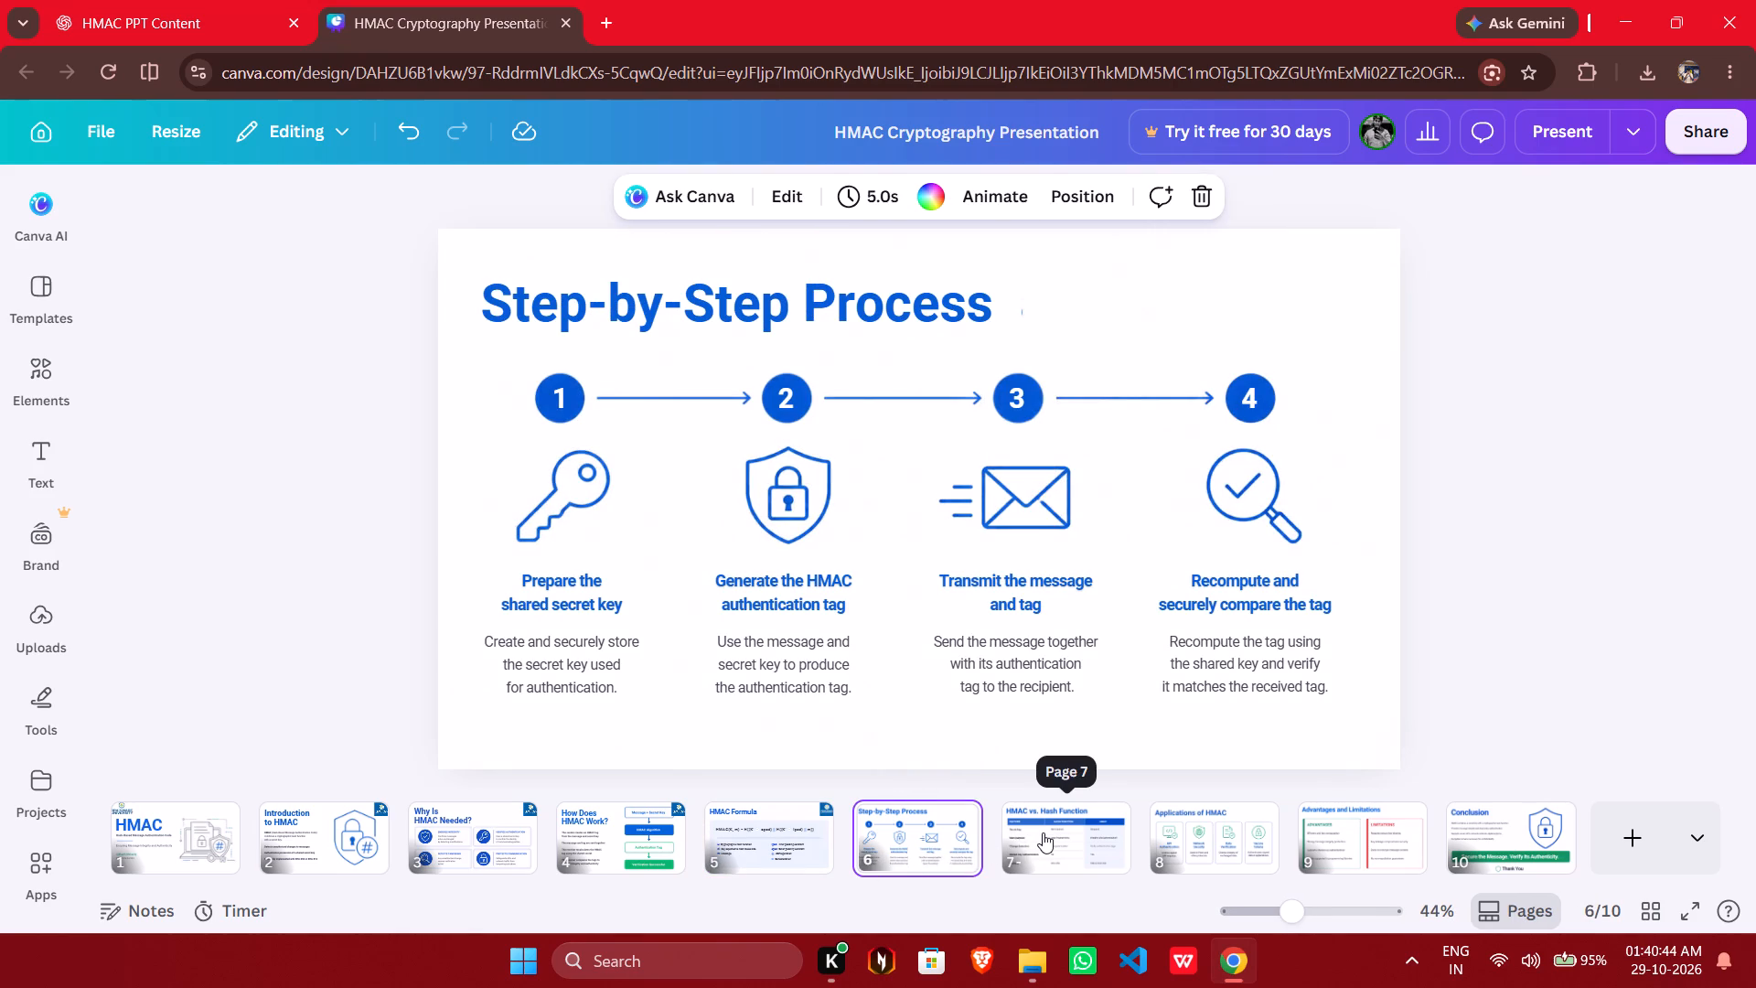
{"action": "key", "text": "ctrl+v"}
Paste the blue Brainware University logo into the top-right corner of slides 7, 8 and 9.
{"action": "left_click", "coordinate": [1126, 826]}
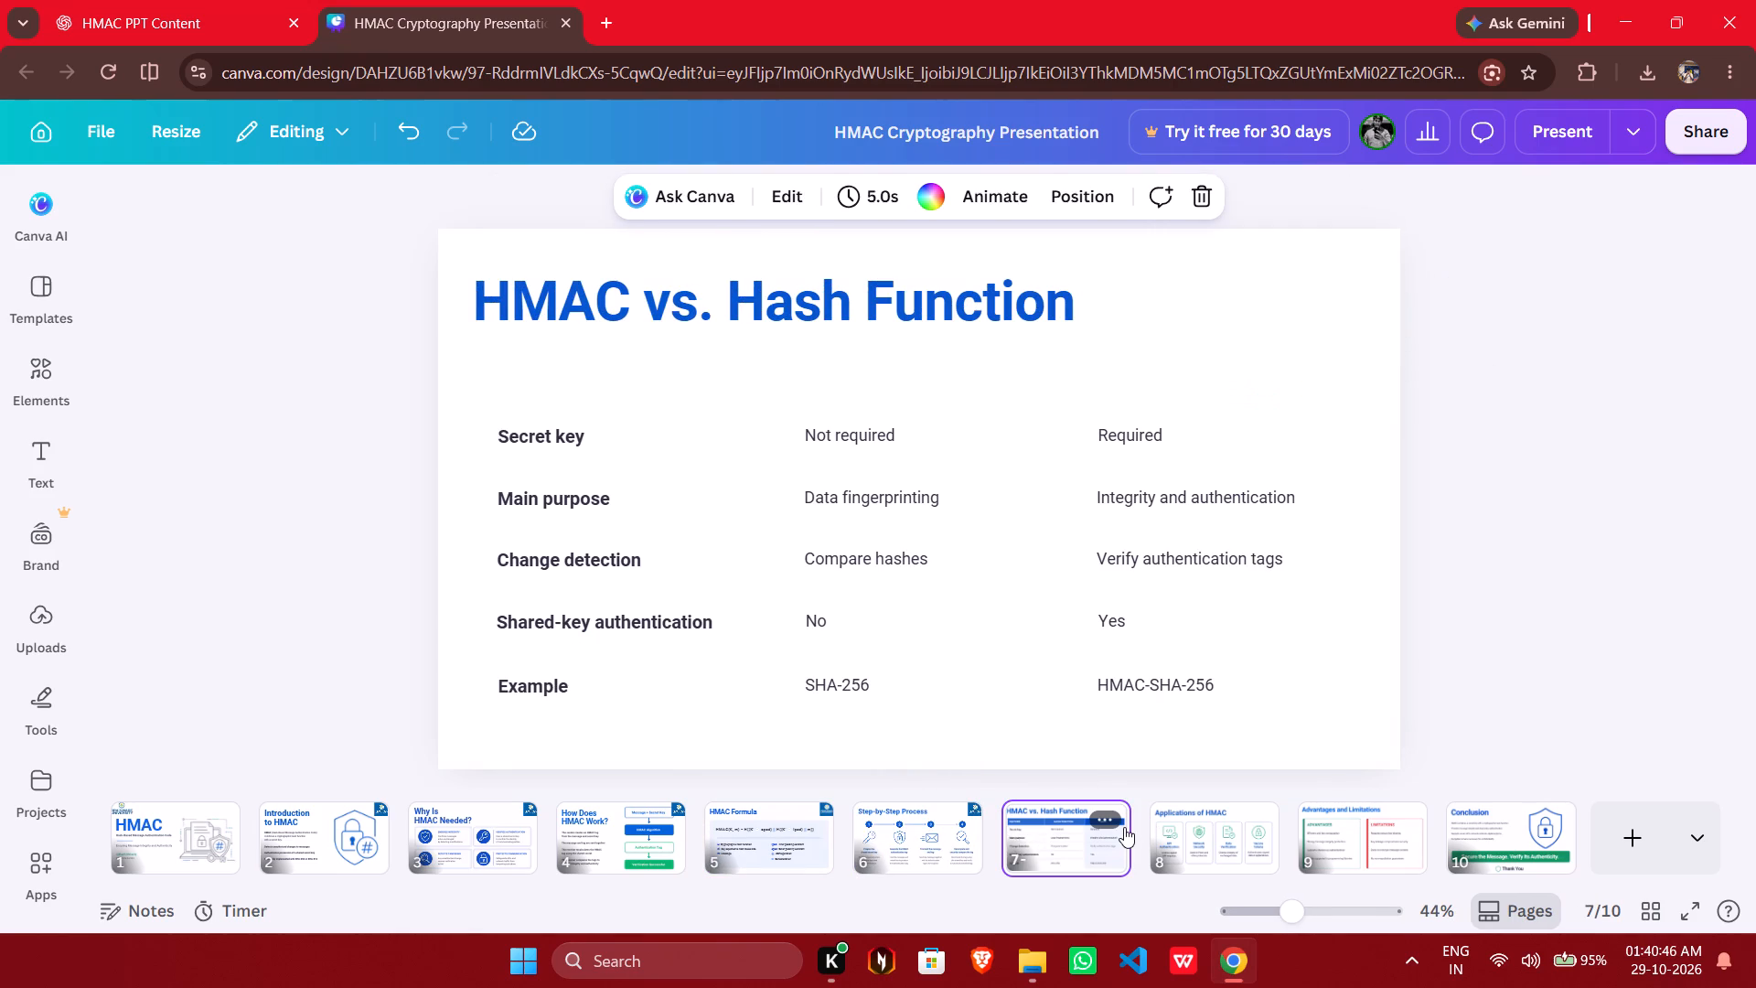
{"action": "key", "text": "ctrl+v"}
{"action": "left_click", "coordinate": [1460, 588]}
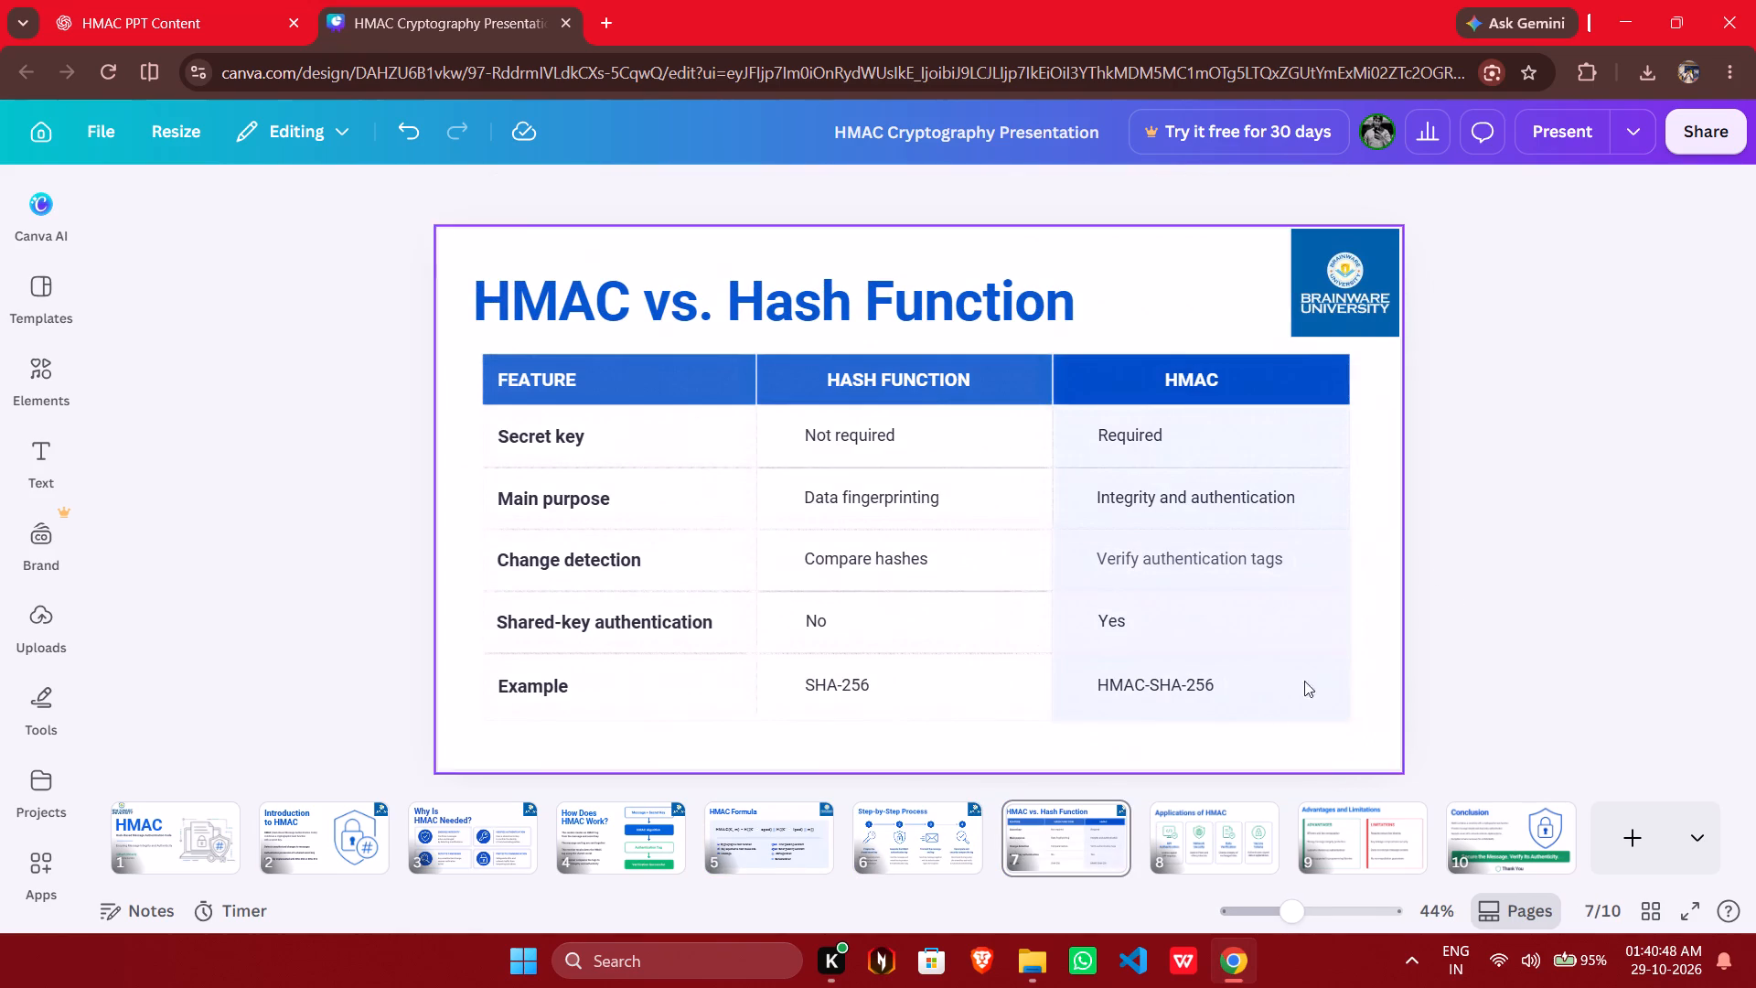
{"action": "left_click", "coordinate": [1197, 839]}
{"action": "key", "text": "ctrl+v"}
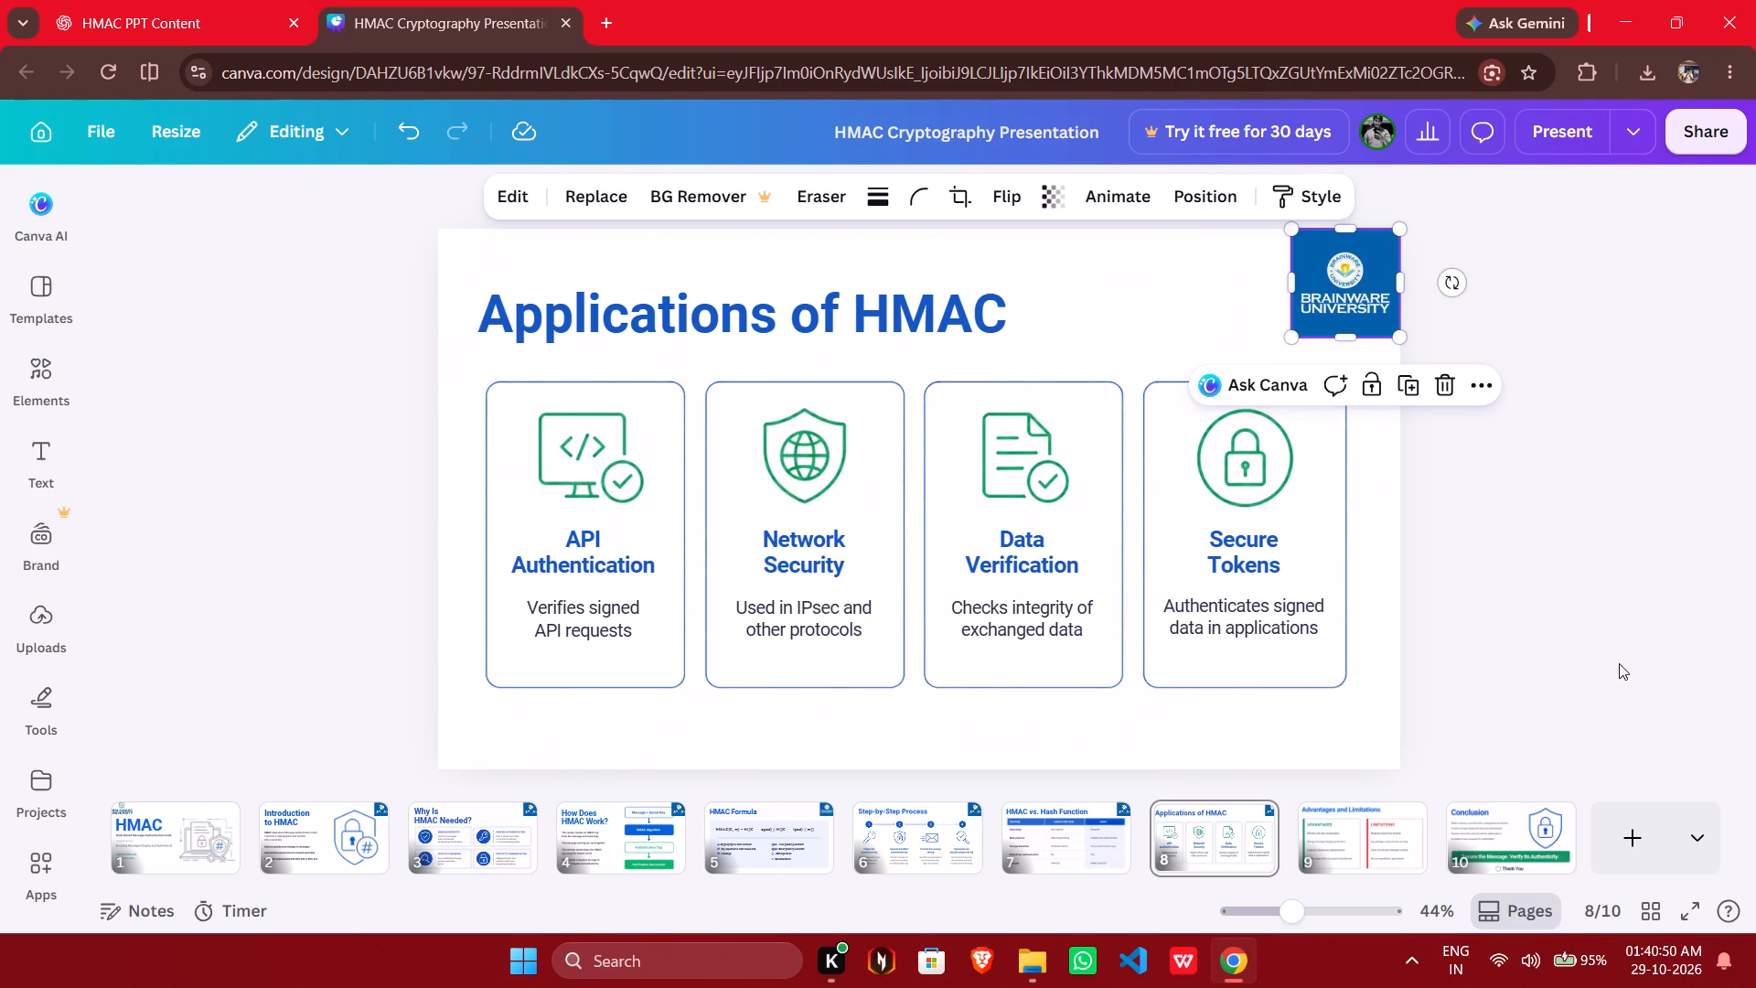
{"action": "left_click", "coordinate": [1625, 658]}
{"action": "left_click", "coordinate": [1330, 835]}
{"action": "key", "text": "ctrl+v"}
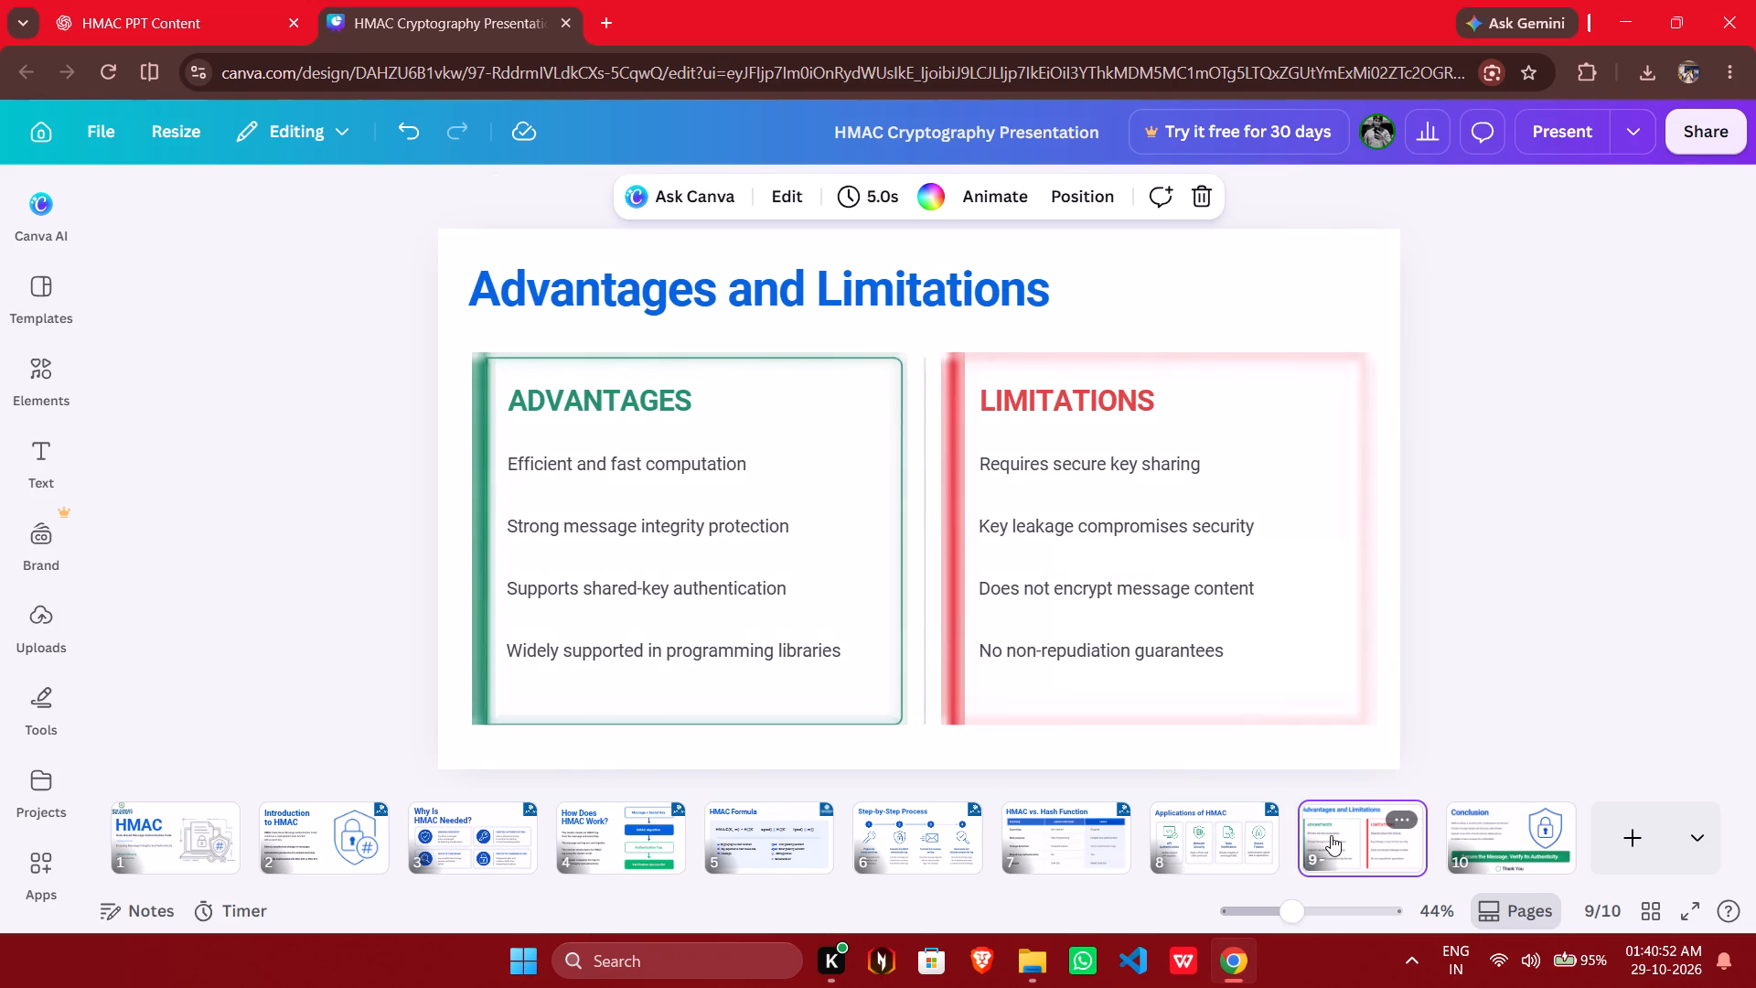
{"action": "left_click", "coordinate": [1538, 616], "text": "ctrl"}
Paste the blue logo on slide 10 and shrink it slightly, keeping it in the slide's top-right corner.
{"action": "left_click", "coordinate": [1494, 804]}
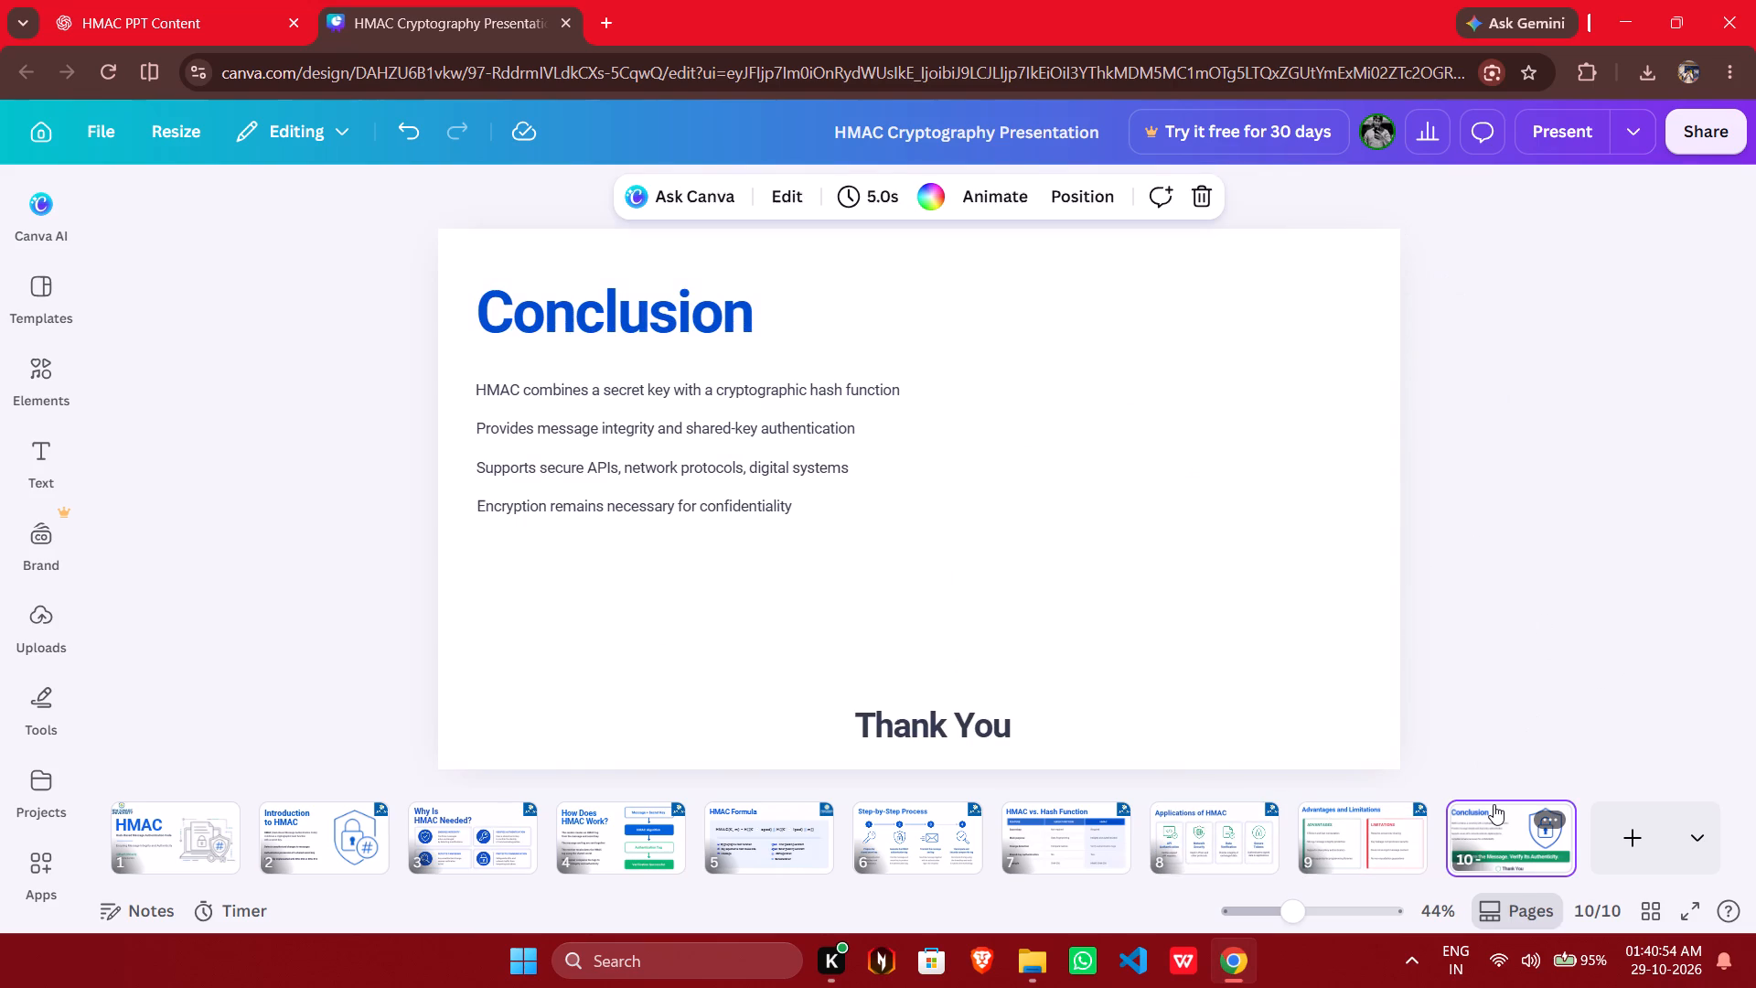
{"action": "key", "text": "ctrl+v"}
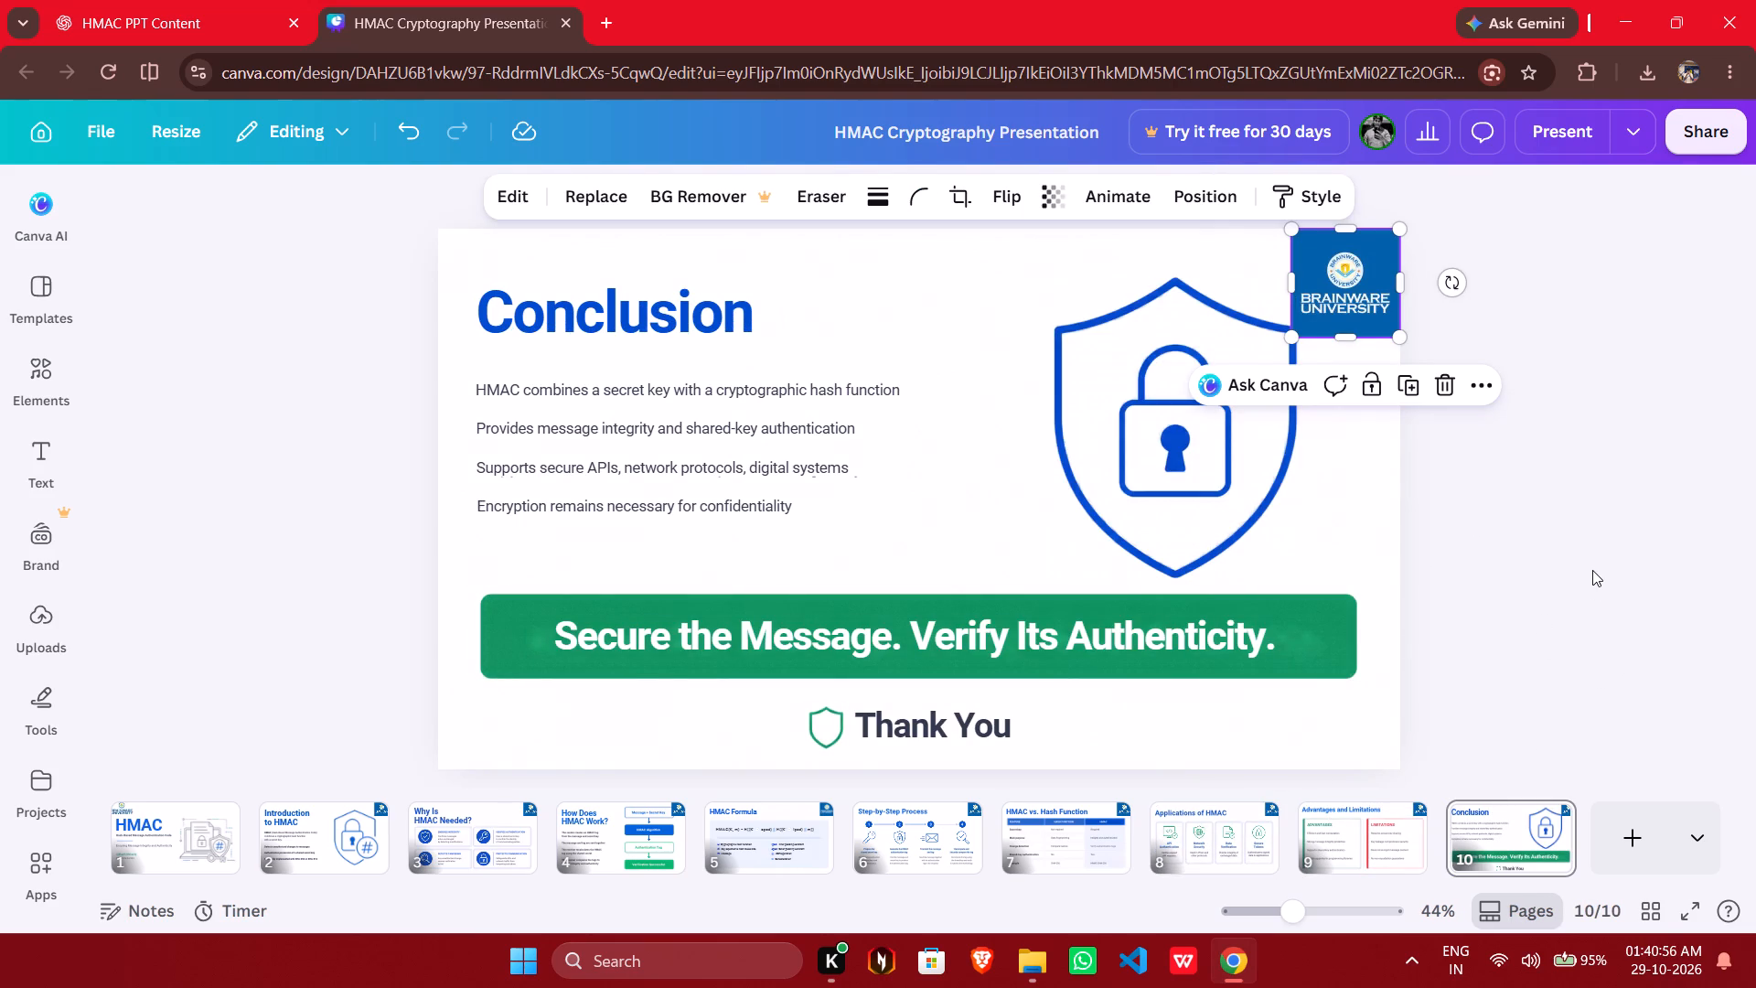
{"action": "left_click", "coordinate": [1592, 570]}
{"action": "left_click", "coordinate": [1327, 306]}
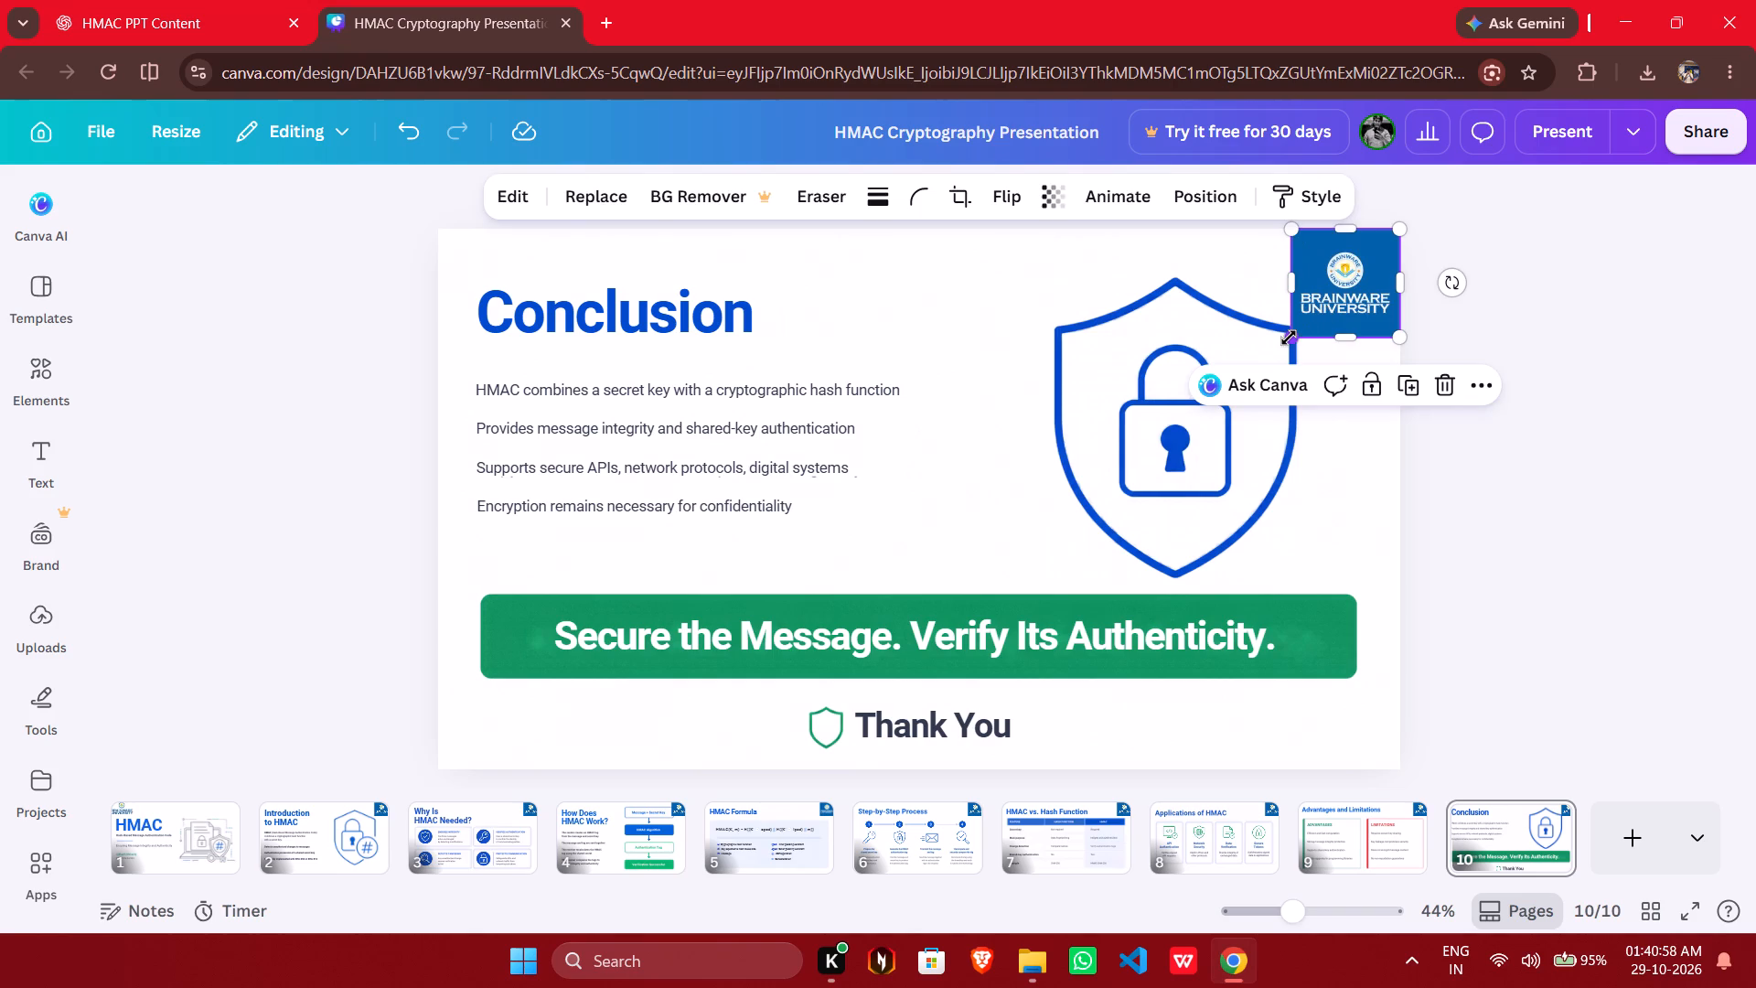
{"action": "left_click_drag", "start_coordinate": [1289, 338], "coordinate": [1297, 332]}
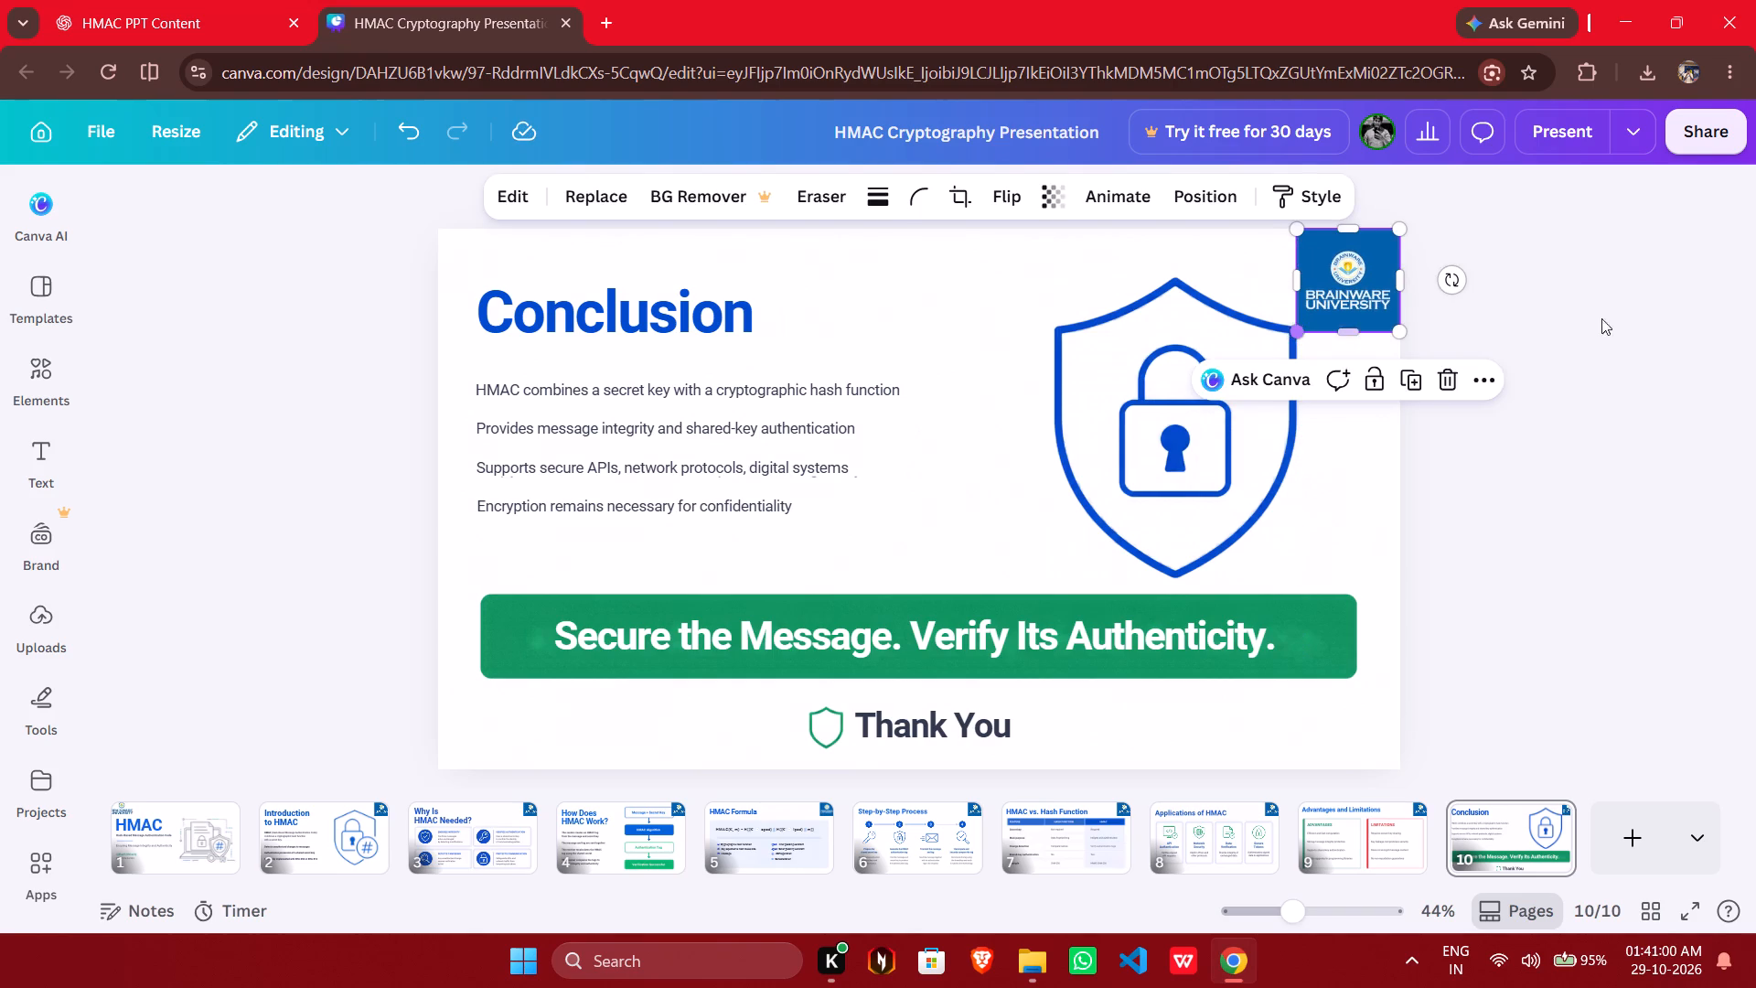
{"action": "left_click", "coordinate": [1721, 318]}
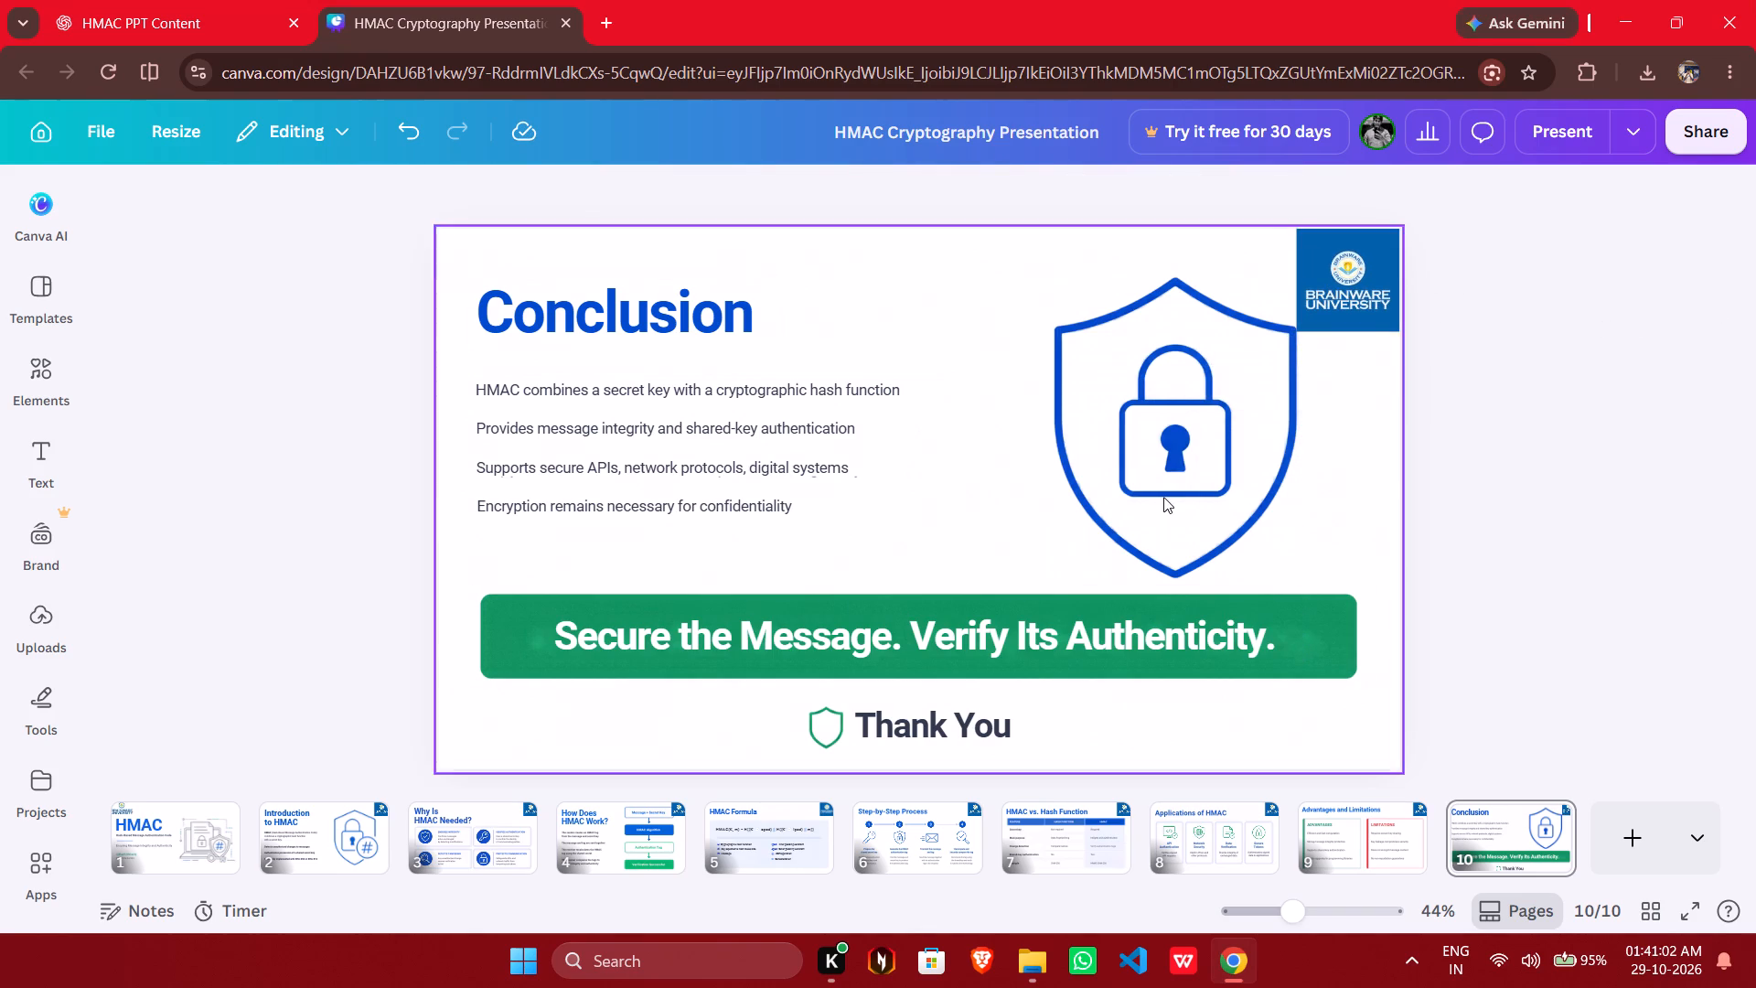
{"action": "left_click", "coordinate": [1163, 497]}
{"action": "left_click", "coordinate": [1608, 477]}
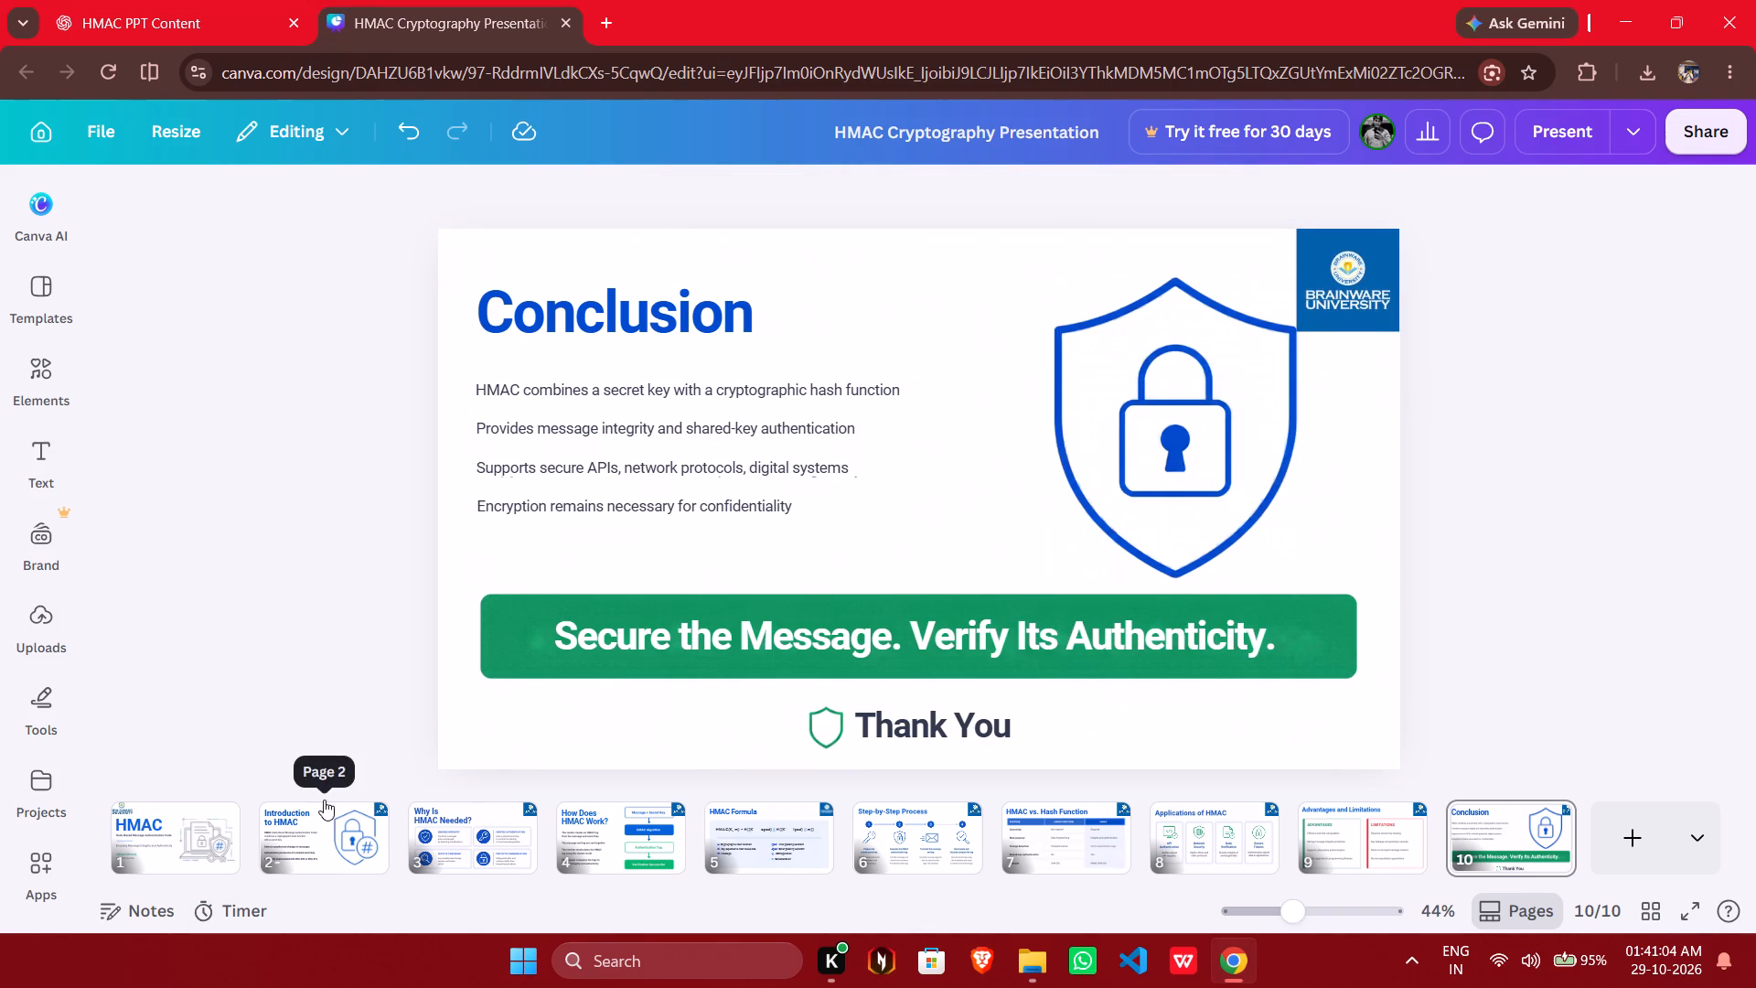
Return to slide 2.
{"action": "left_click", "coordinate": [325, 825]}
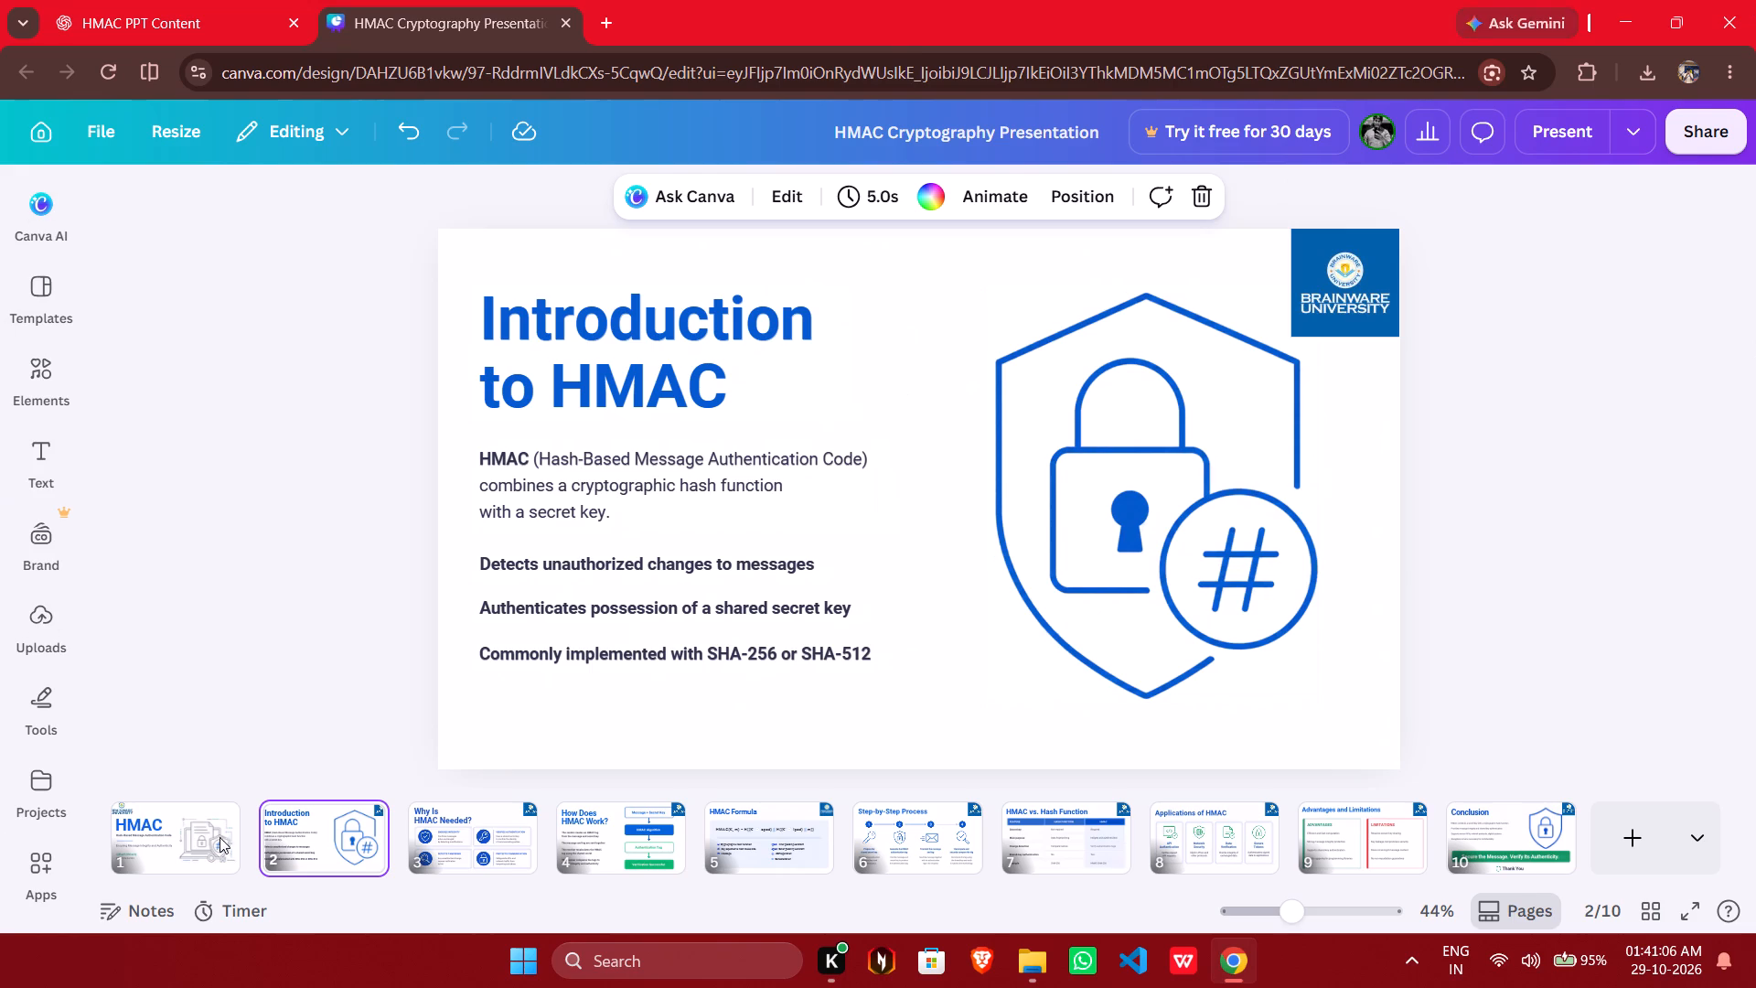
{"action": "left_click", "coordinate": [750, 470]}
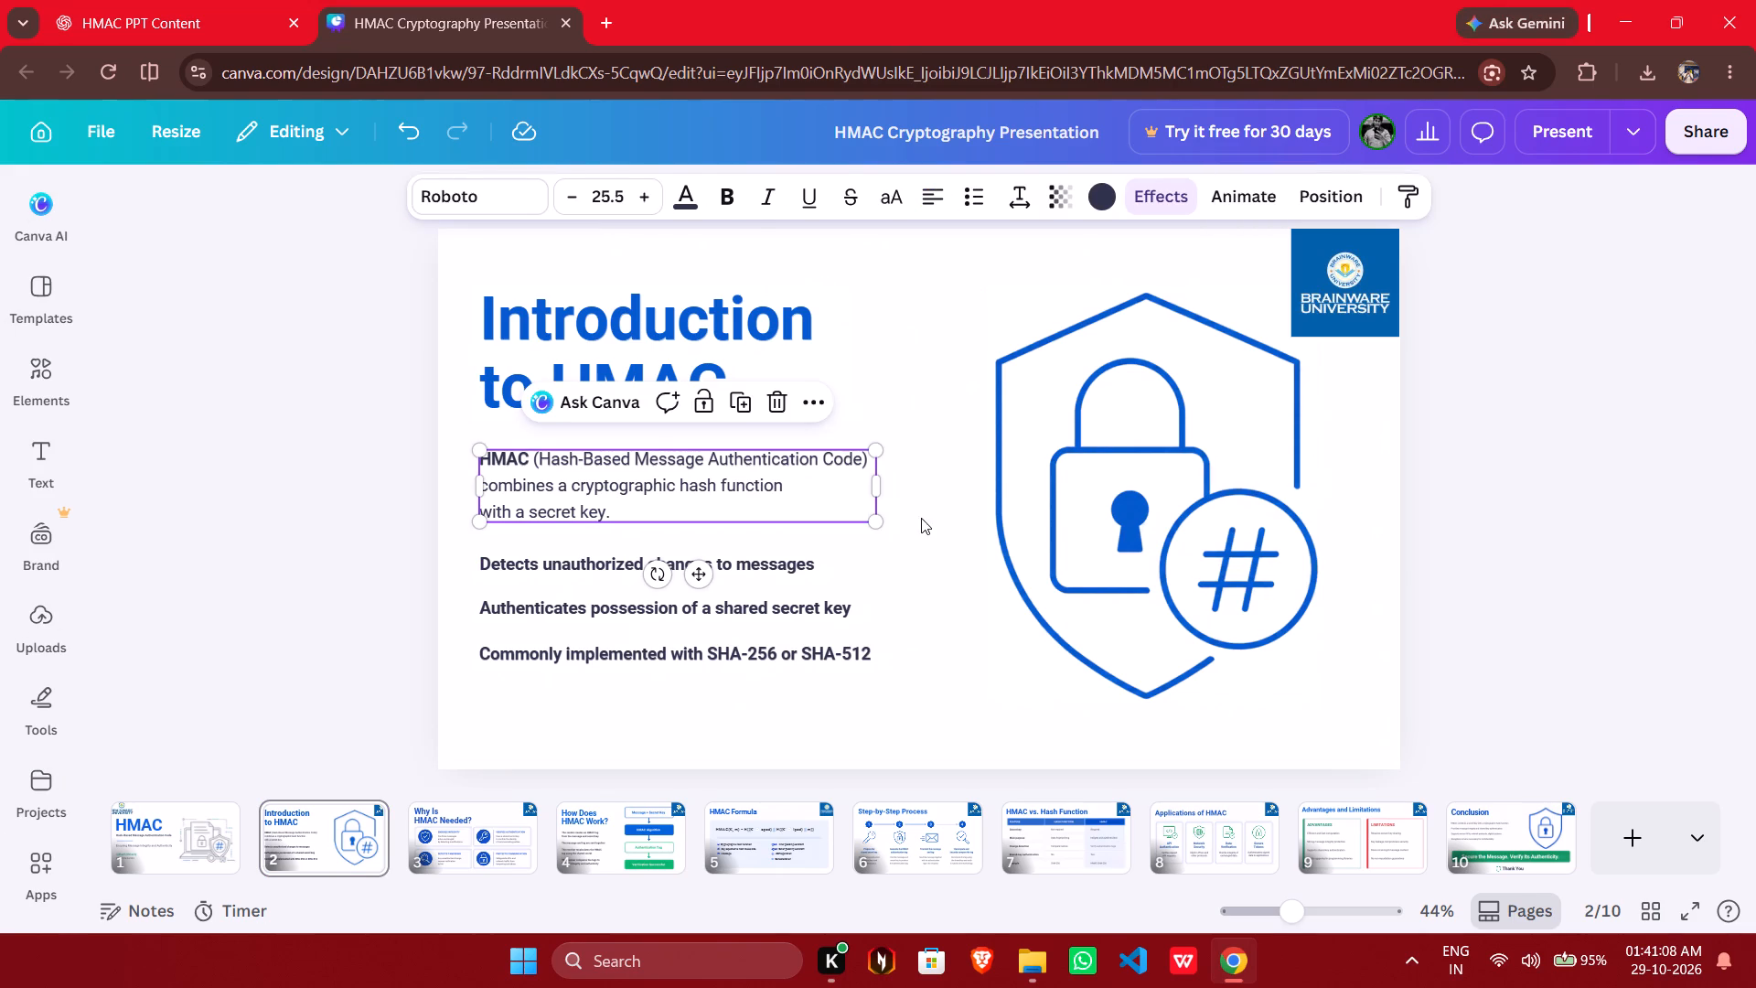
{"action": "left_click", "coordinate": [883, 485]}
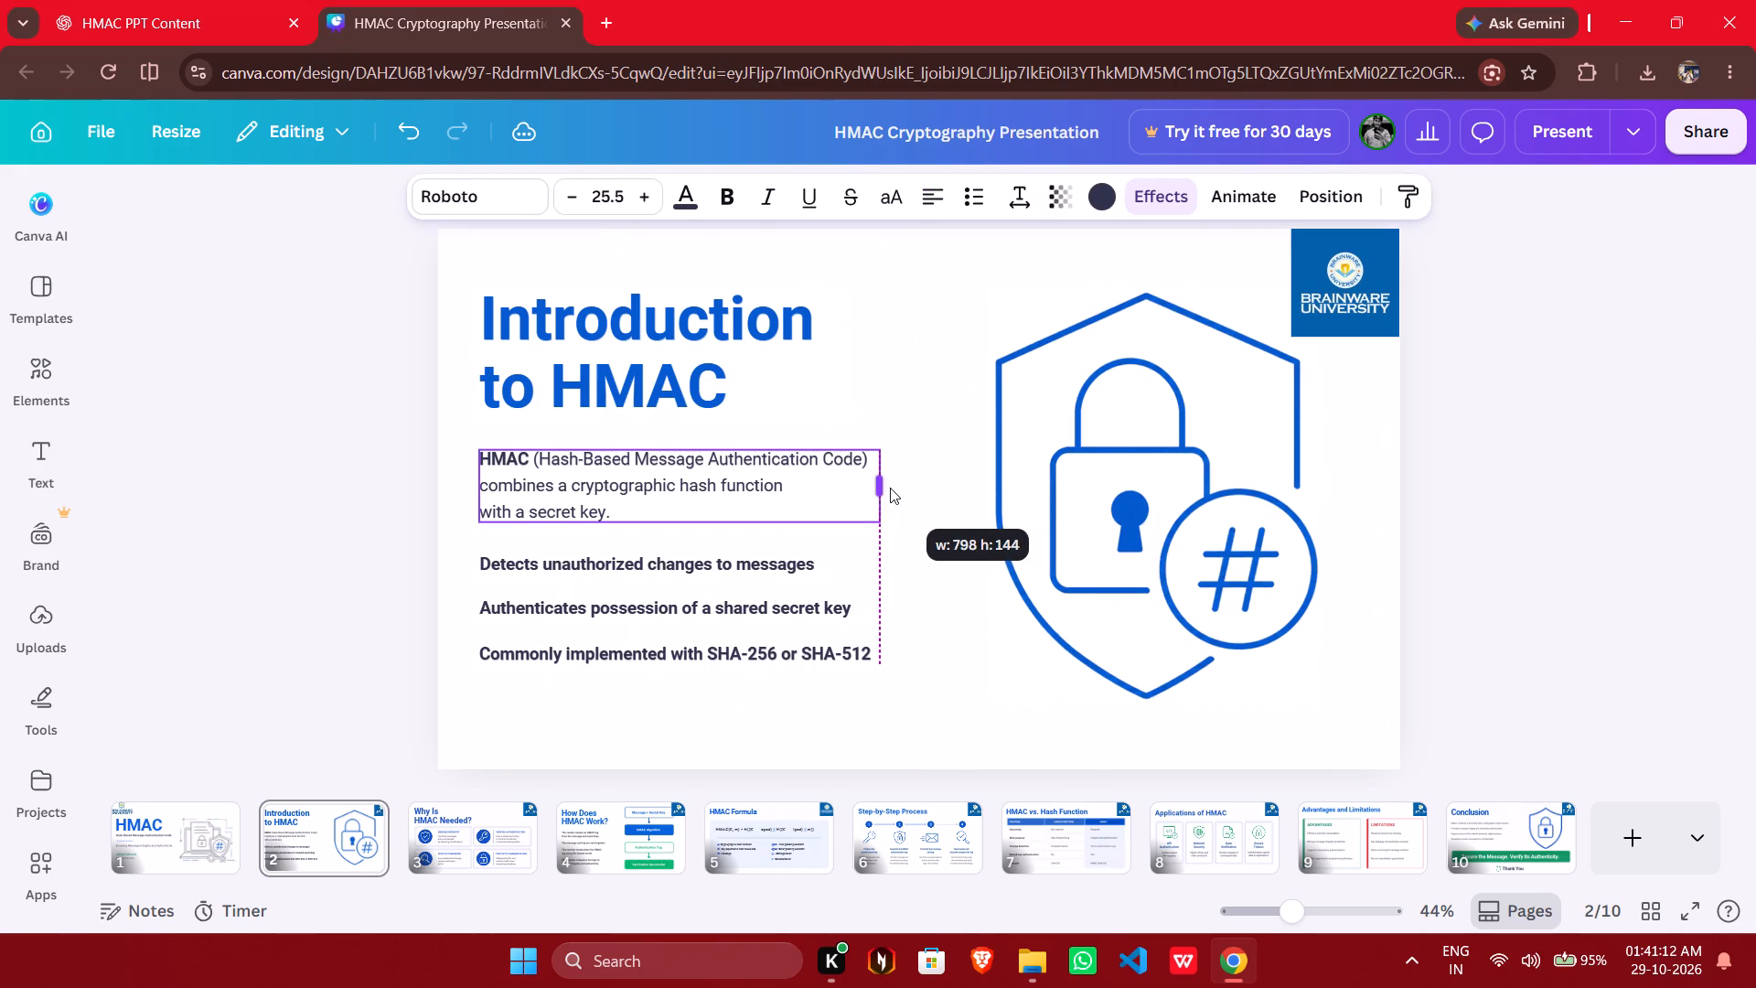
{"action": "left_click", "coordinate": [1497, 505]}
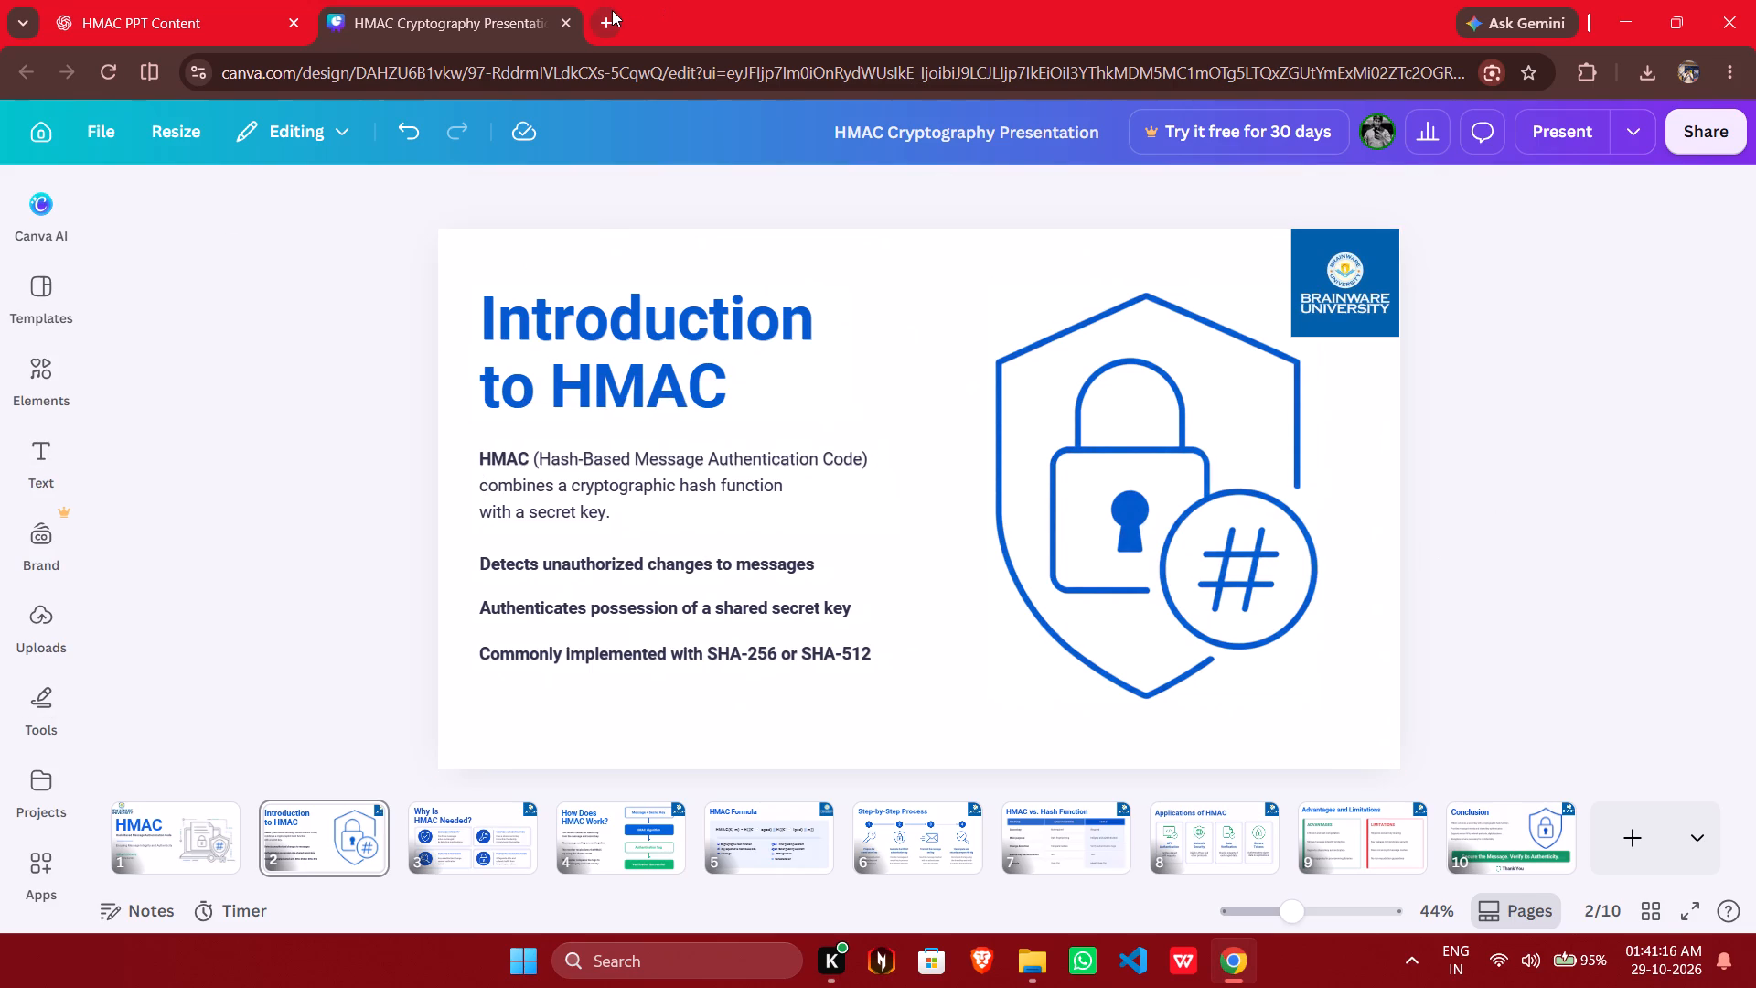
{"action": "left_click", "coordinate": [487, 835]}
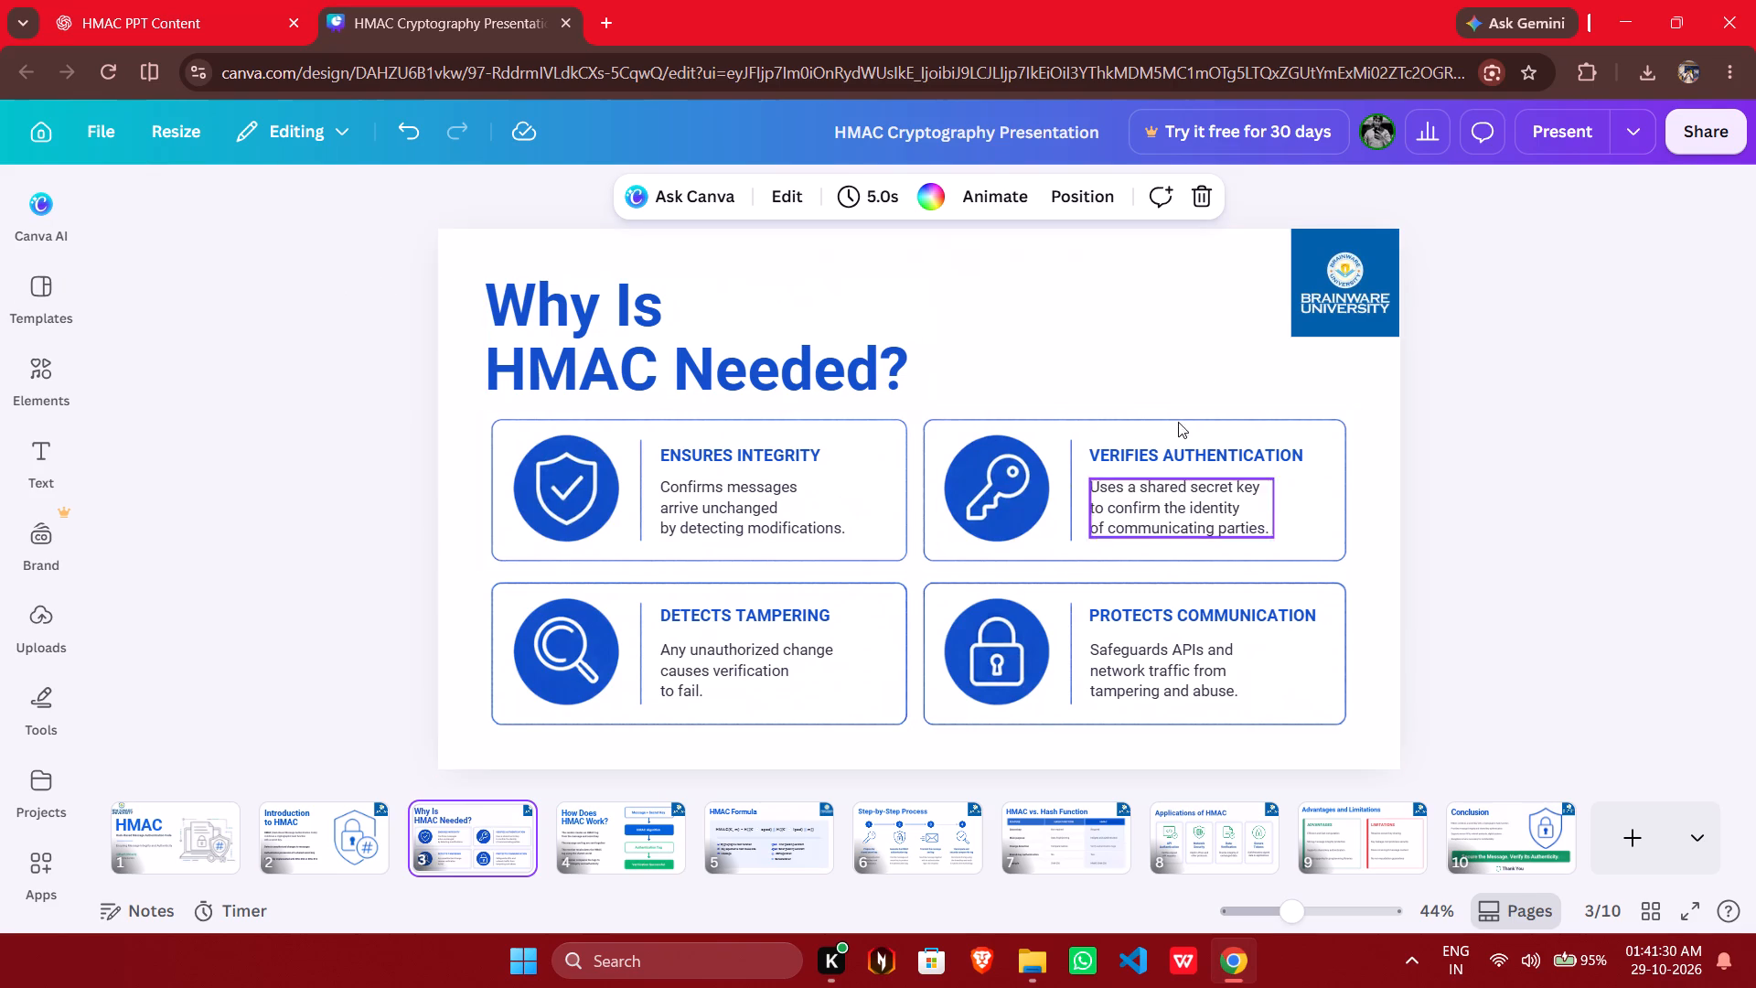
{"action": "left_click", "coordinate": [1359, 245]}
{"action": "left_click", "coordinate": [1611, 332]}
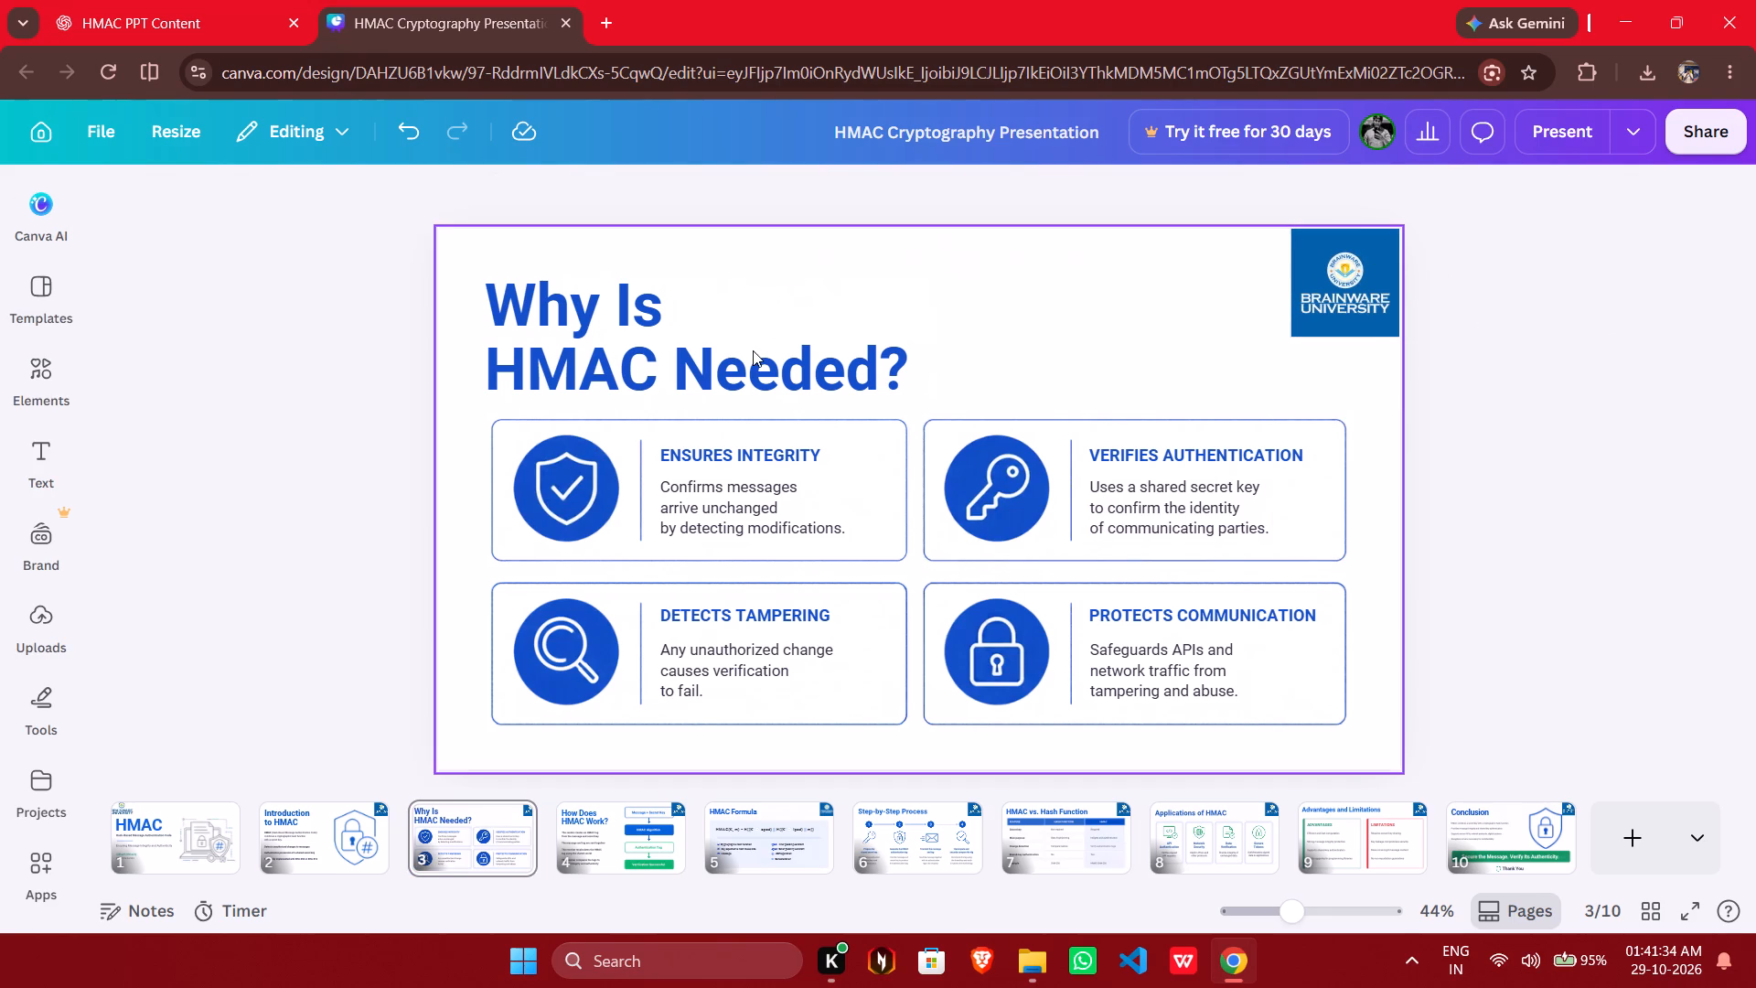
{"action": "left_click", "coordinate": [753, 350]}
{"action": "left_click", "coordinate": [1557, 446]}
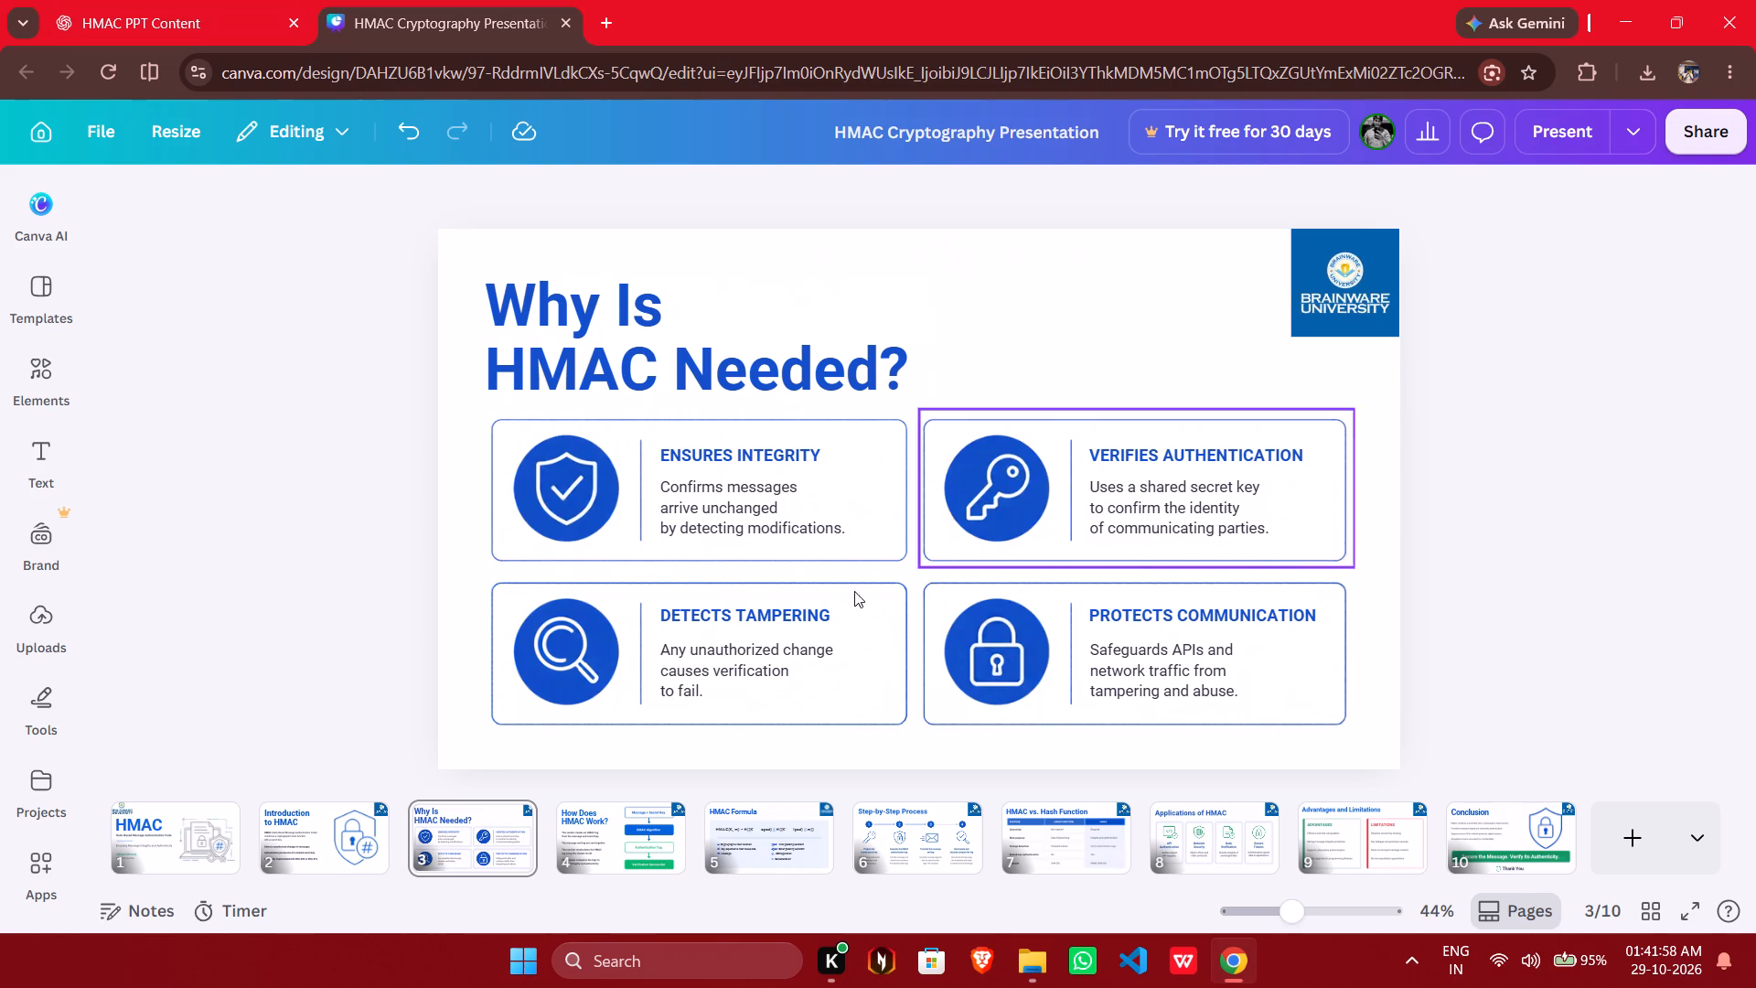
{"action": "left_click", "coordinate": [614, 857]}
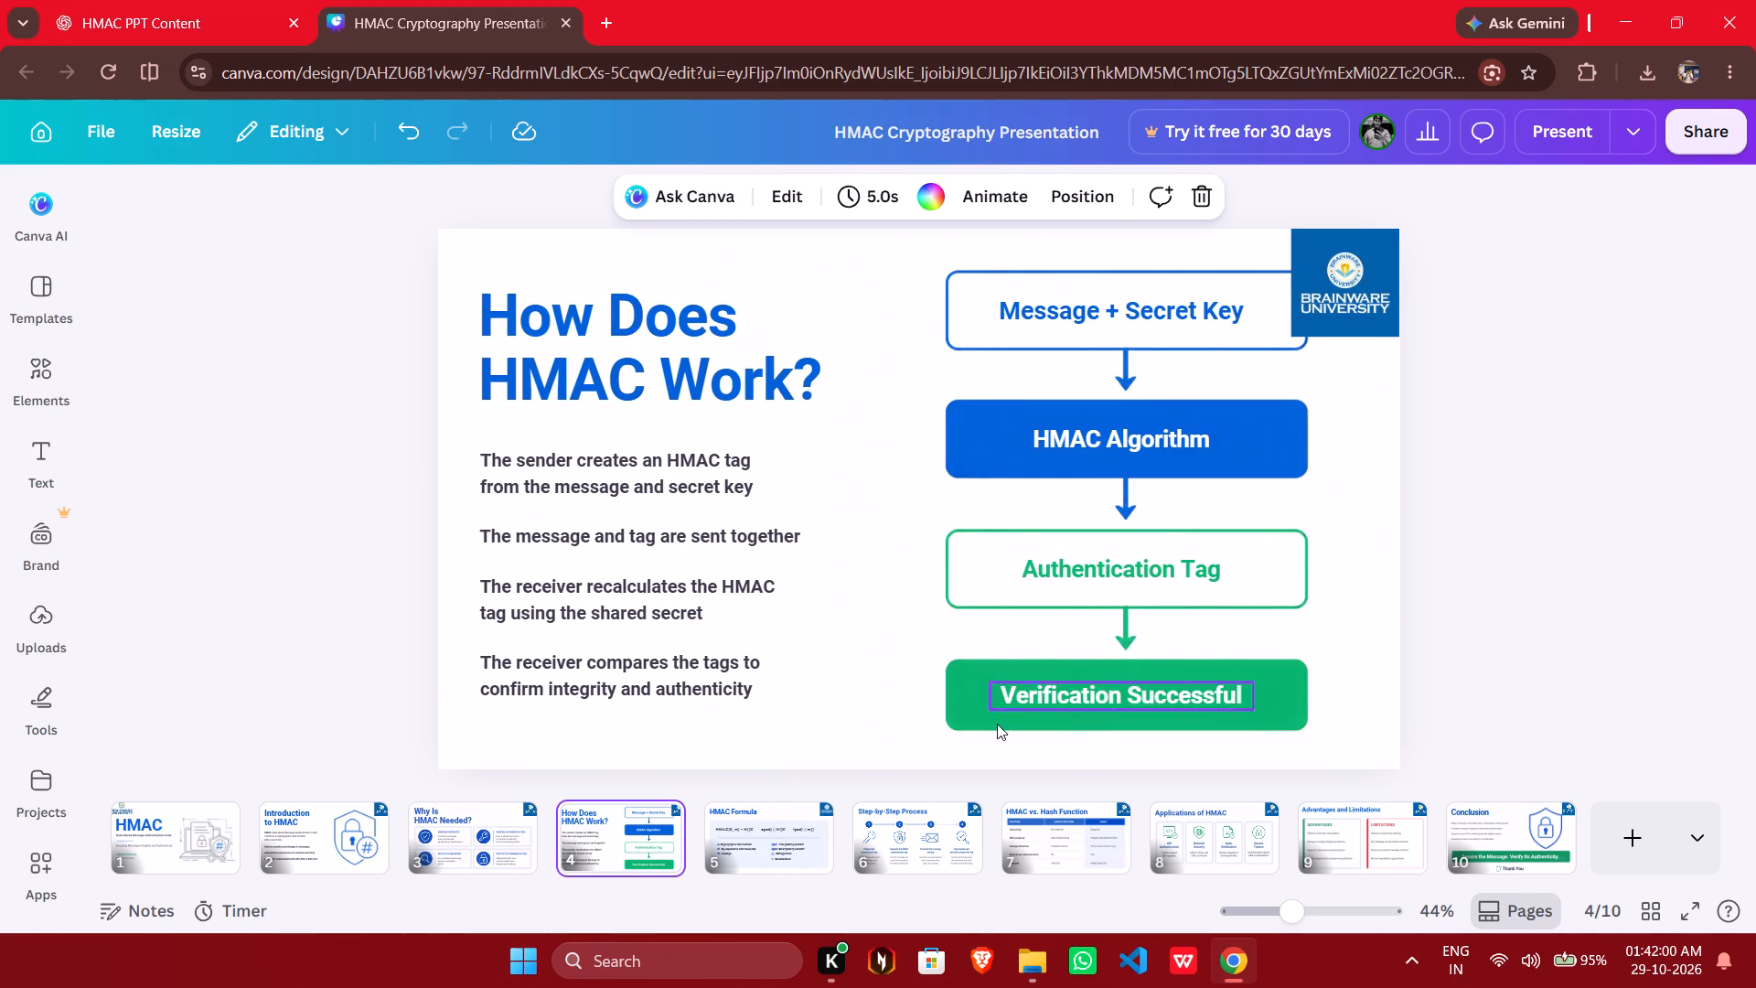
{"action": "left_click", "coordinate": [776, 823]}
{"action": "left_click", "coordinate": [925, 811]}
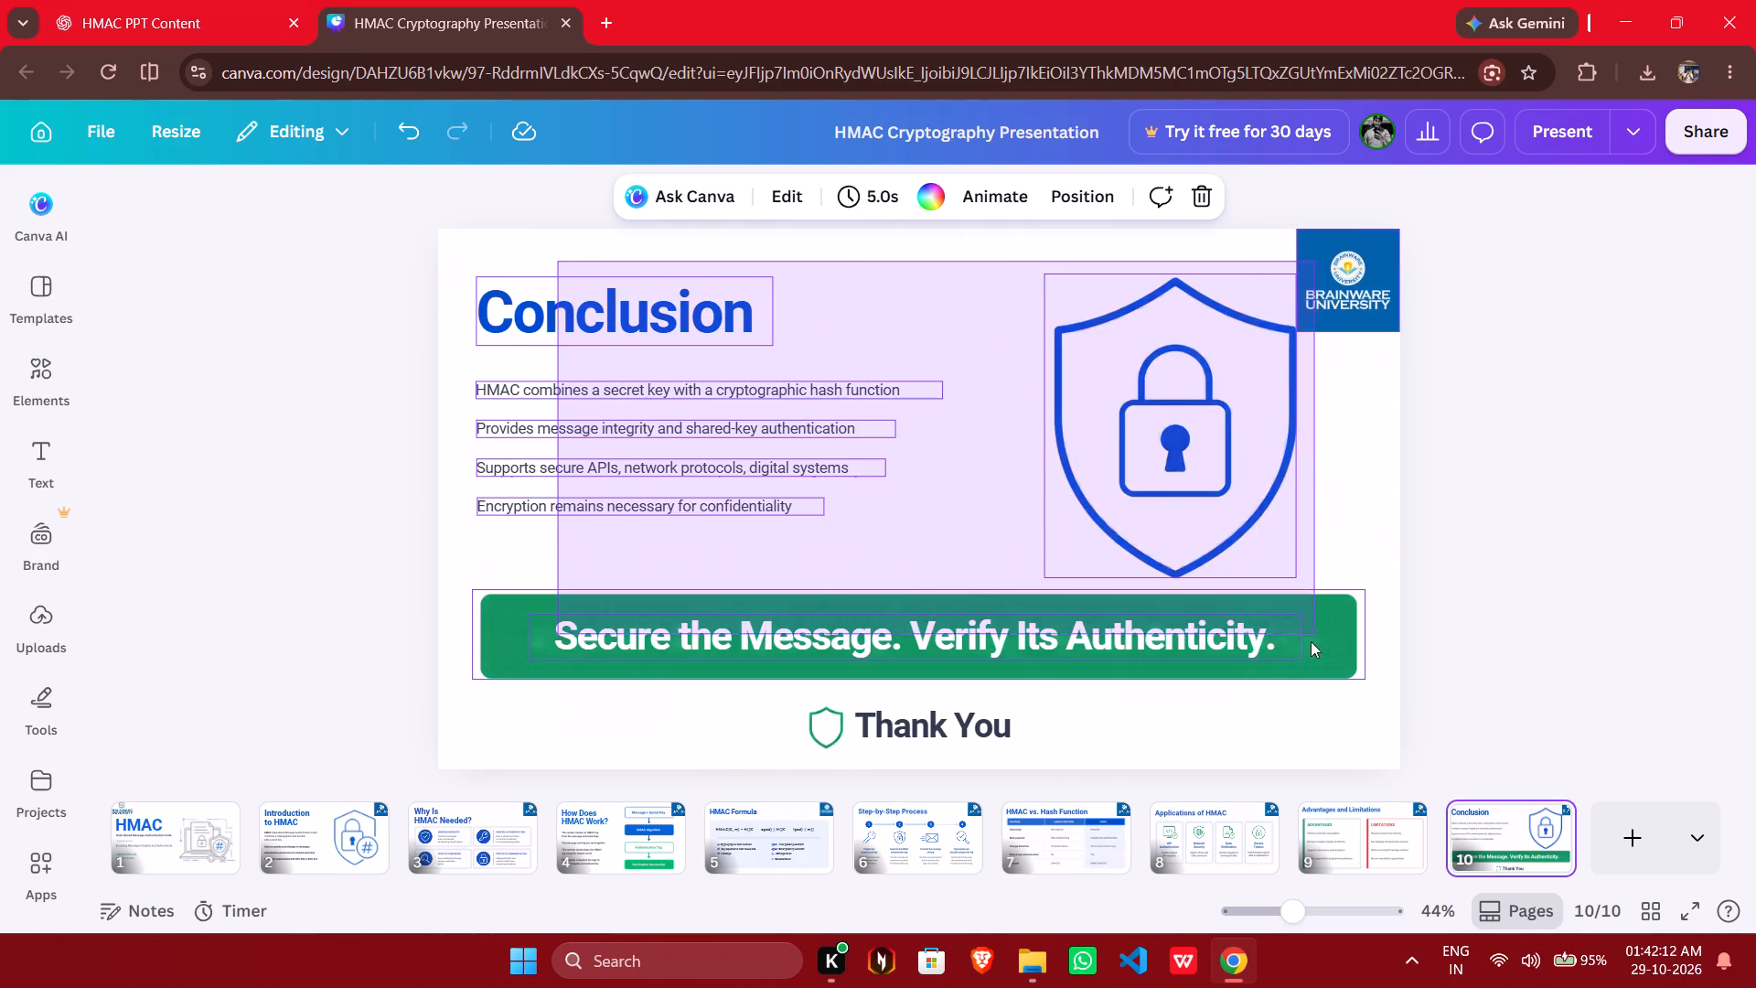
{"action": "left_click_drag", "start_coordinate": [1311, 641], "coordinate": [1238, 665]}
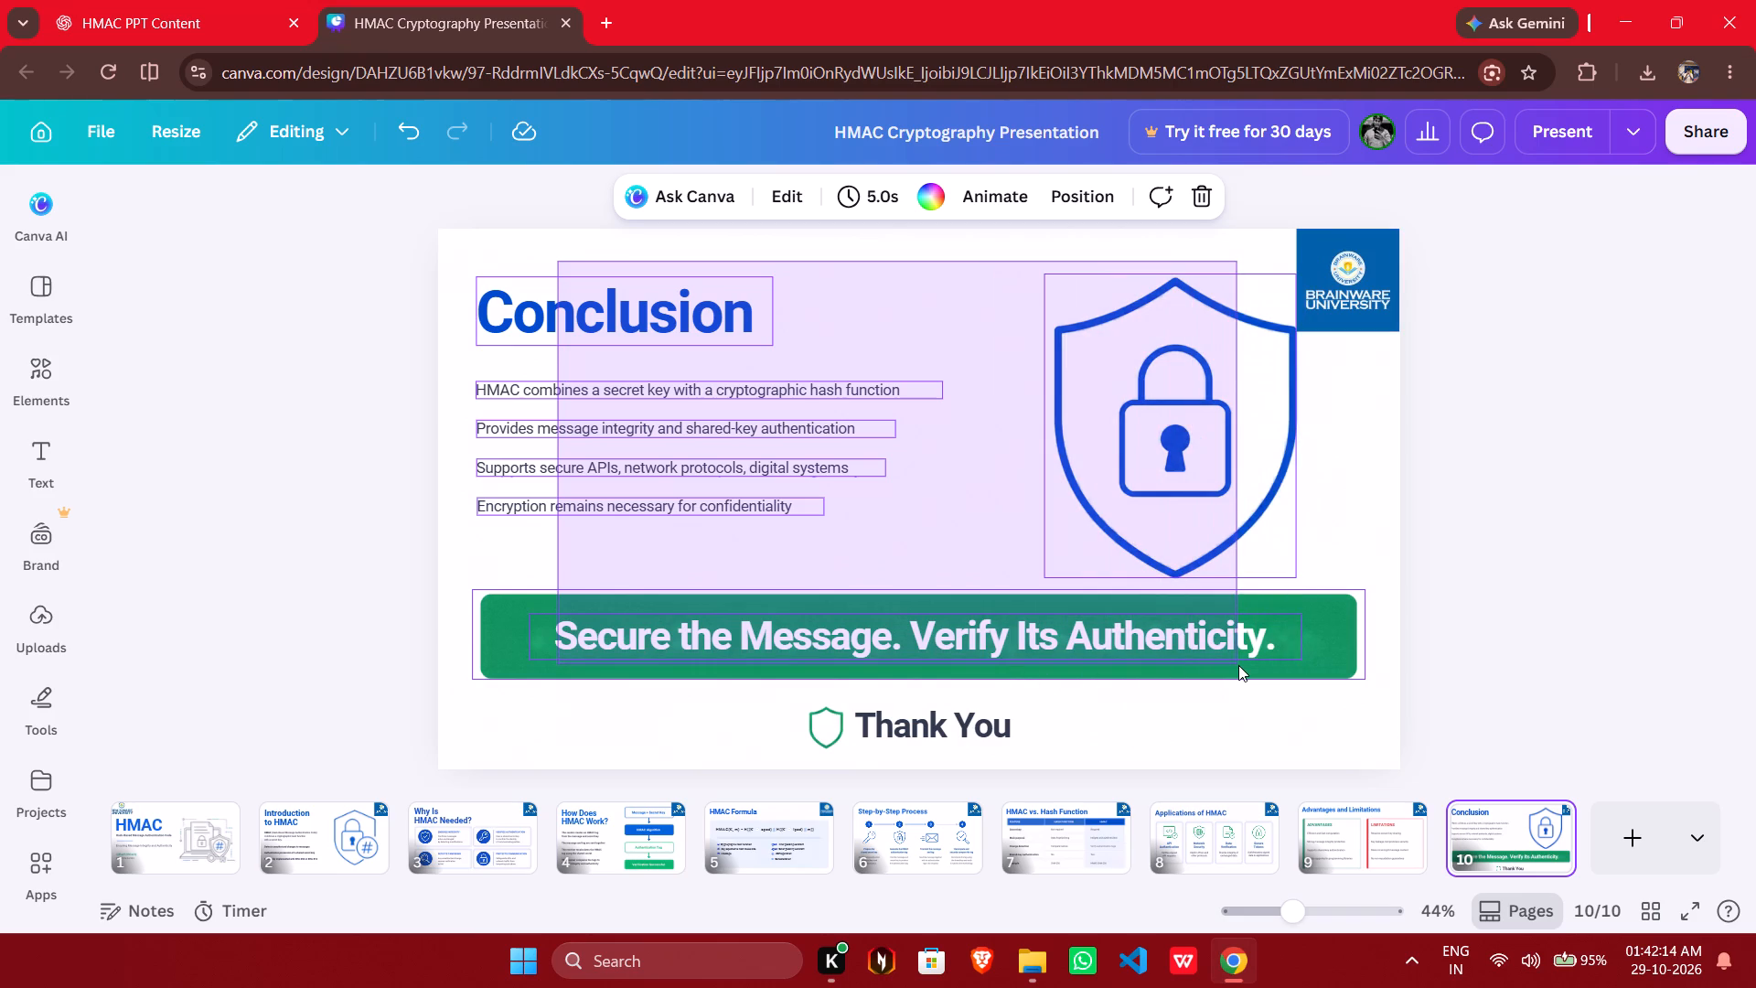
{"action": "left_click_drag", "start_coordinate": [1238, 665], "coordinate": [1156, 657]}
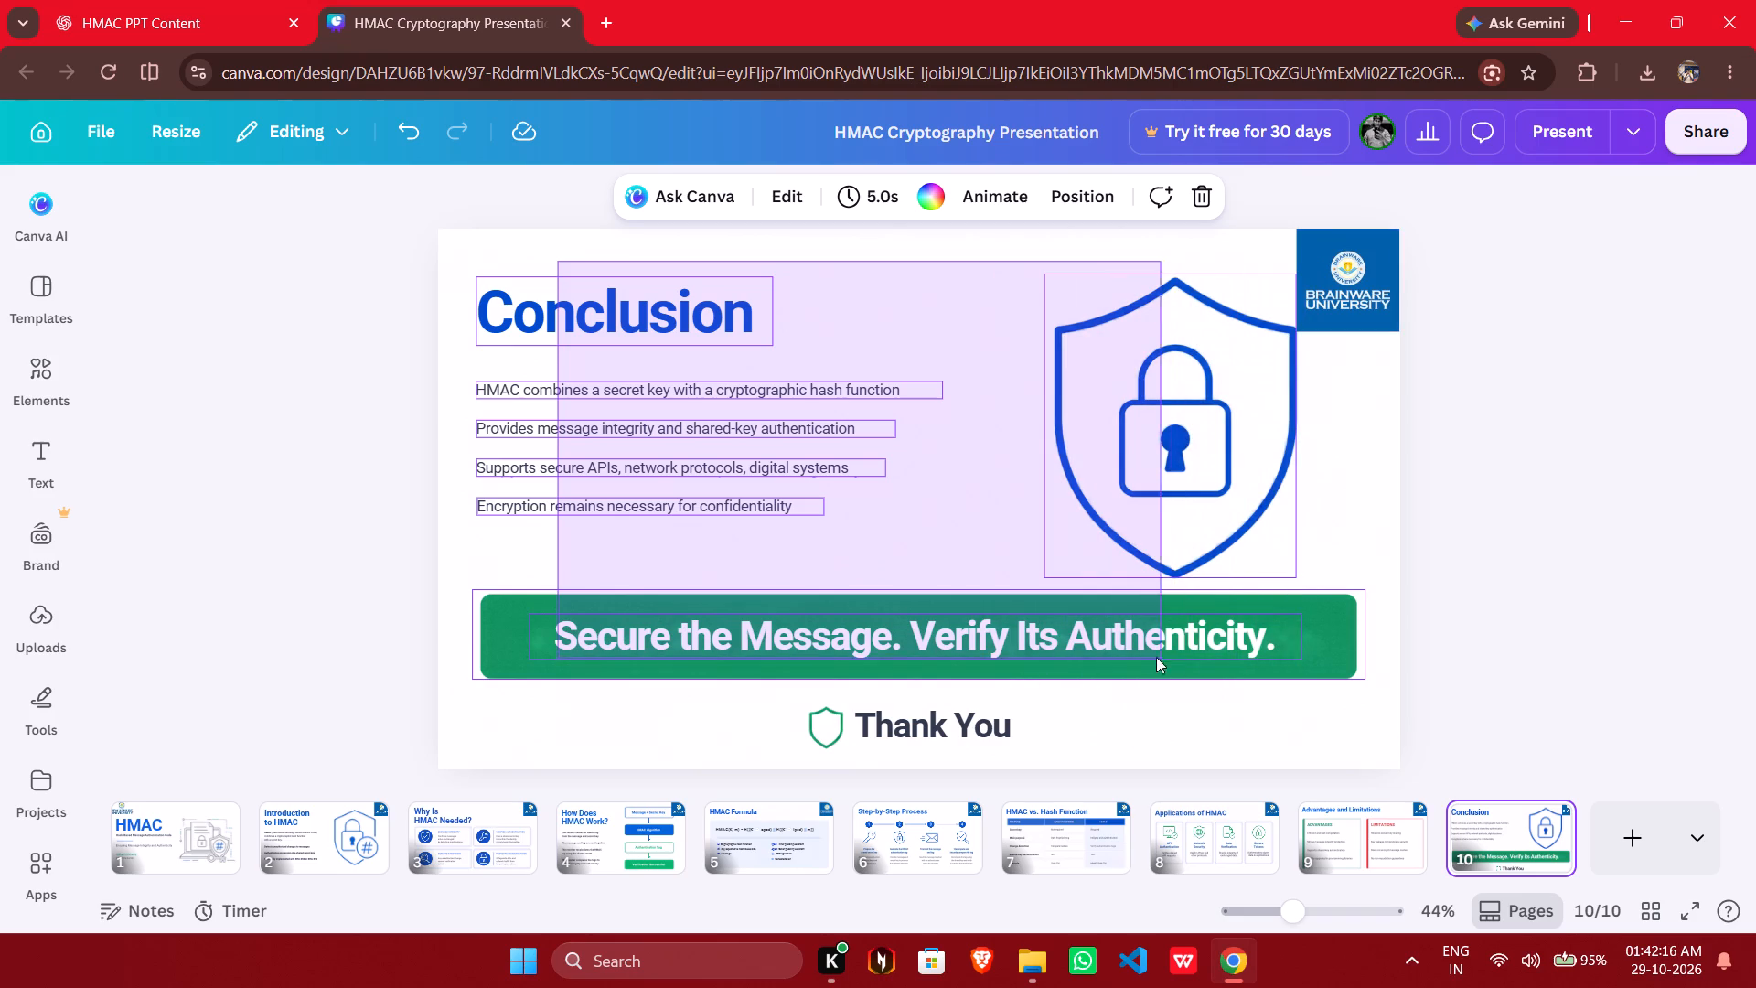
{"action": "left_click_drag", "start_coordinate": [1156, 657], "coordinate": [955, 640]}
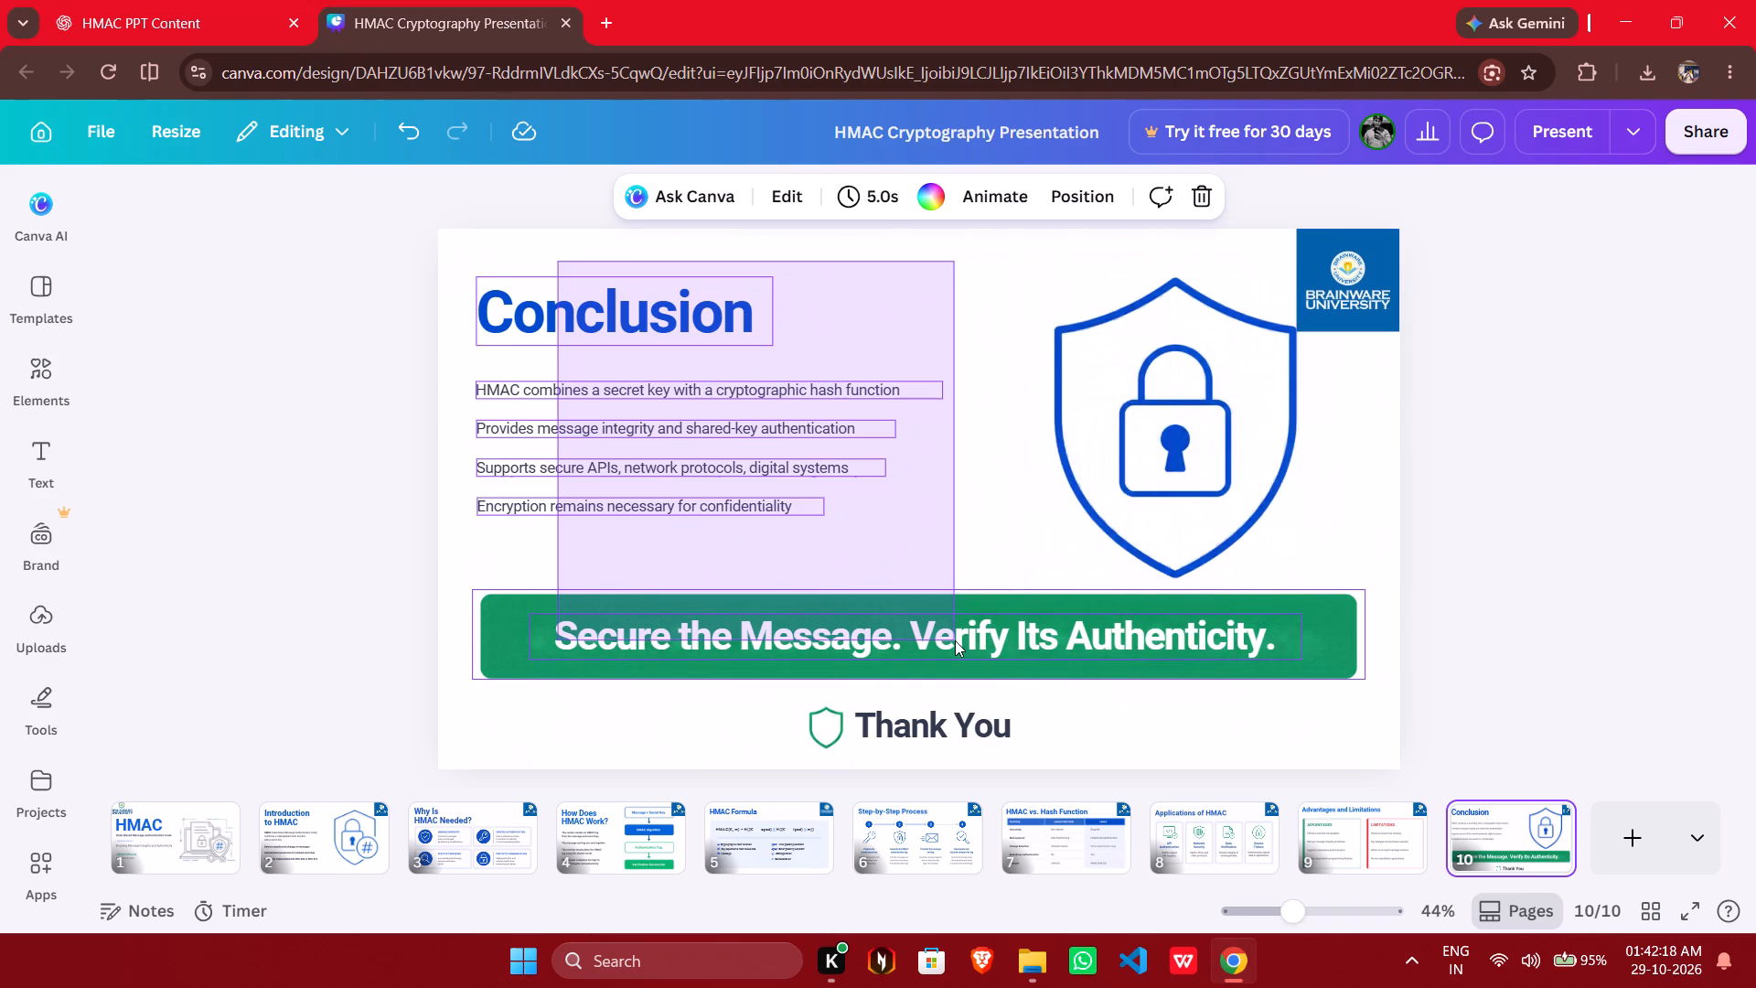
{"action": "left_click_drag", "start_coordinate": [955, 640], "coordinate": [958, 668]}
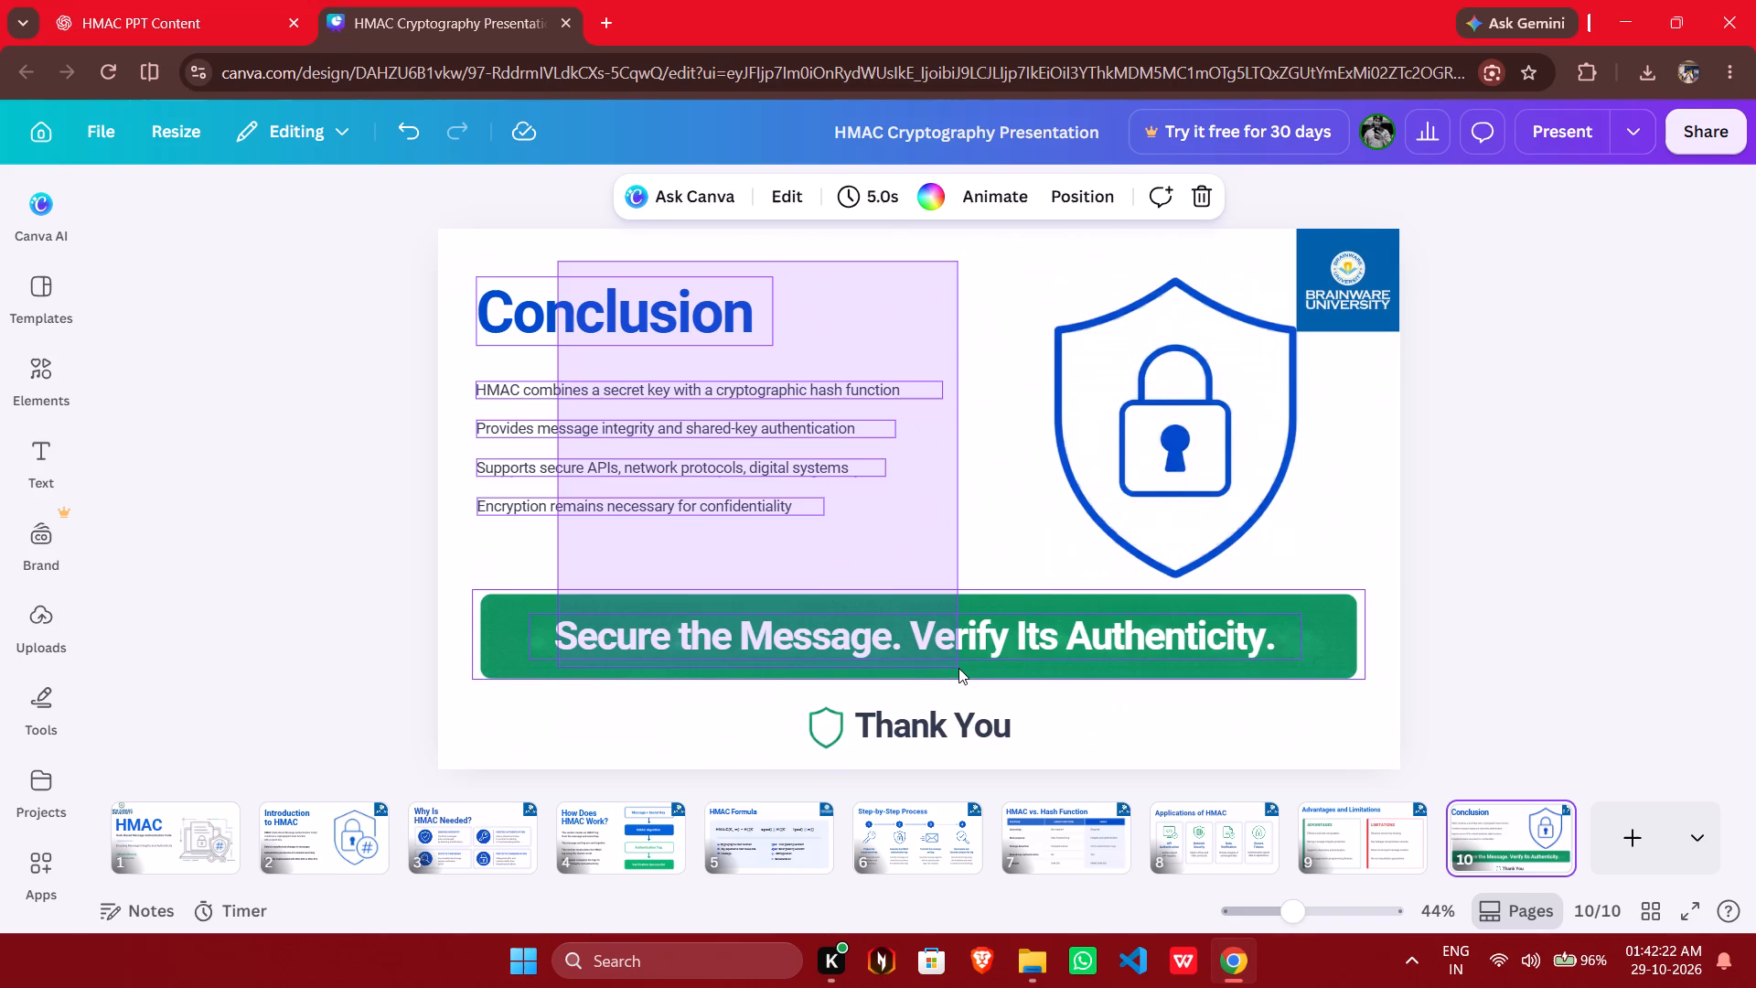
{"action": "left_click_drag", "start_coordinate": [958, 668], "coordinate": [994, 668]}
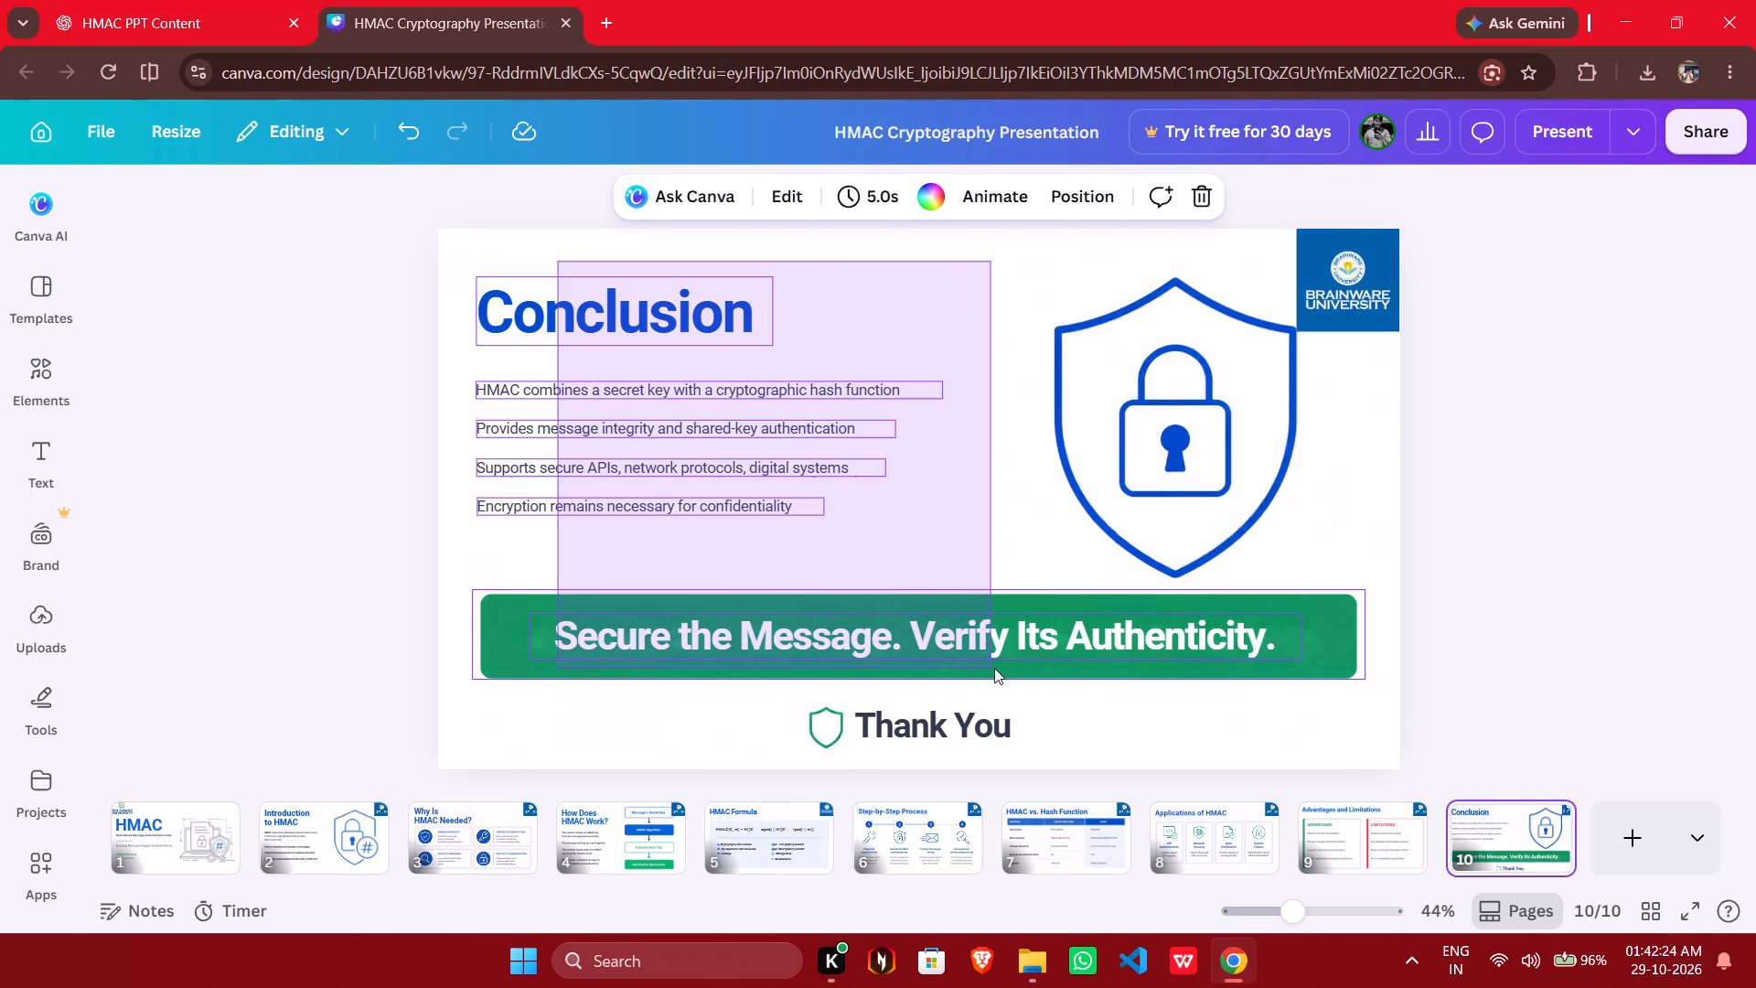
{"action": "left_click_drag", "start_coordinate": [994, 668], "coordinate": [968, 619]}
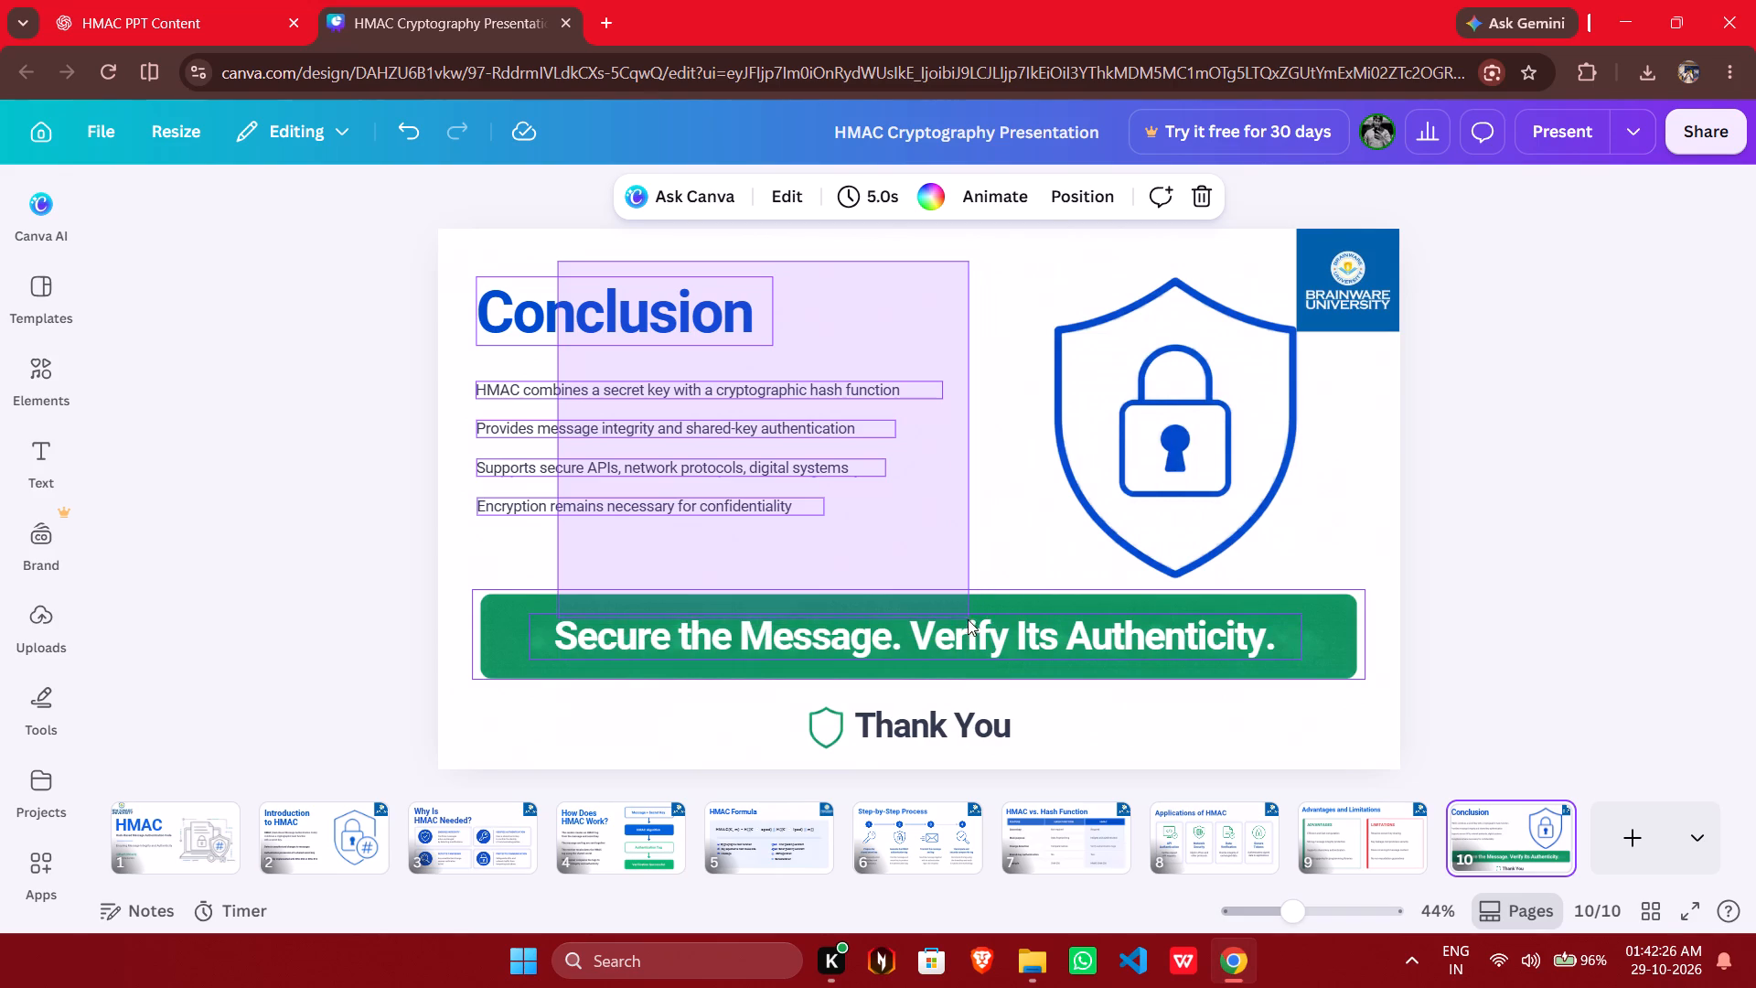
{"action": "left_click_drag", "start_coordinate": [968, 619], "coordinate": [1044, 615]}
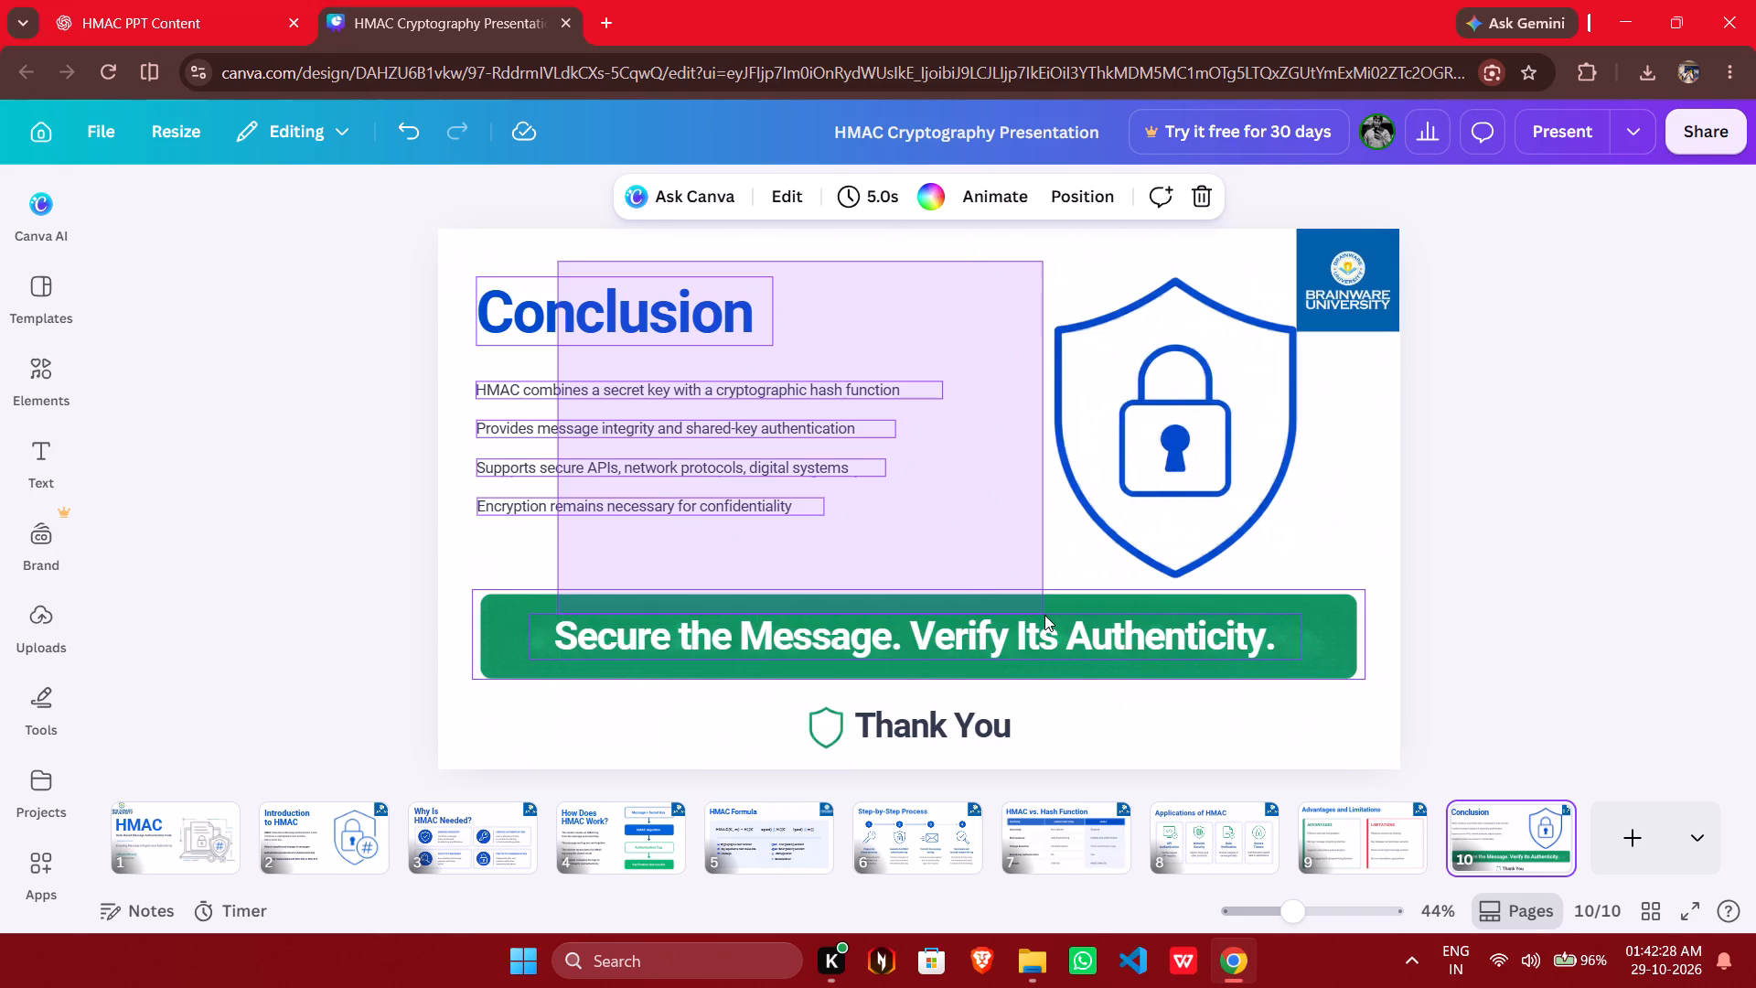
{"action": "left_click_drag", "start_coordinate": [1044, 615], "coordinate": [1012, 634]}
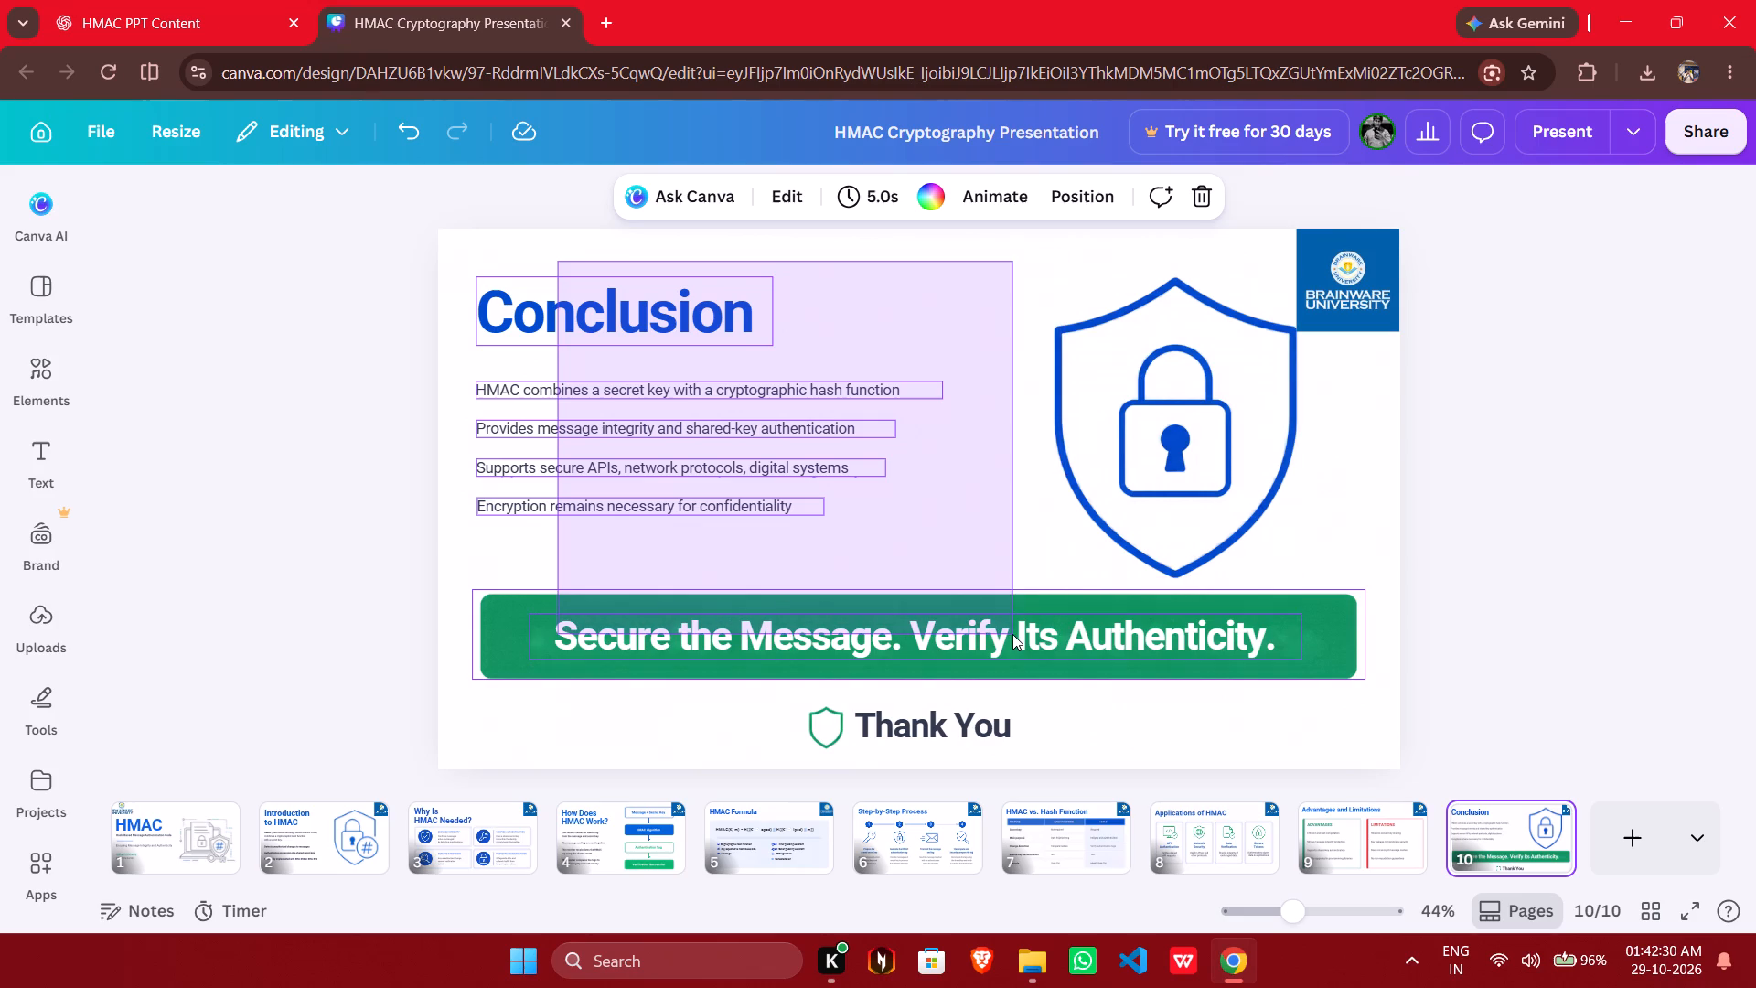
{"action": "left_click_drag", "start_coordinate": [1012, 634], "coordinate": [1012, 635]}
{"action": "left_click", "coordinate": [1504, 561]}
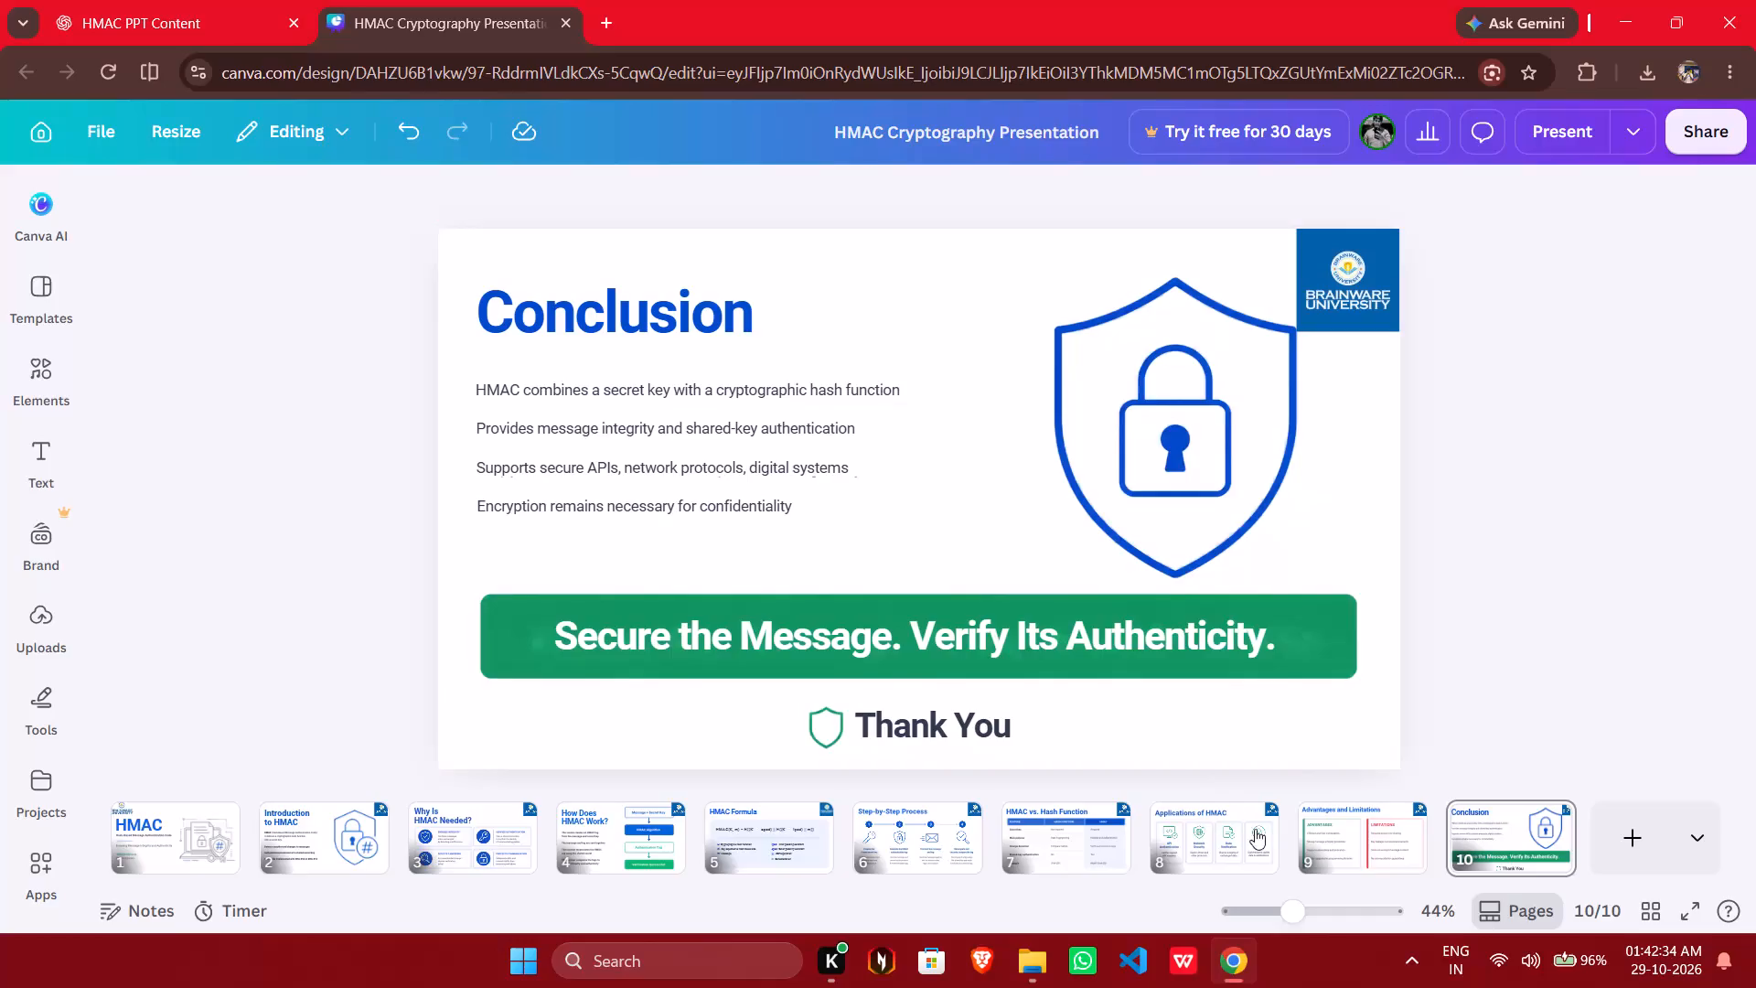
Check the Advantages and Limitations and Applications of HMAC slides, and delete the Advantages and Limitations slide.
{"action": "left_click", "coordinate": [1389, 849]}
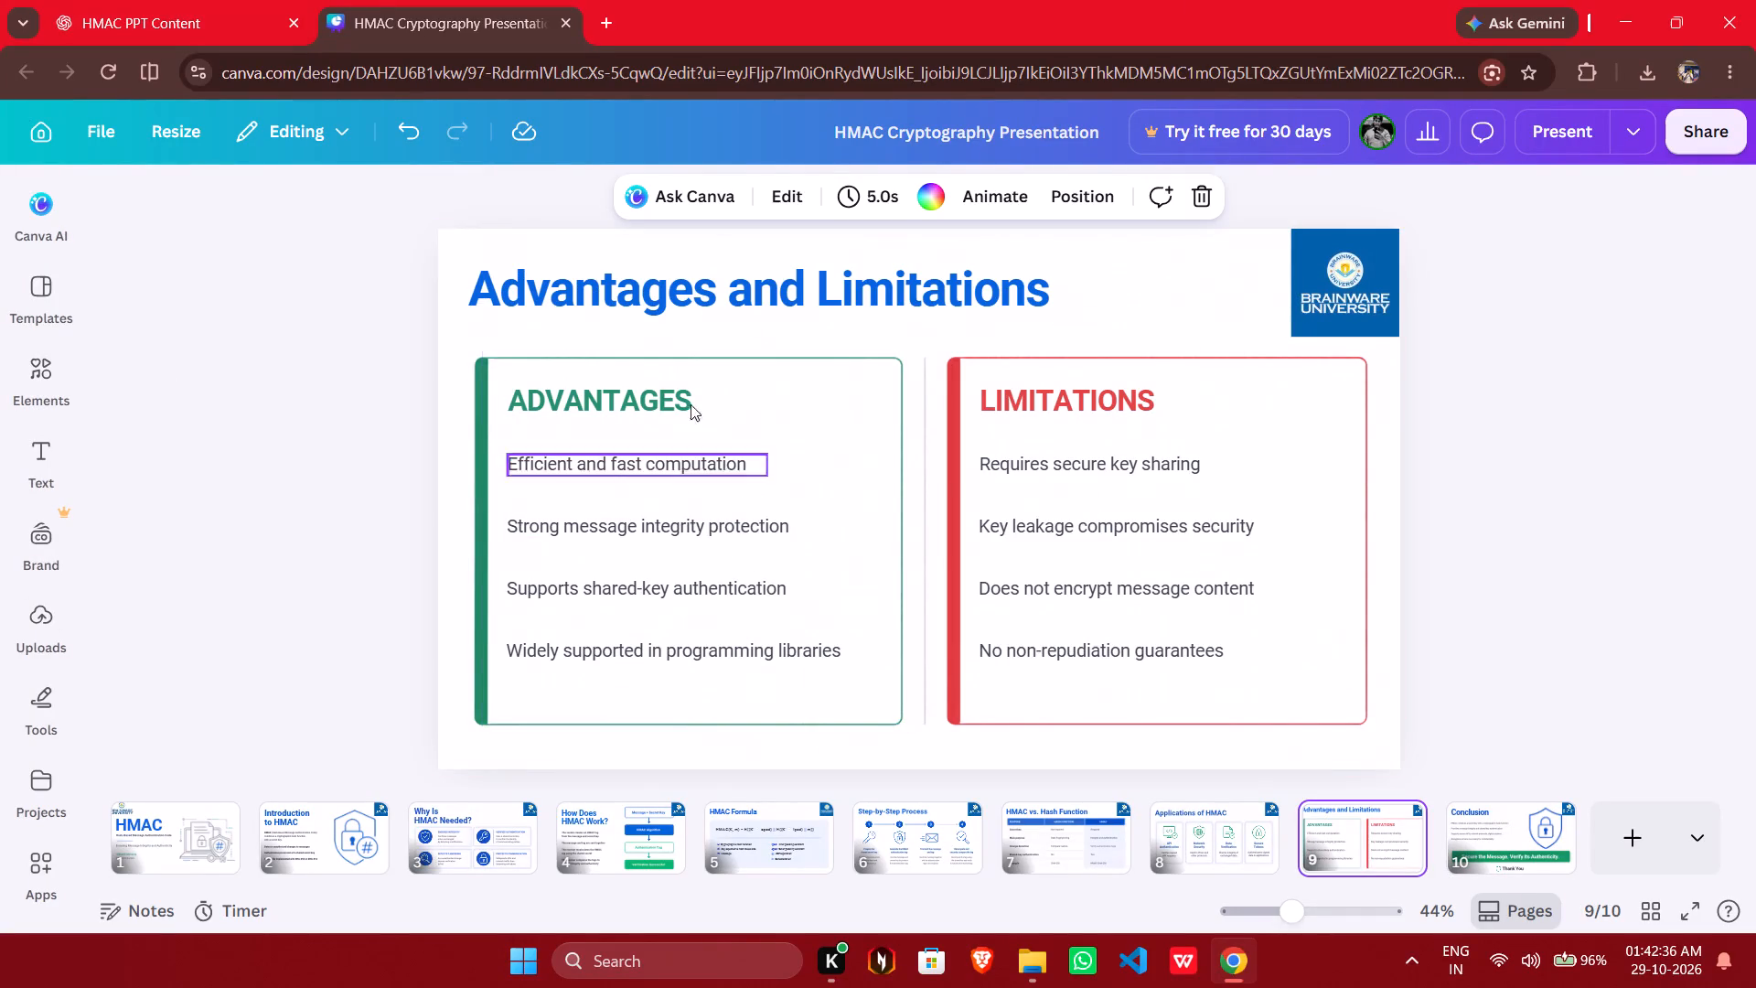
{"action": "left_click", "coordinate": [1189, 826]}
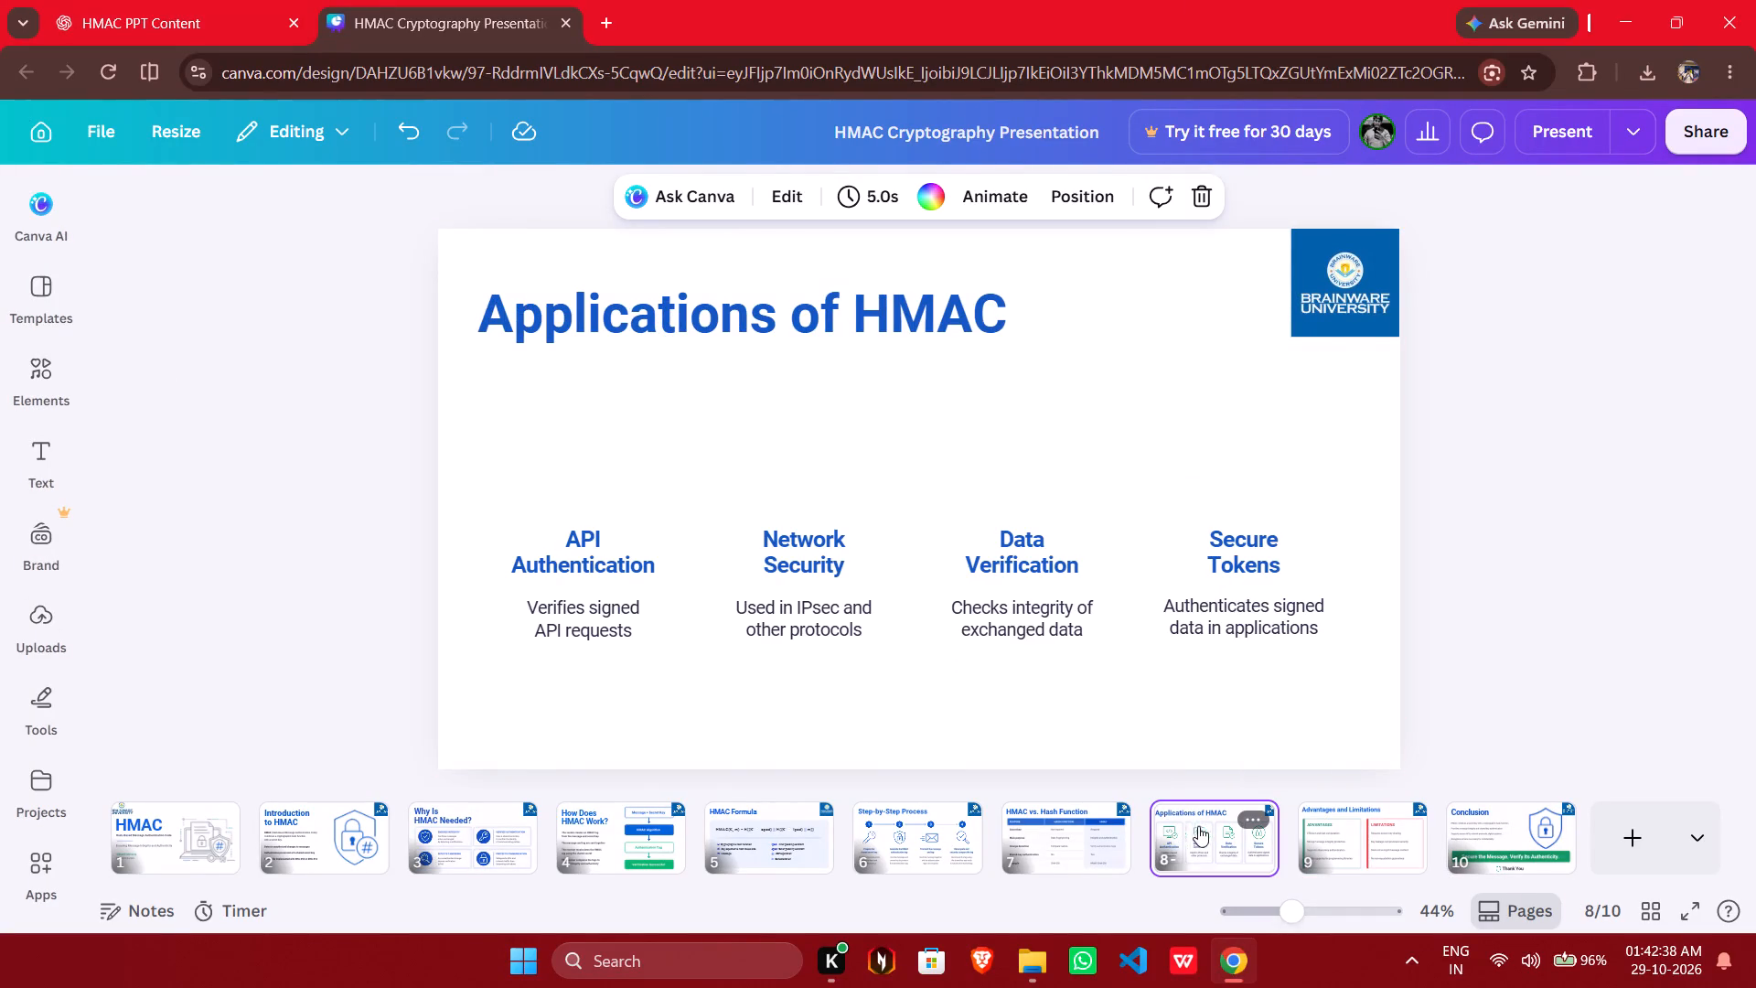
{"action": "left_click", "coordinate": [1362, 857]}
{"action": "key", "text": "BackSpace"}
Go back through the preceding slides to the HMAC Formula slide and delete it from the presentation.
{"action": "left_click", "coordinate": [1159, 828]}
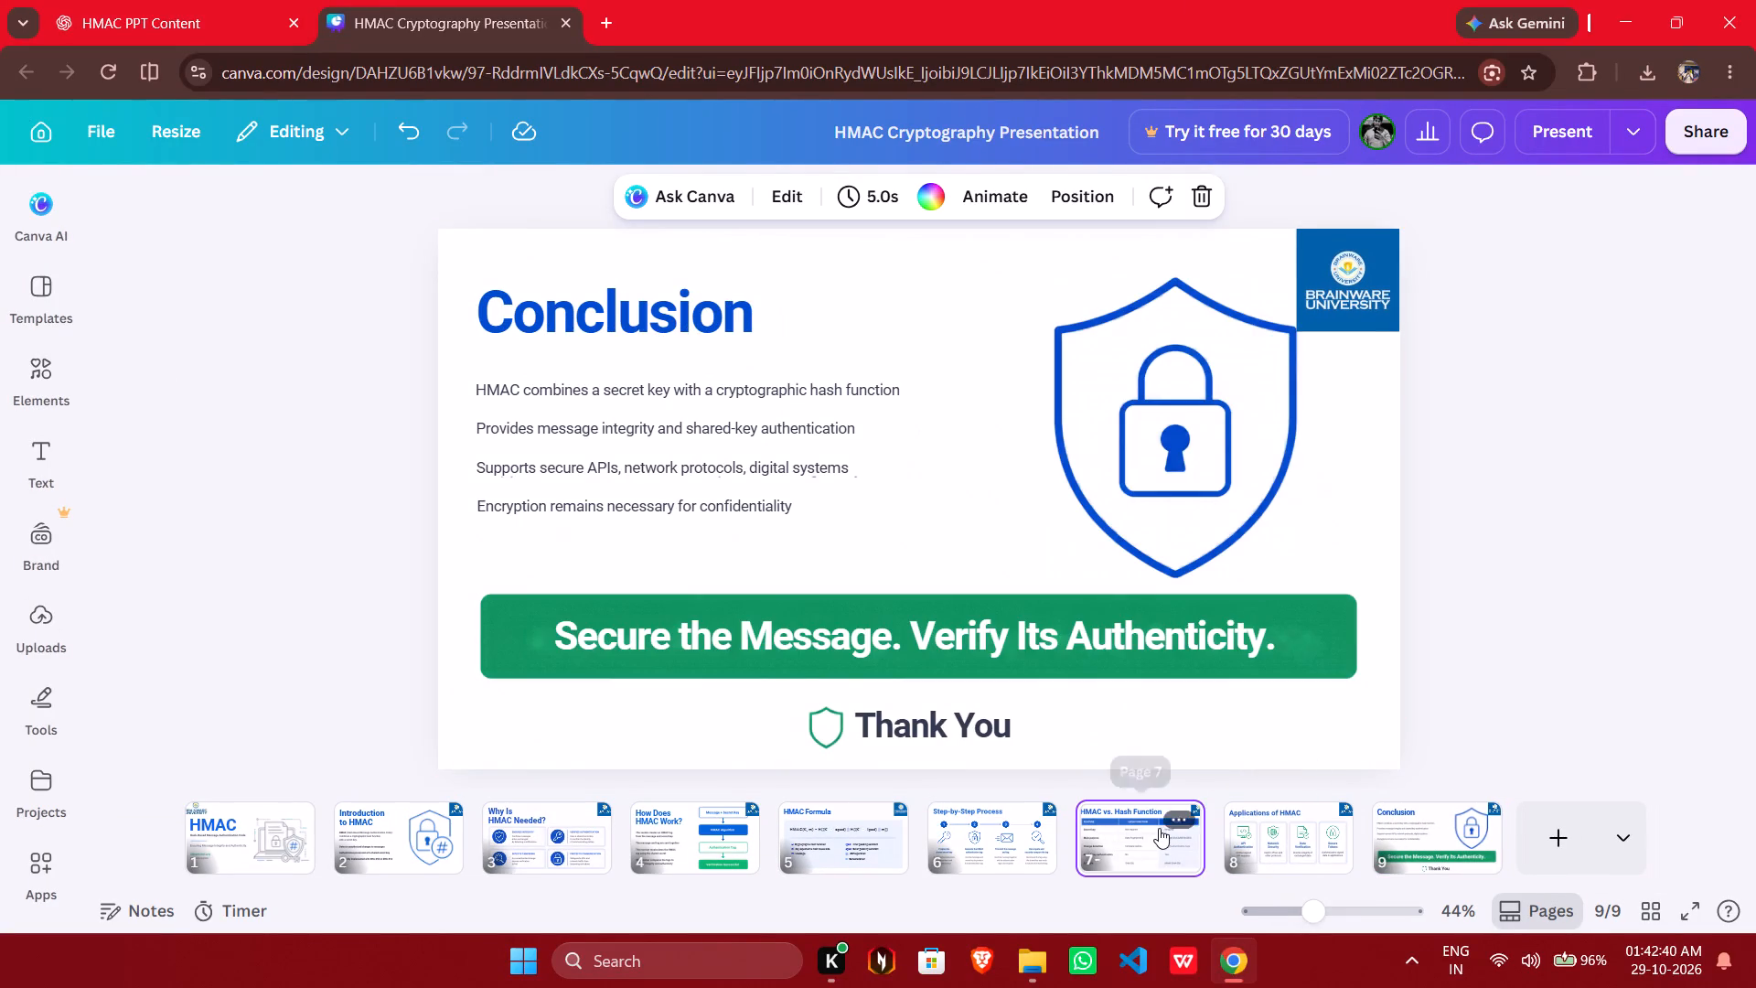
{"action": "left_click", "coordinate": [999, 856]}
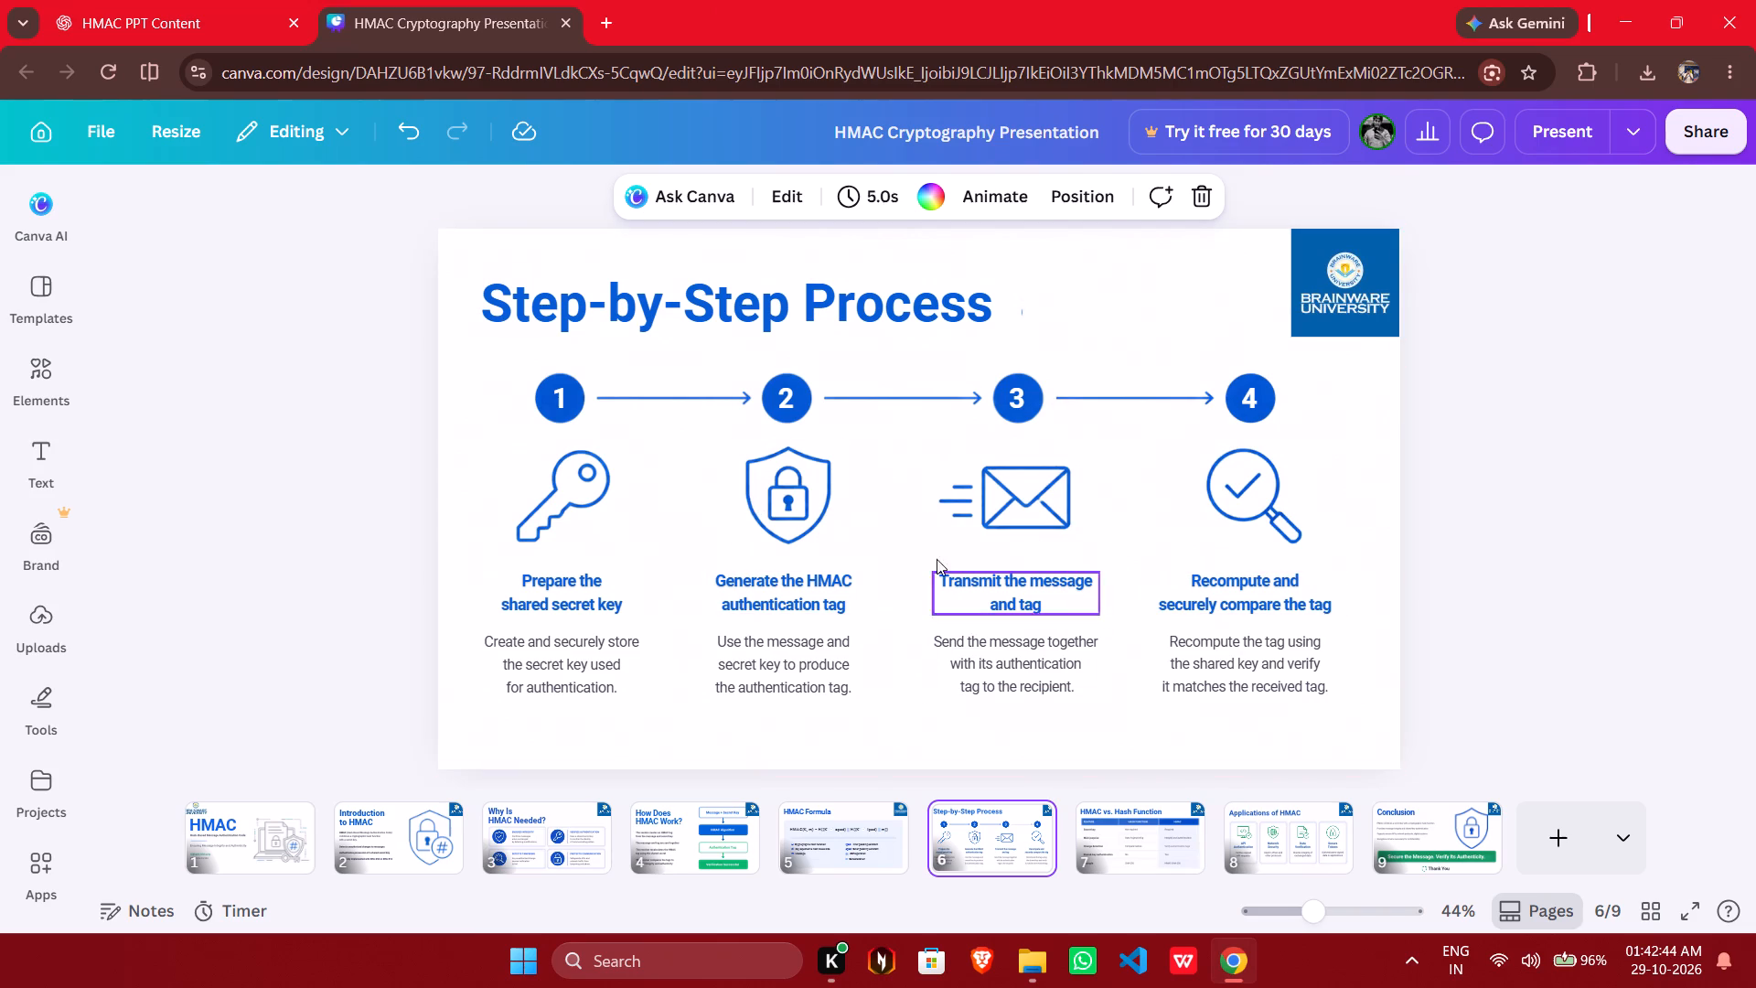
{"action": "left_click", "coordinate": [836, 817]}
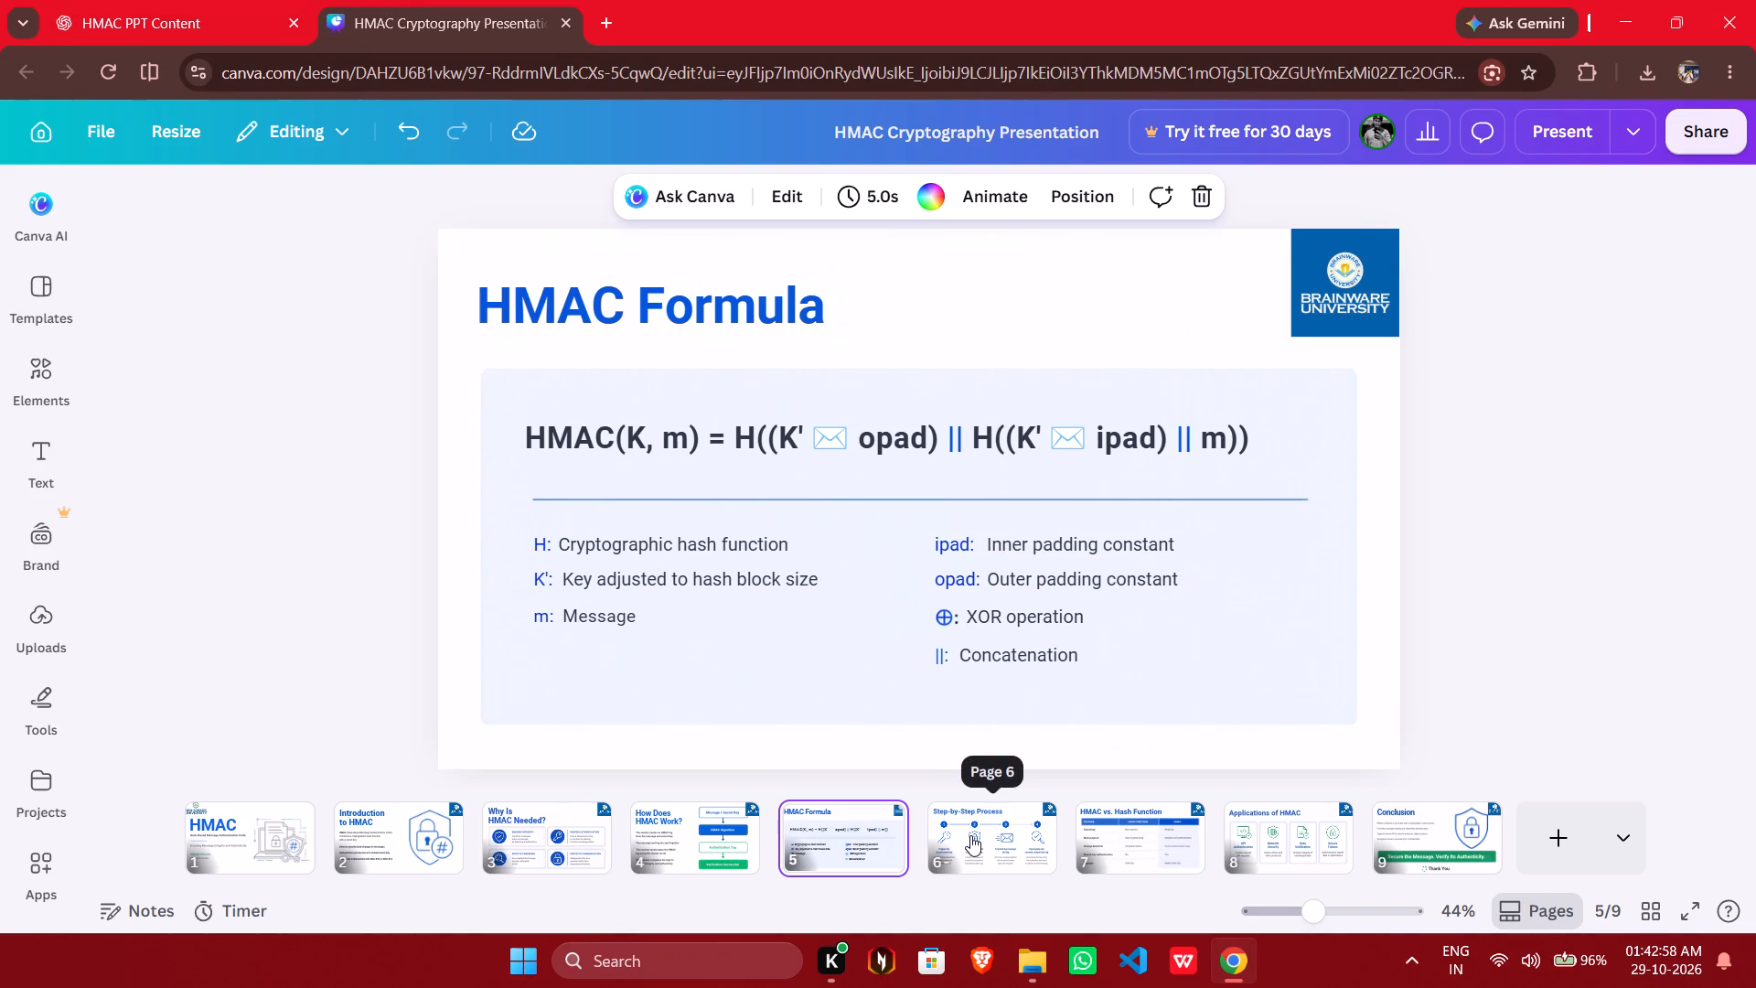
{"action": "key", "text": "BackSpace"}
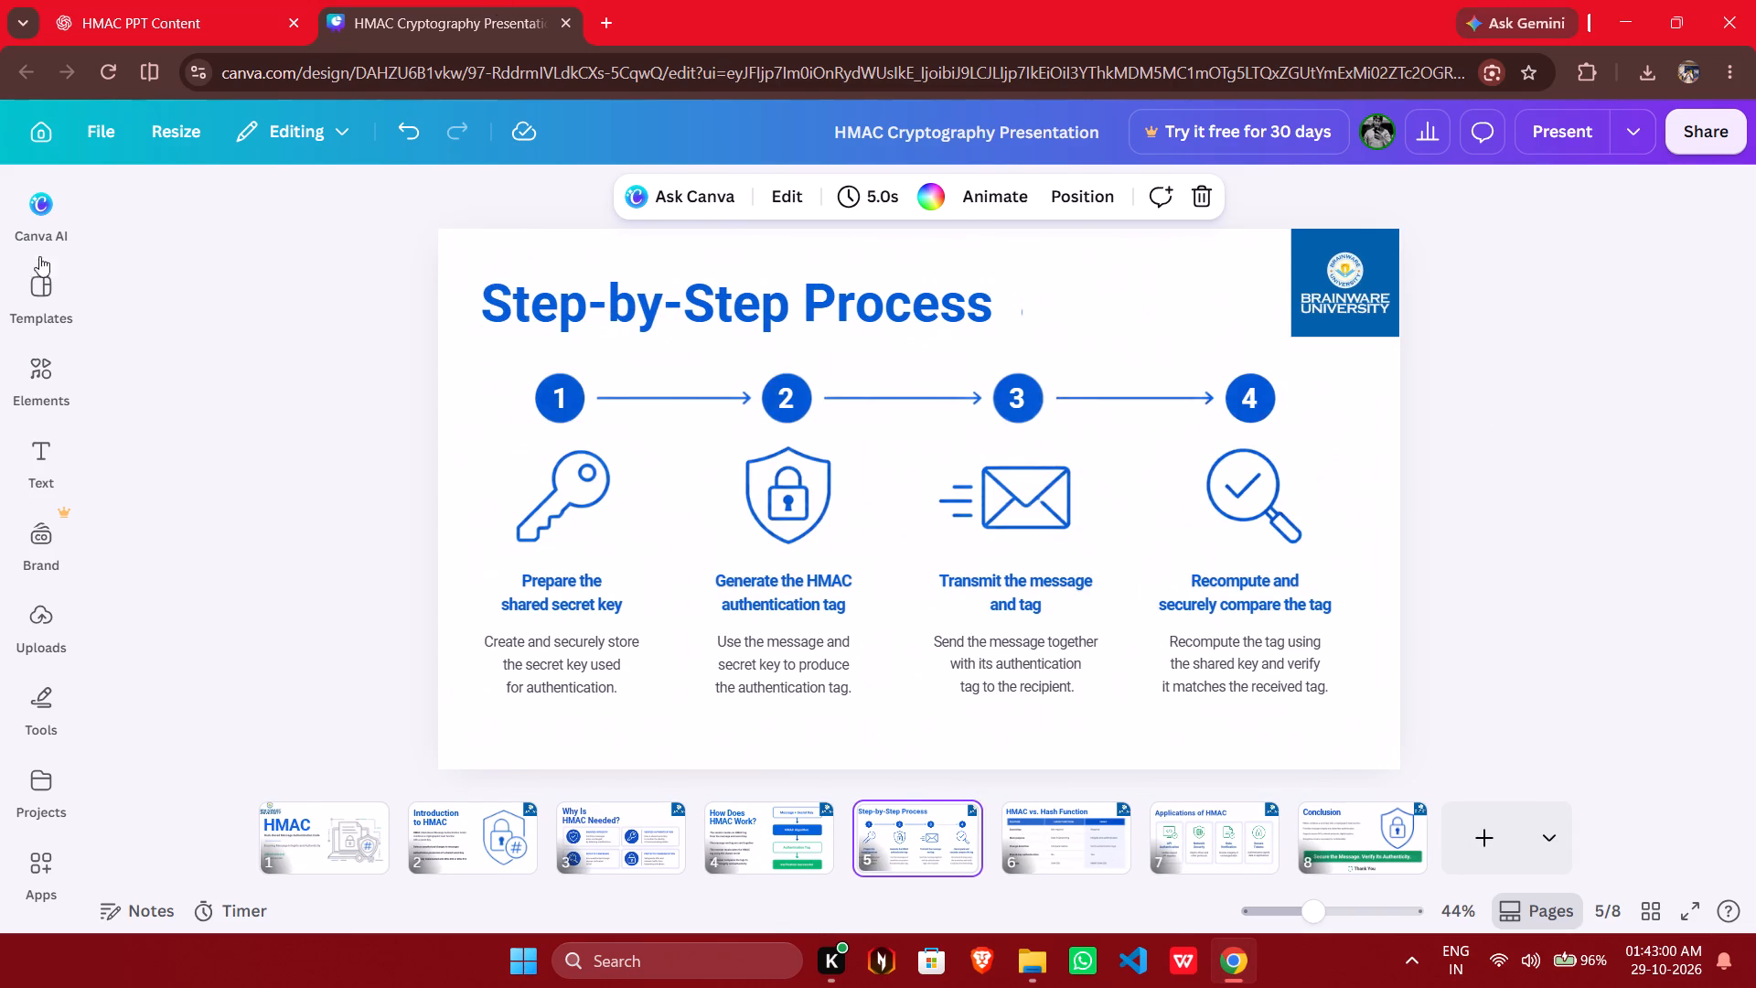
Open the Applications of HMAC slide.
{"action": "left_click", "coordinate": [1214, 847]}
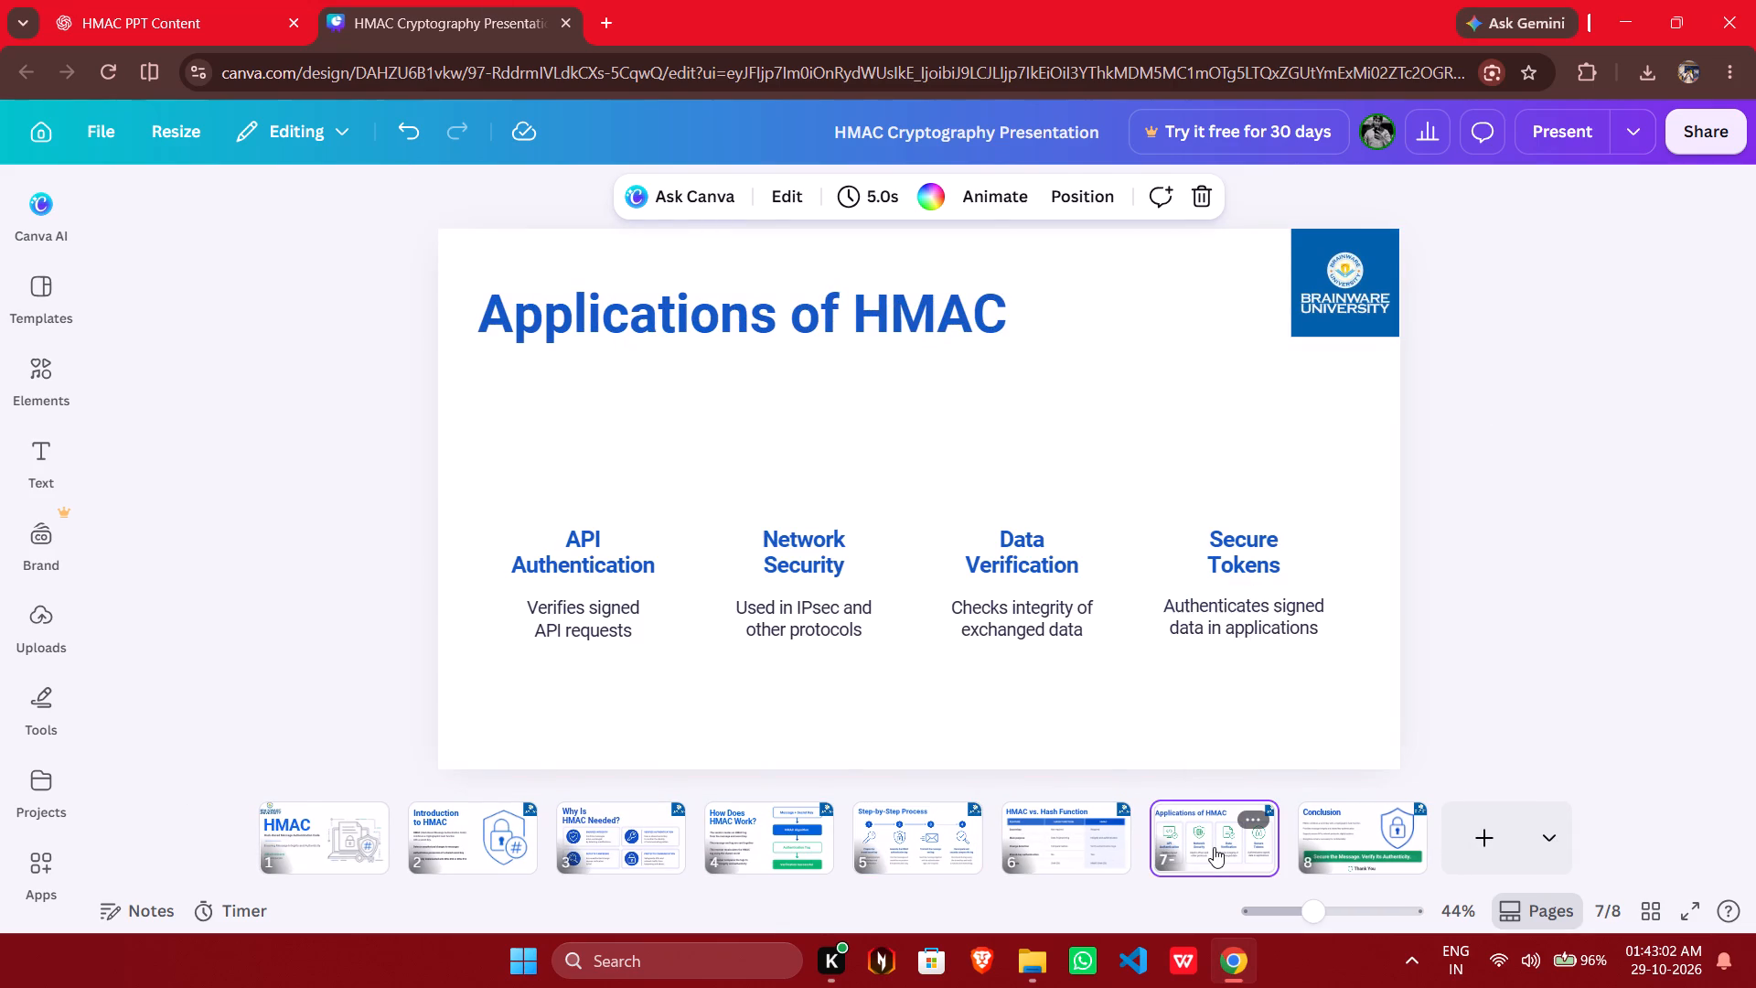
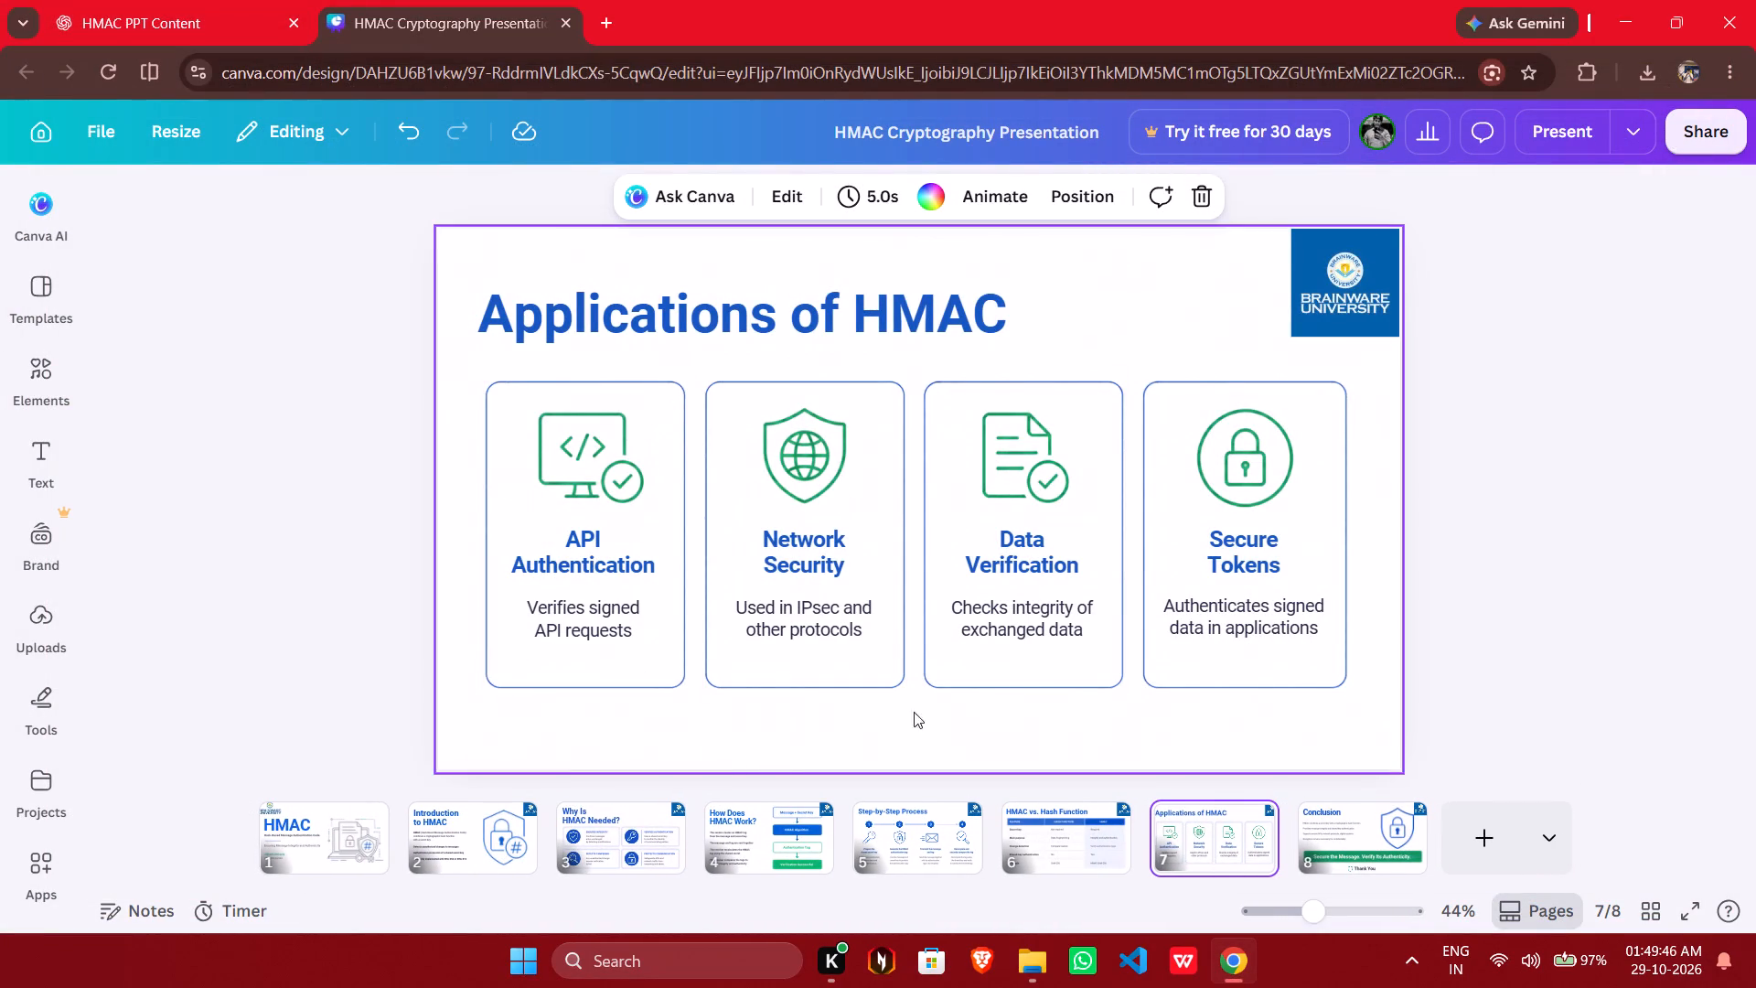
Go back to check the Why Is HMAC Needed? slide and the Introduction to HMAC slide.
{"action": "left_click", "coordinate": [609, 831]}
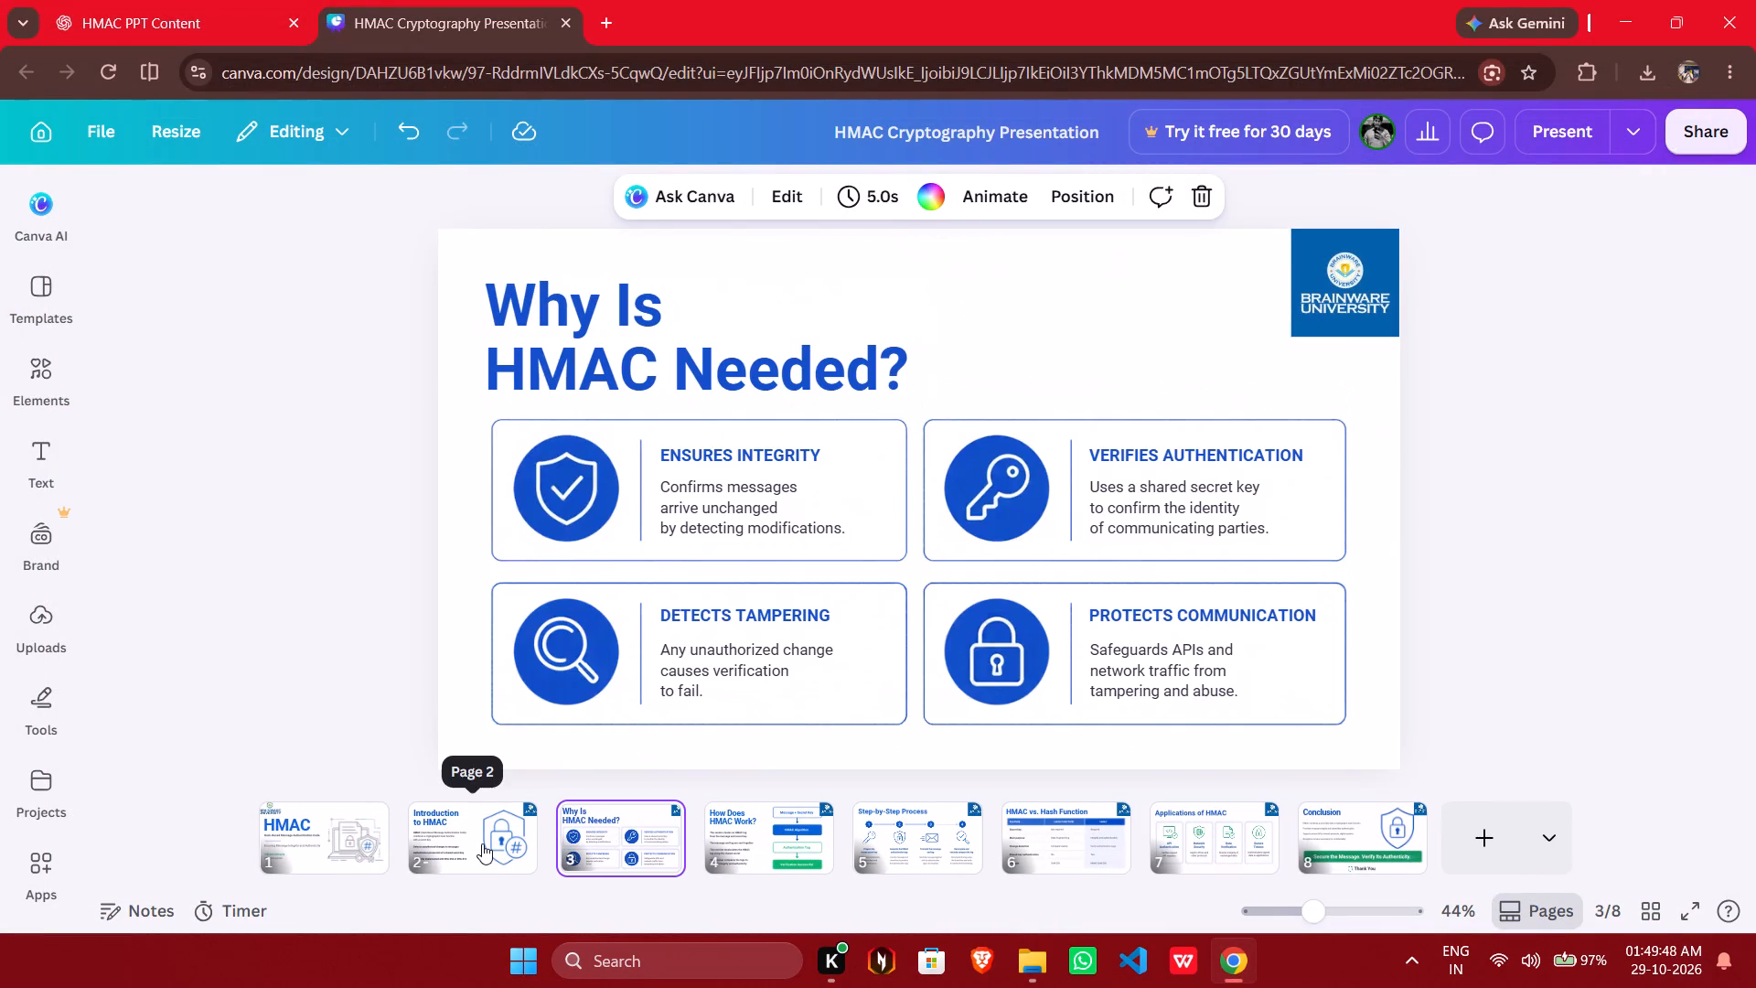
{"action": "left_click", "coordinate": [482, 843]}
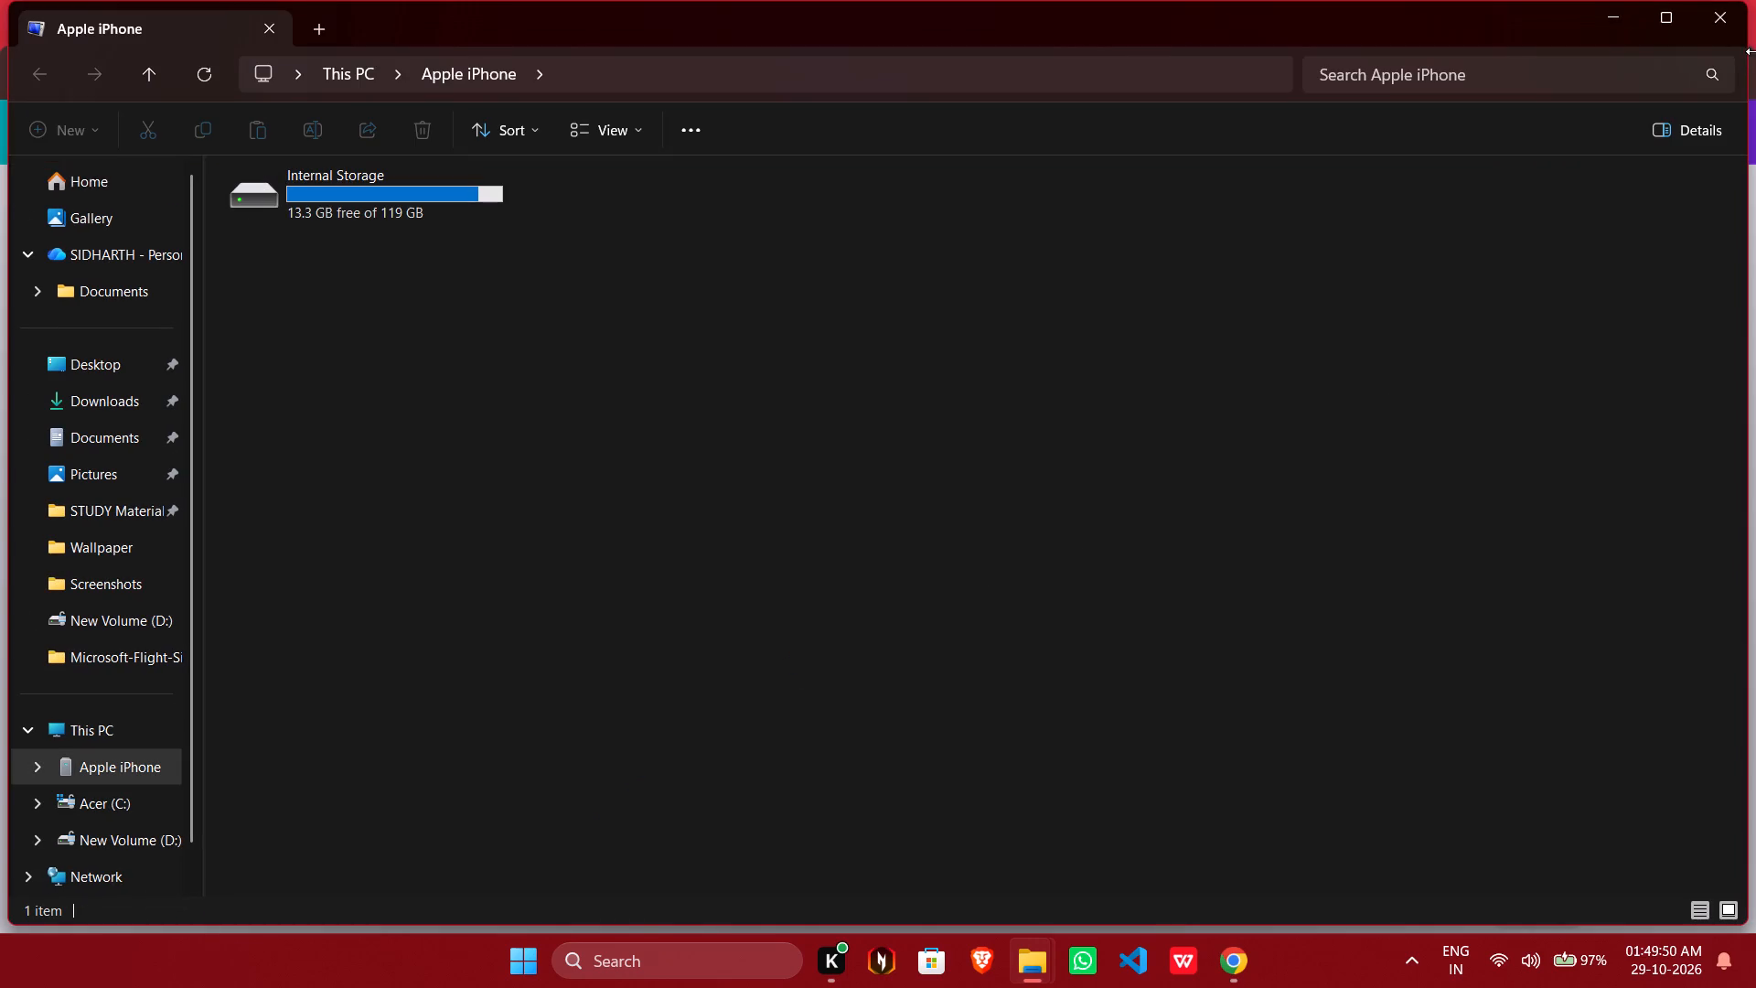
Close the File Explorer window showing the Apple iPhone storage.
{"action": "left_click", "coordinate": [1746, 17]}
Toggle the Windows Night light display setting and return to the presentation.
{"action": "left_click", "coordinate": [1549, 951]}
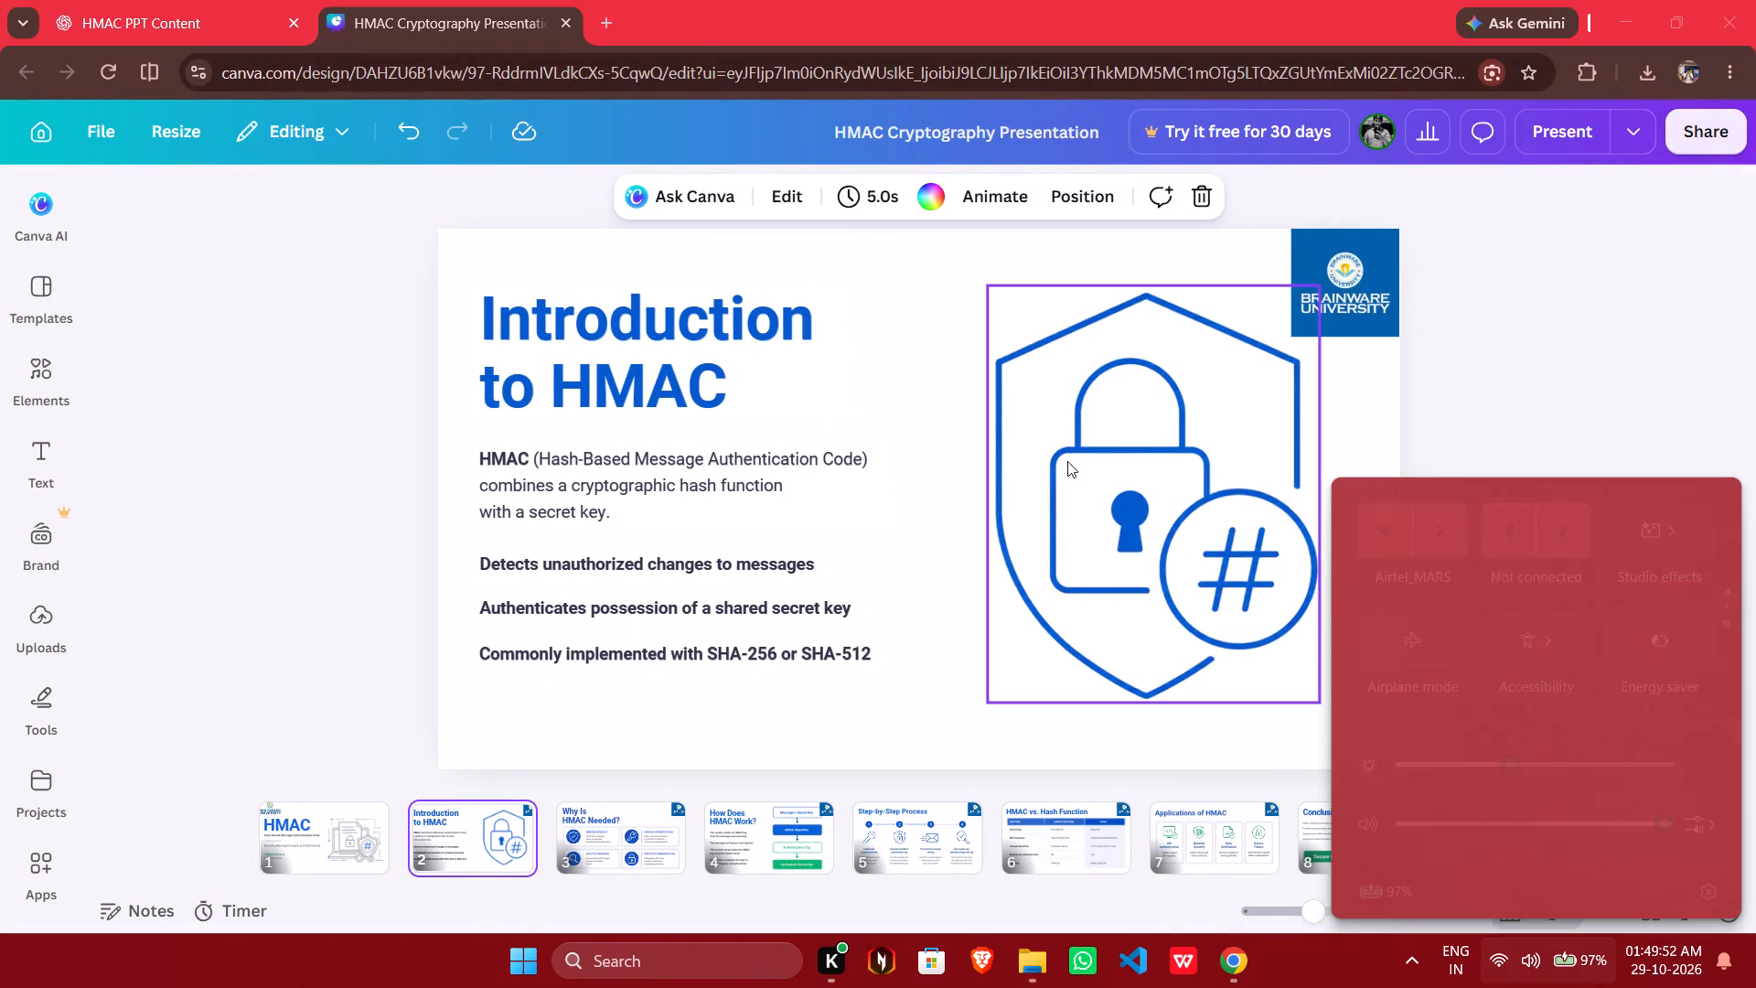
{"action": "scroll", "coordinate": [1553, 638], "scroll_direction": "down", "scroll_amount": 3}
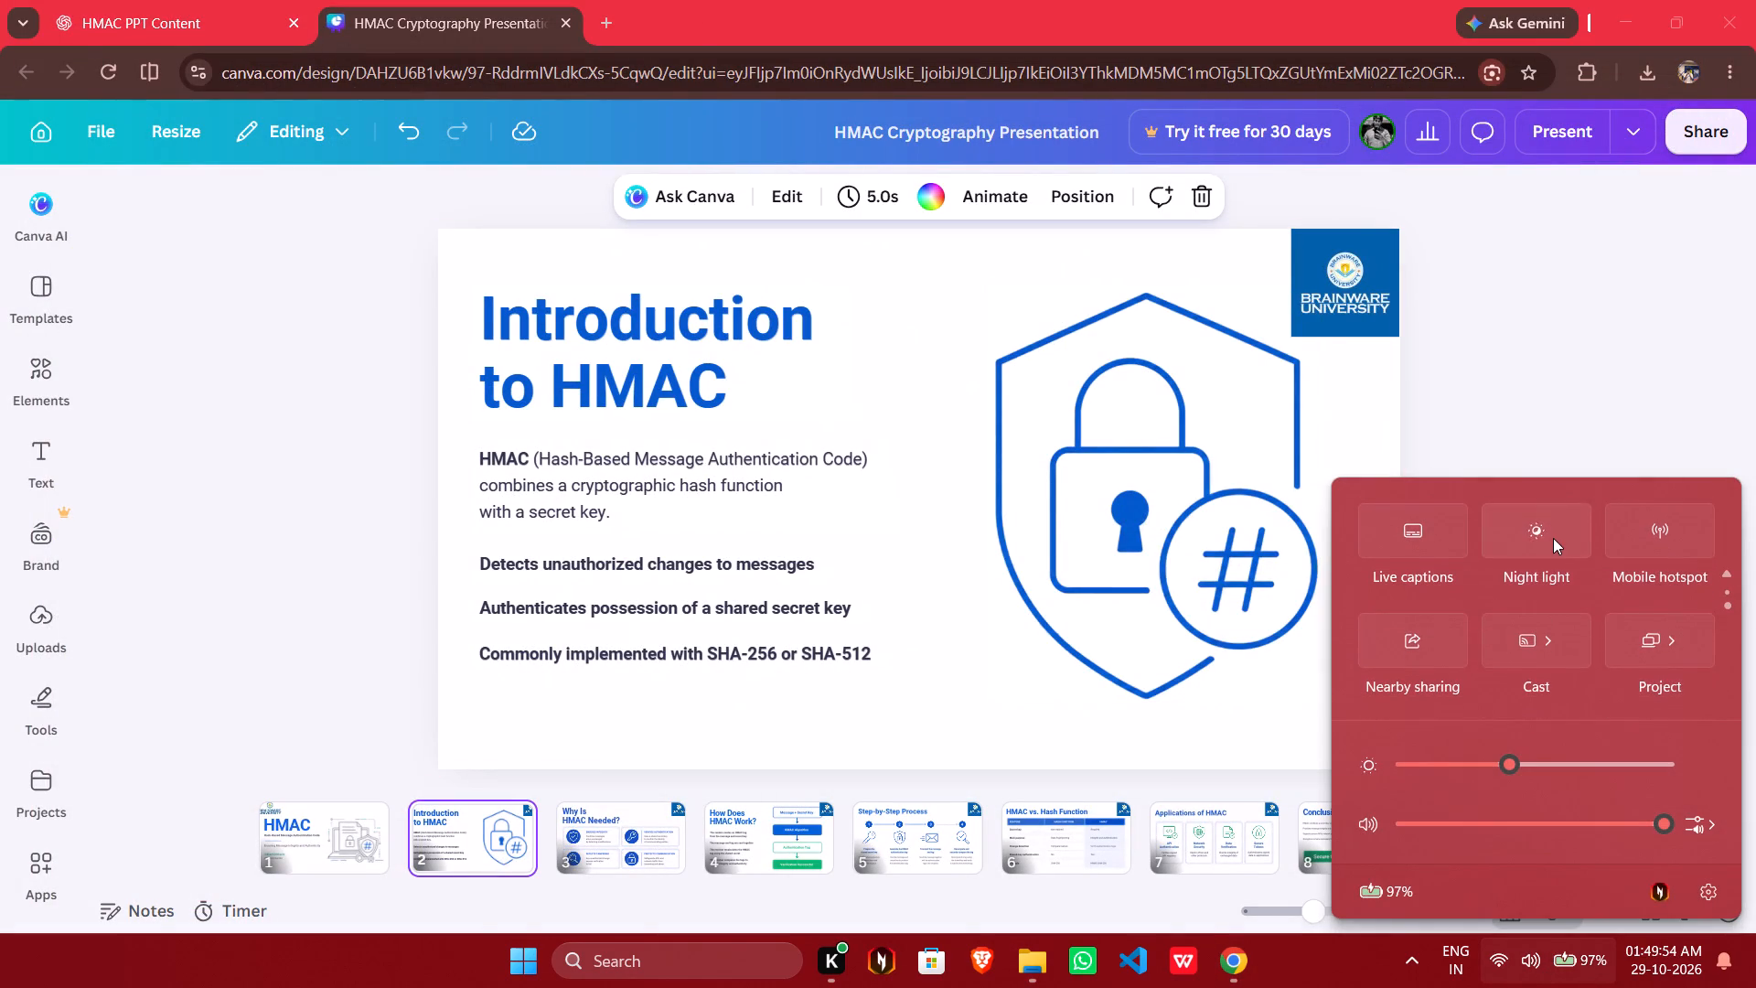
{"action": "left_click", "coordinate": [1553, 538]}
{"action": "left_click", "coordinate": [1500, 323]}
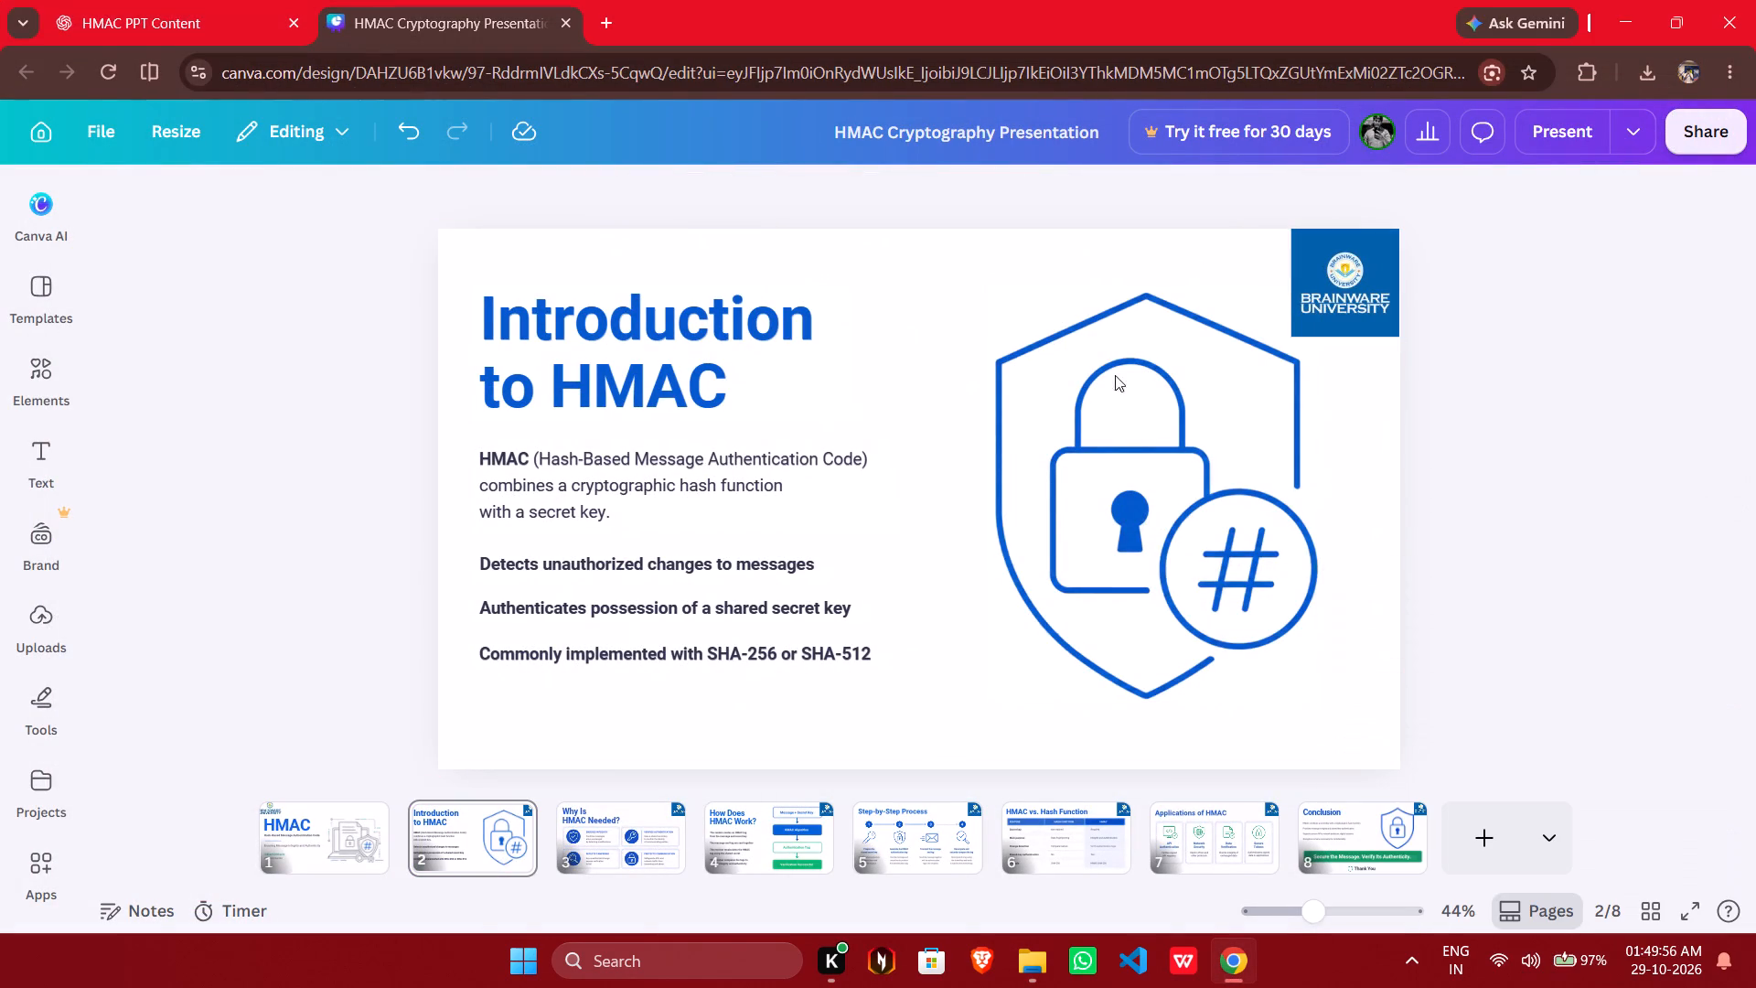
Review the slides from Why Is HMAC Needed? through HMAC vs. Hash Function, comparing How Does HMAC Work? with Step-by-Step Process.
{"action": "left_click", "coordinate": [562, 838]}
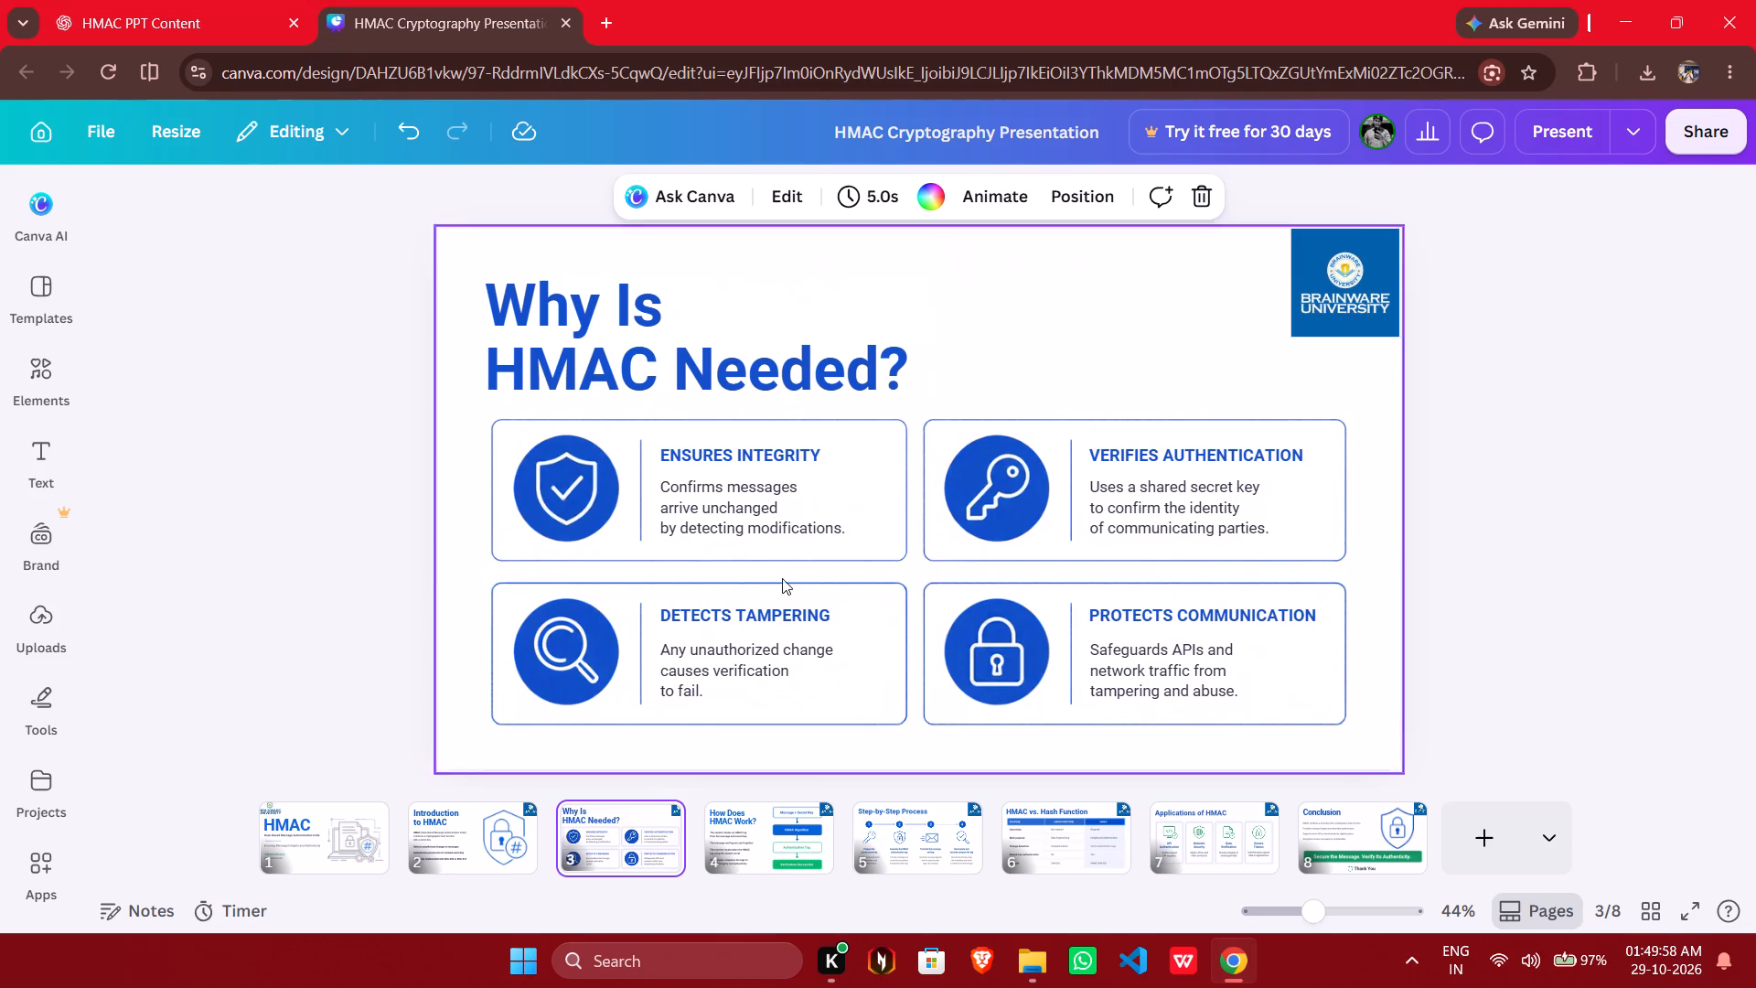
{"action": "left_click", "coordinate": [776, 829]}
{"action": "left_click", "coordinate": [901, 826]}
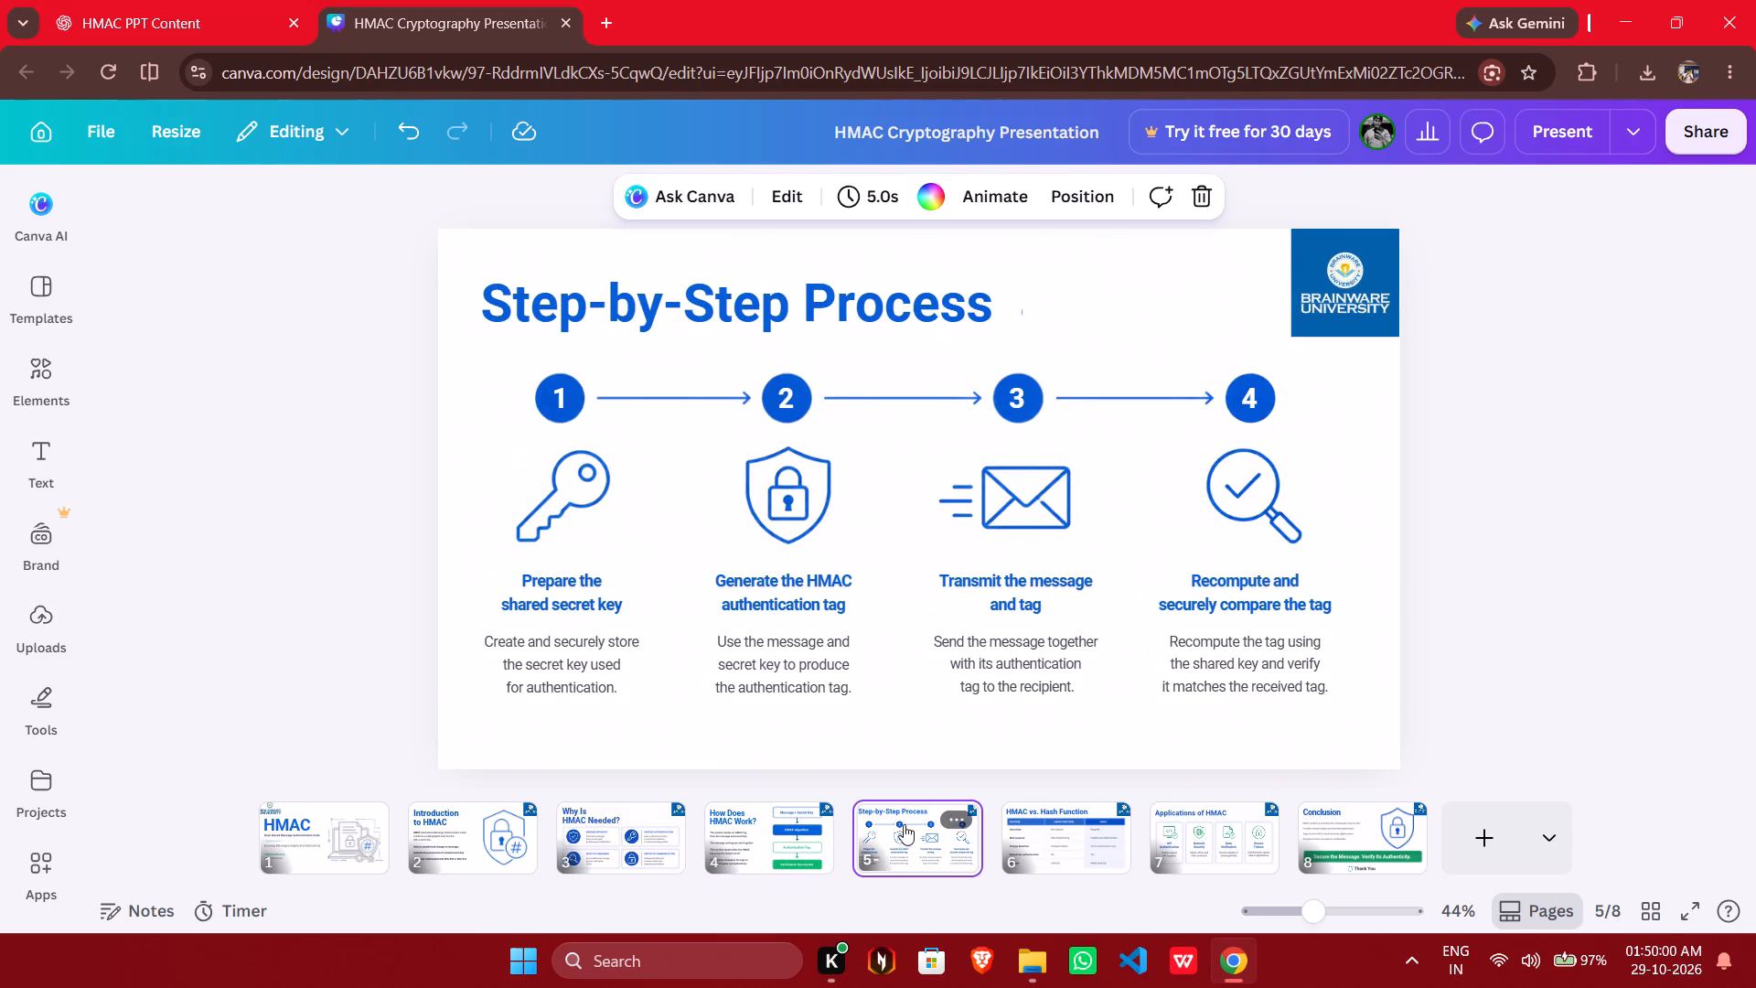
{"action": "left_click", "coordinate": [785, 846]}
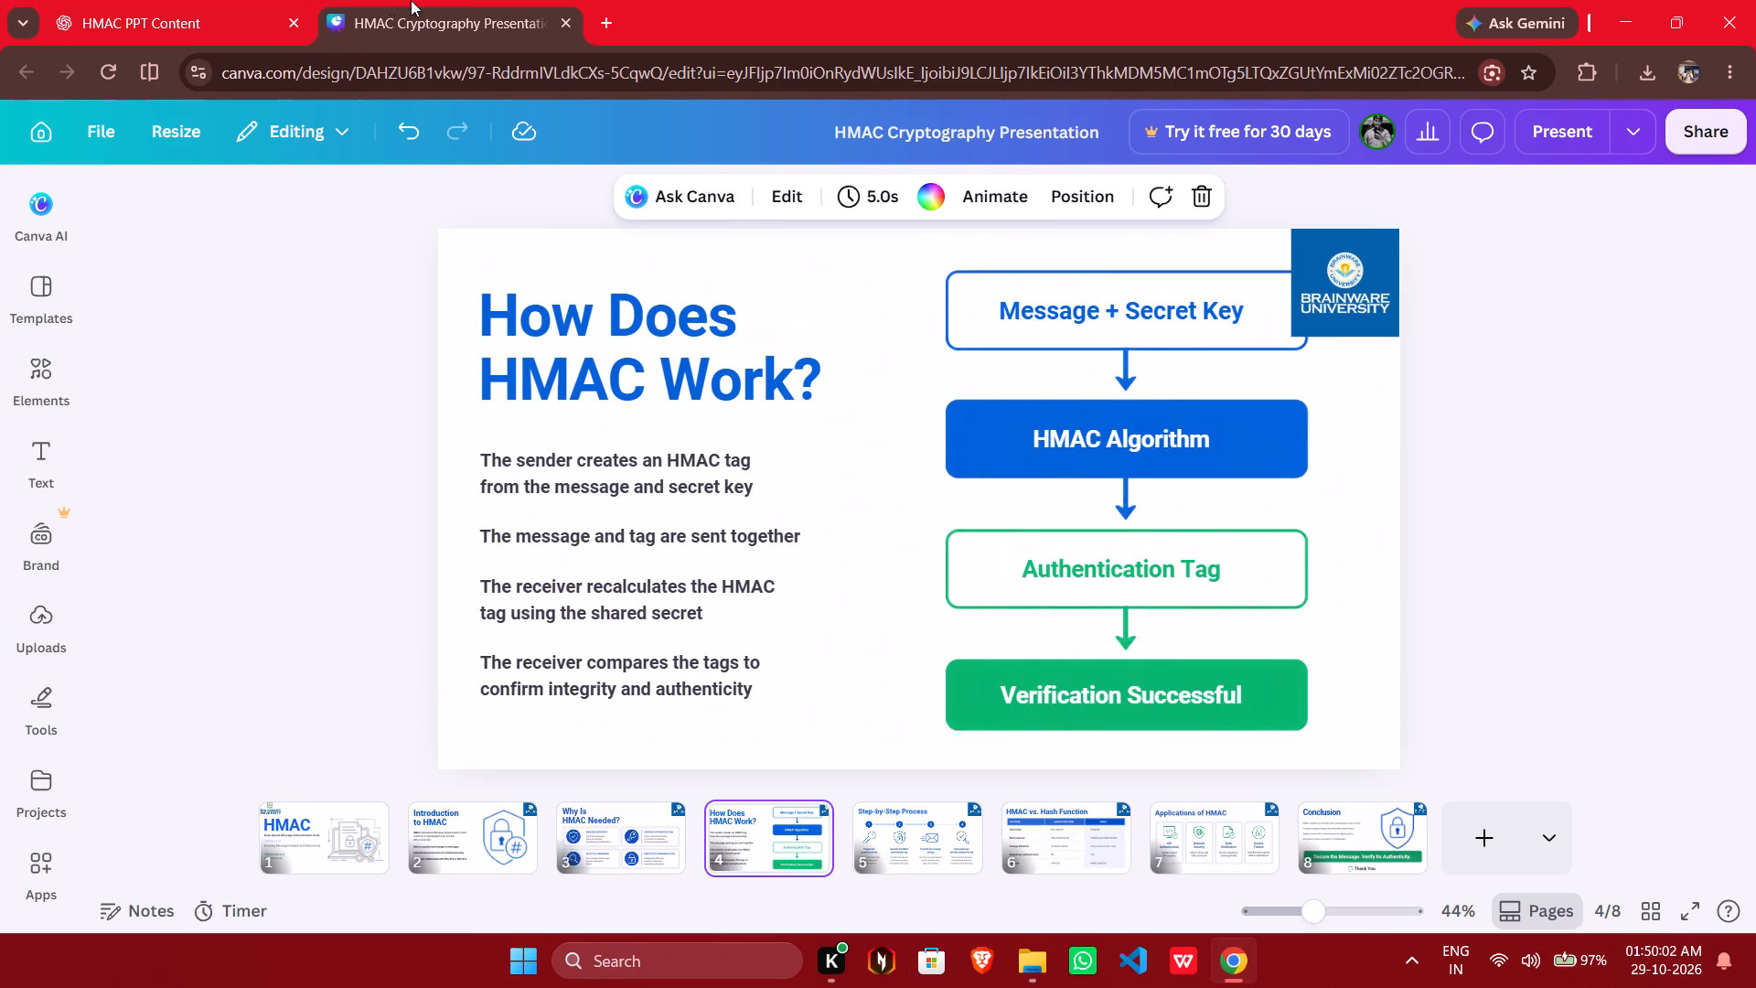
{"action": "left_click", "coordinate": [917, 810]}
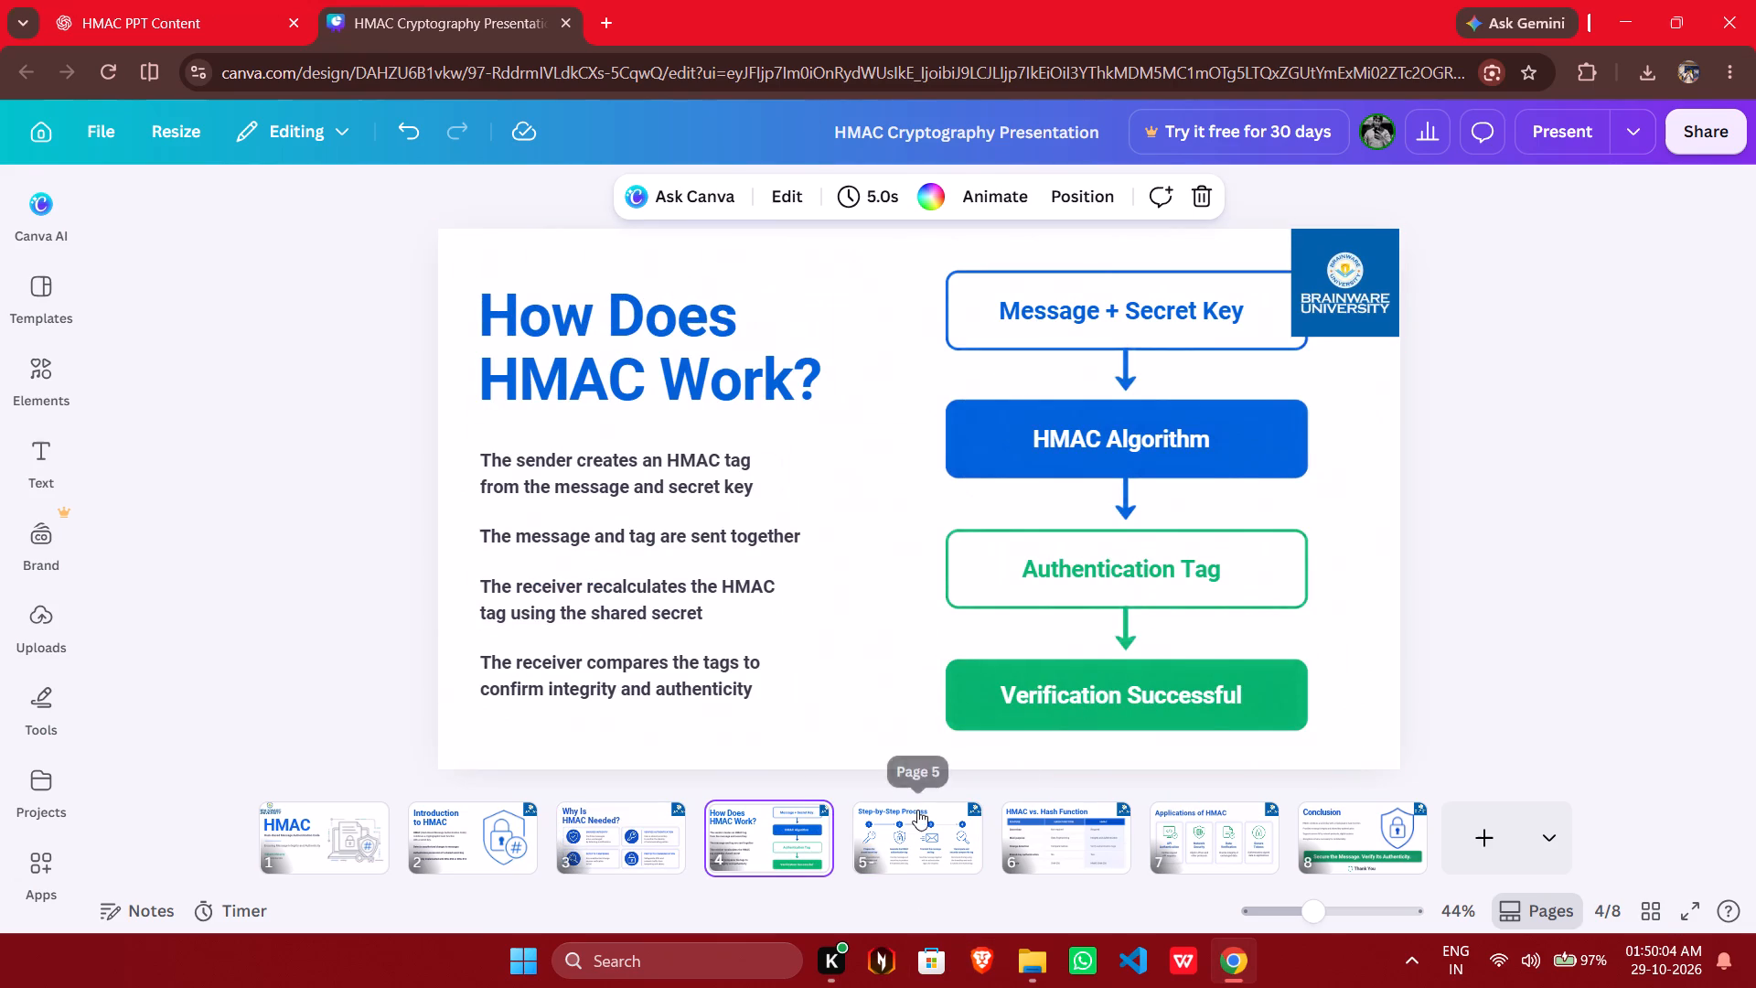
{"action": "left_click", "coordinate": [1109, 825]}
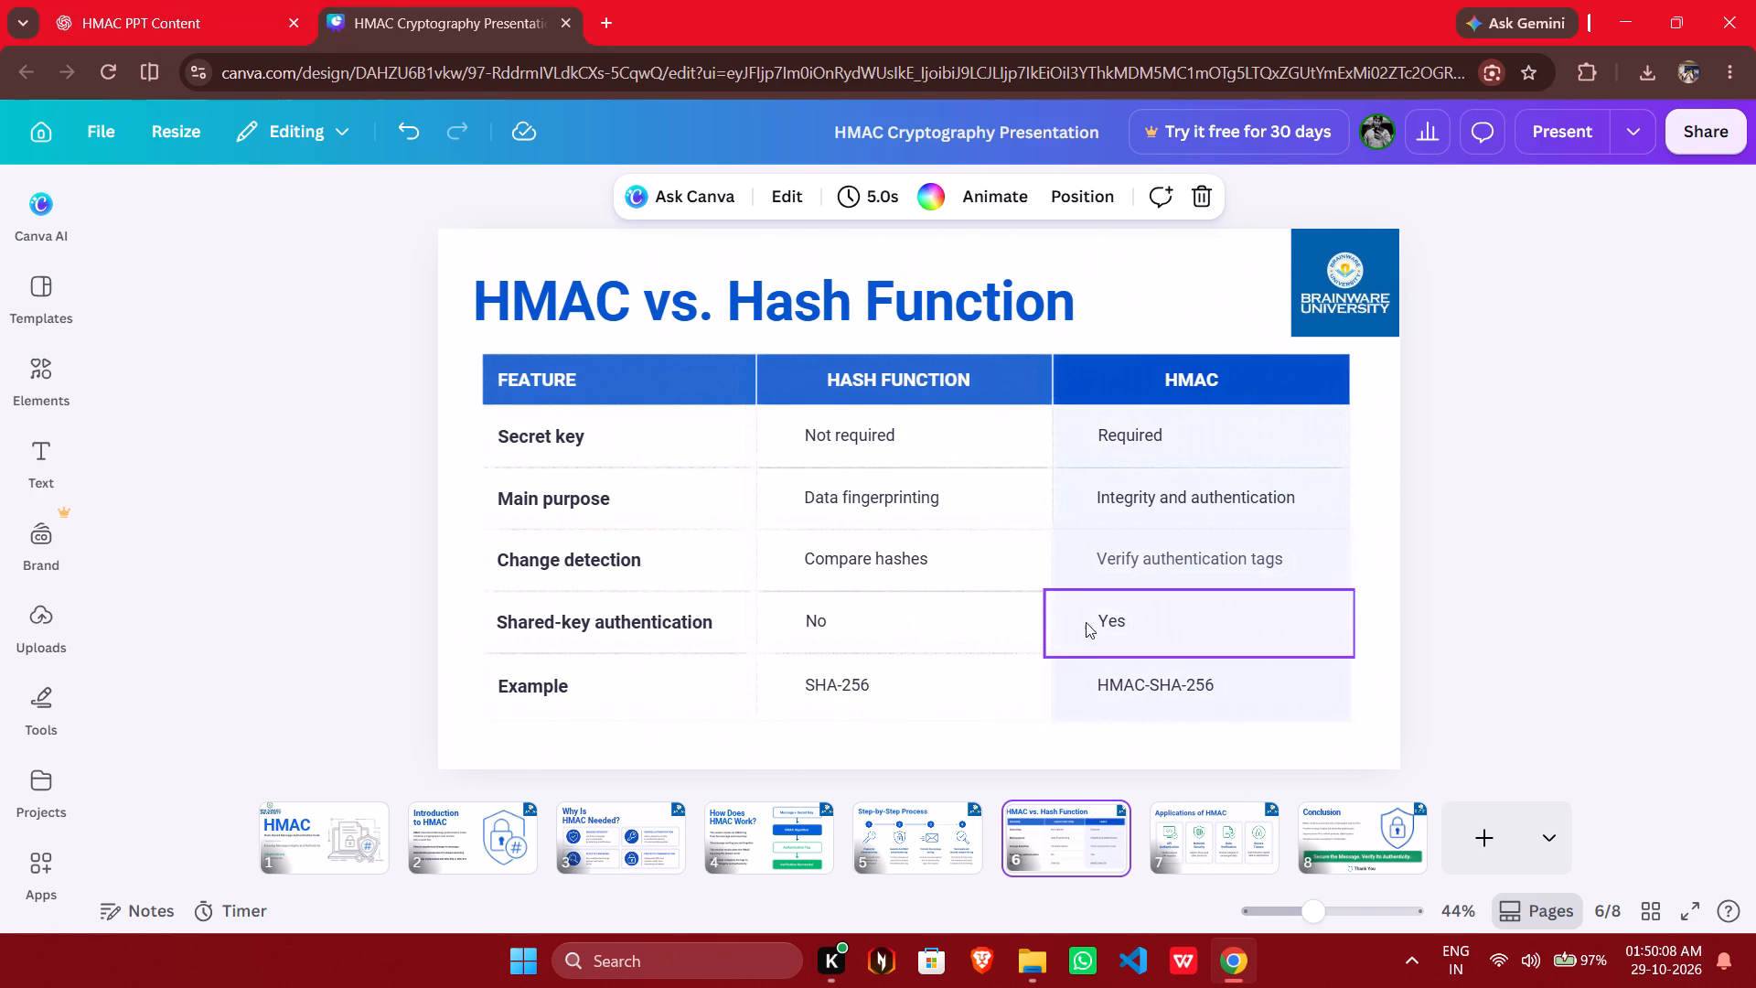
Review the HMAC slides from the title slide through the Conclusion, checking their content and logo placement.
{"action": "left_click", "coordinate": [1190, 859]}
{"action": "left_click", "coordinate": [1340, 841]}
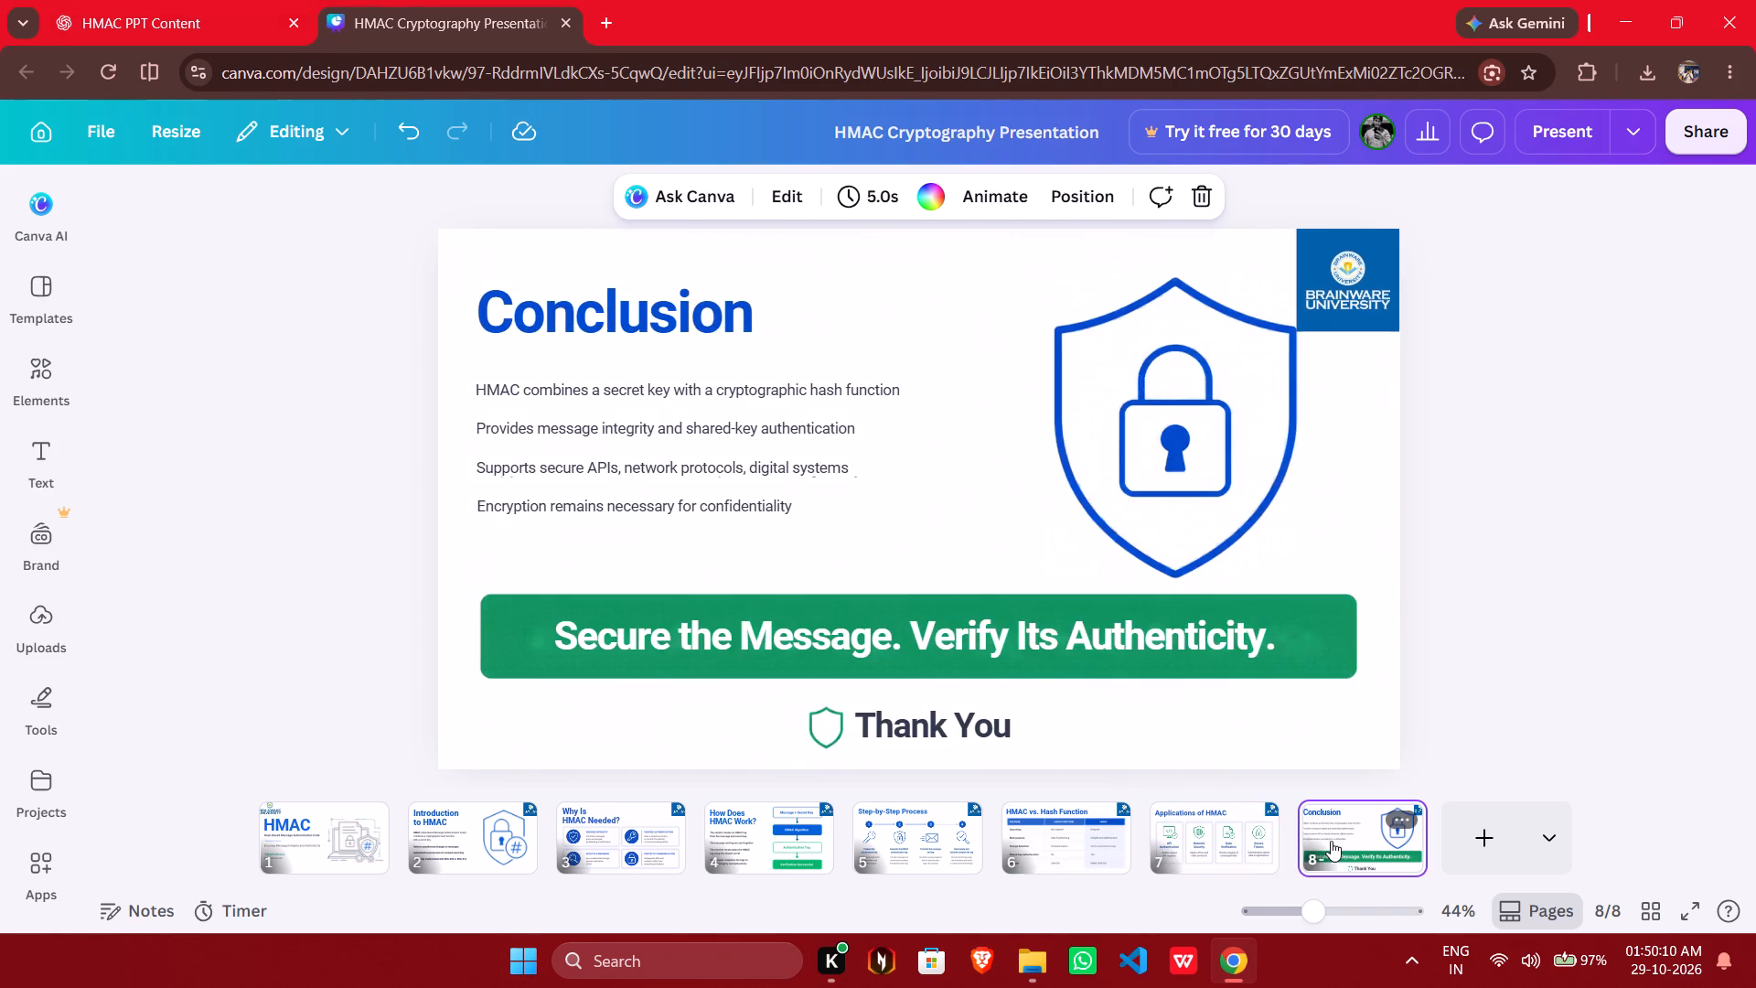
{"action": "left_click", "coordinate": [1269, 849]}
{"action": "left_click", "coordinate": [1378, 830]}
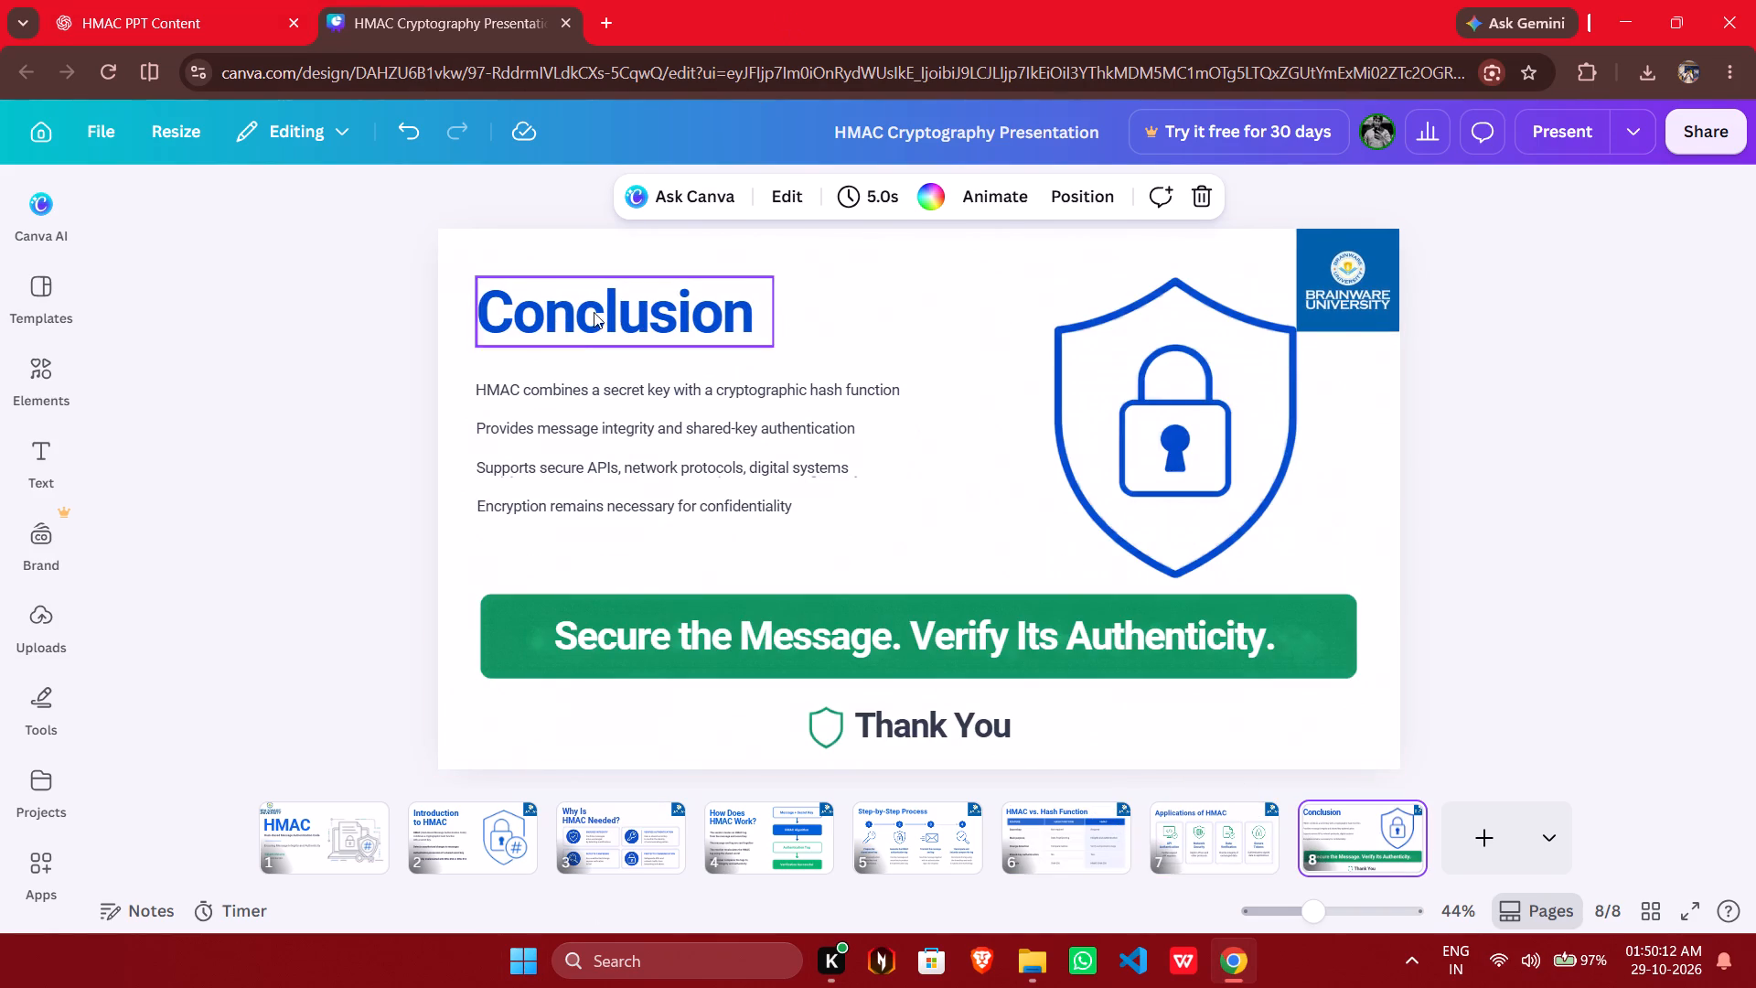
{"action": "left_click", "coordinate": [650, 842]}
{"action": "left_click", "coordinate": [734, 830]}
{"action": "left_click", "coordinate": [865, 821]}
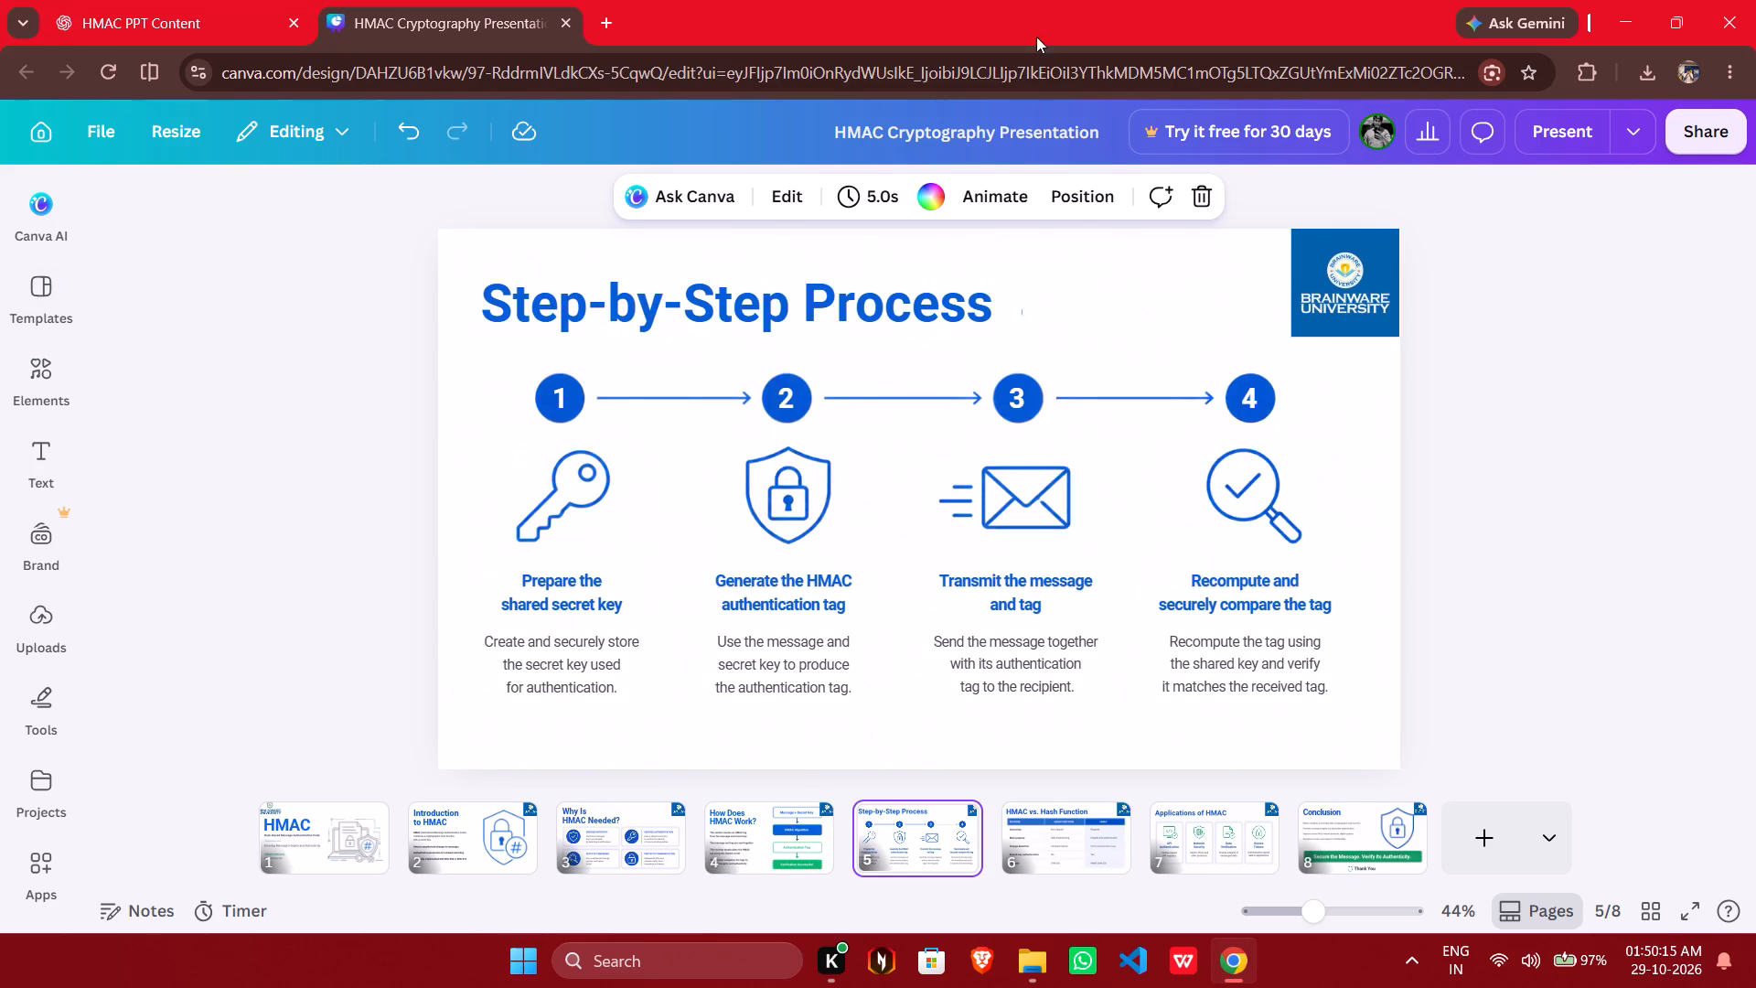
{"action": "left_click", "coordinate": [588, 818]}
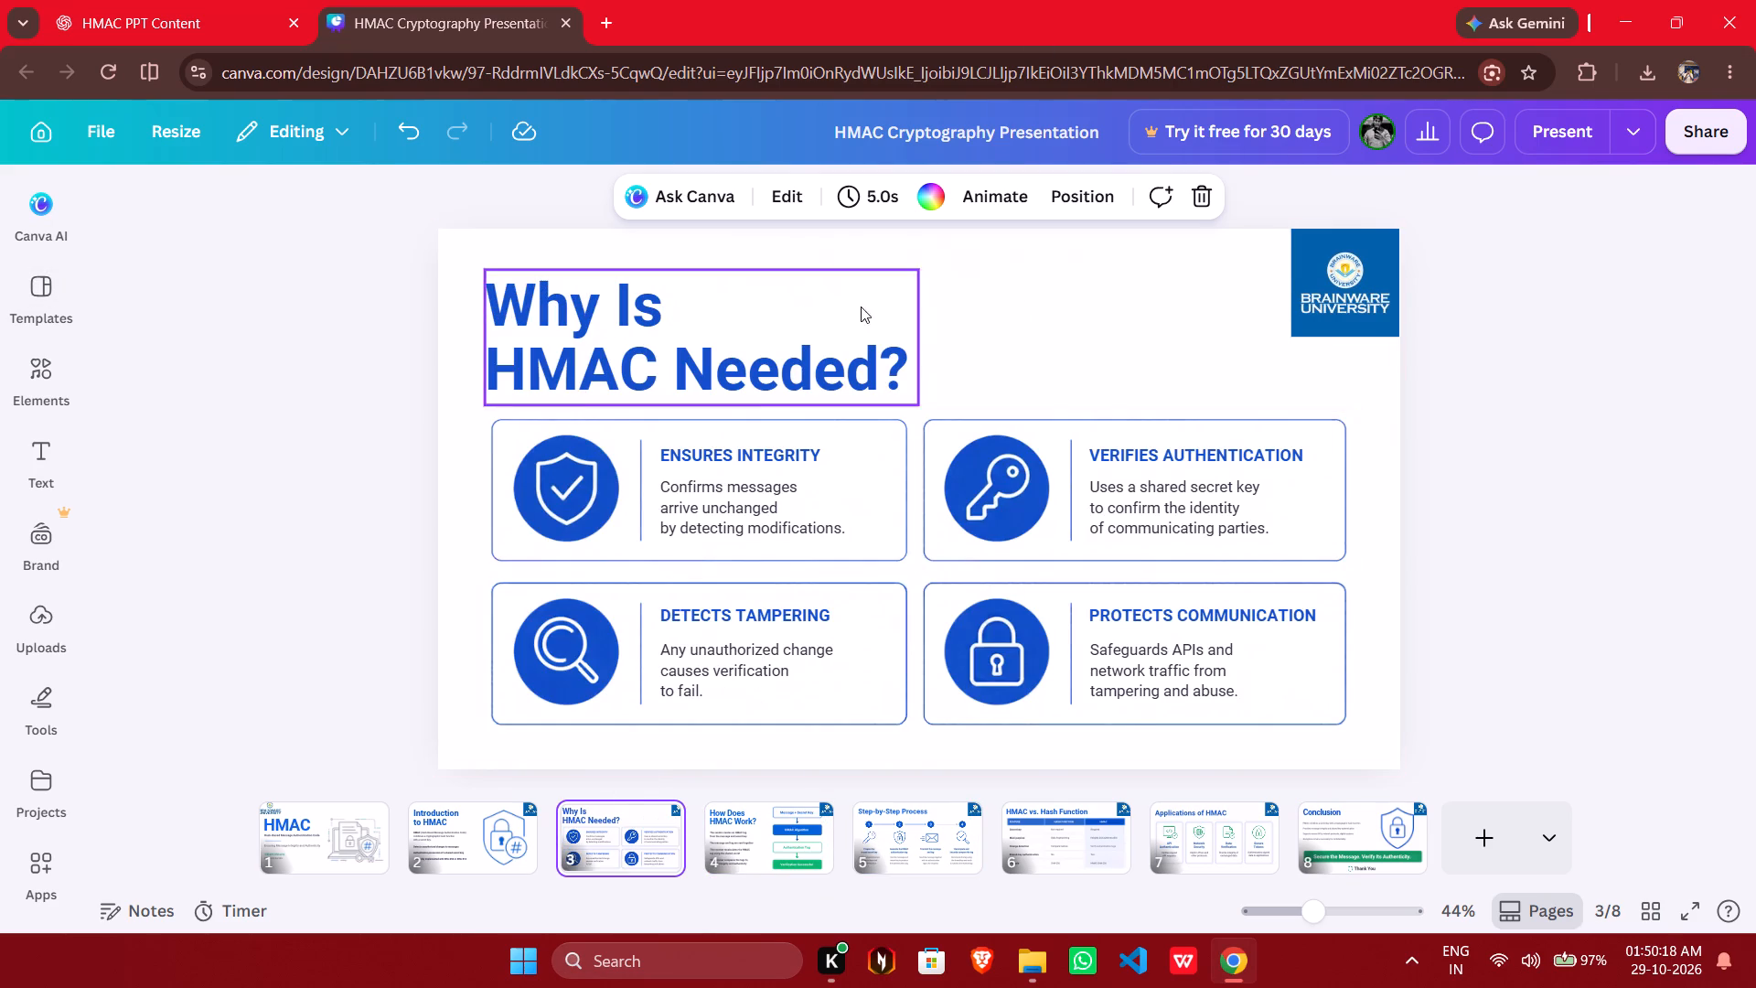
{"action": "left_click", "coordinate": [459, 838]}
{"action": "left_click", "coordinate": [622, 820]}
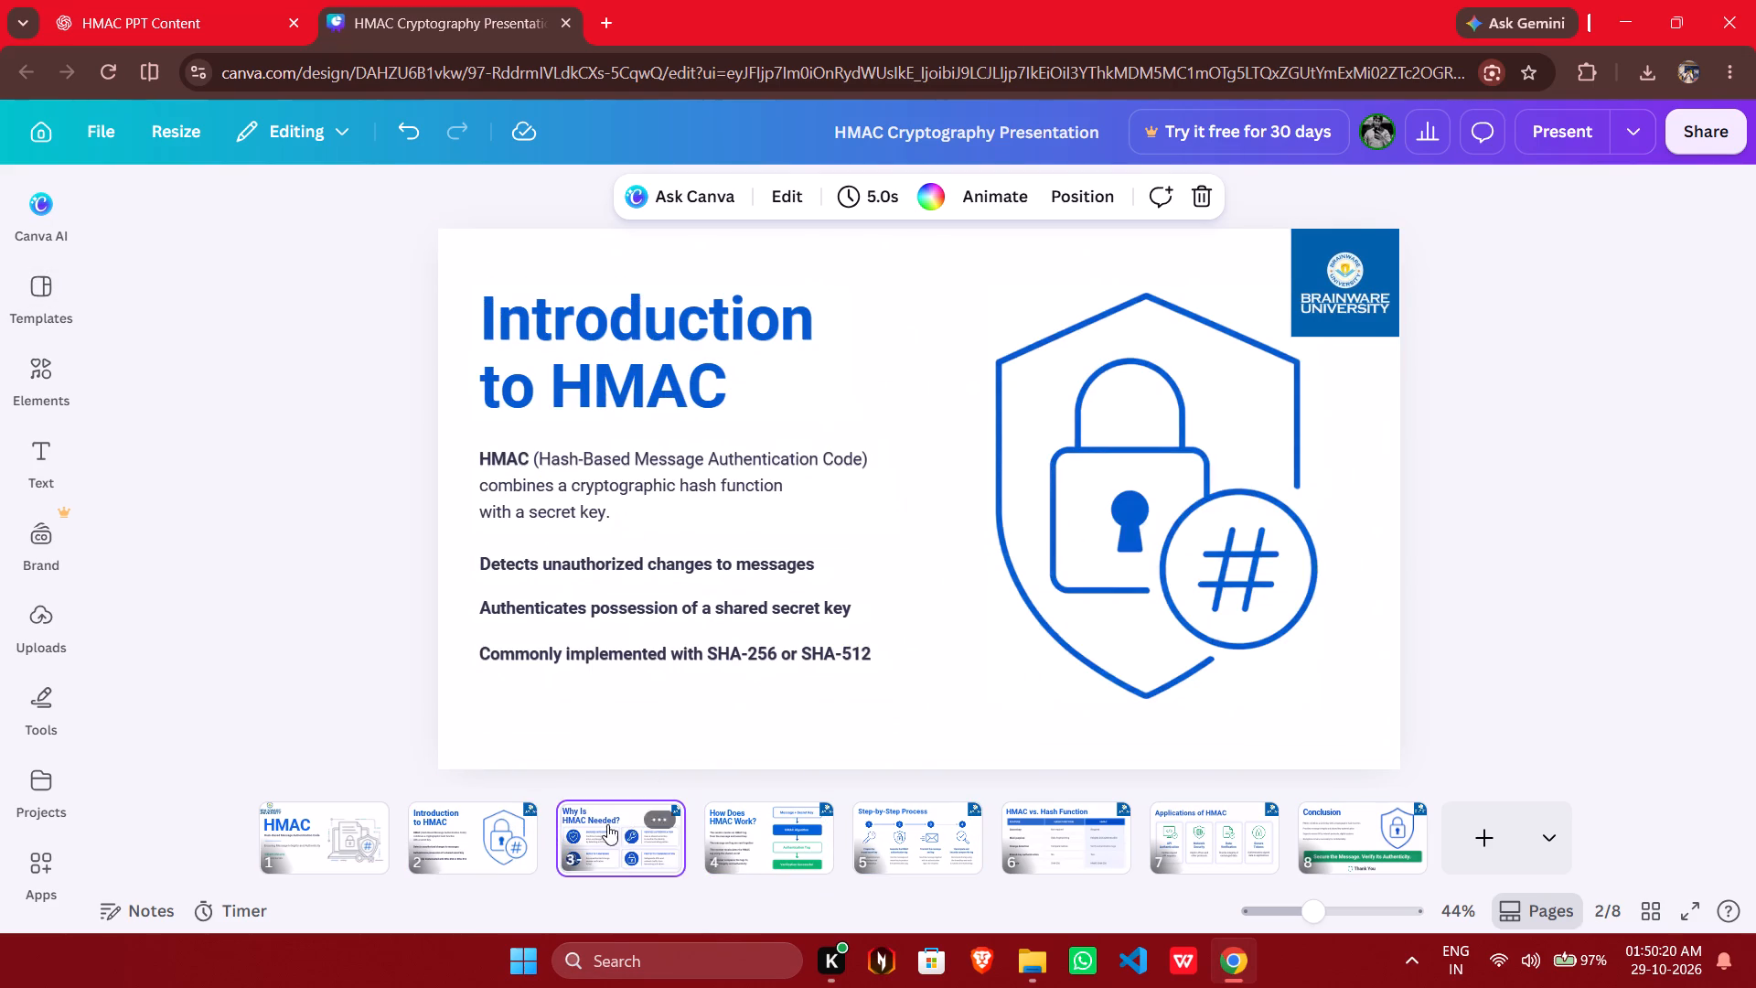
{"action": "left_click", "coordinate": [478, 844]}
{"action": "left_click", "coordinate": [612, 855]}
{"action": "left_click", "coordinate": [358, 848]}
{"action": "left_click", "coordinate": [531, 826]}
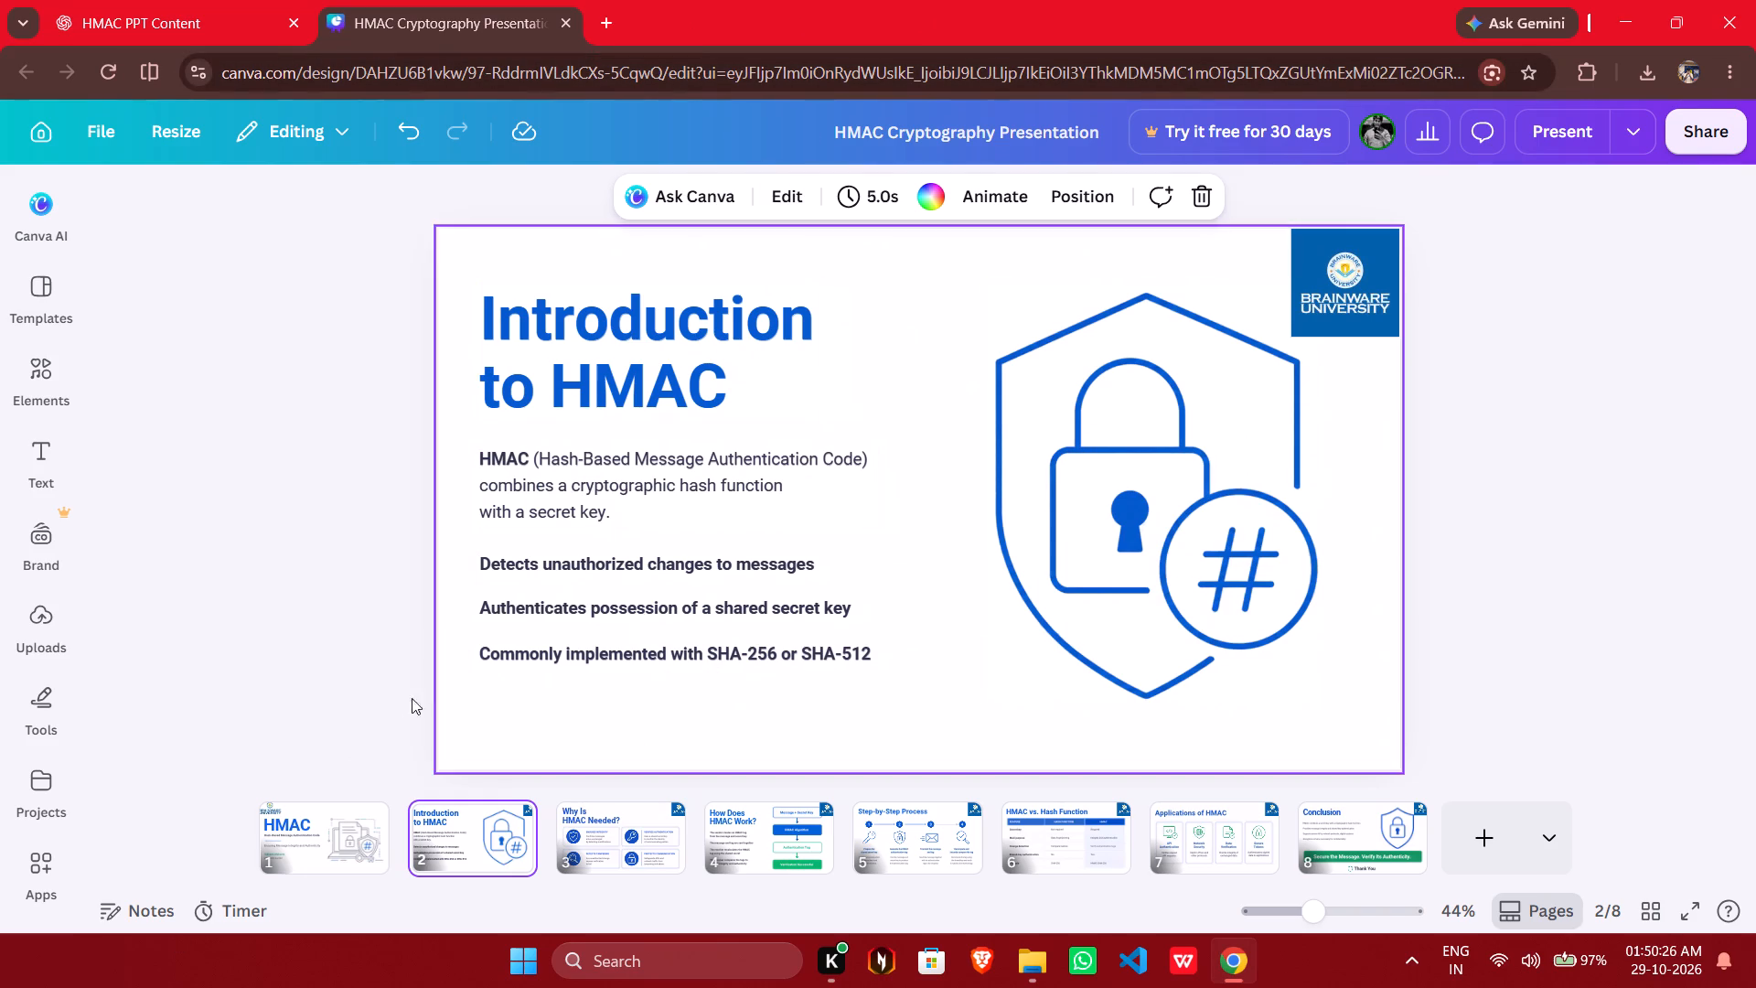
{"action": "left_click", "coordinate": [327, 816]}
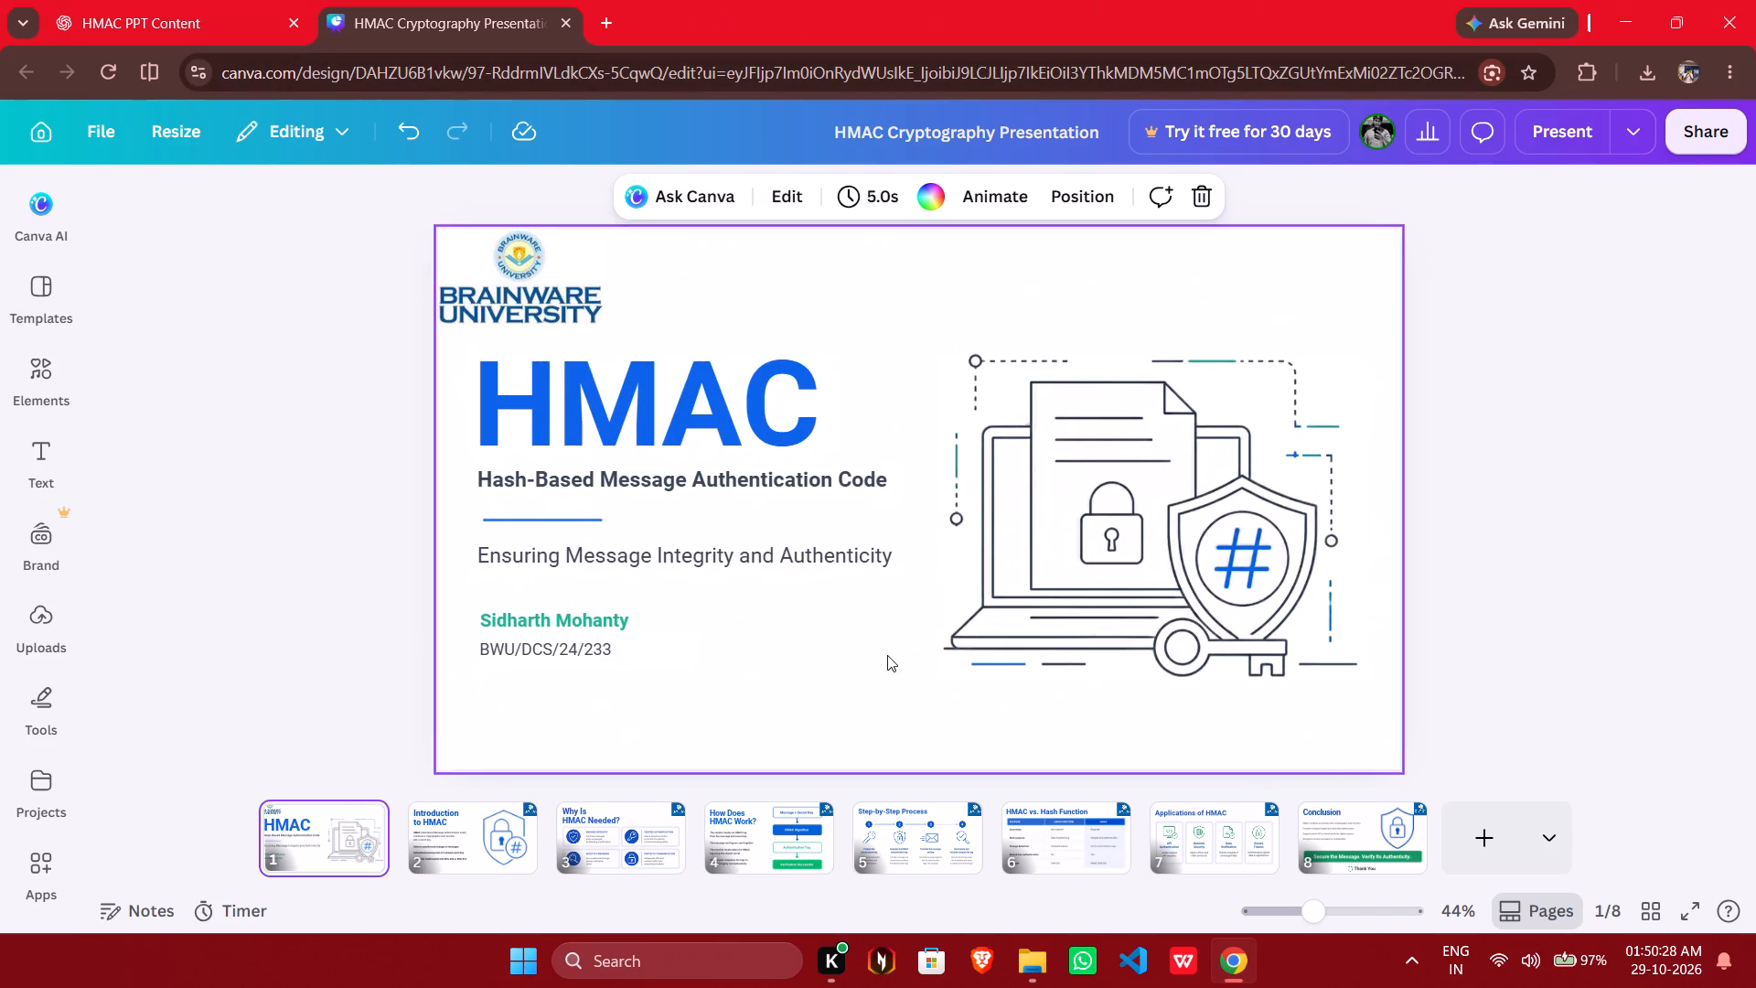
{"action": "left_click", "coordinate": [470, 842]}
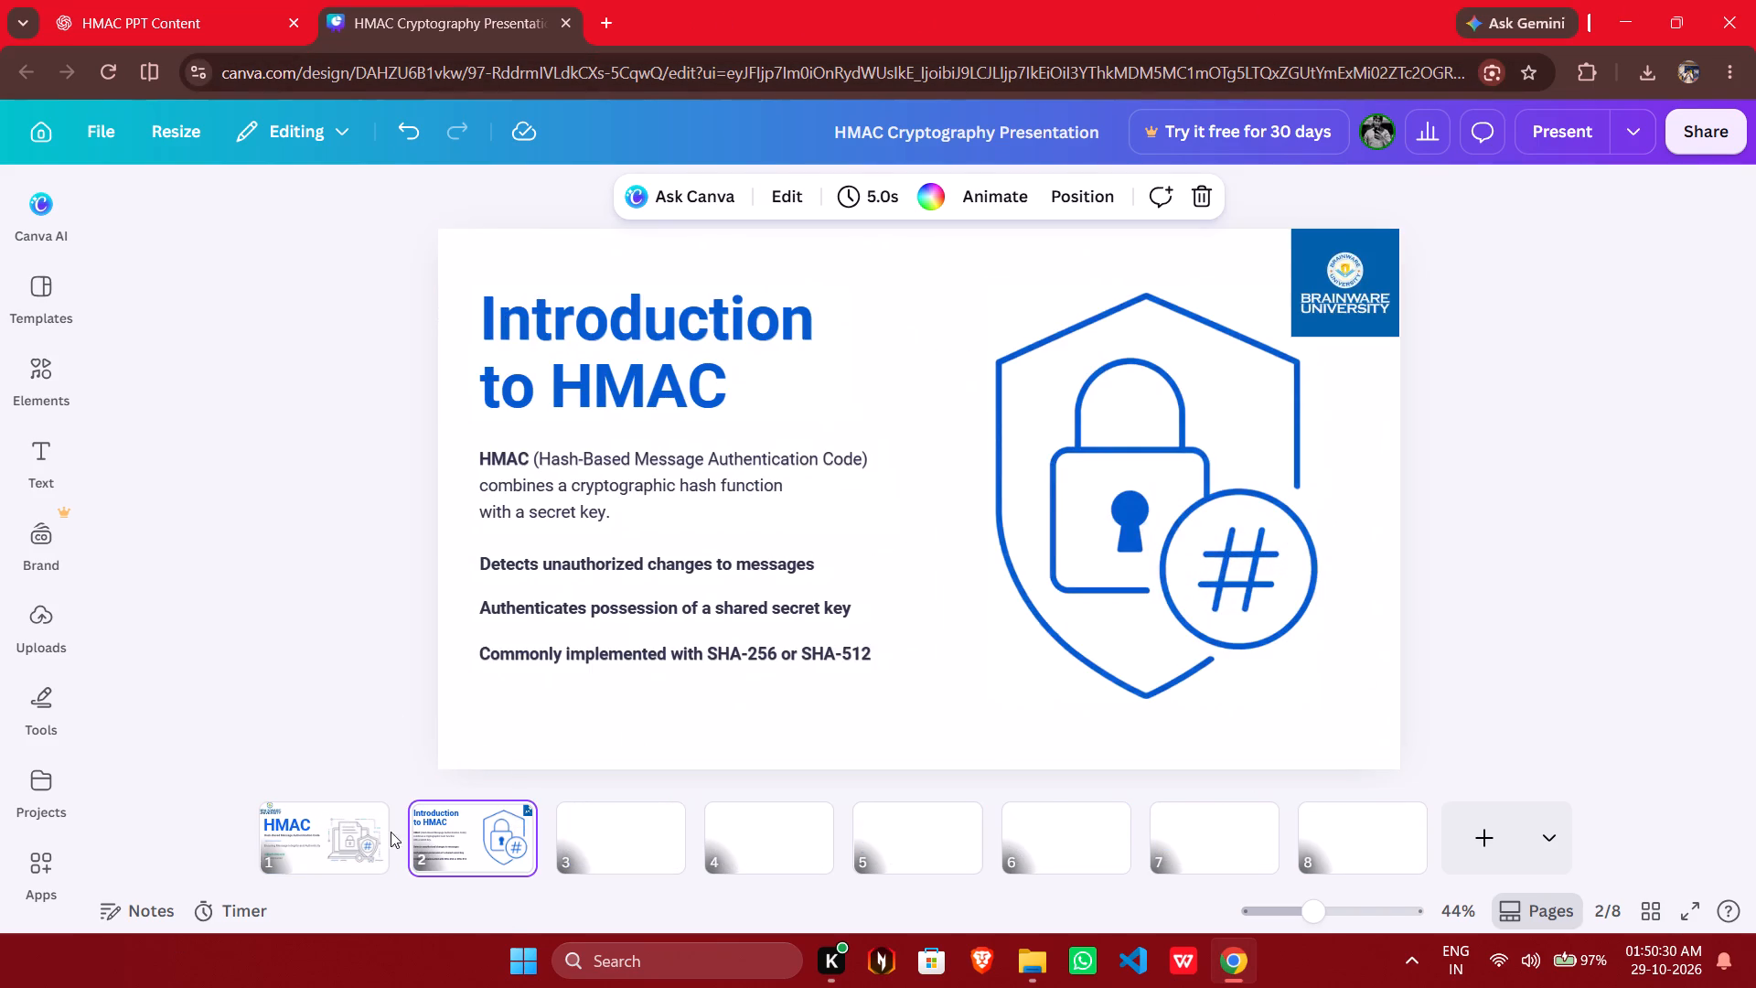
Add the label "NAME:" before the presenter's name on the title slide and widen its text box to fit one line.
{"action": "left_click", "coordinate": [359, 832]}
{"action": "double_click", "coordinate": [566, 615]}
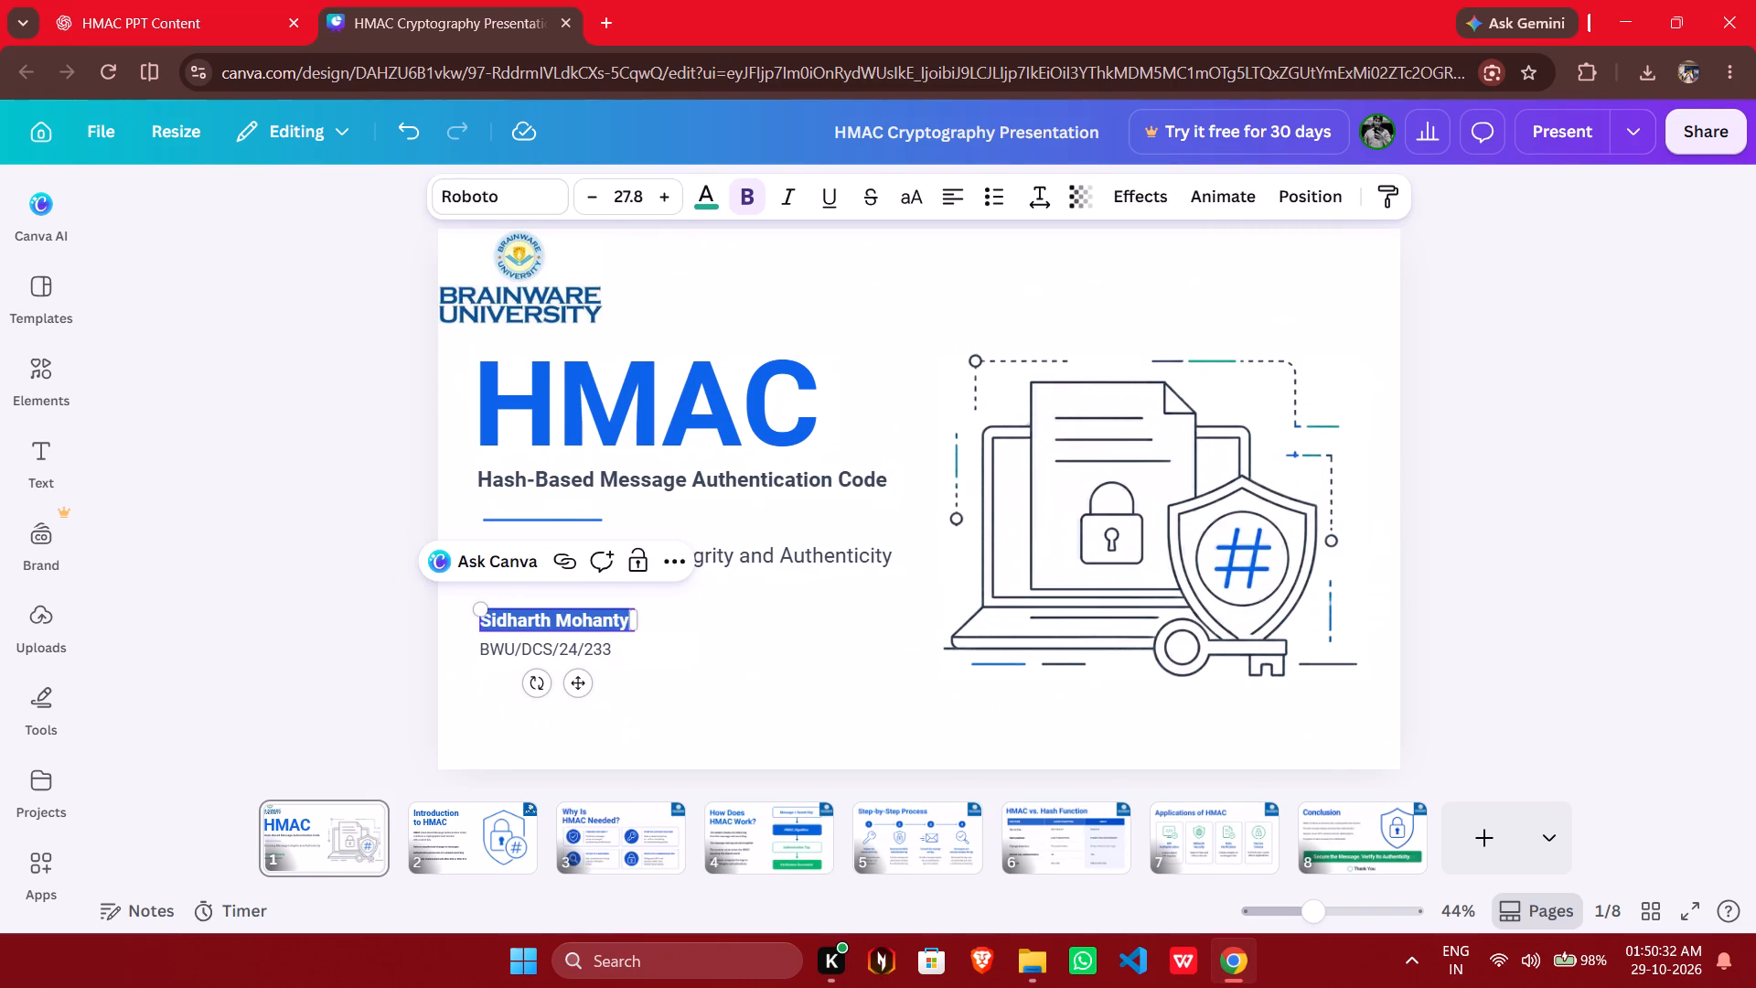
{"action": "key", "text": "Left"}
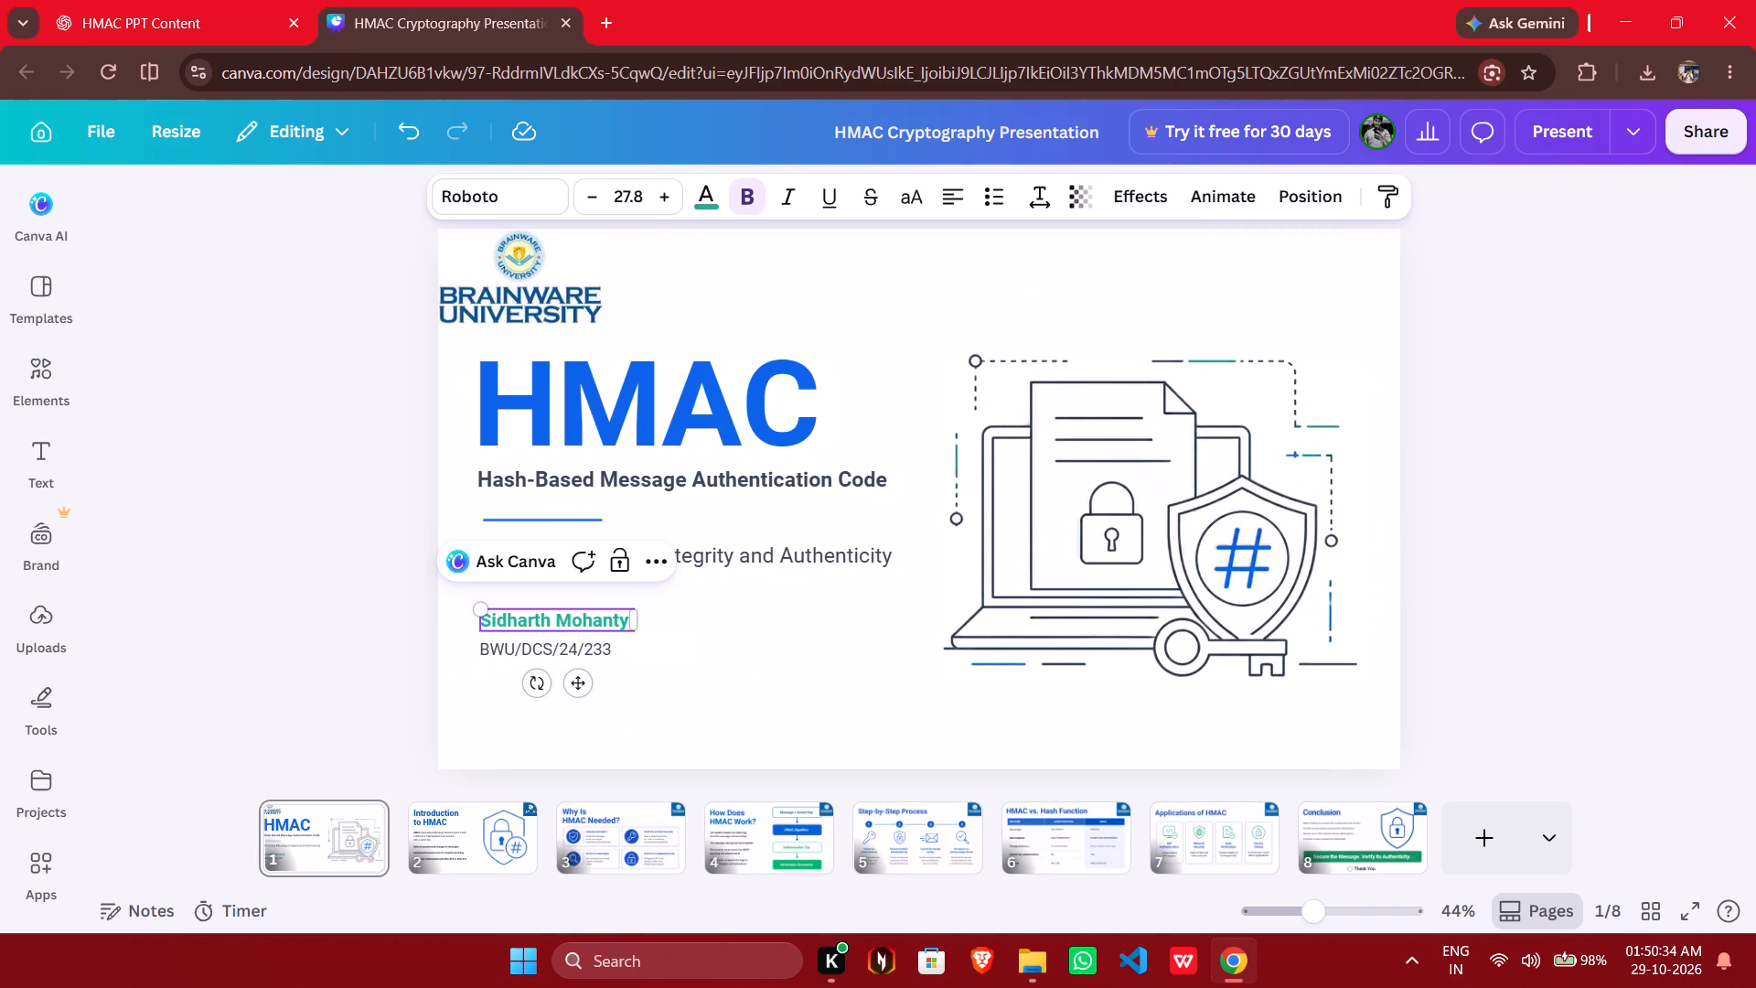
{"action": "type", "text": "NAMED"}
{"action": "key", "text": "shift+BackSpace"}
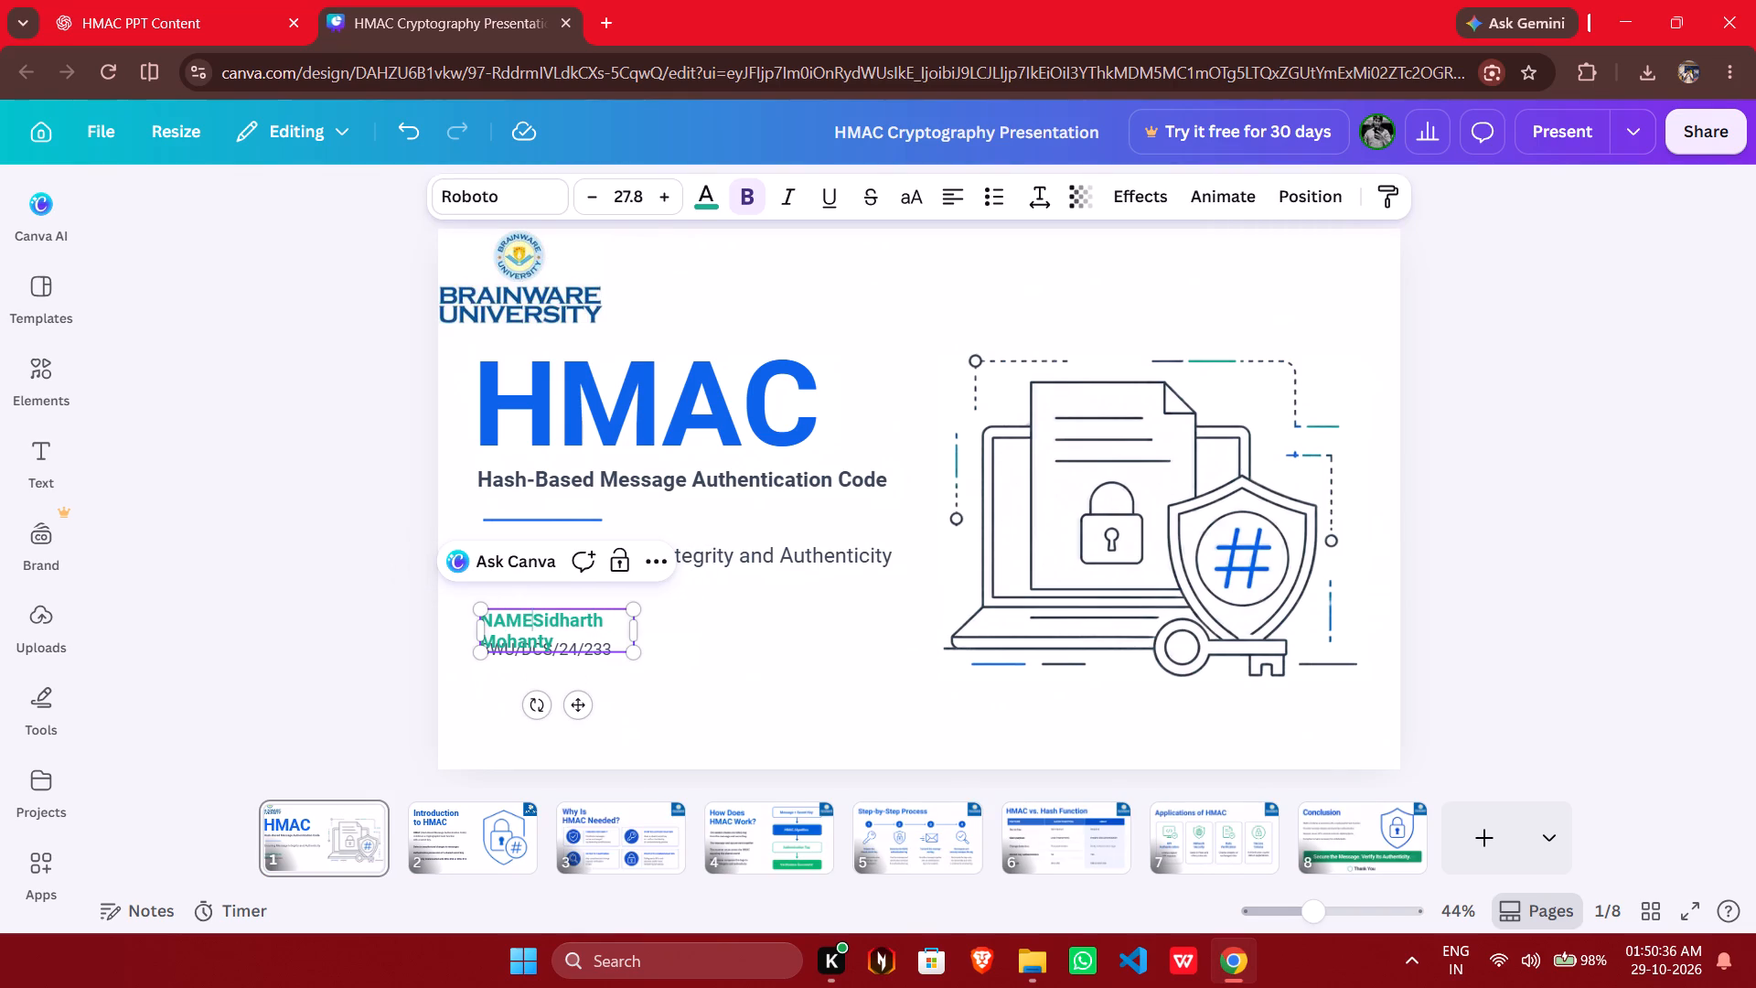
{"action": "key", "text": "shift+colon"}
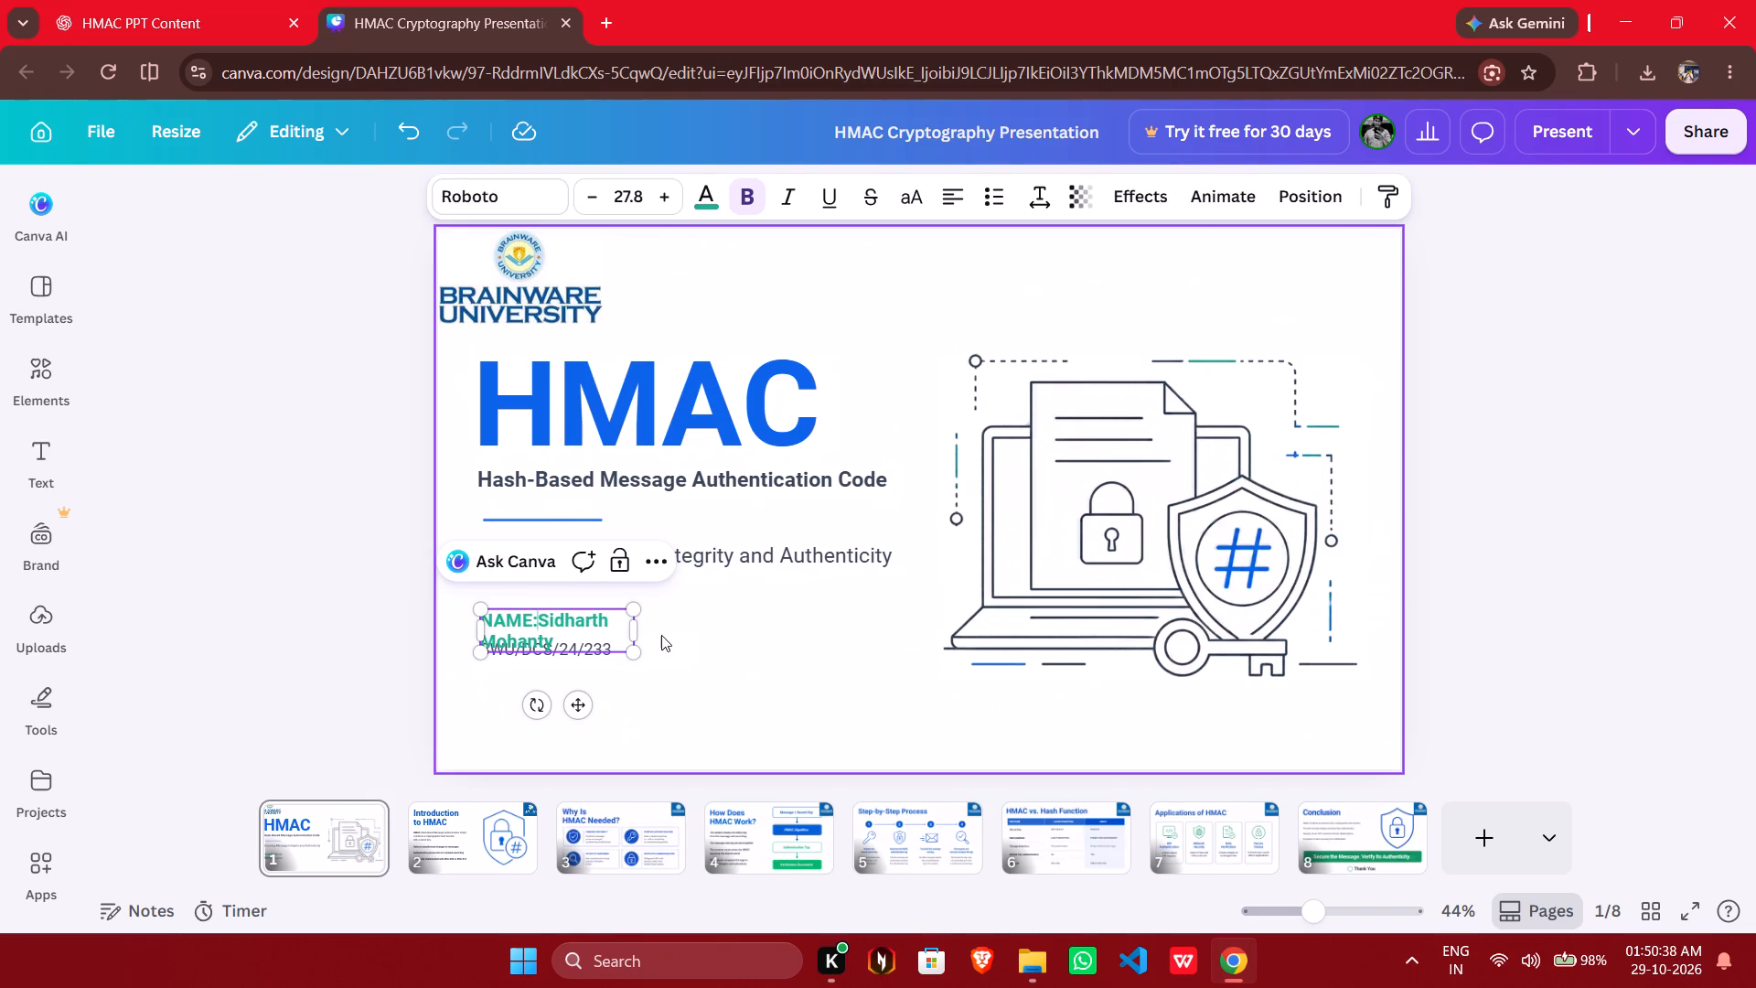
{"action": "left_click_drag", "start_coordinate": [637, 635], "coordinate": [701, 628]}
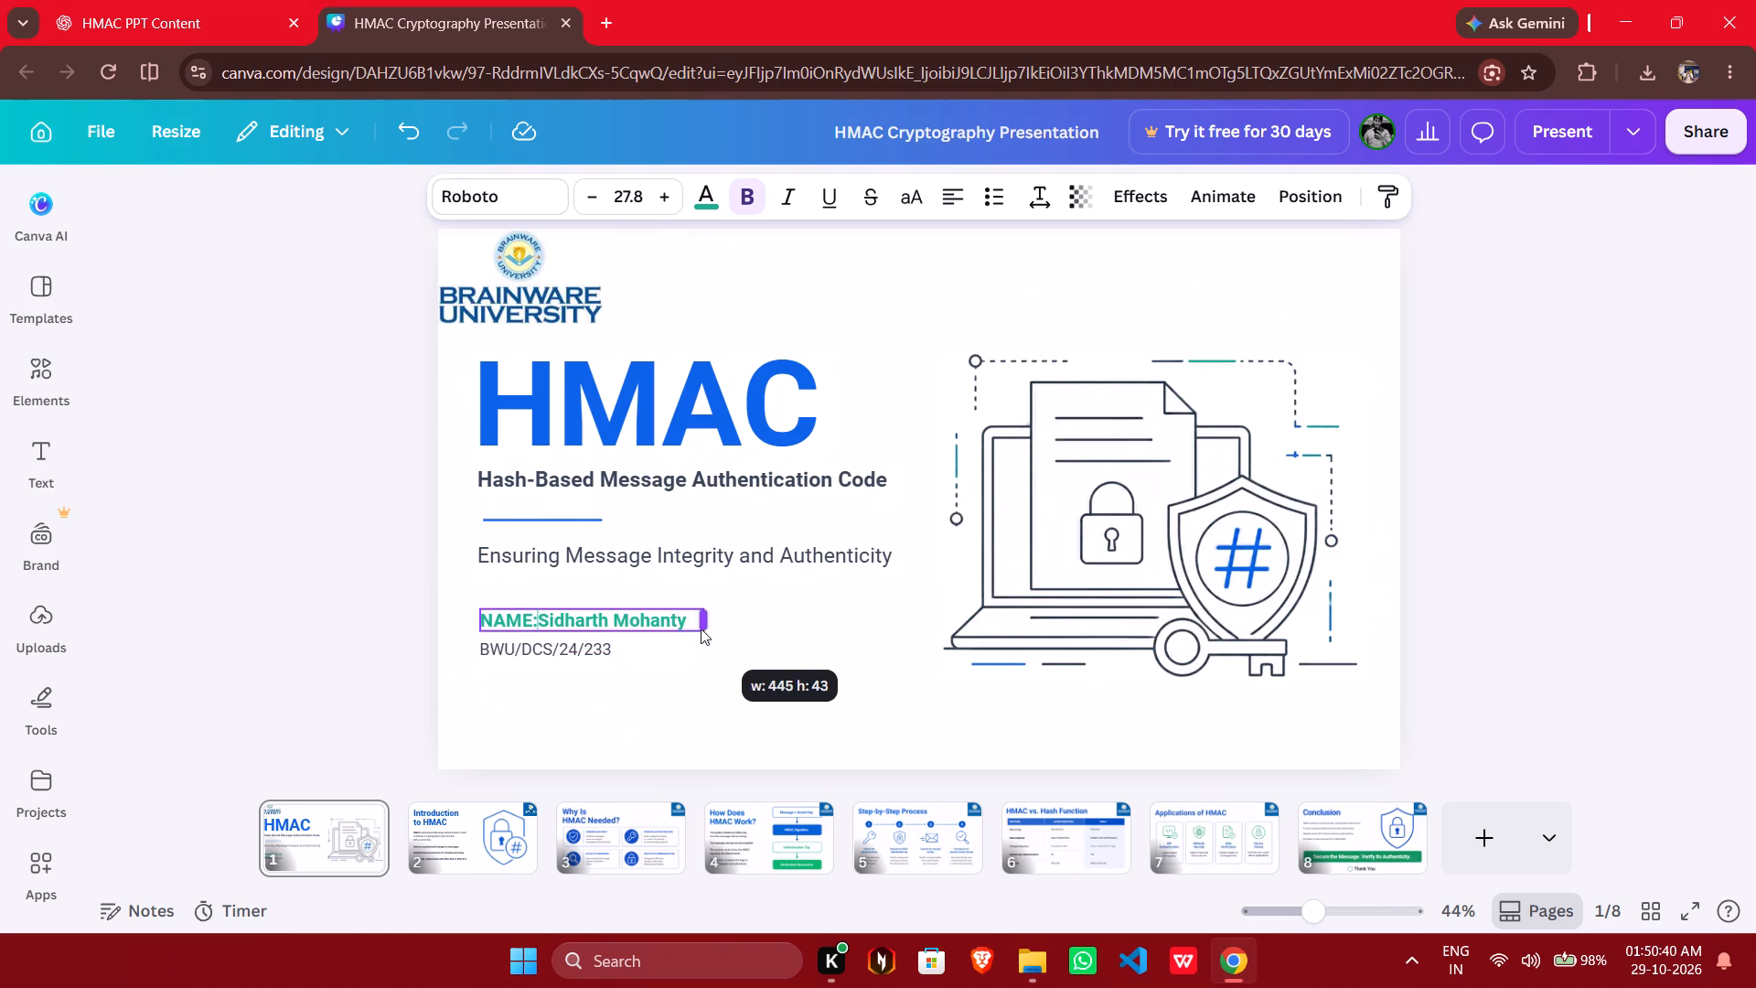
{"action": "left_click_drag", "start_coordinate": [701, 628], "coordinate": [691, 635]}
Add the label "CODE: " before the student code beneath the presenter's name on the title slide.
{"action": "double_click", "coordinate": [630, 650]}
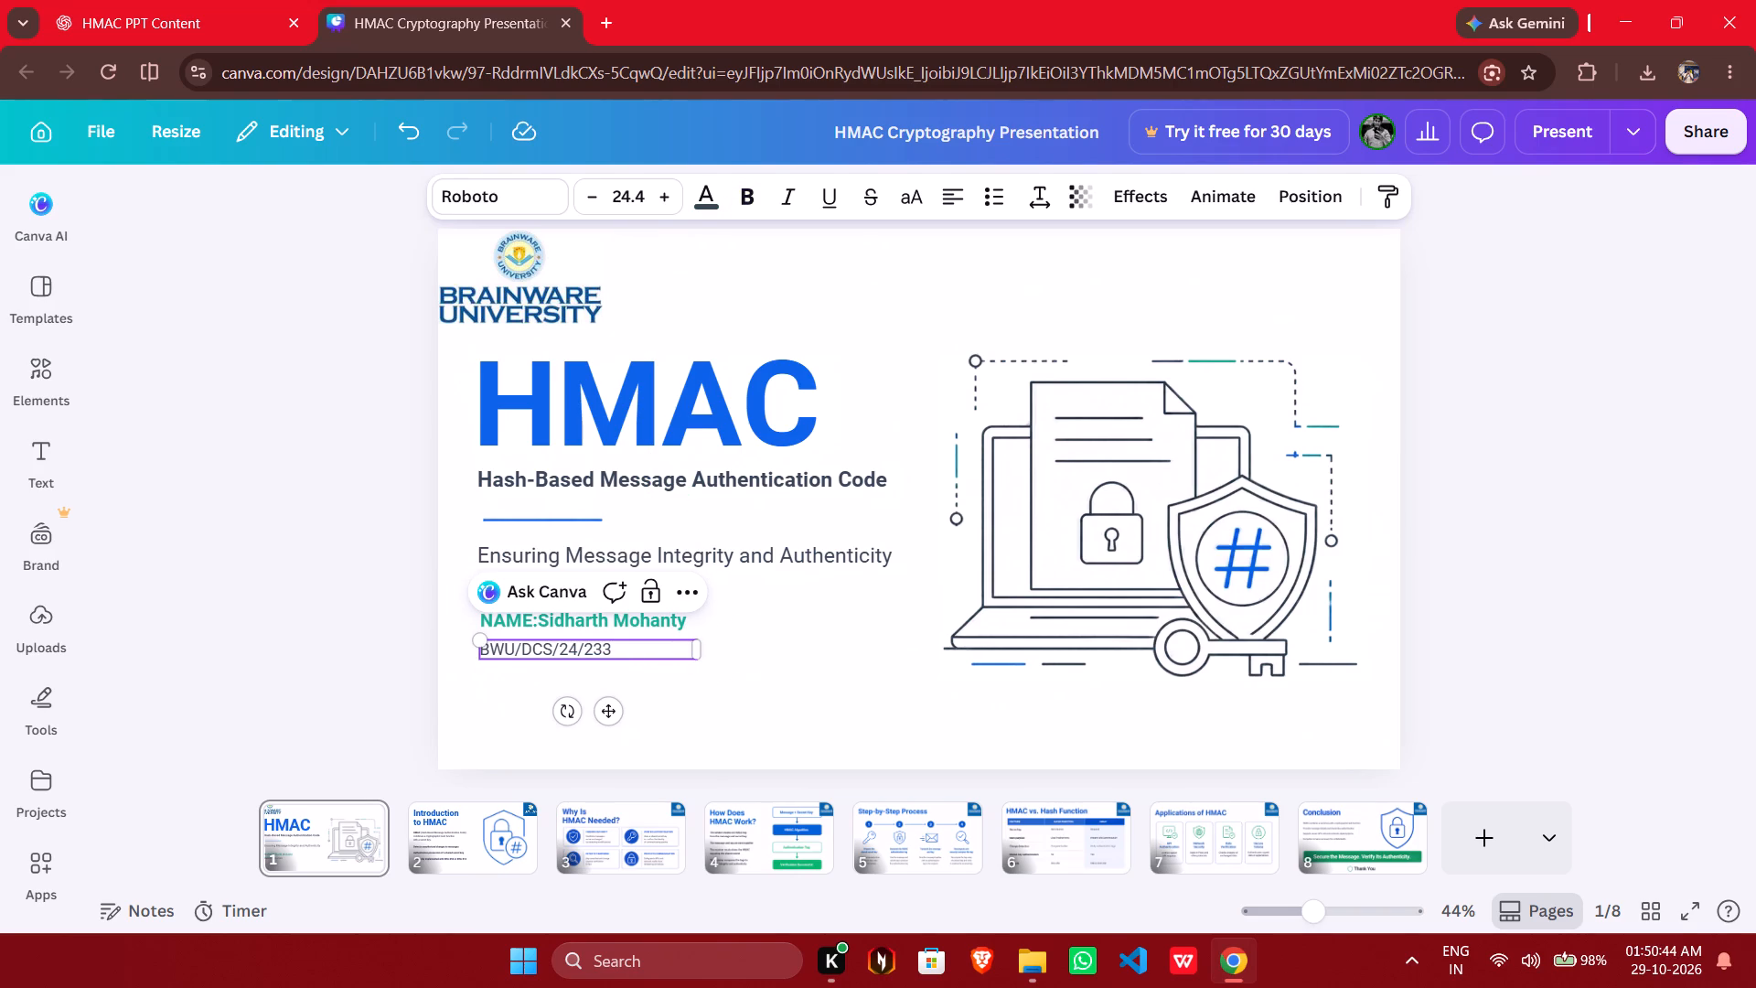
{"action": "key", "text": "Left"}
{"action": "key", "text": "Left"}
{"action": "key", "text": "Left"}
{"action": "key", "text": "Left"}
{"action": "key", "text": "Left"}
{"action": "key", "text": "Left"}
{"action": "key", "text": "Left"}
{"action": "key", "text": "Left"}
{"action": "key", "text": "Left"}
{"action": "key", "text": "Left"}
{"action": "key", "text": "Left"}
{"action": "key", "text": "Left"}
{"action": "key", "text": "Left"}
{"action": "key", "text": "Left"}
{"action": "key", "text": "c"}
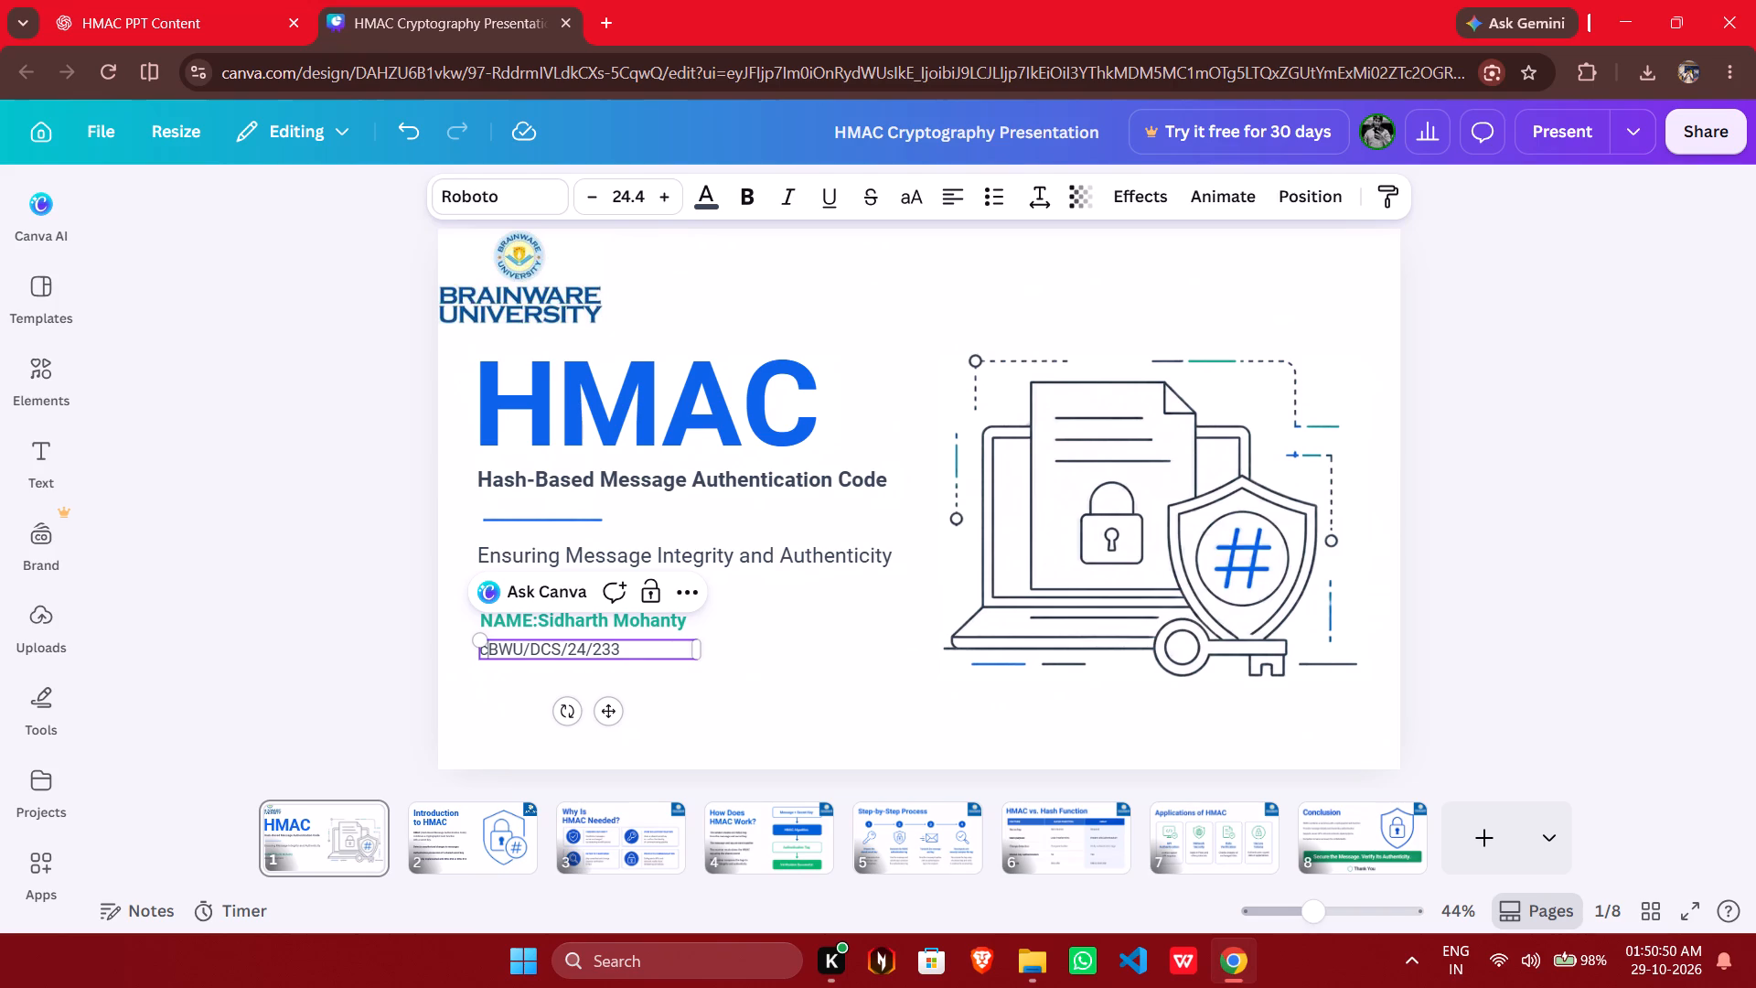
{"action": "key", "text": "BackSpace"}
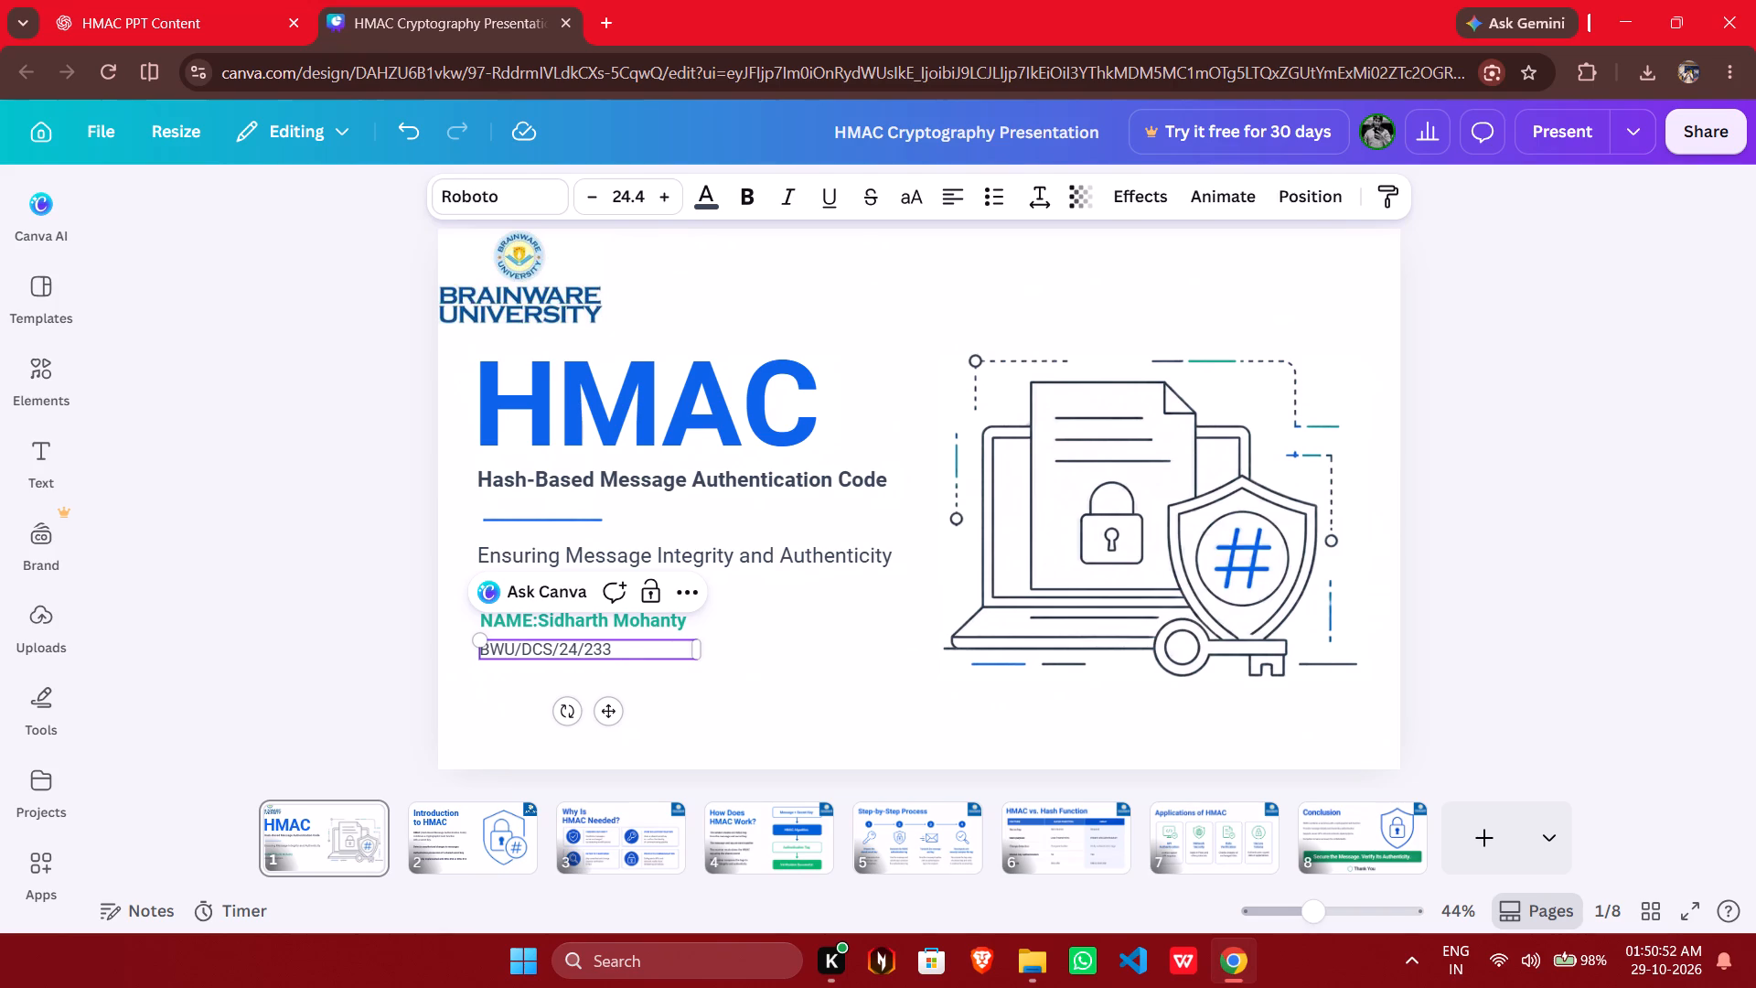
{"action": "type", "text": "co"}
{"action": "key", "text": "BackSpace"}
{"action": "key", "text": "BackSpace"}
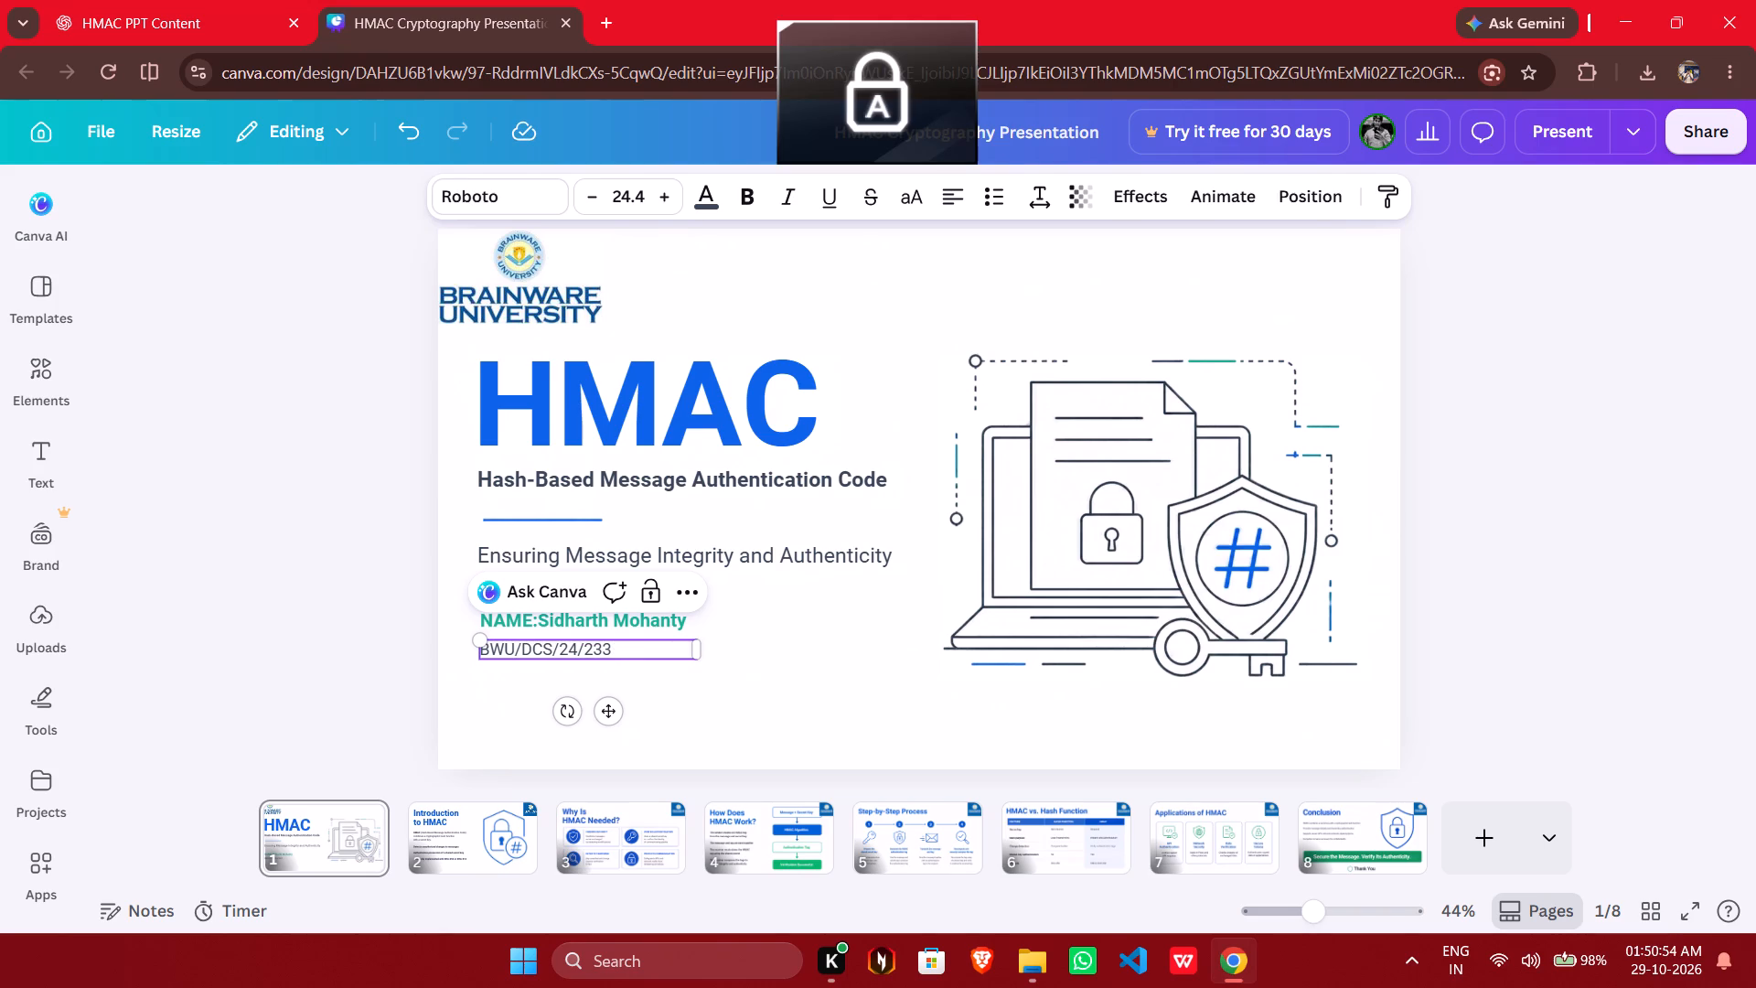
{"action": "type", "text": "CO"}
{"action": "type", "text": "DE"}
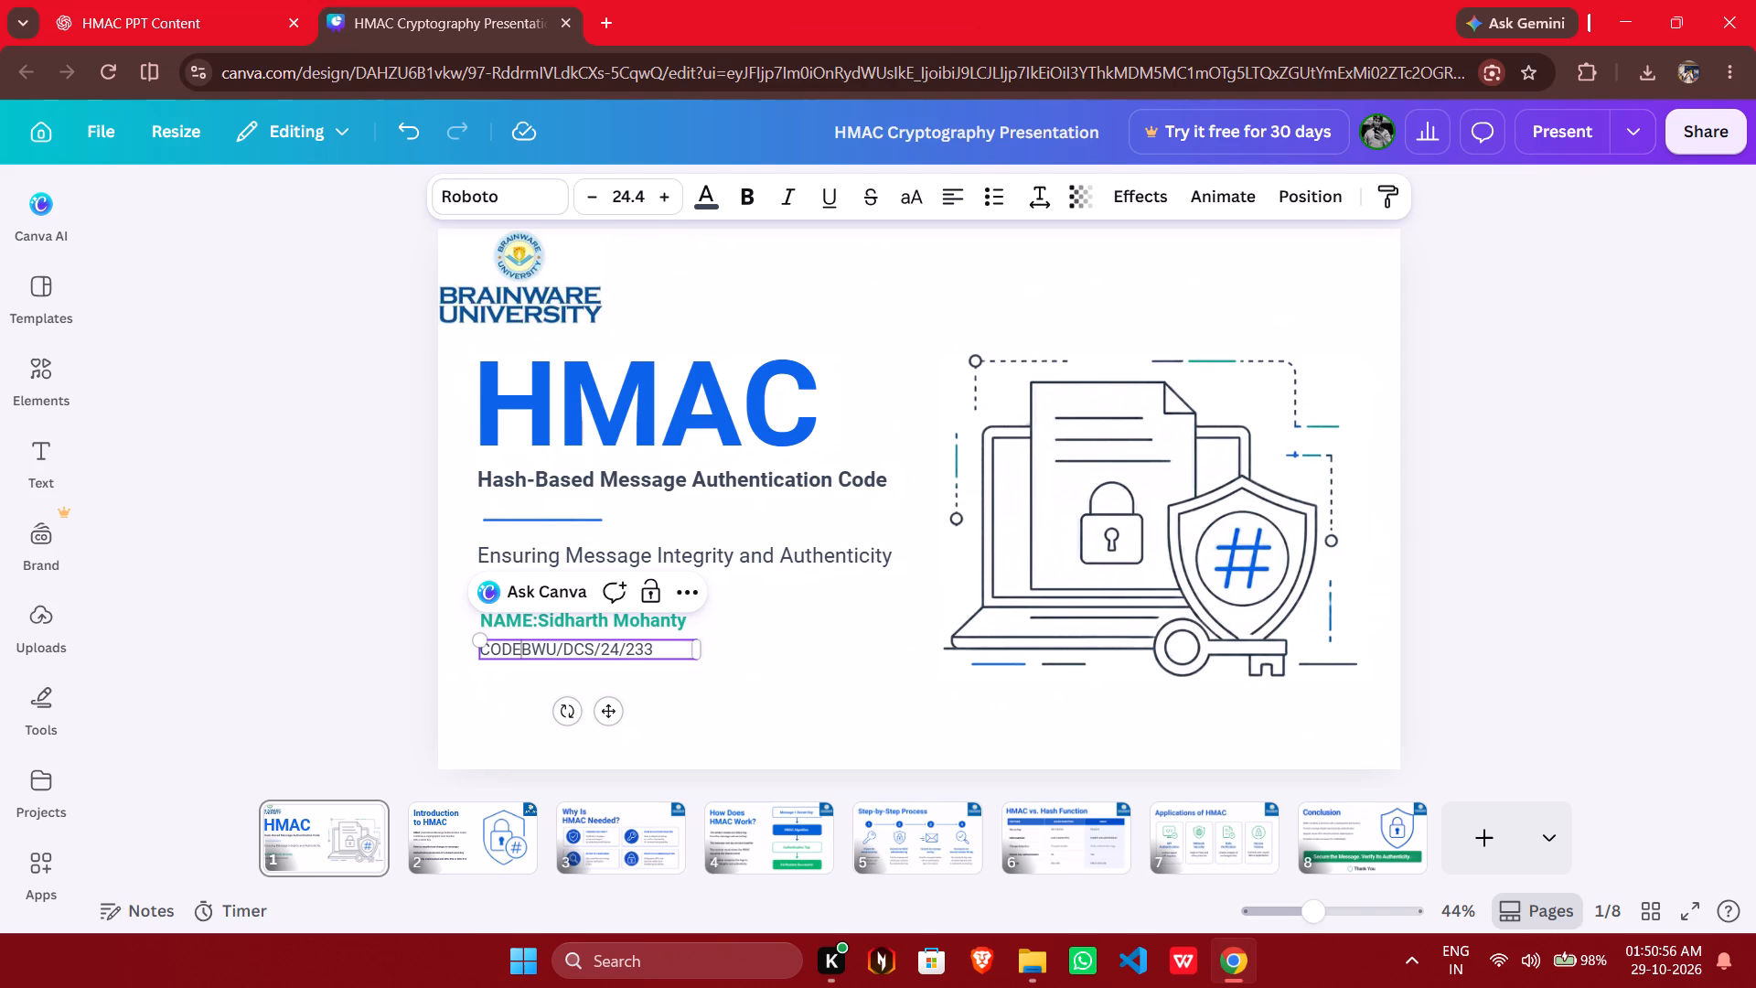
{"action": "key", "text": "shift+colon"}
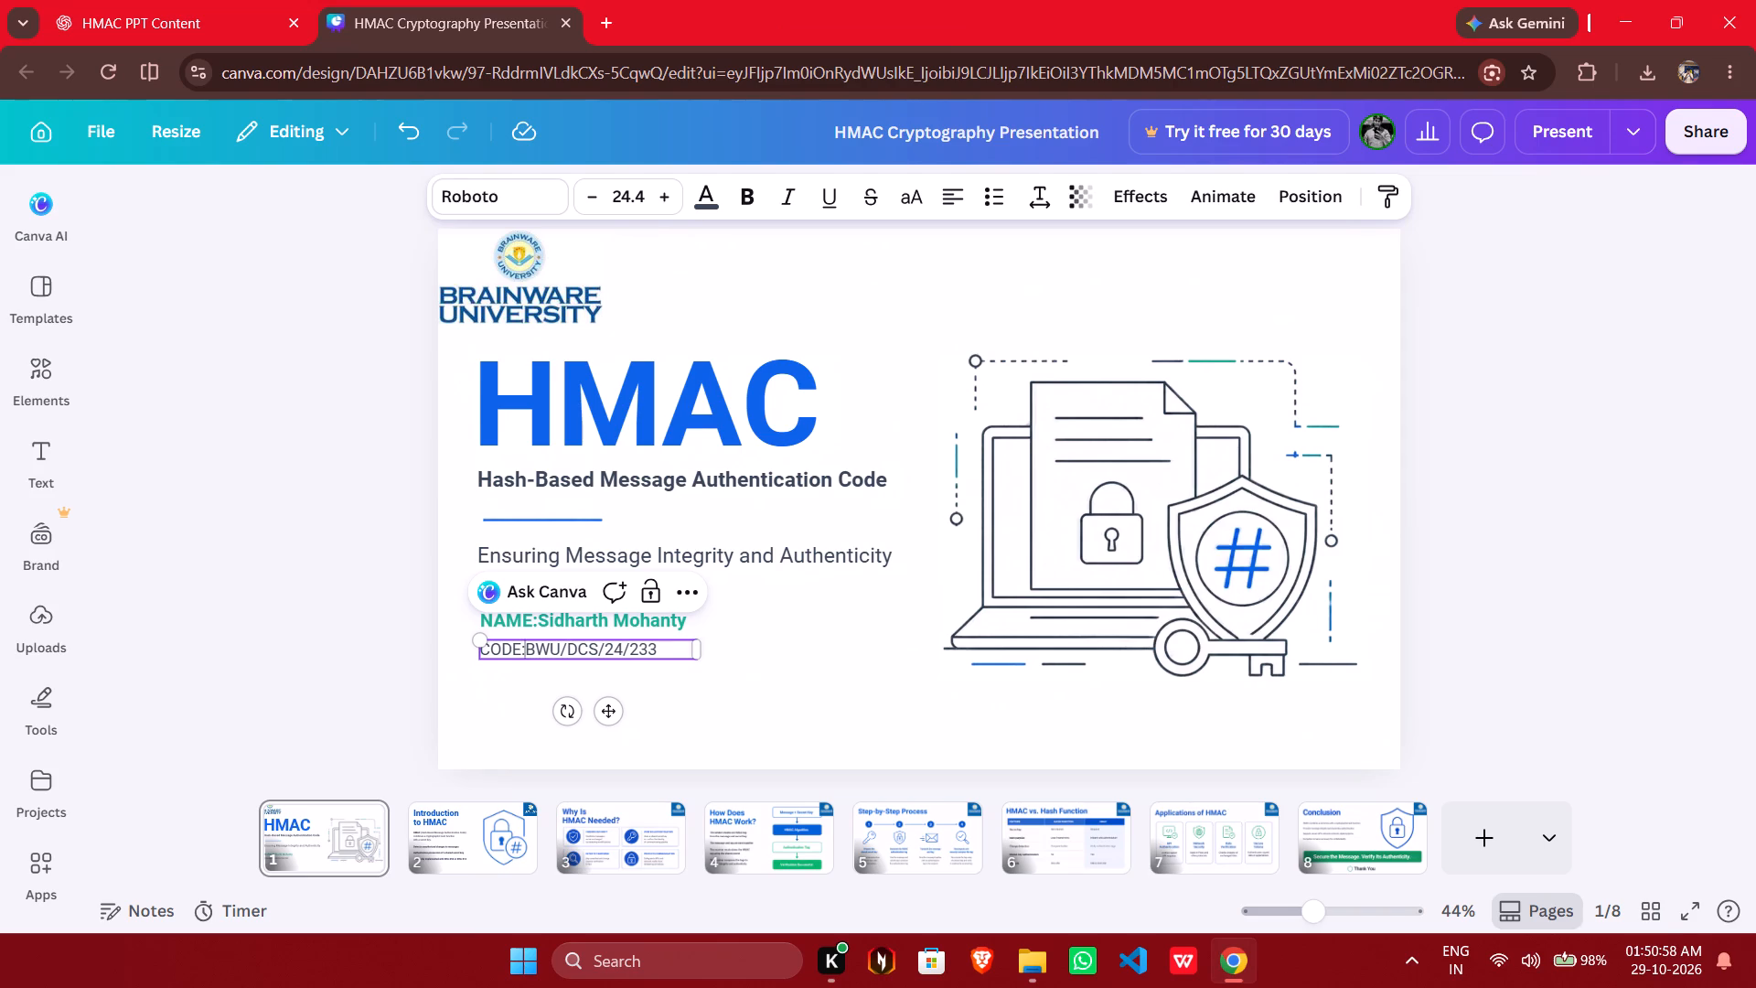
{"action": "key", "text": "space"}
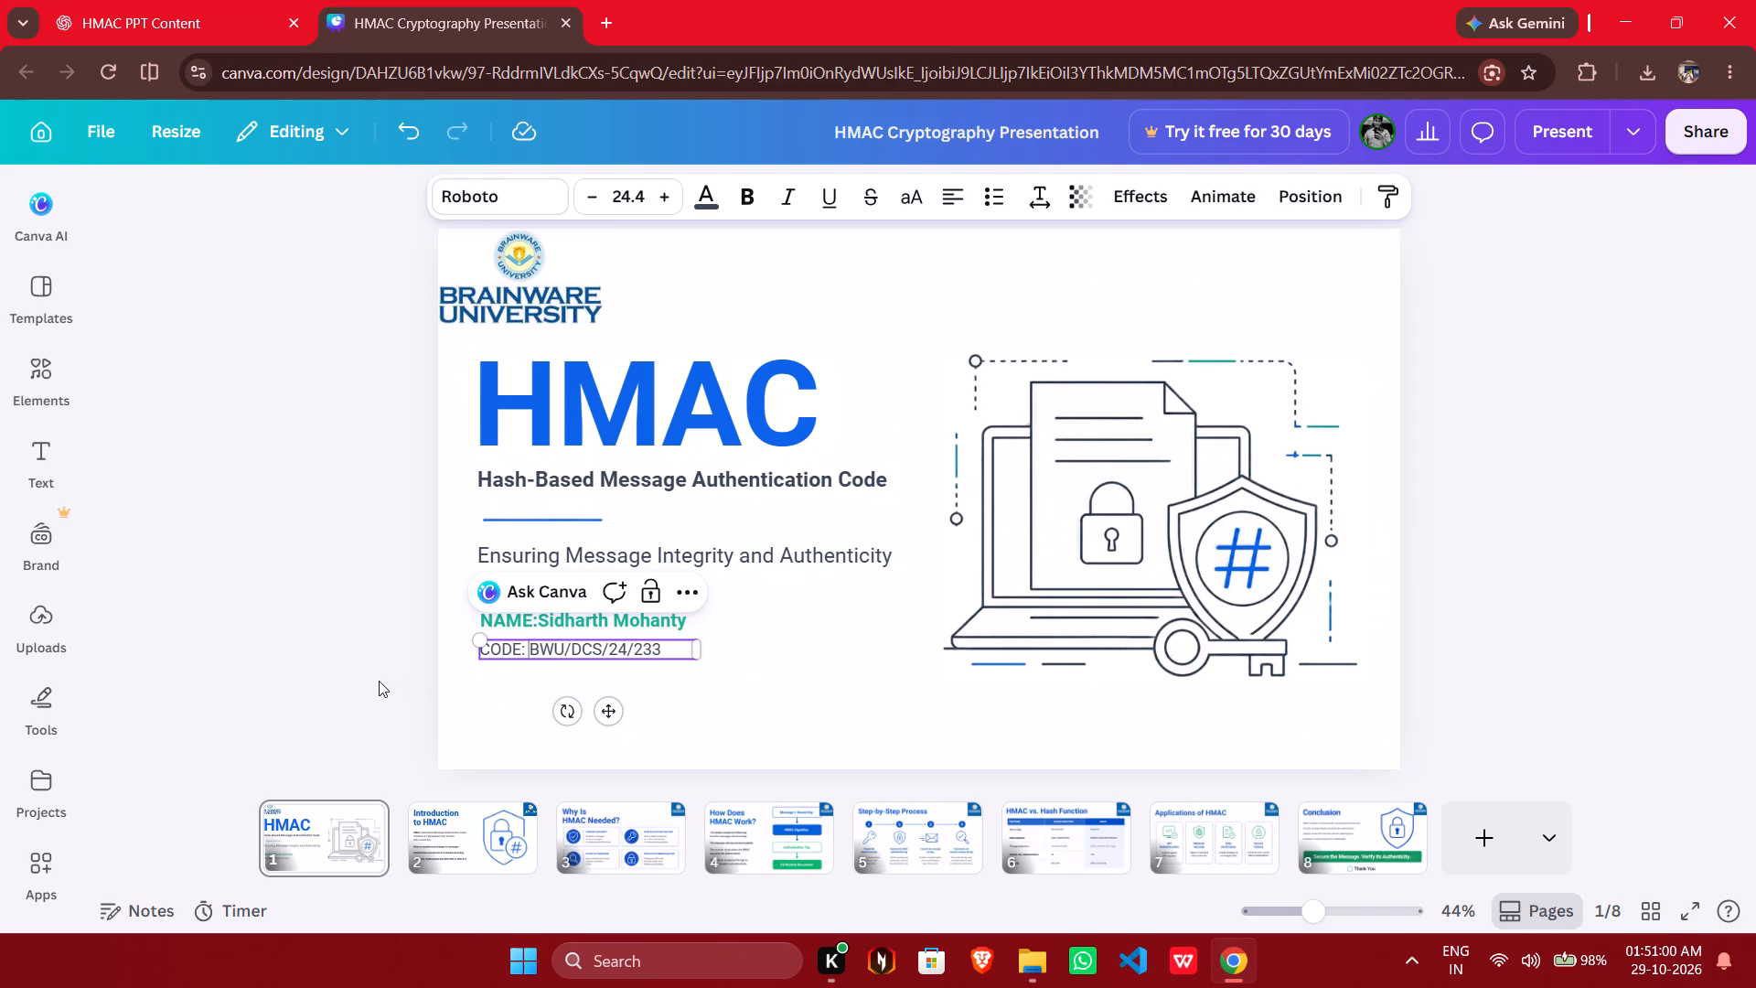
{"action": "left_click", "coordinate": [379, 681]}
{"action": "left_click", "coordinate": [559, 652]}
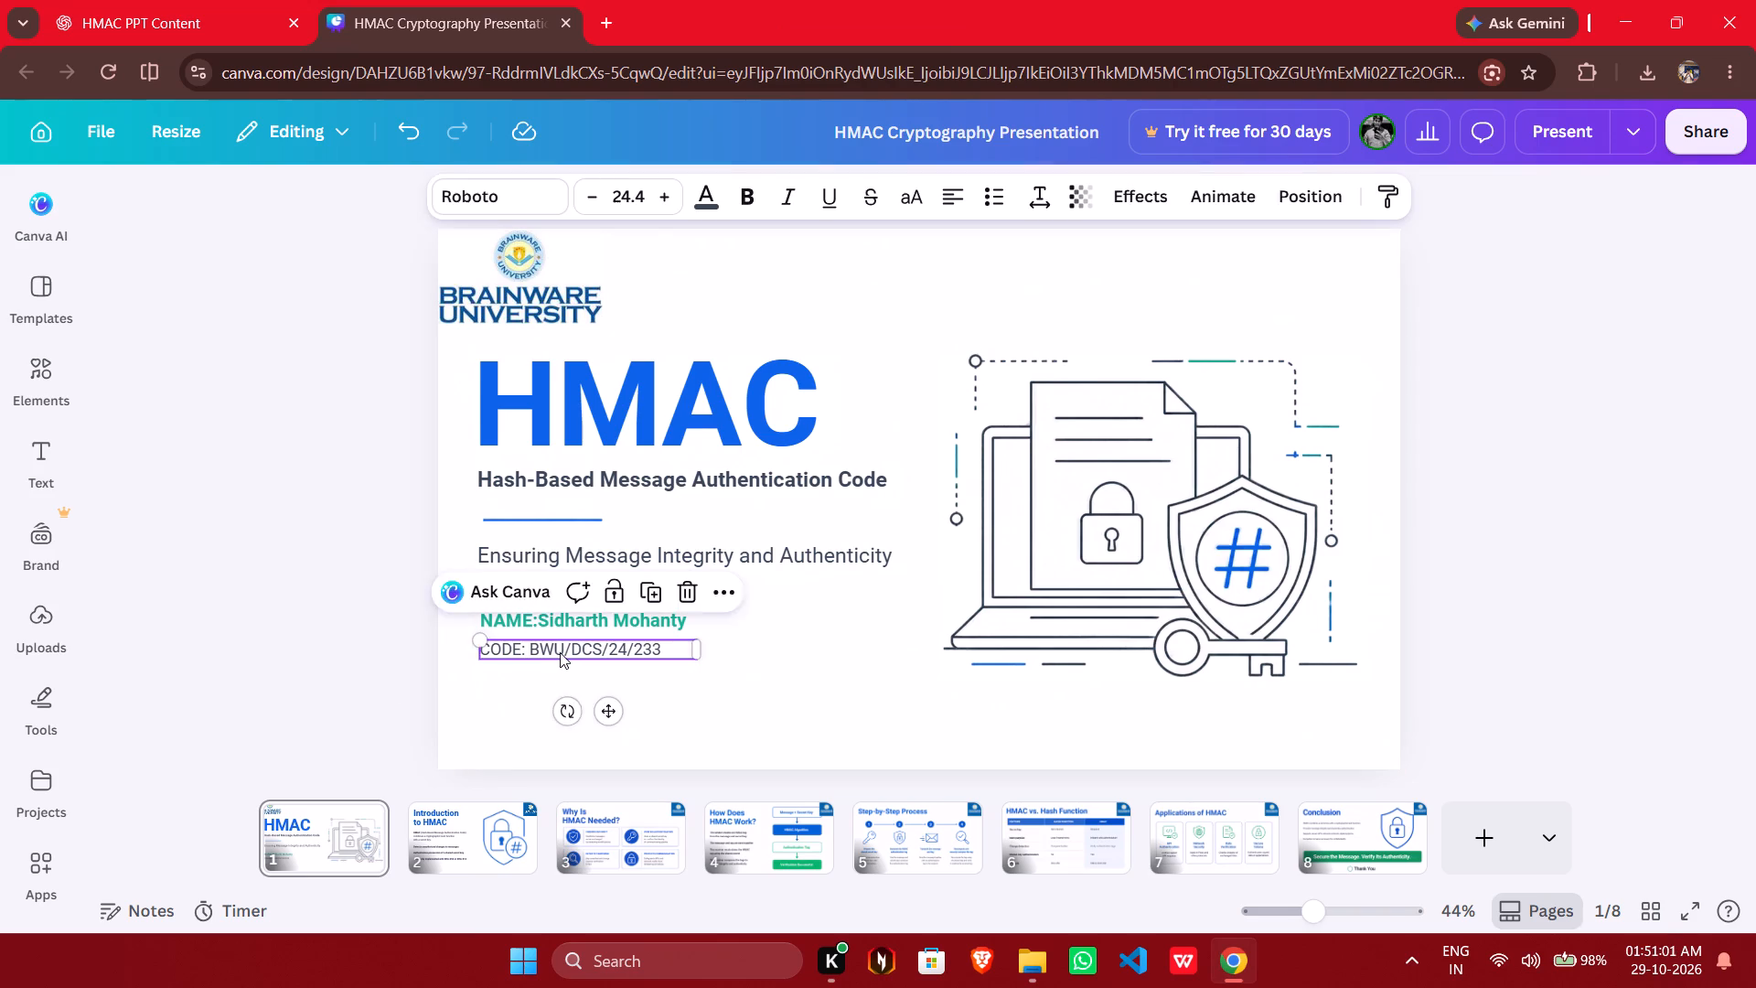
{"action": "left_click", "coordinate": [151, 624]}
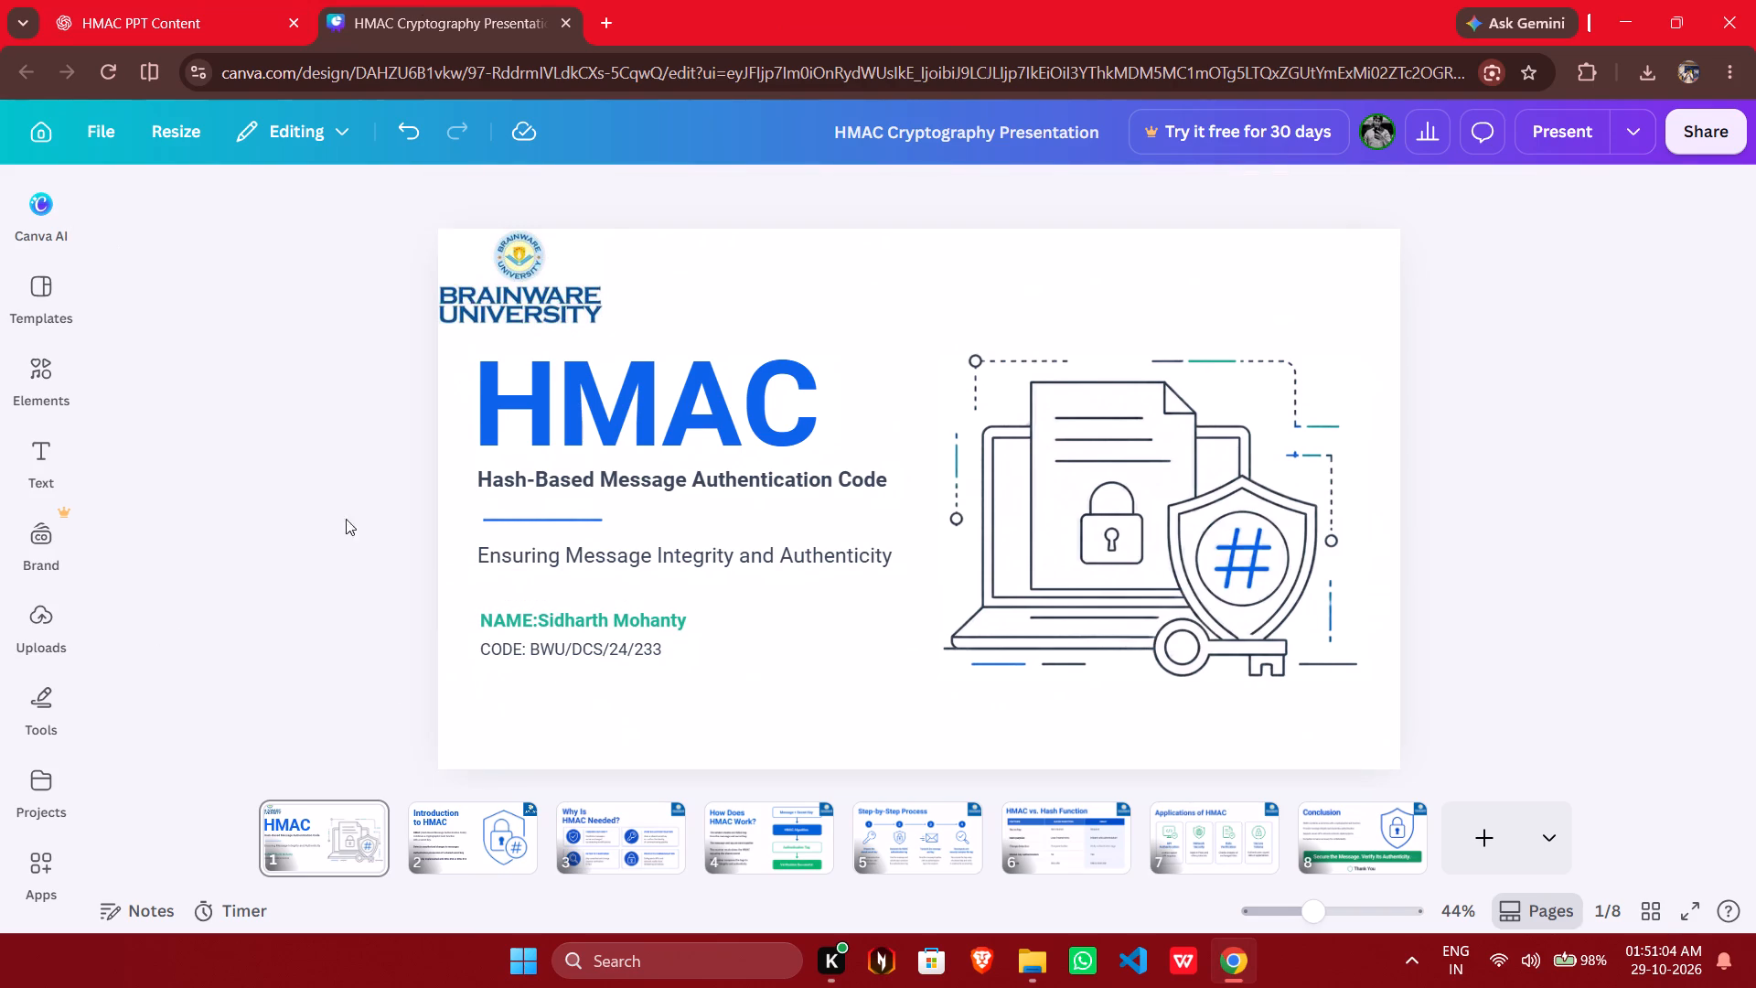
Enlarge the name and code text together on the title slide and widen their boxes to about 490 so each fits one line.
{"action": "left_click", "coordinate": [582, 622]}
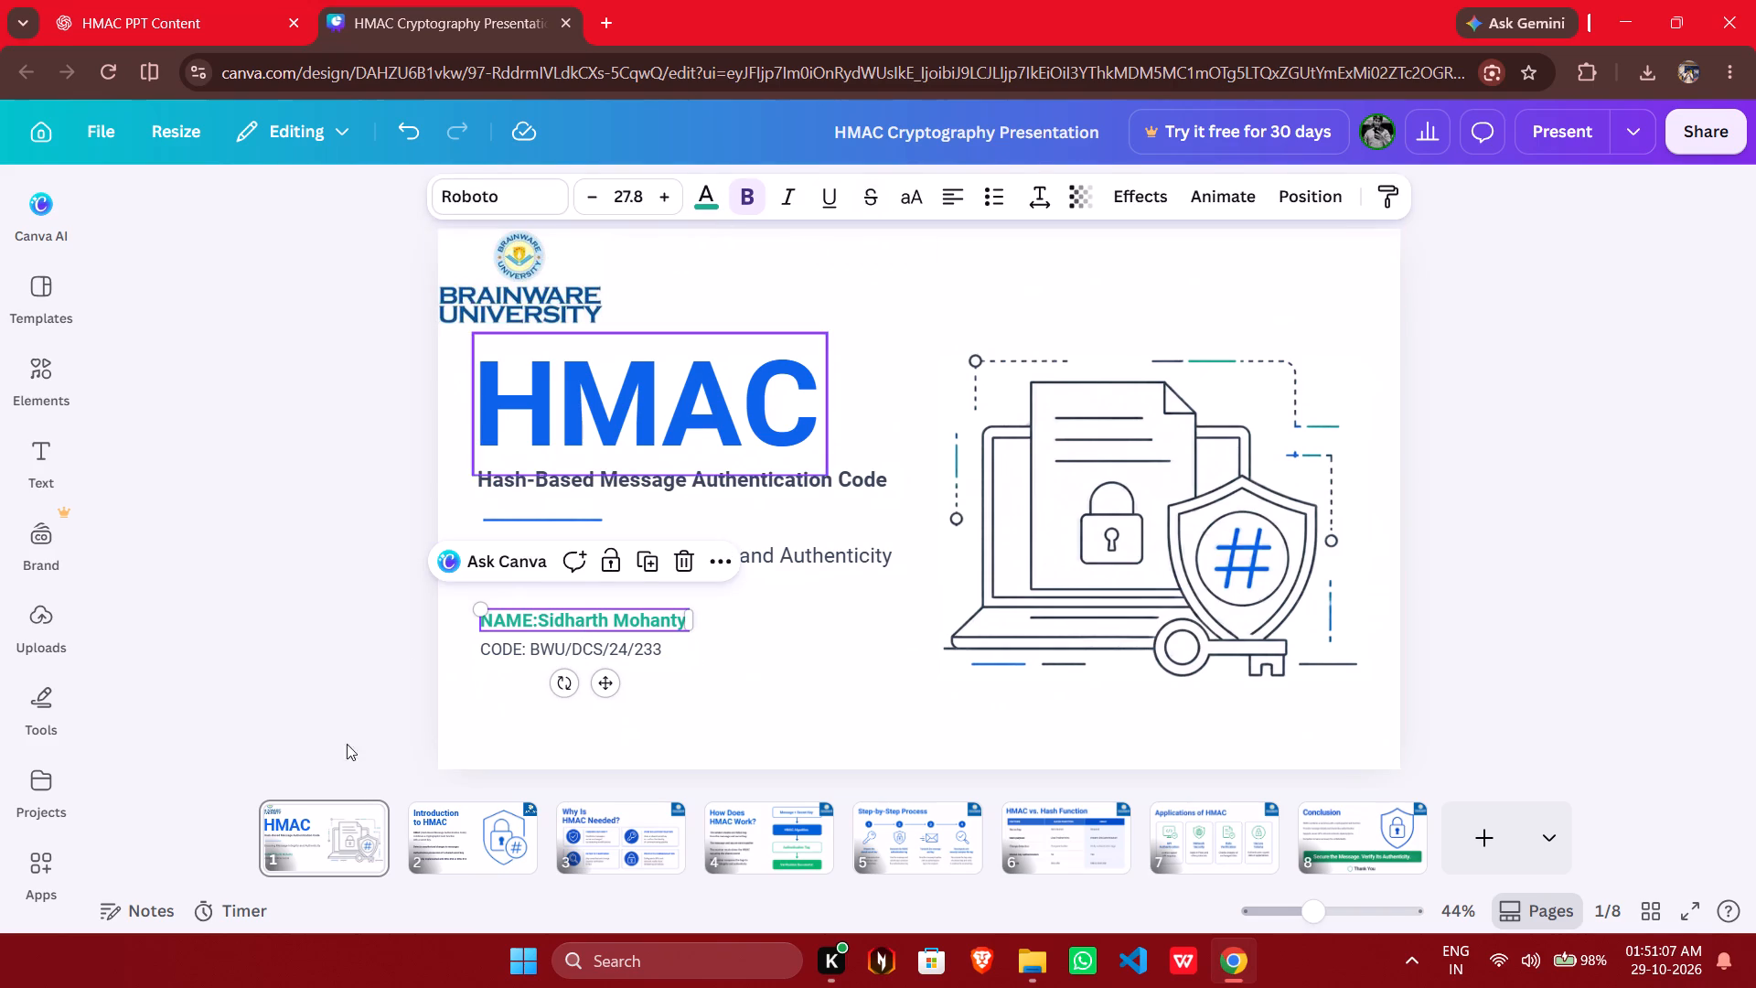
{"action": "left_click", "coordinate": [217, 746]}
{"action": "left_click_drag", "start_coordinate": [426, 590], "coordinate": [610, 688]}
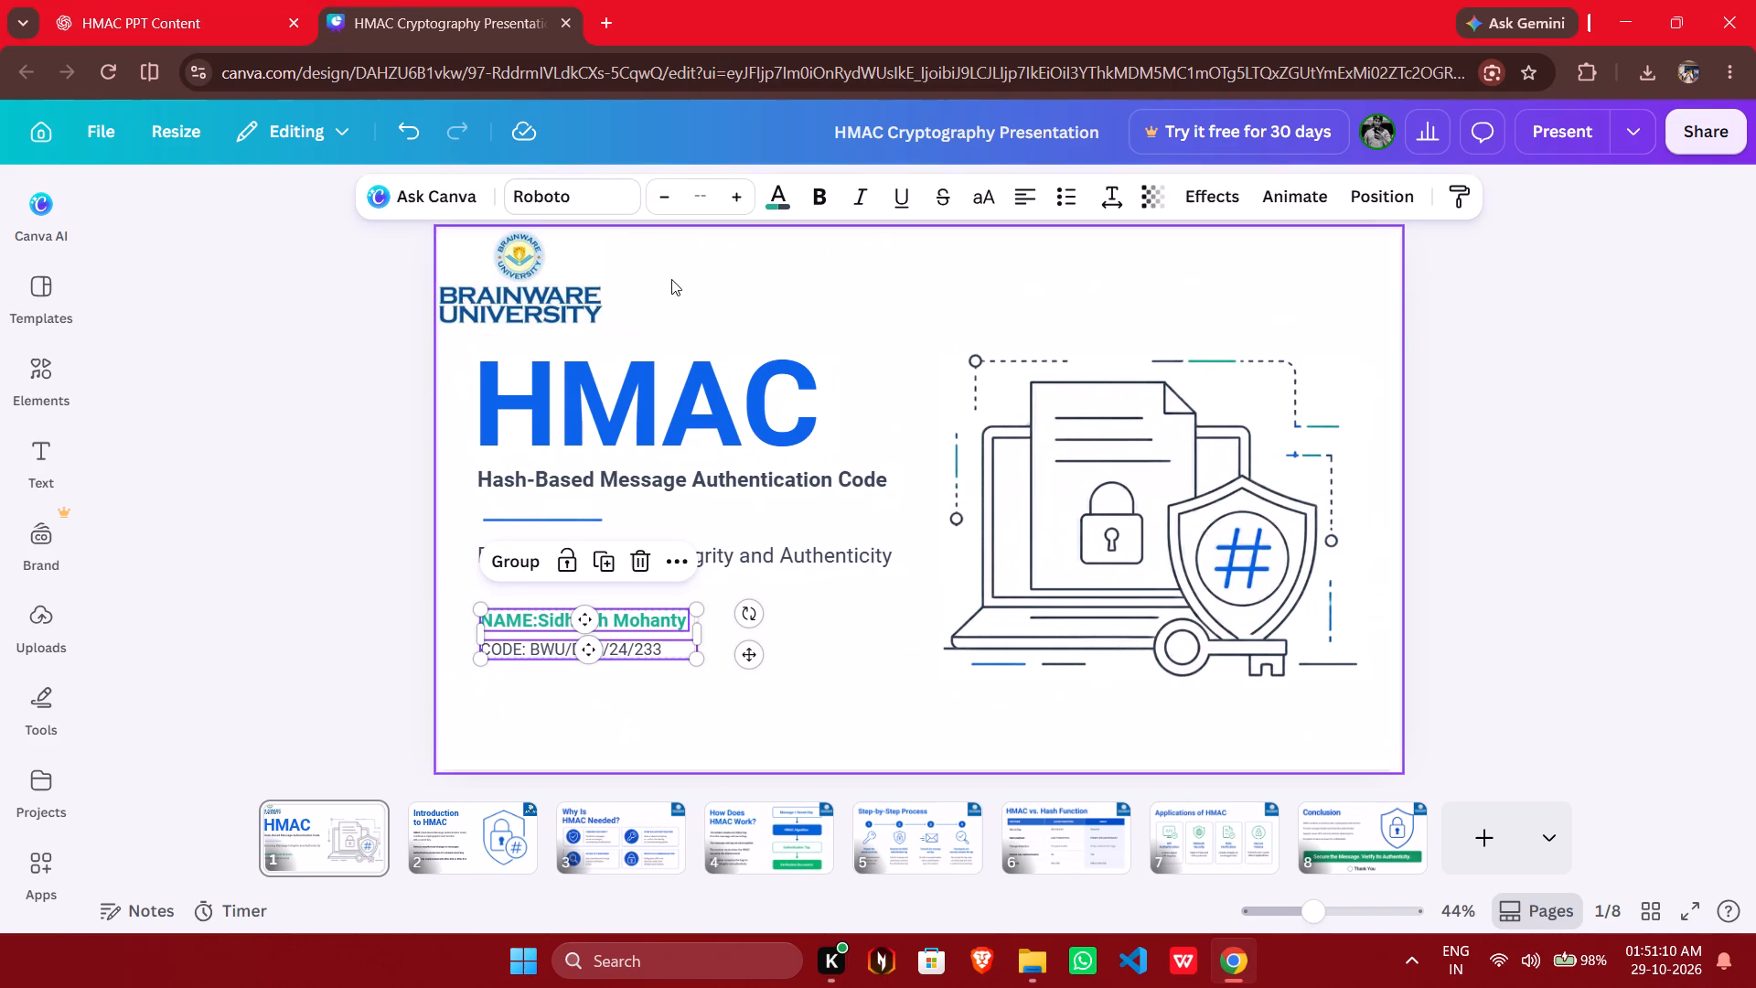
{"action": "double_click", "coordinate": [740, 181]}
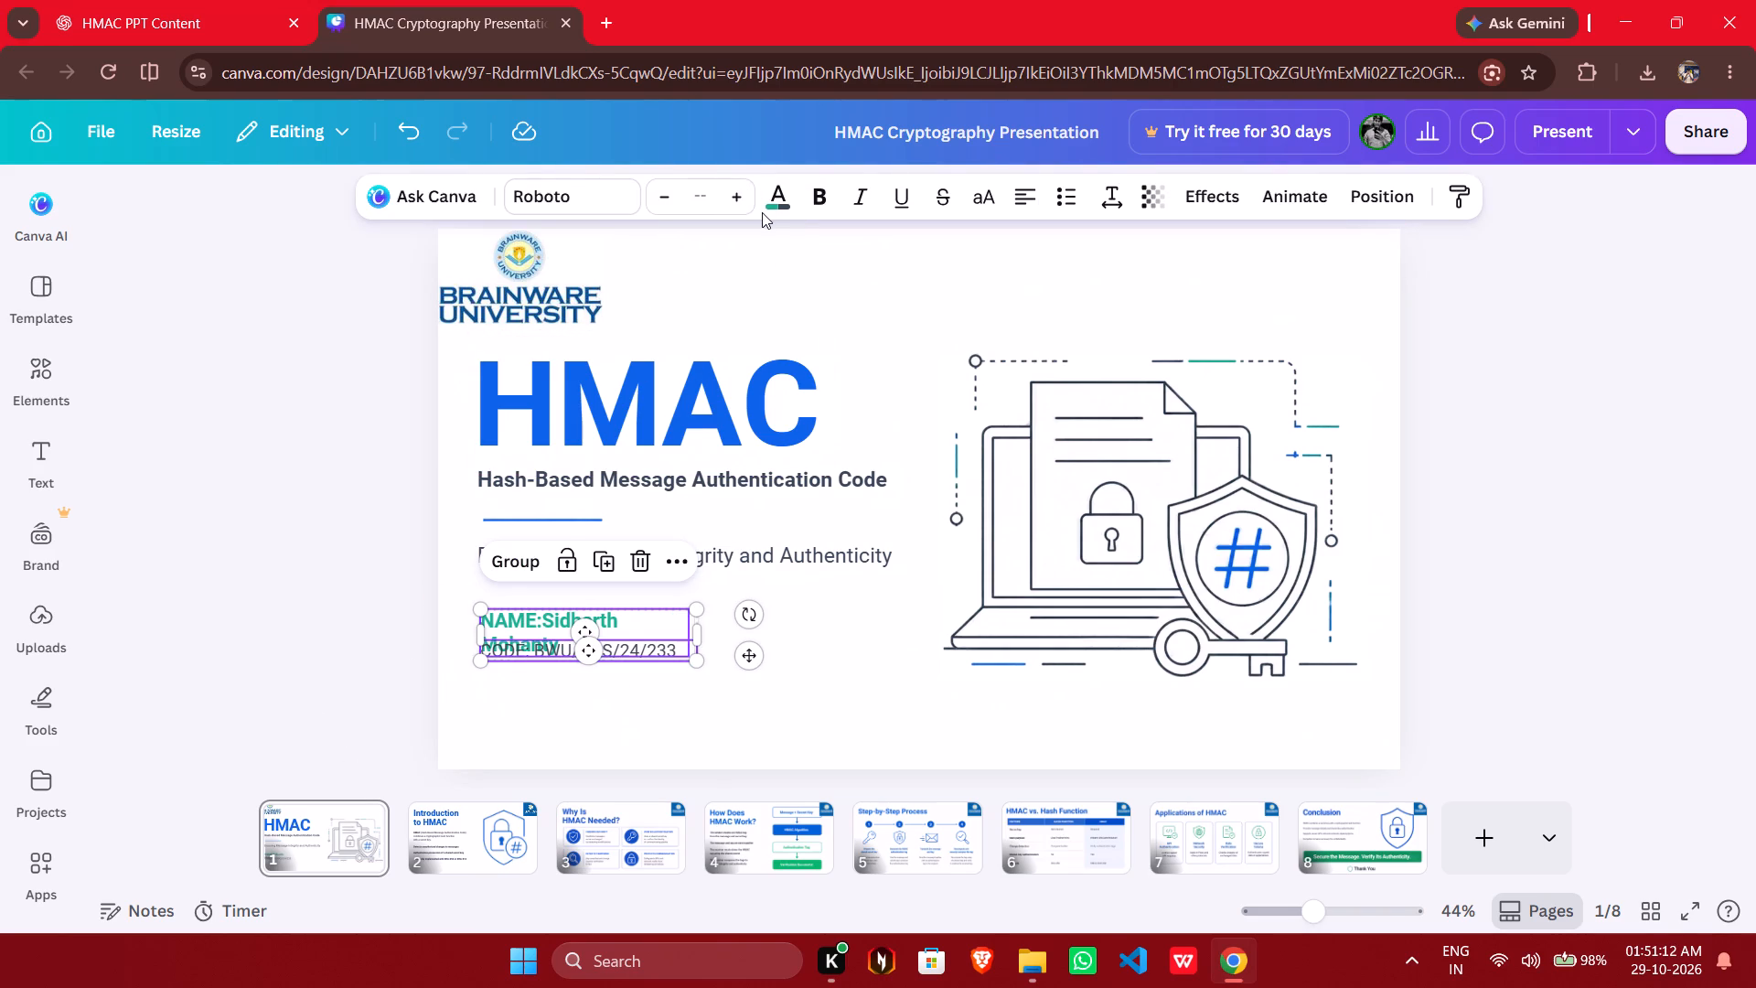
{"action": "double_click", "coordinate": [755, 188]}
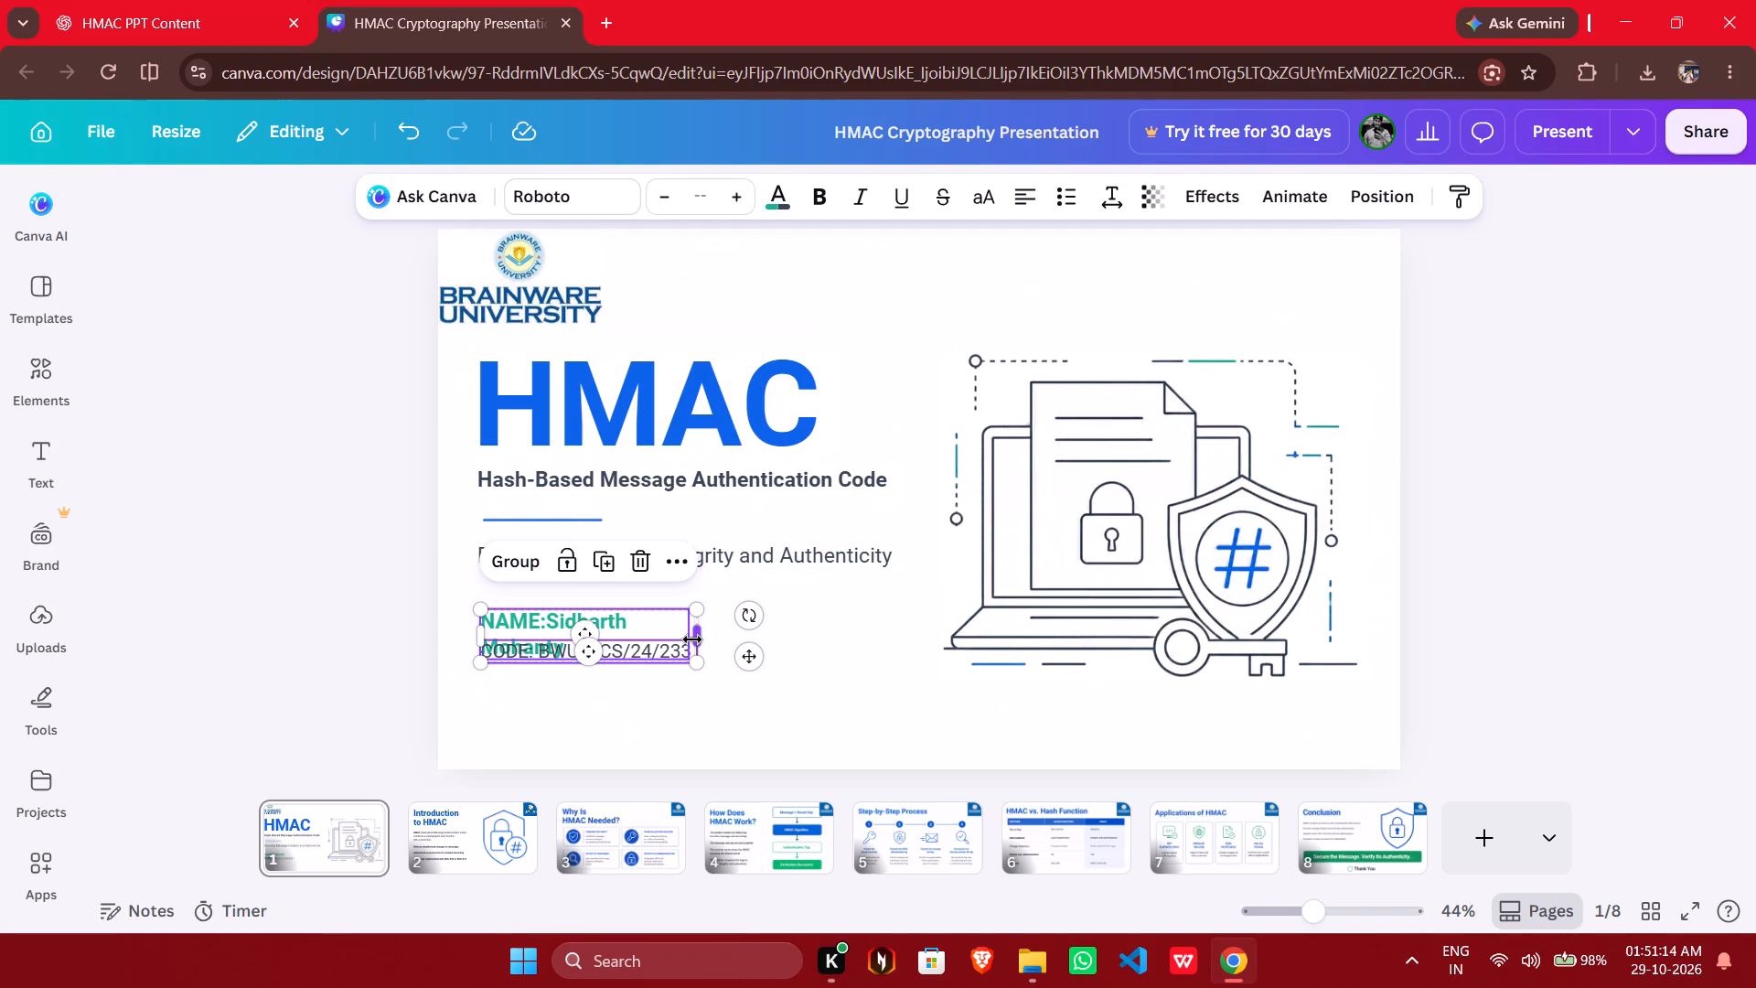
{"action": "left_click_drag", "start_coordinate": [692, 639], "coordinate": [722, 642]}
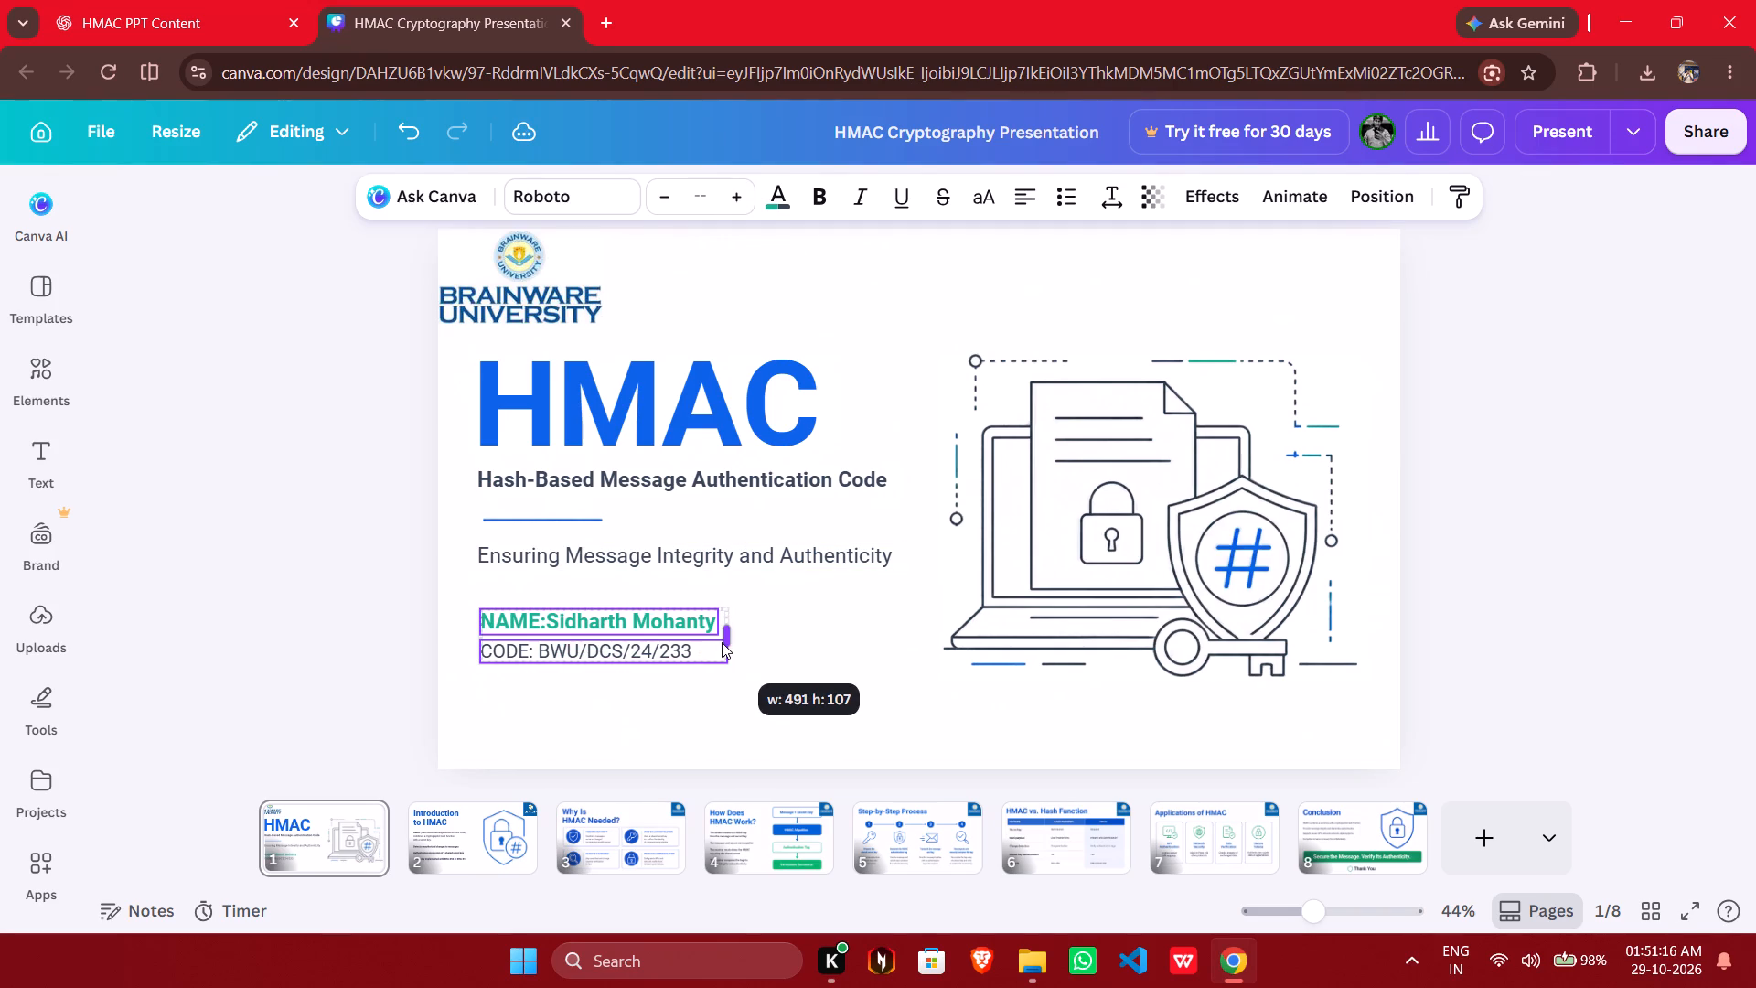
{"action": "left_click_drag", "start_coordinate": [722, 642], "coordinate": [723, 642]}
{"action": "left_click", "coordinate": [372, 607]}
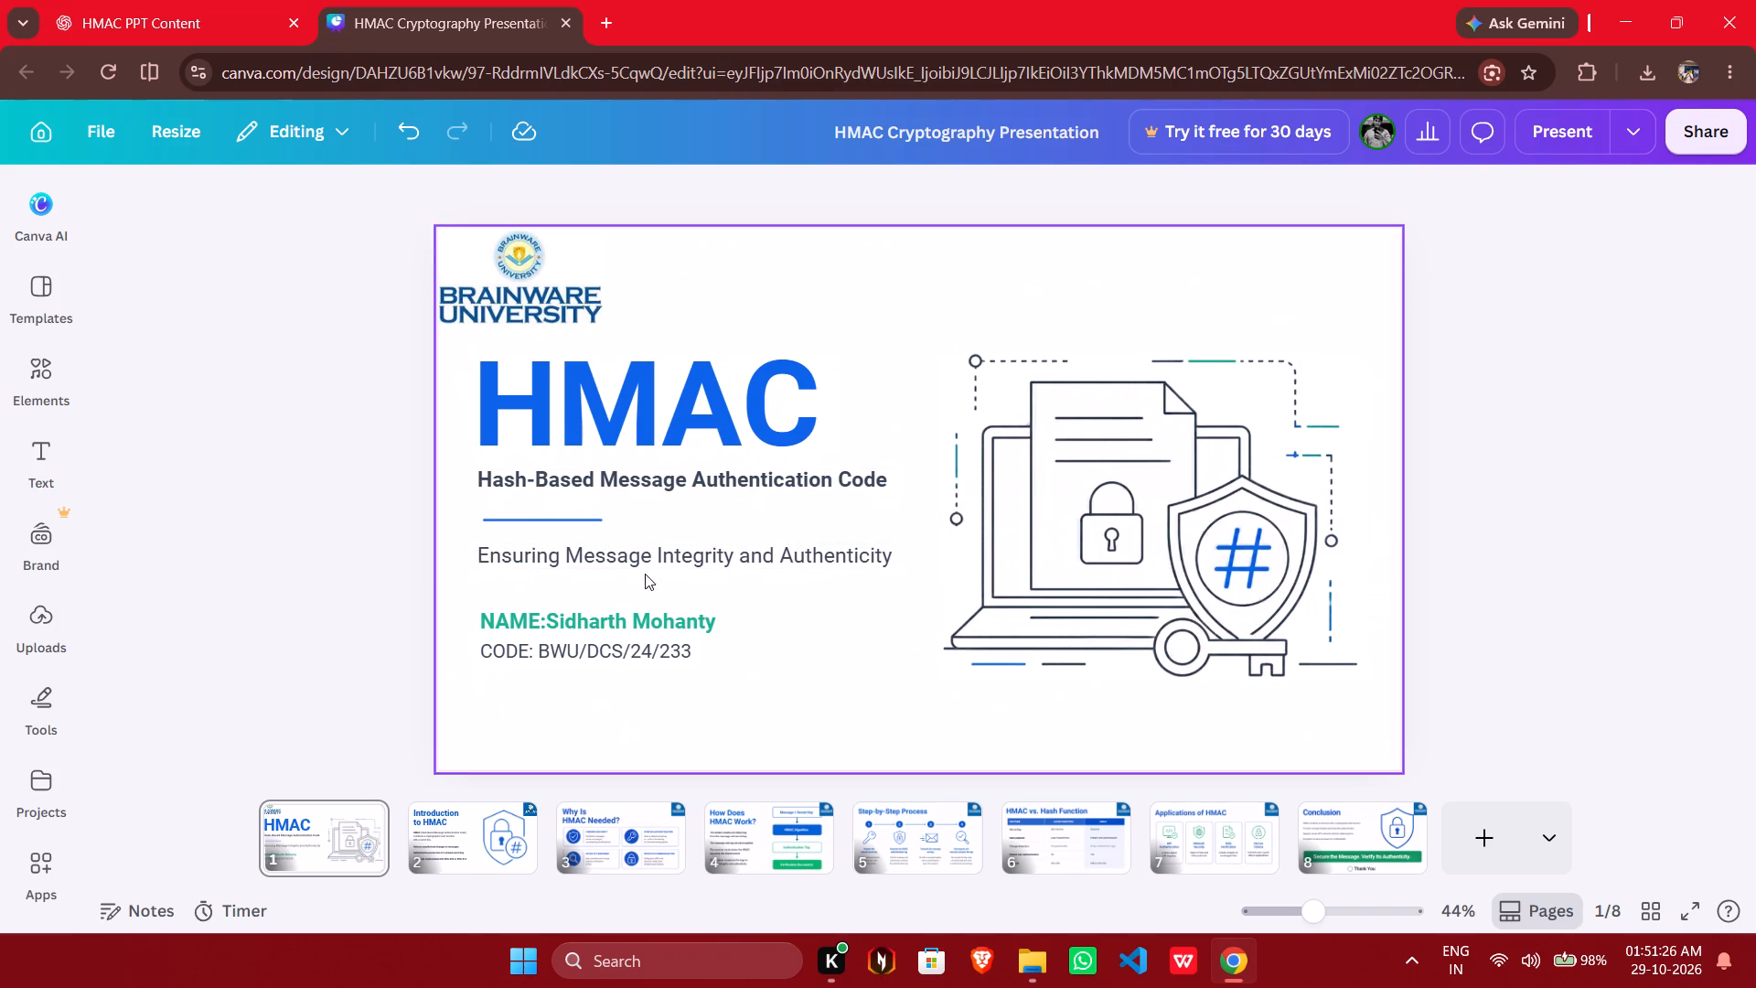
{"action": "left_click", "coordinate": [674, 548]}
{"action": "key", "text": "BackSpace"}
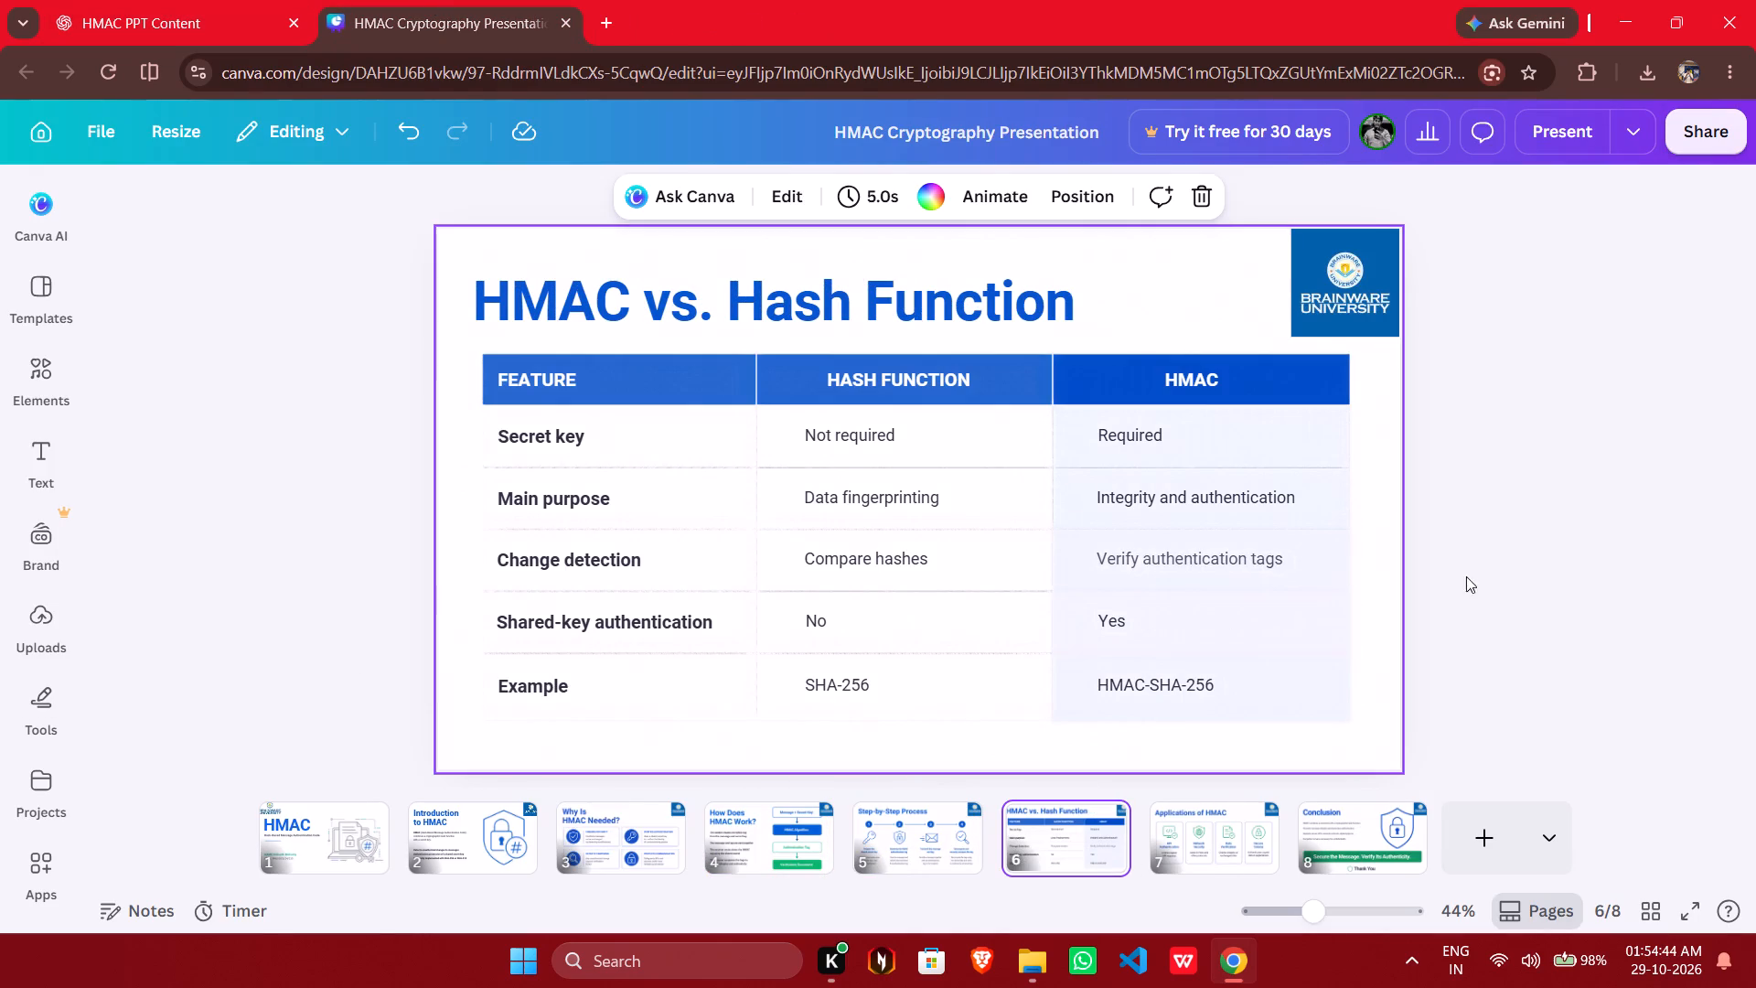
Inspect the title and comparison table cells on the "HMAC vs. Hash Function" slide.
{"action": "left_click", "coordinate": [1518, 572]}
{"action": "left_click", "coordinate": [1151, 588]}
{"action": "left_click", "coordinate": [1496, 582]}
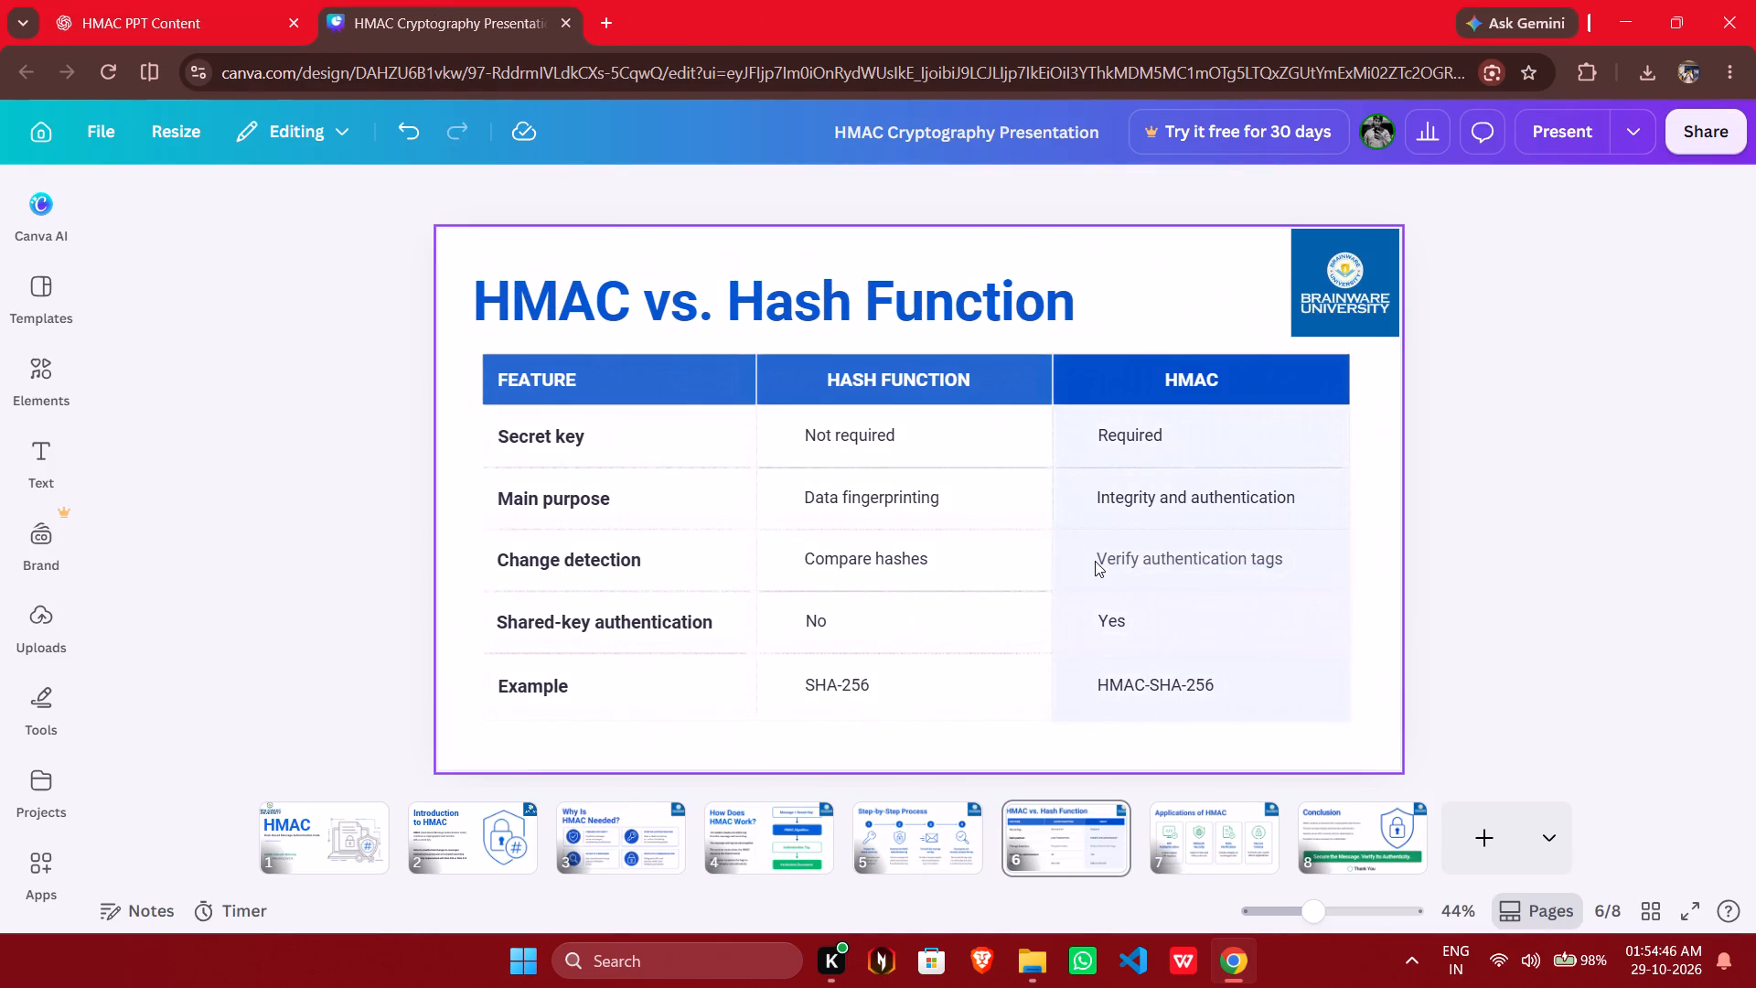
{"action": "left_click", "coordinate": [1095, 561]}
{"action": "left_click", "coordinate": [1515, 544]}
{"action": "left_click", "coordinate": [1237, 670]}
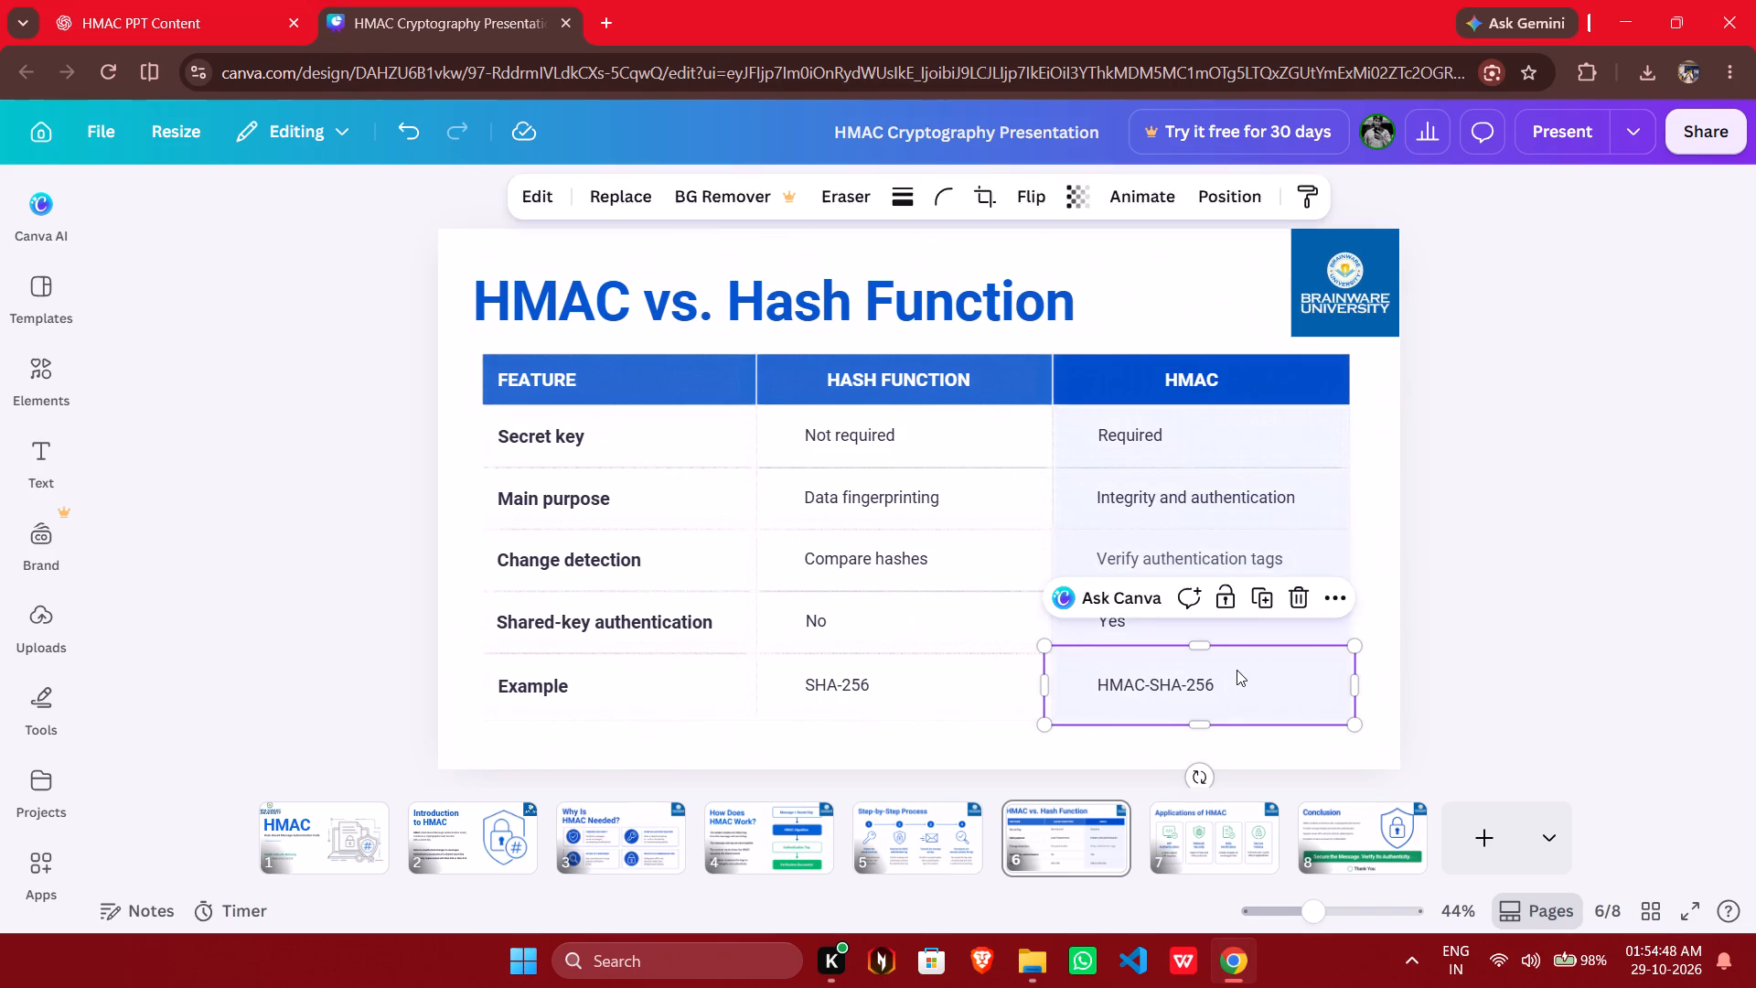
{"action": "left_click", "coordinate": [1618, 591]}
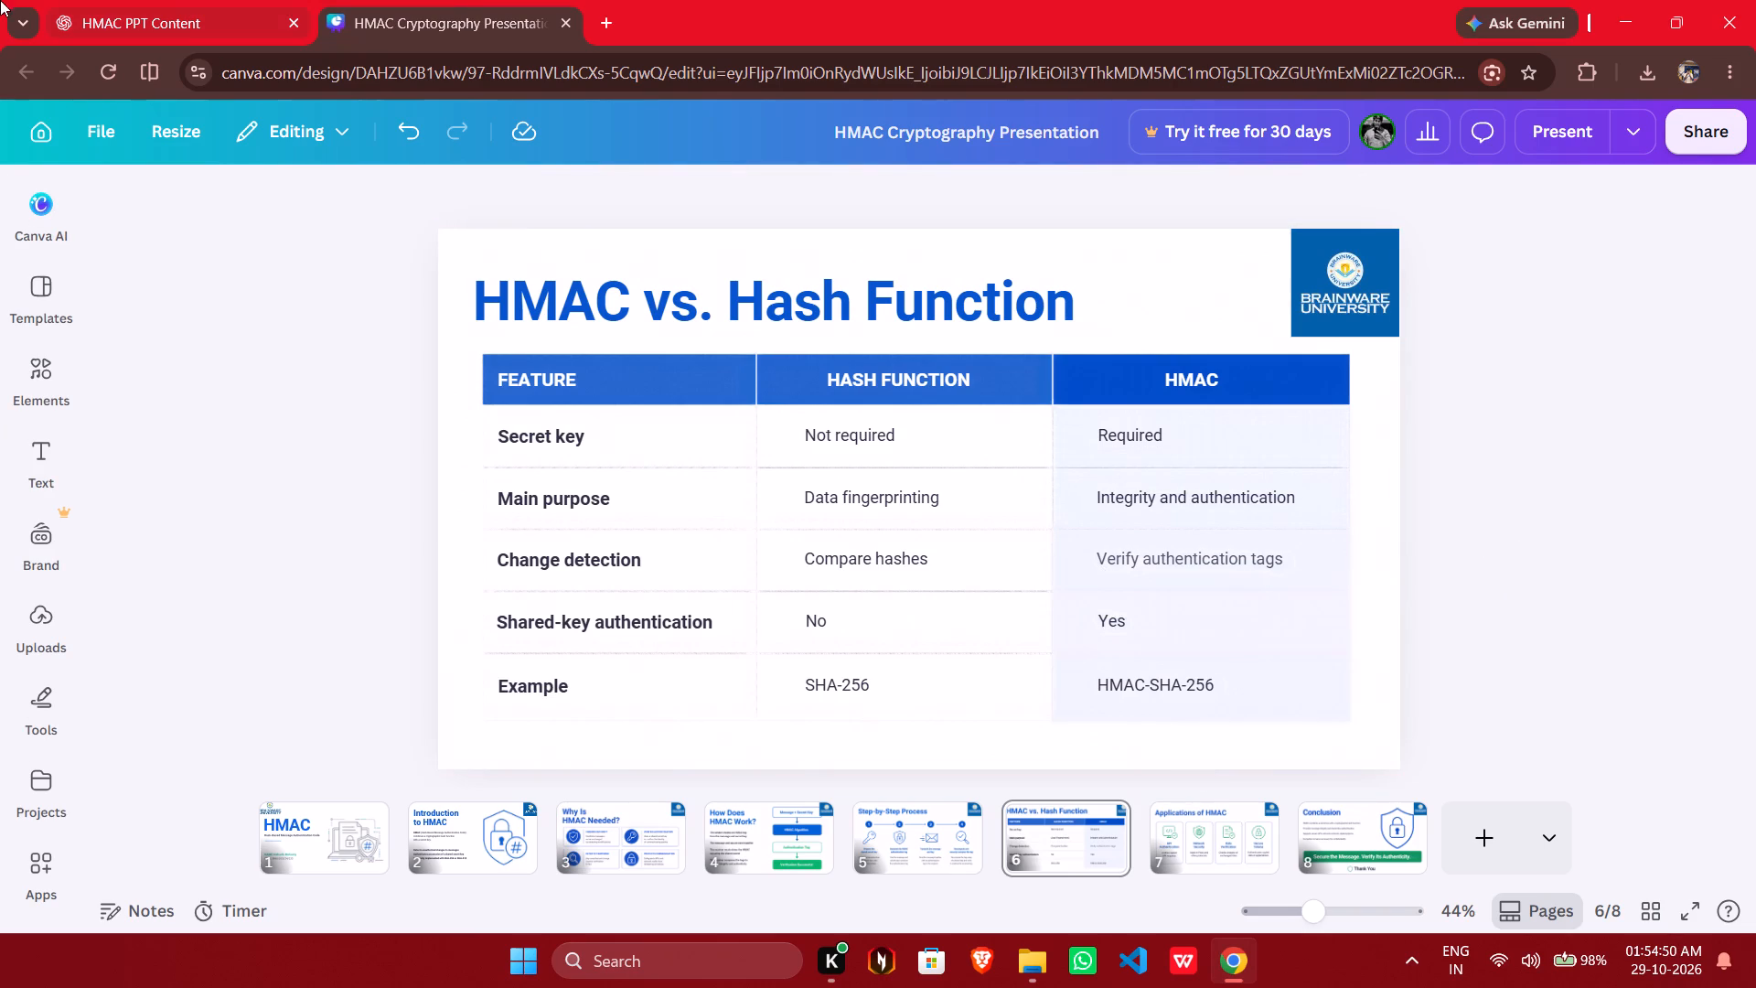
{"action": "left_click", "coordinate": [727, 322]}
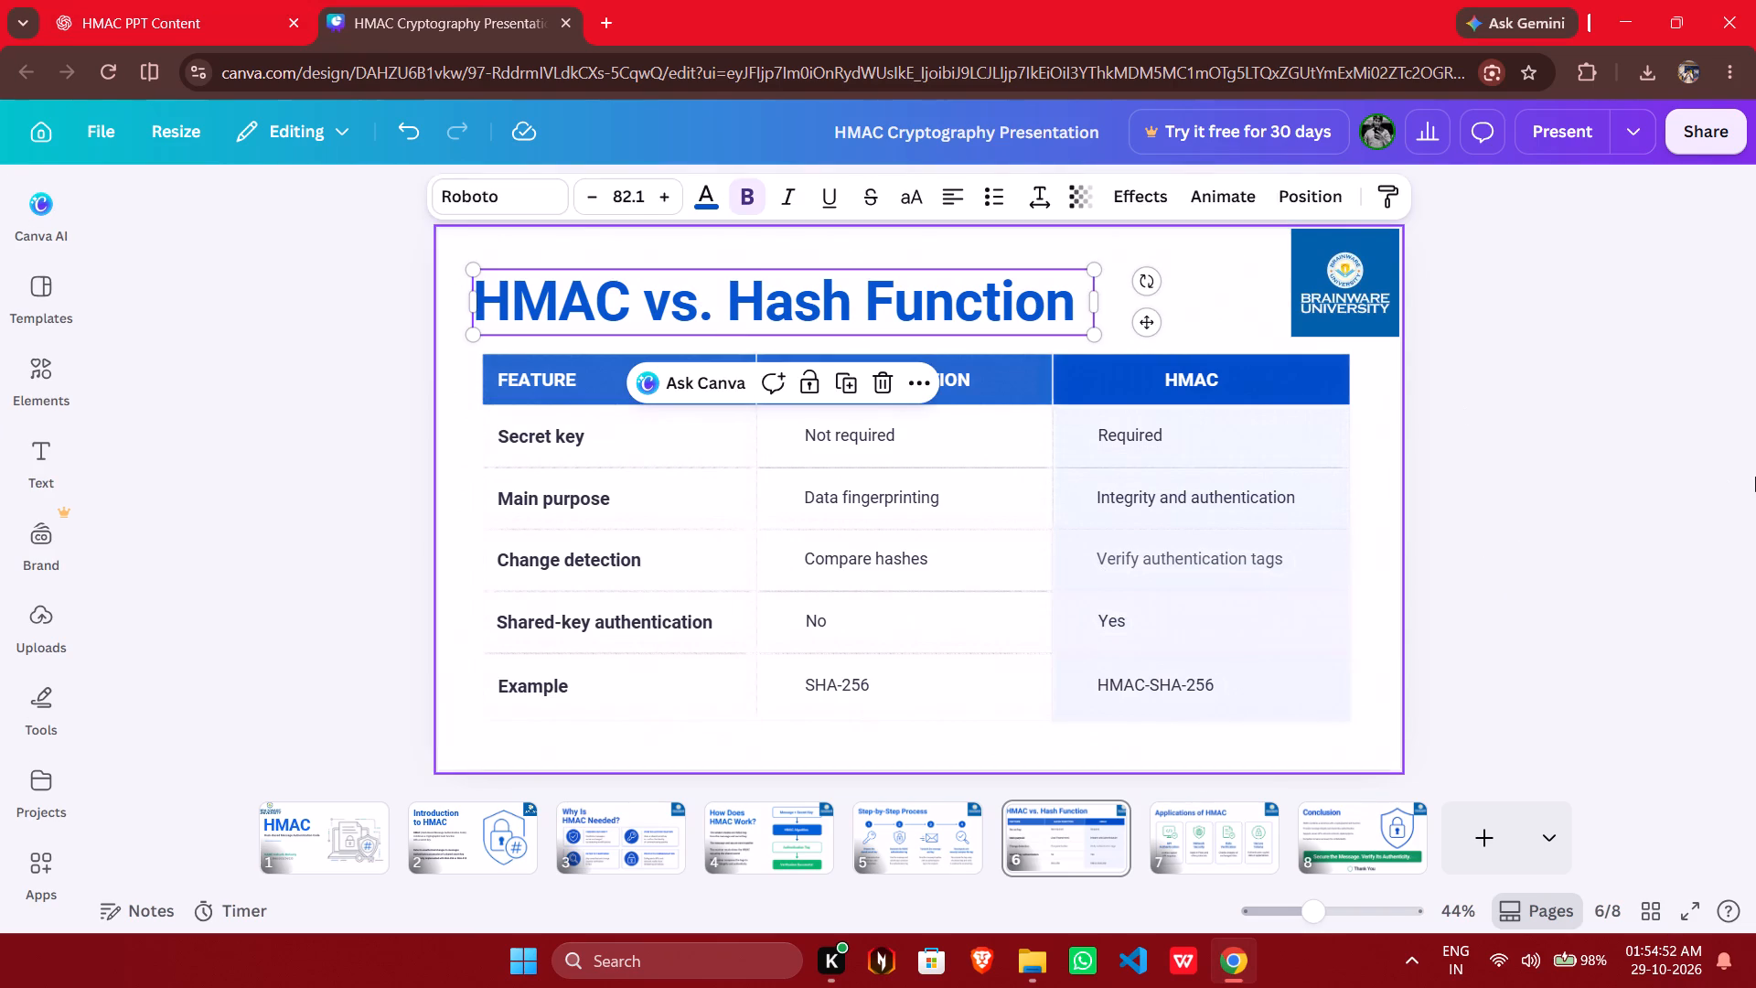
{"action": "left_click", "coordinate": [1755, 477]}
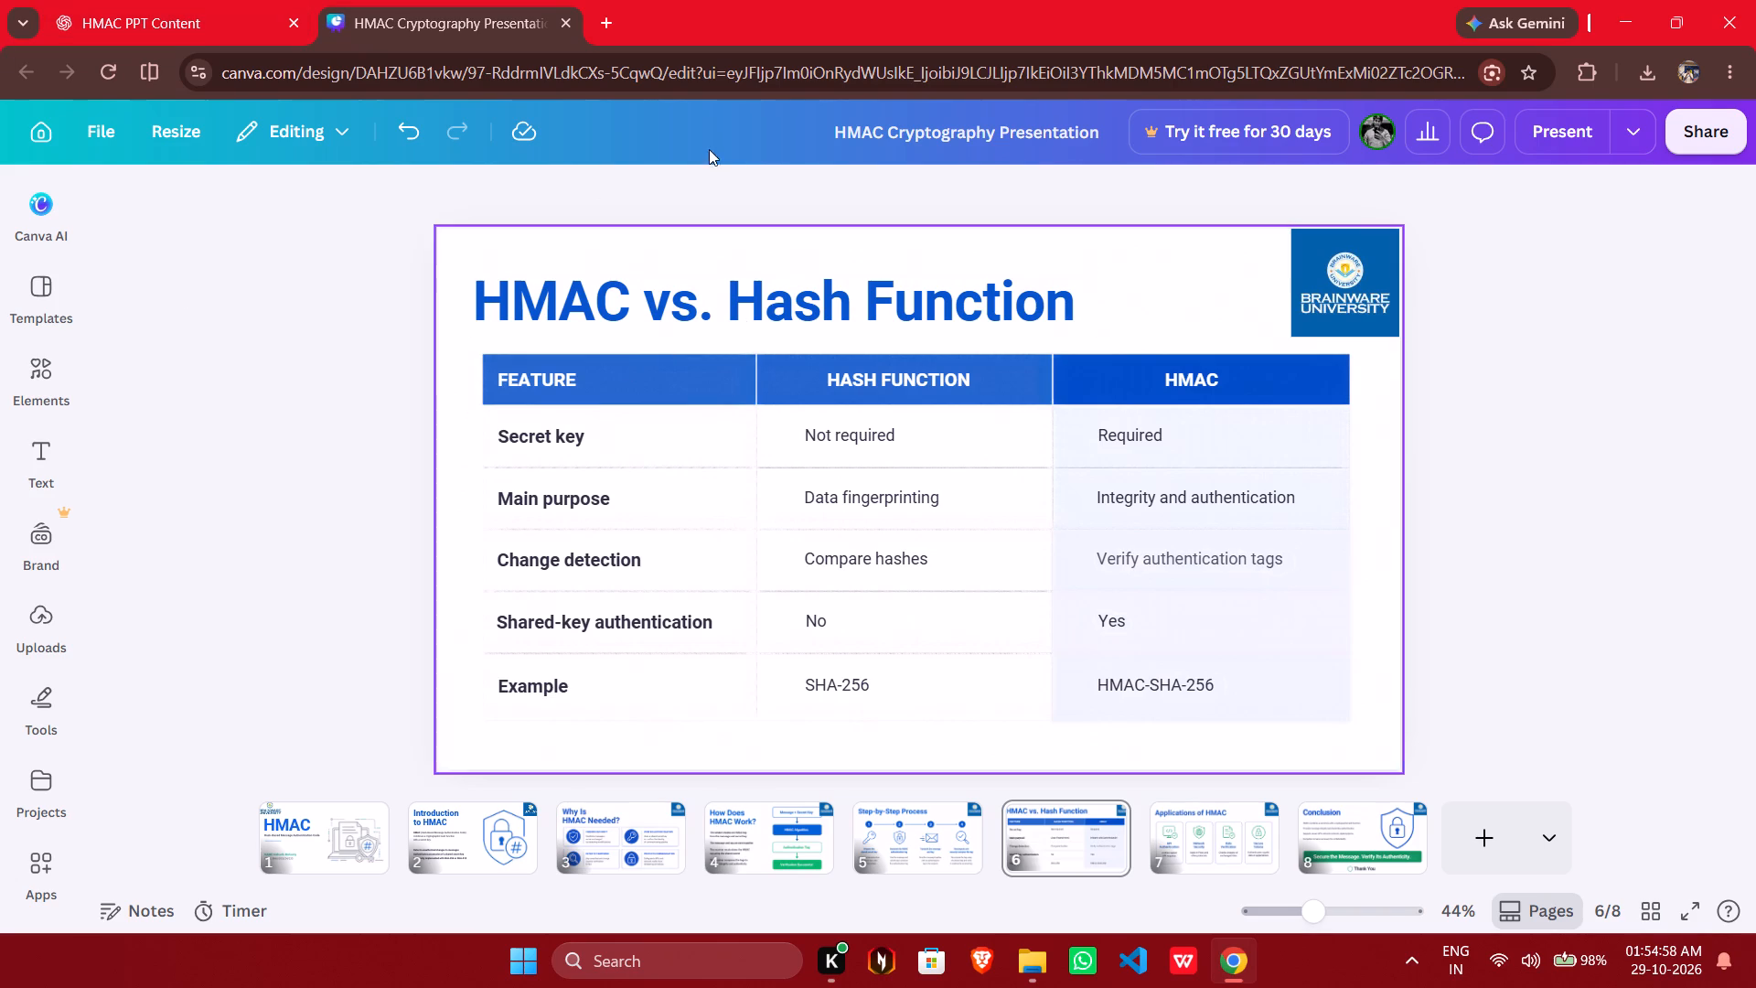
Look back through slides 2 to 8, from "Introduction to HMAC" to "Conclusion", comparing their content and layout.
{"action": "left_click", "coordinate": [1214, 822]}
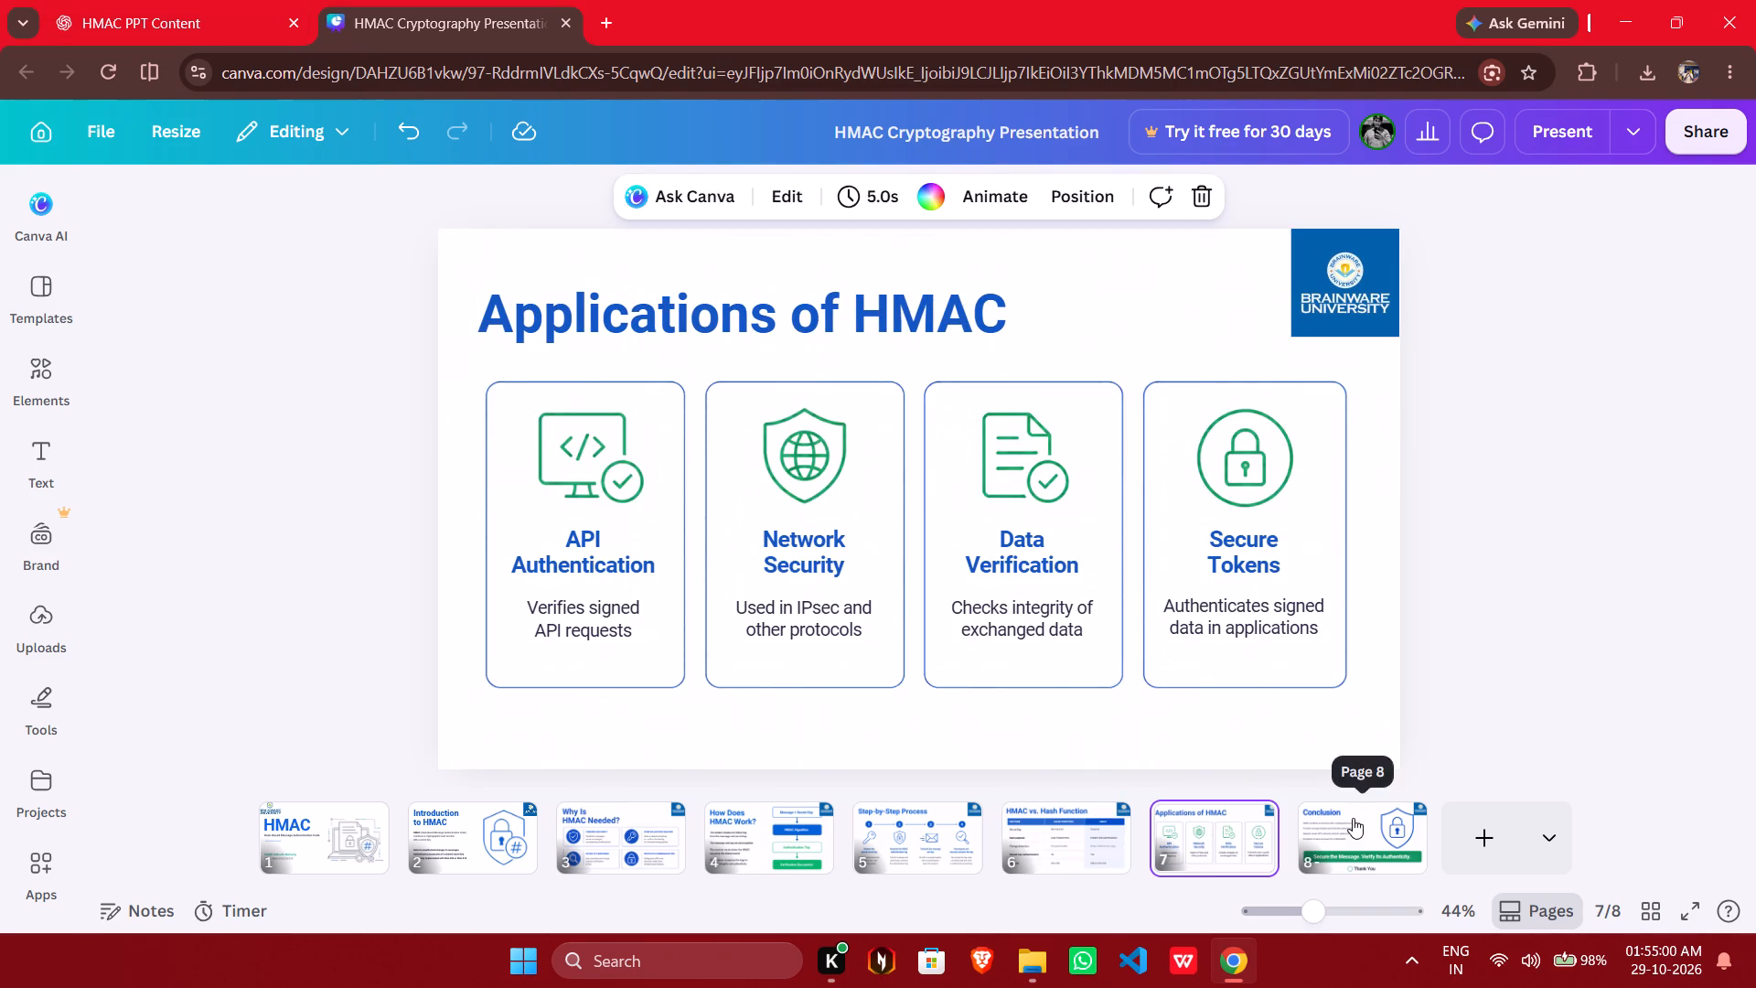
{"action": "left_click", "coordinate": [1353, 818]}
{"action": "left_click", "coordinate": [1178, 842]}
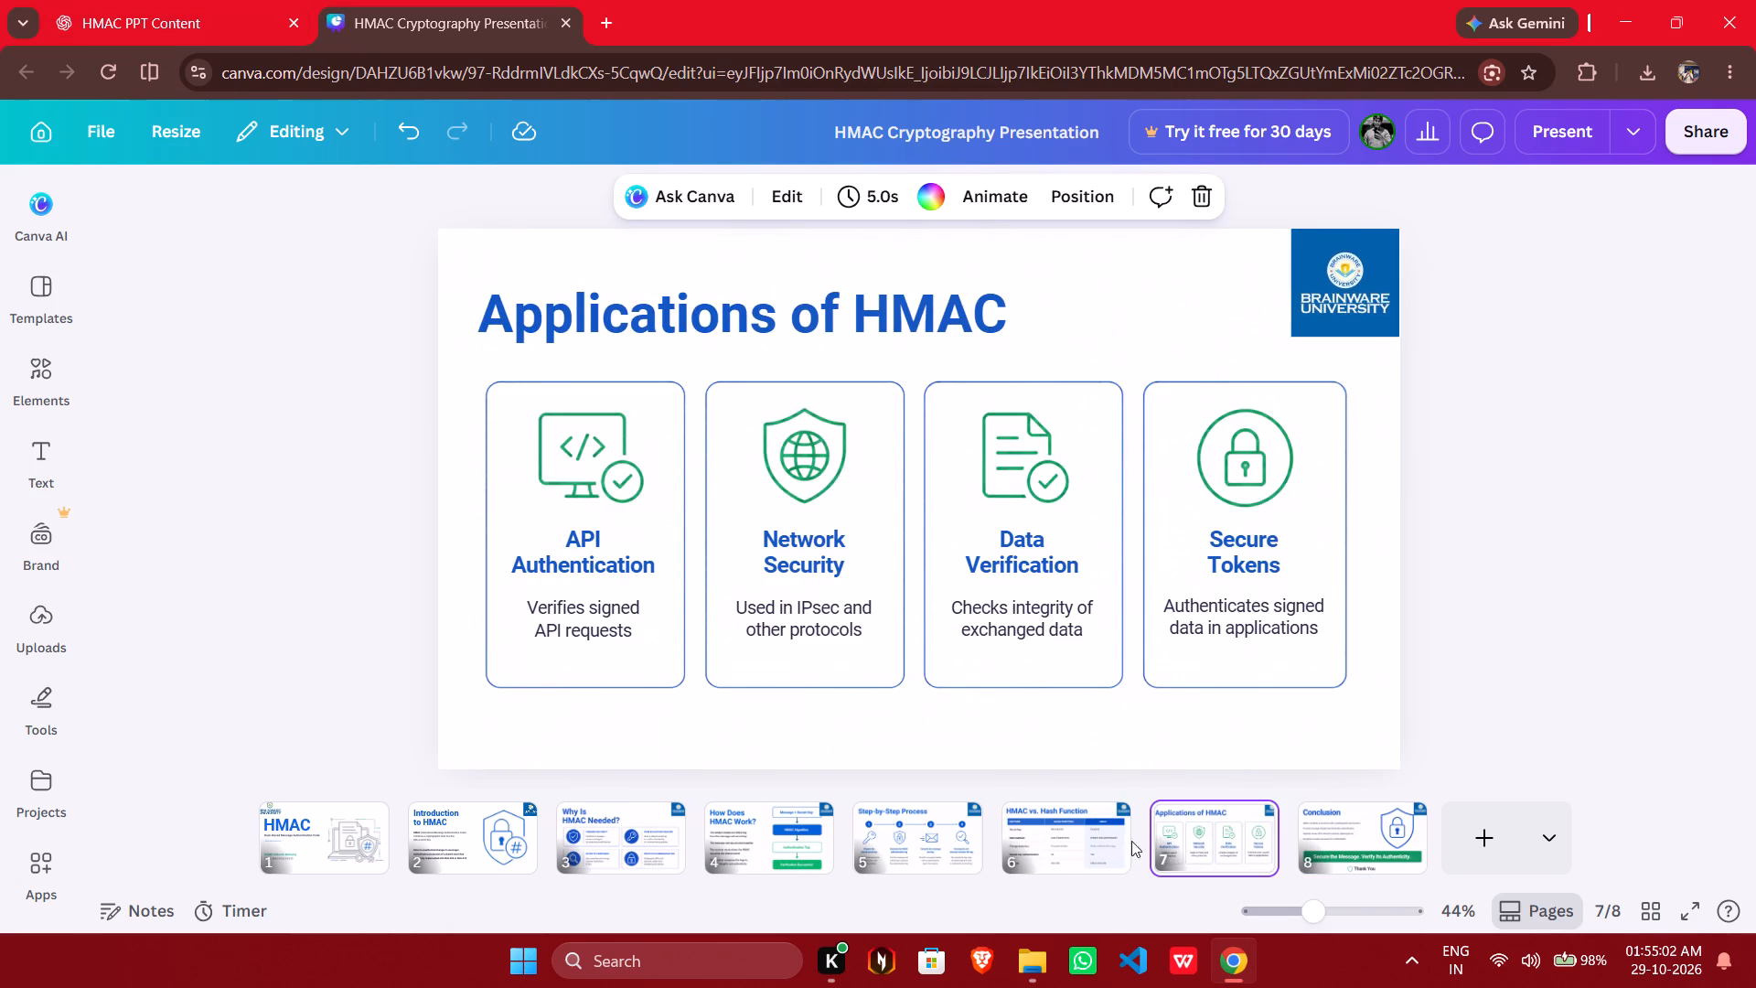
{"action": "left_click", "coordinate": [1094, 836]}
{"action": "left_click", "coordinate": [1228, 824]}
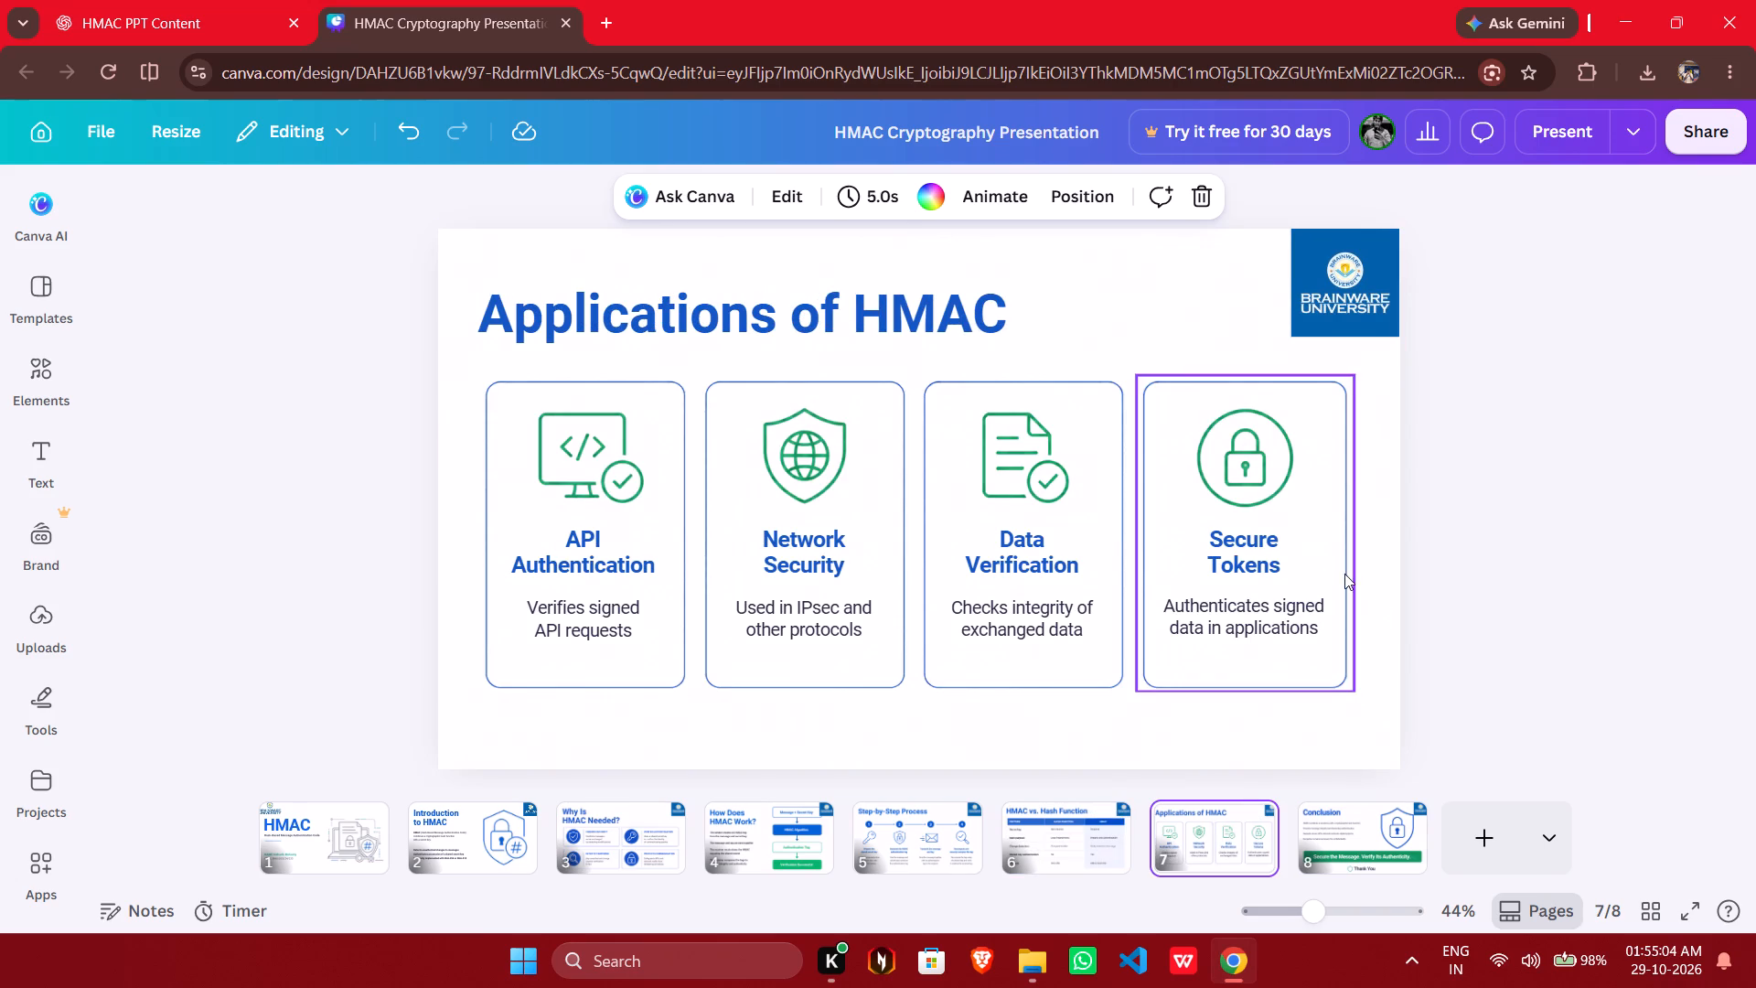
{"action": "left_click", "coordinate": [1359, 856]}
{"action": "left_click", "coordinate": [1087, 842]}
{"action": "left_click", "coordinate": [991, 843]}
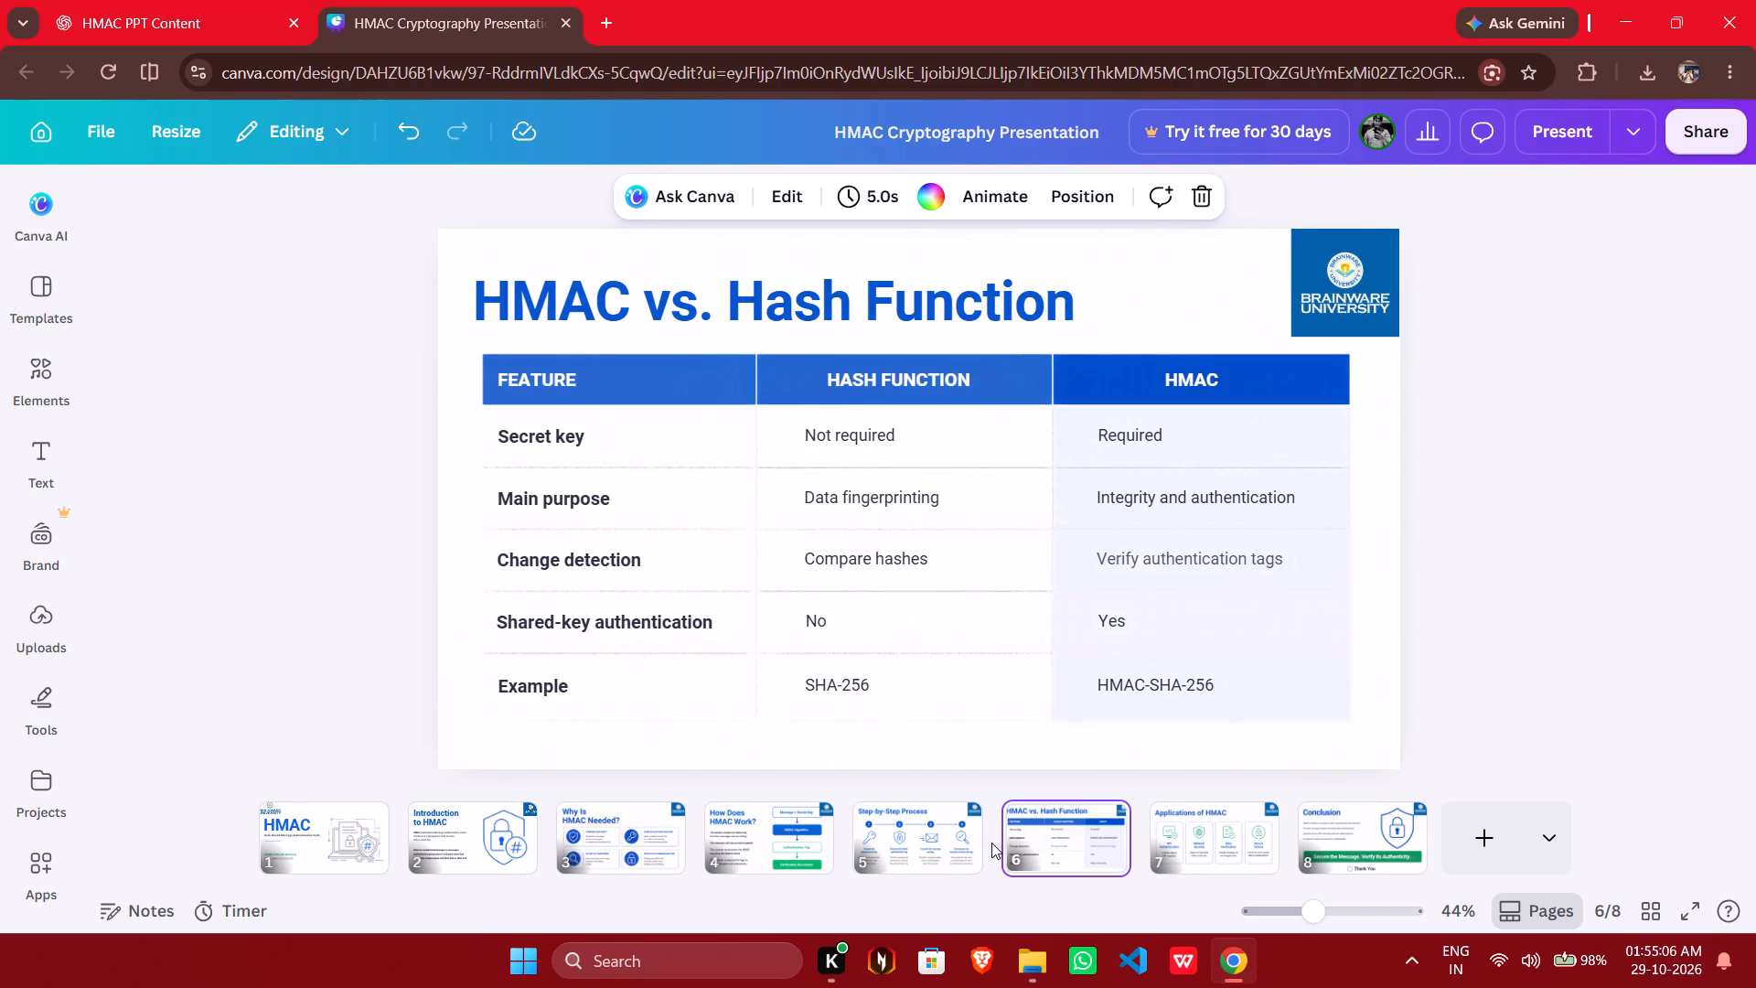
{"action": "left_click", "coordinate": [898, 848]}
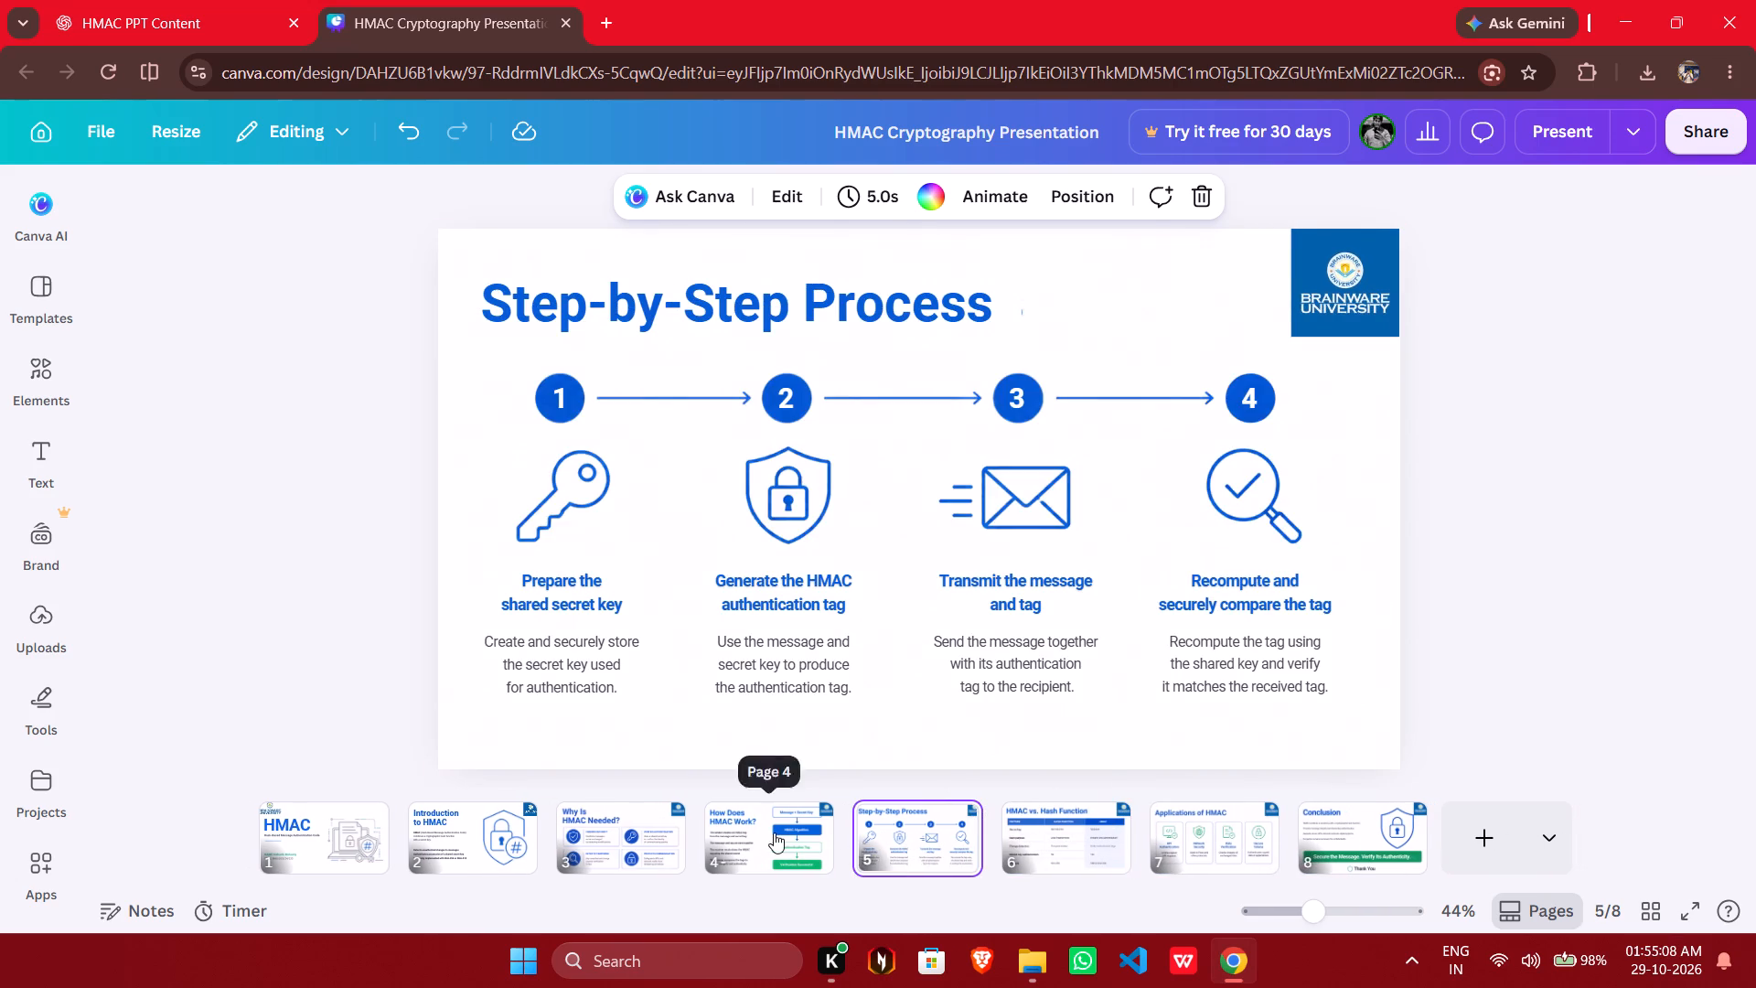
{"action": "left_click", "coordinate": [774, 832]}
{"action": "left_click", "coordinate": [895, 830]}
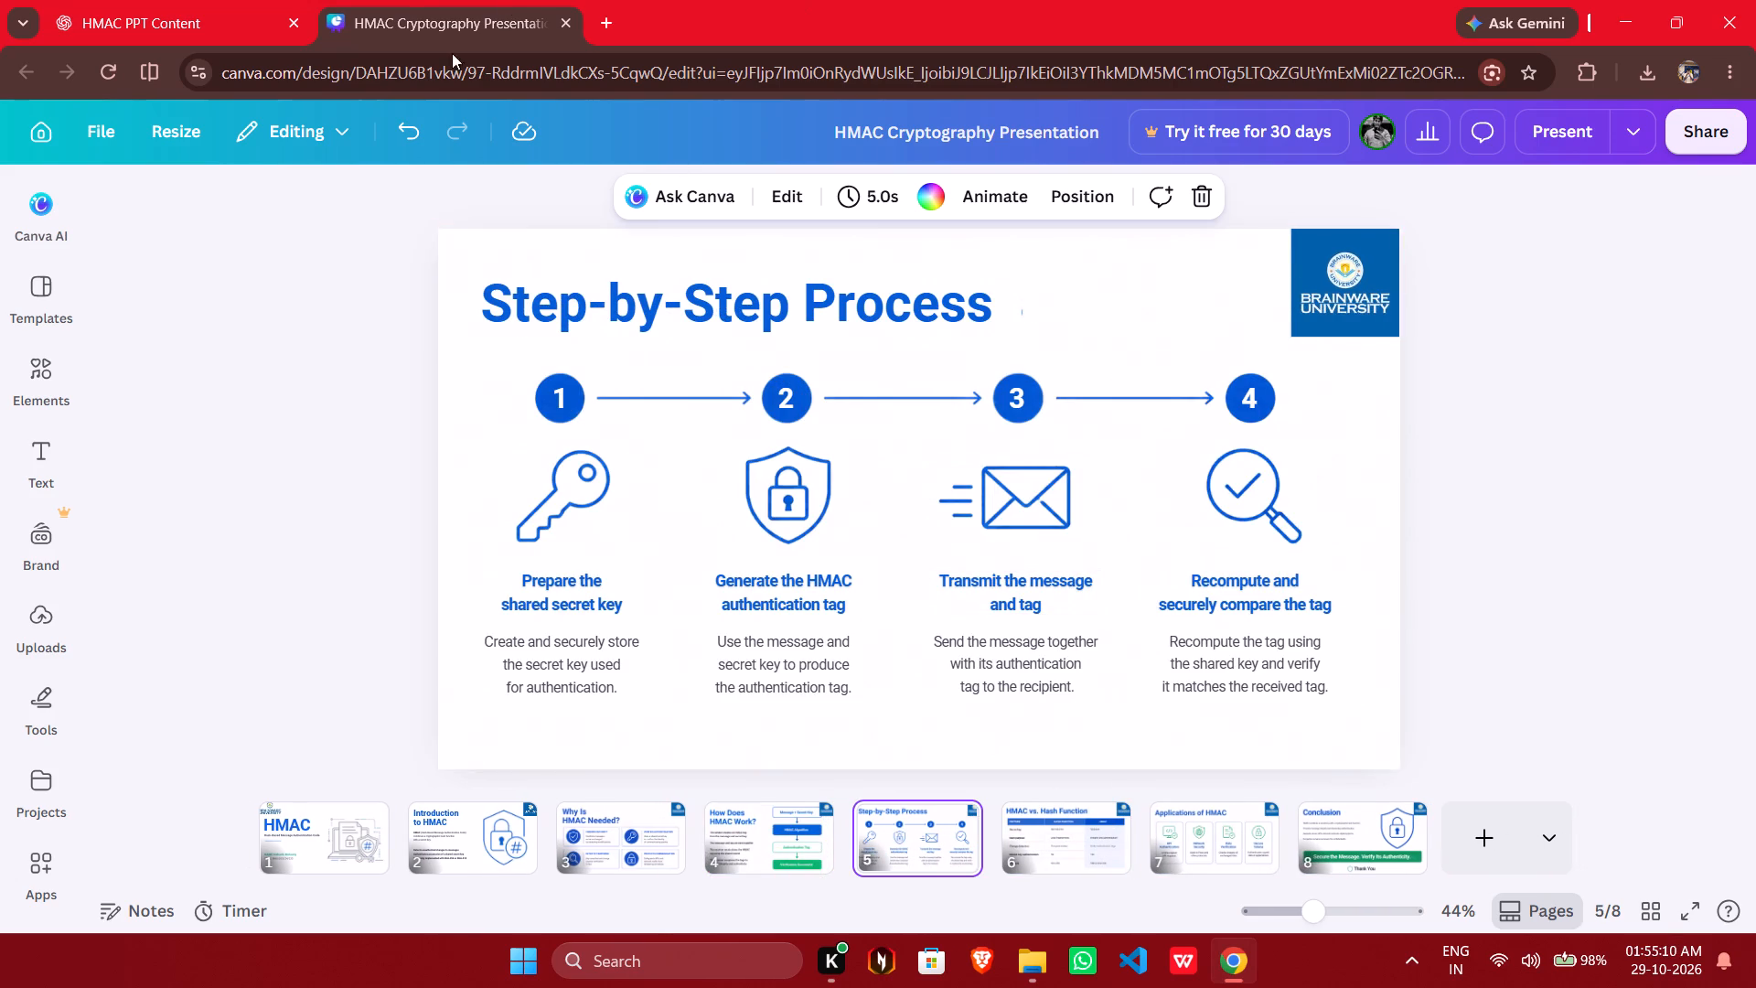
{"action": "left_click", "coordinate": [784, 822]}
{"action": "left_click", "coordinate": [598, 838]}
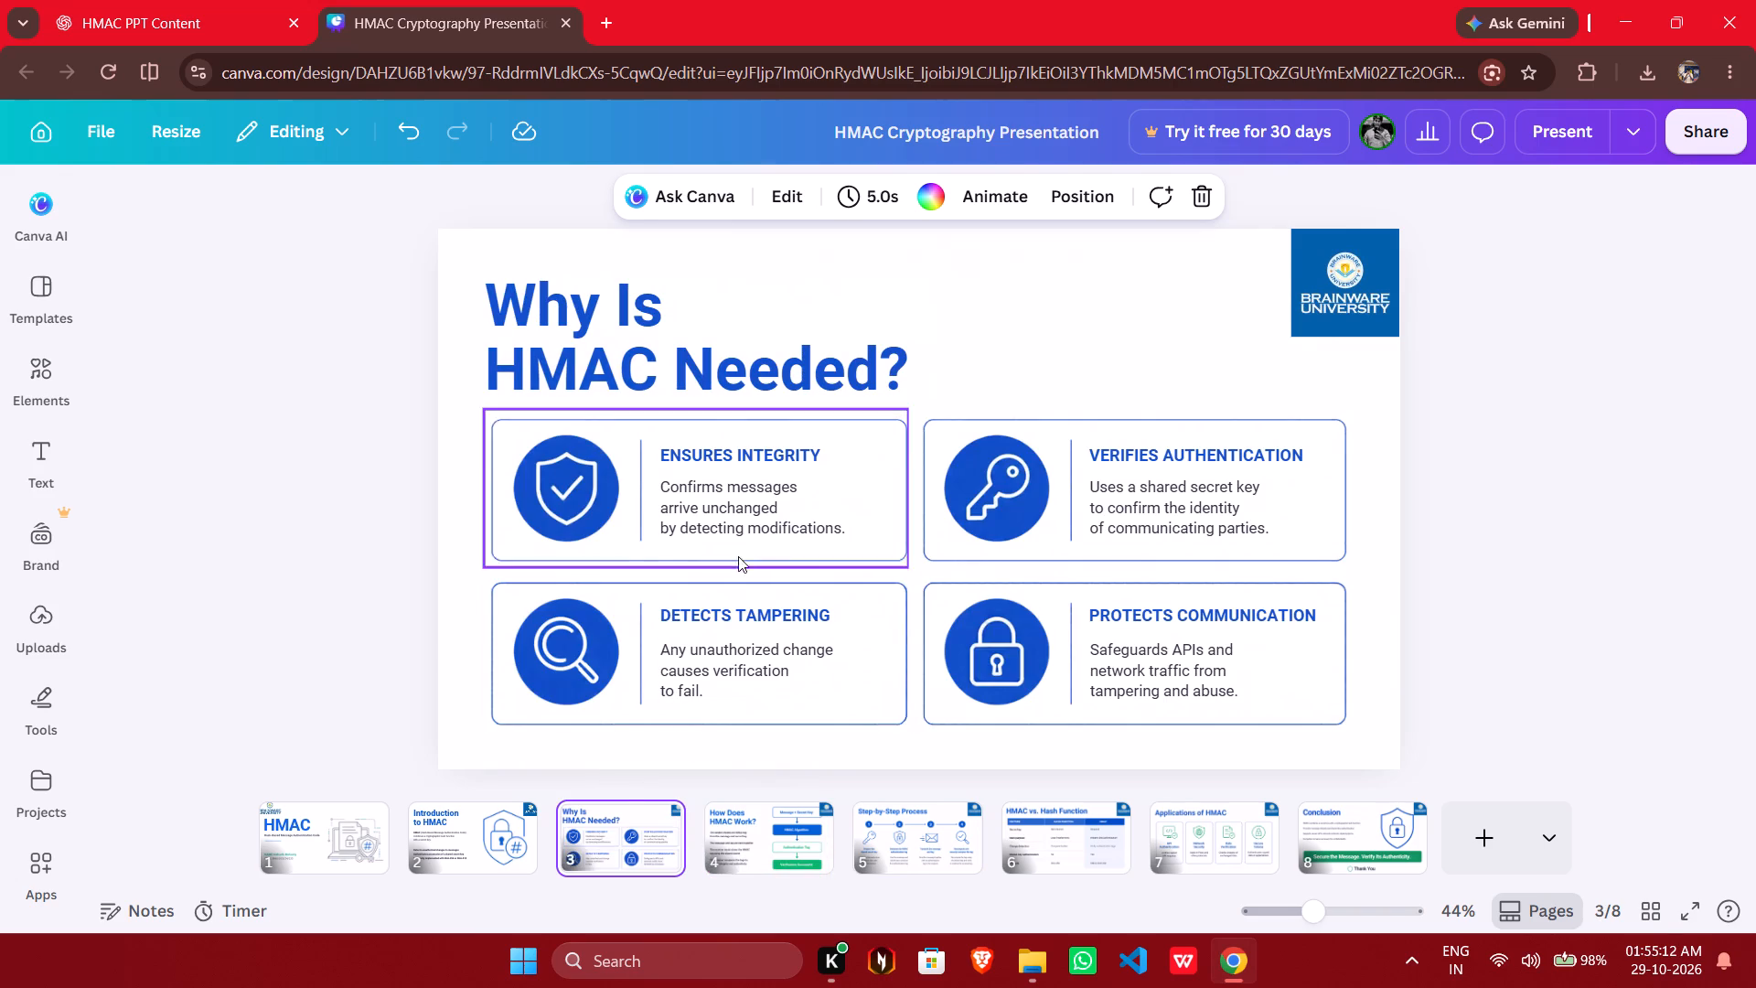
{"action": "left_click", "coordinate": [1476, 484]}
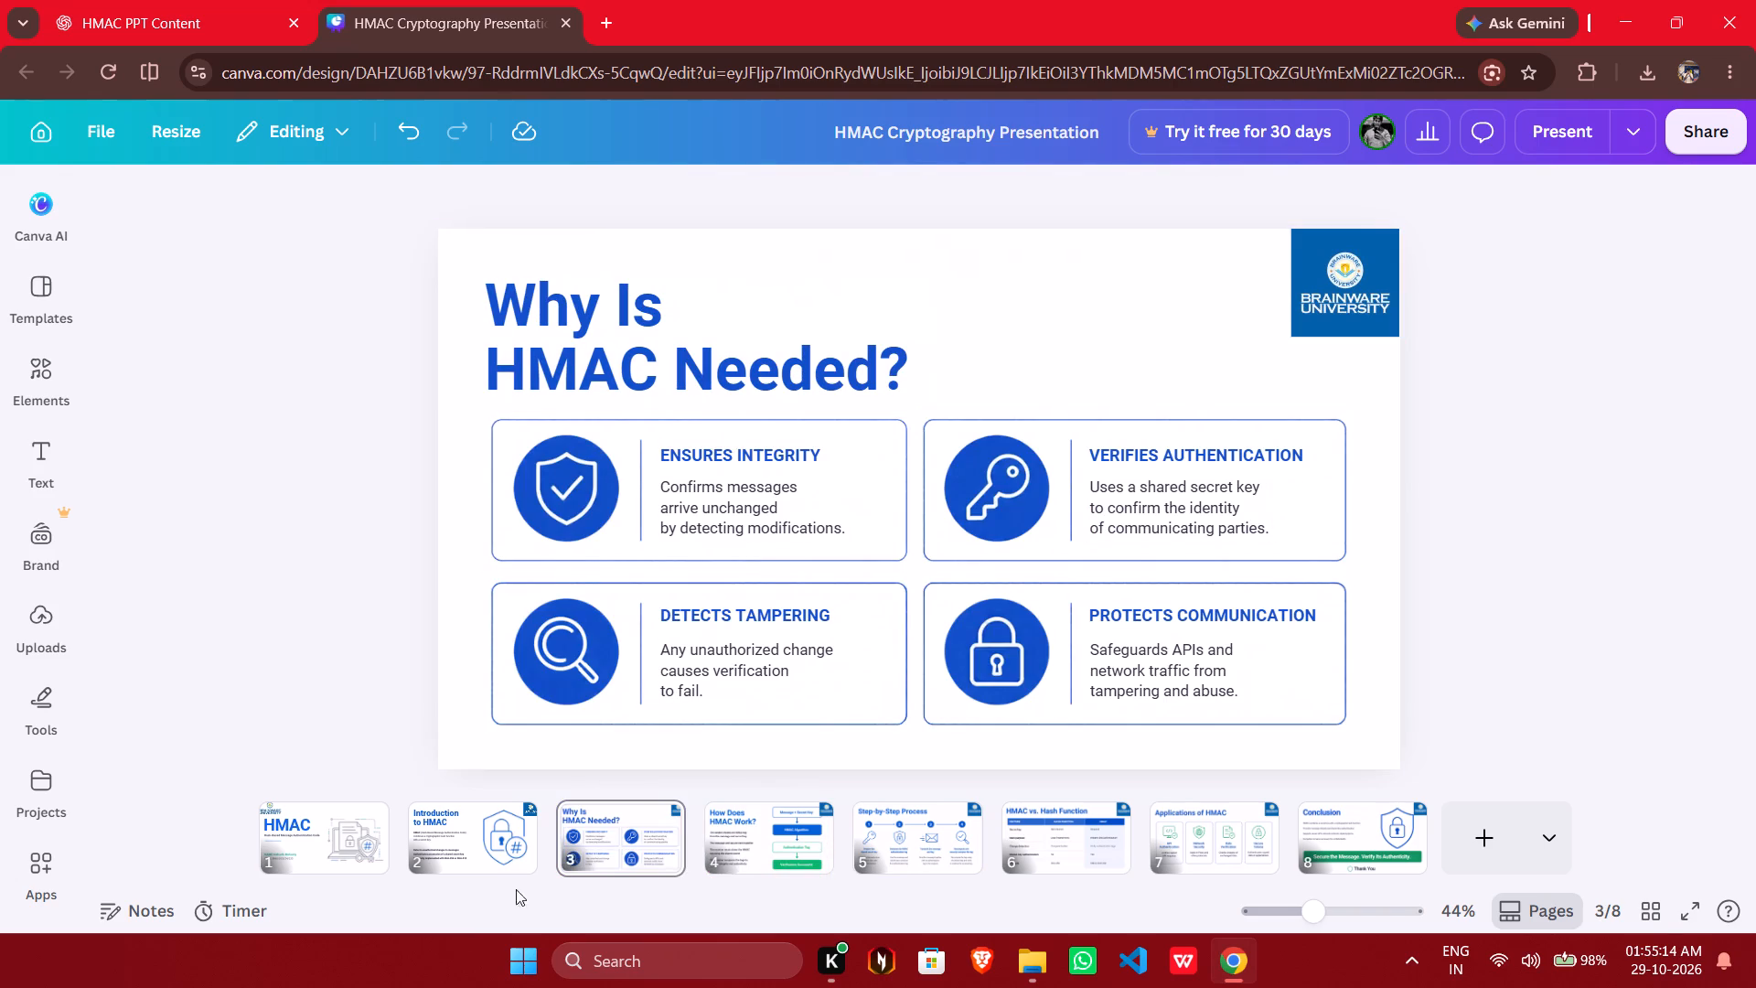
{"action": "left_click", "coordinate": [481, 837]}
{"action": "left_click", "coordinate": [616, 823]}
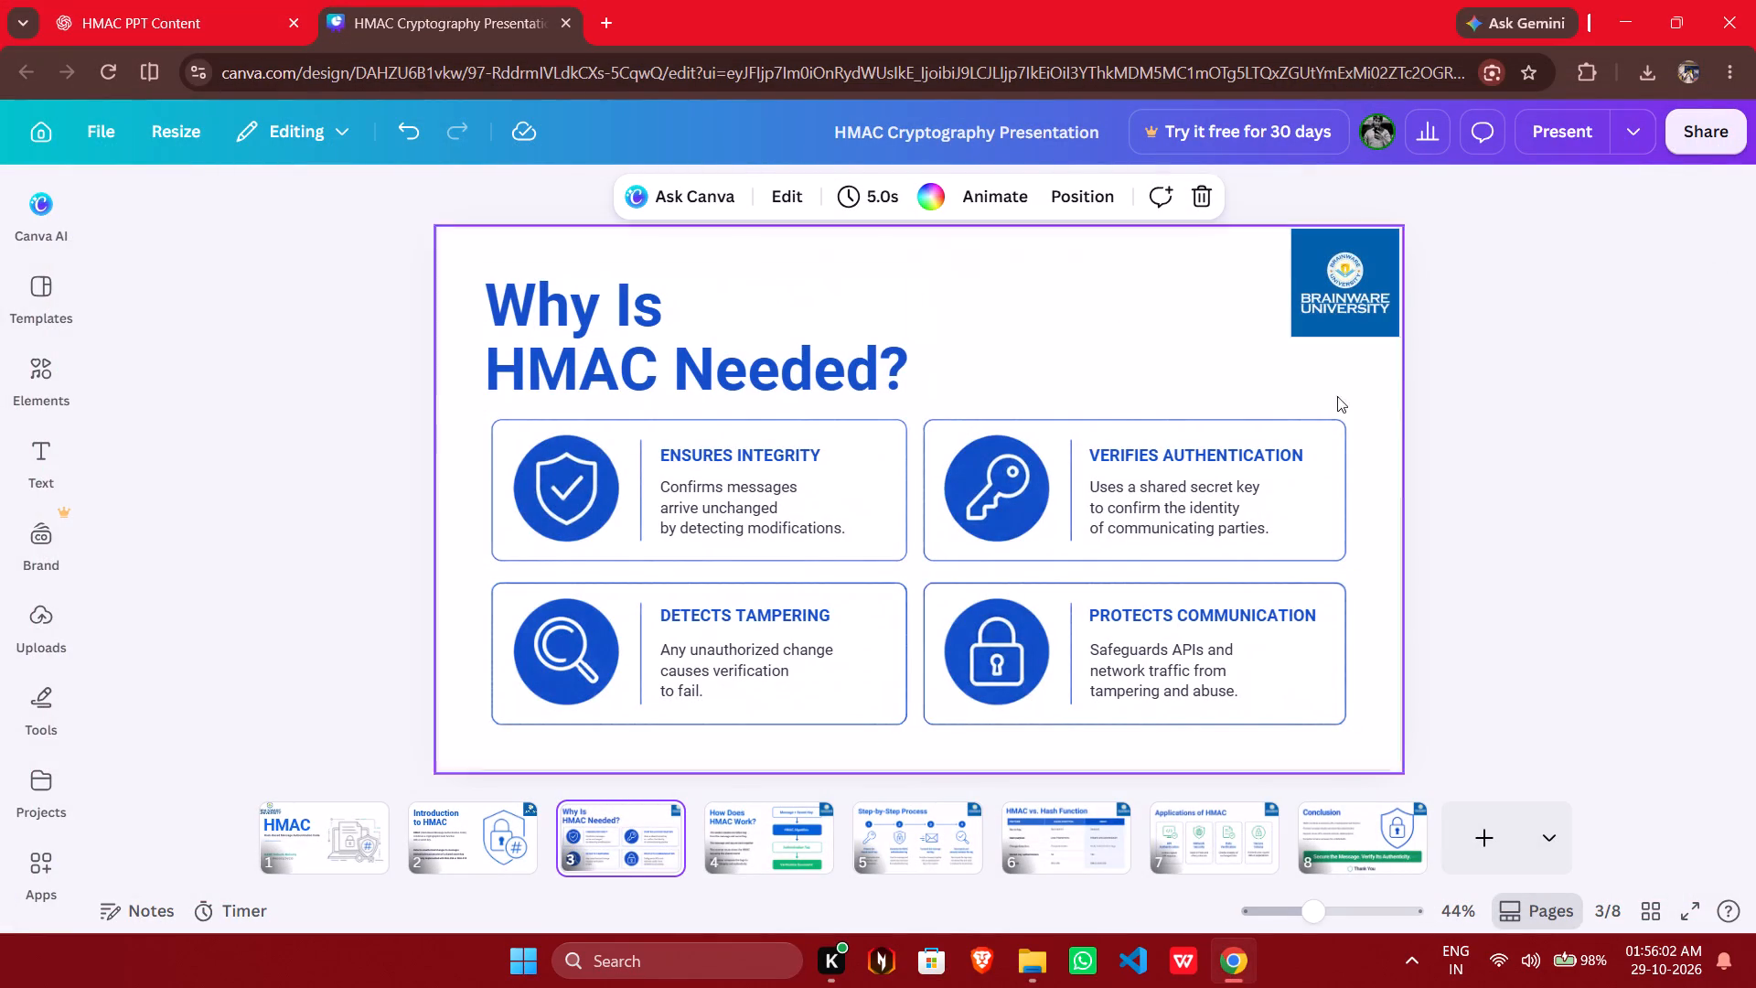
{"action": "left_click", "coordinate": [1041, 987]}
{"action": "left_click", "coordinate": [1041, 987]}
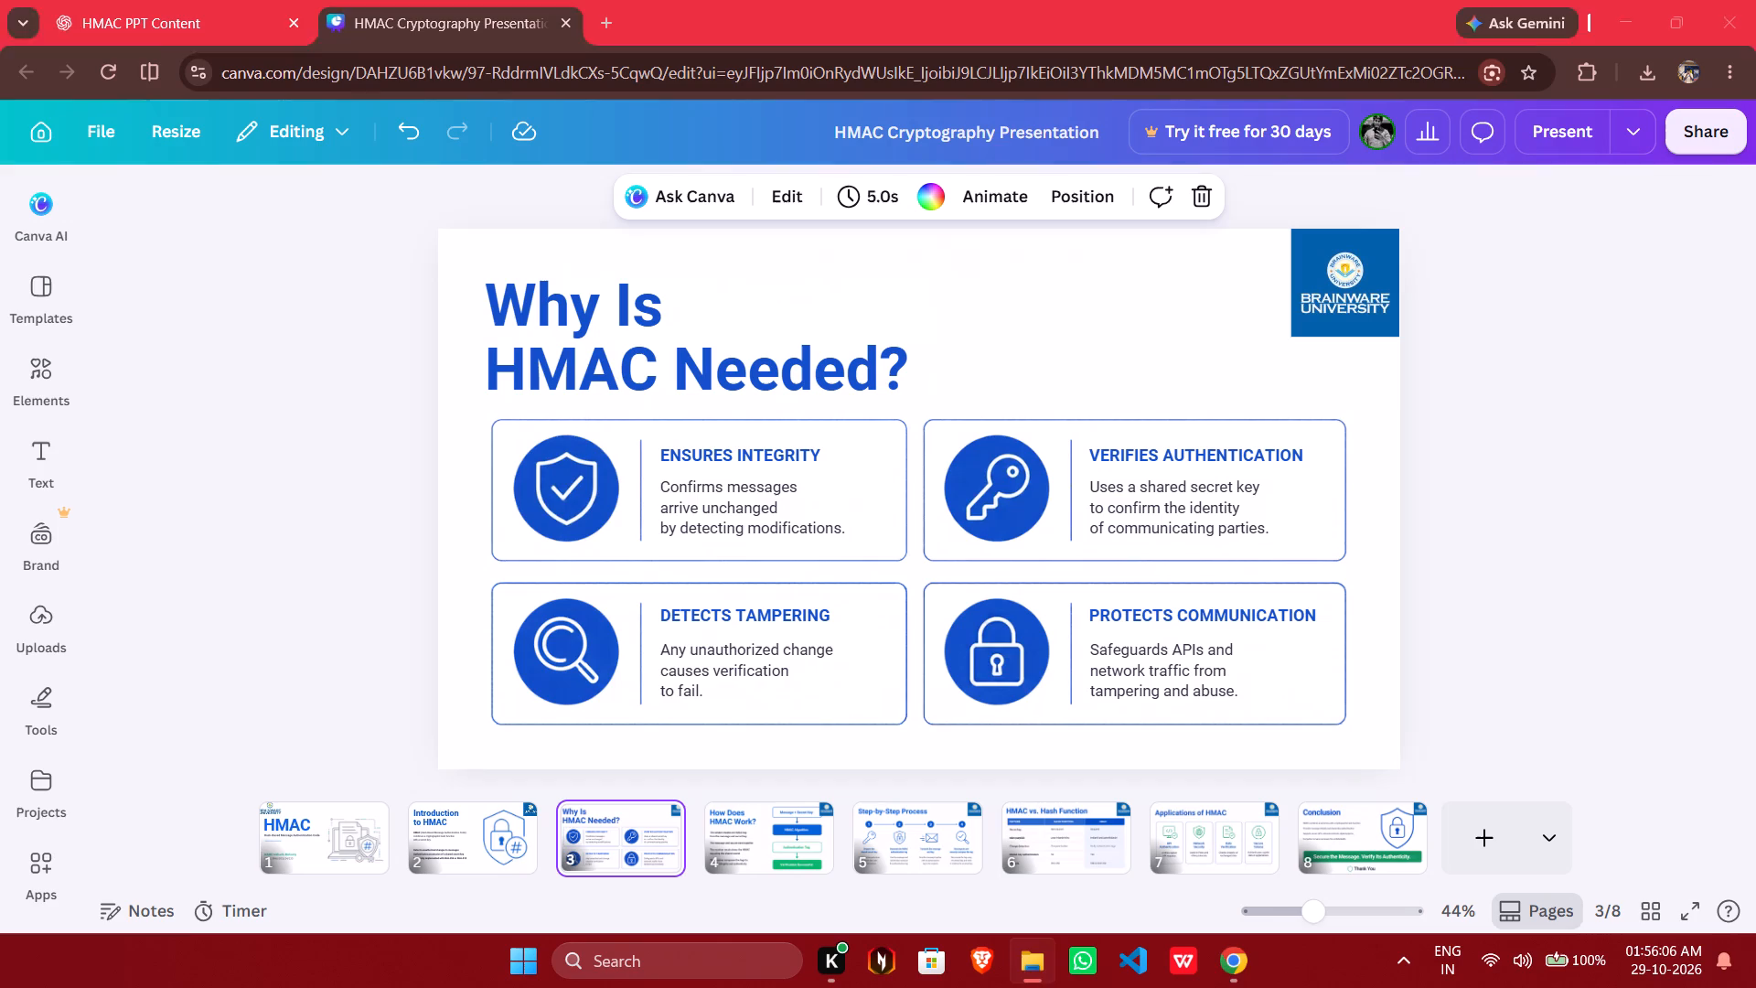
Delete the blue-background Brainware University logo from the "Conclusion" slide.
{"action": "left_click", "coordinate": [1321, 843]}
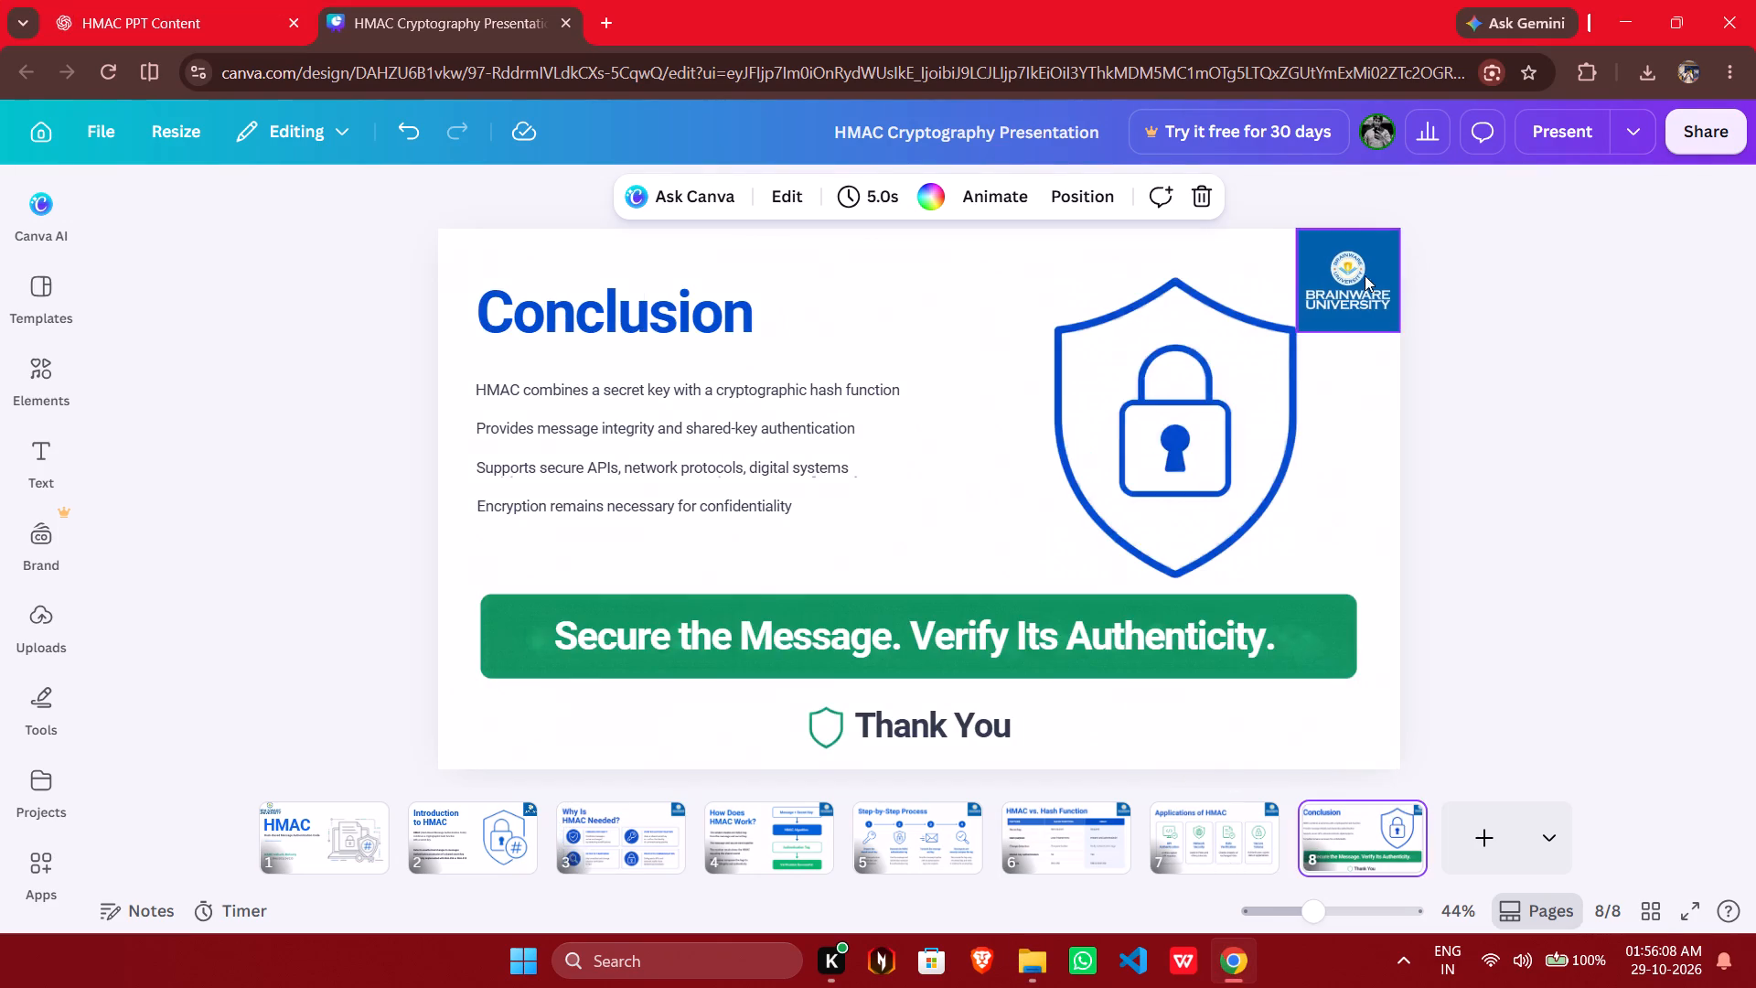
{"action": "left_click", "coordinate": [1372, 285]}
{"action": "left_click", "coordinate": [1748, 15]}
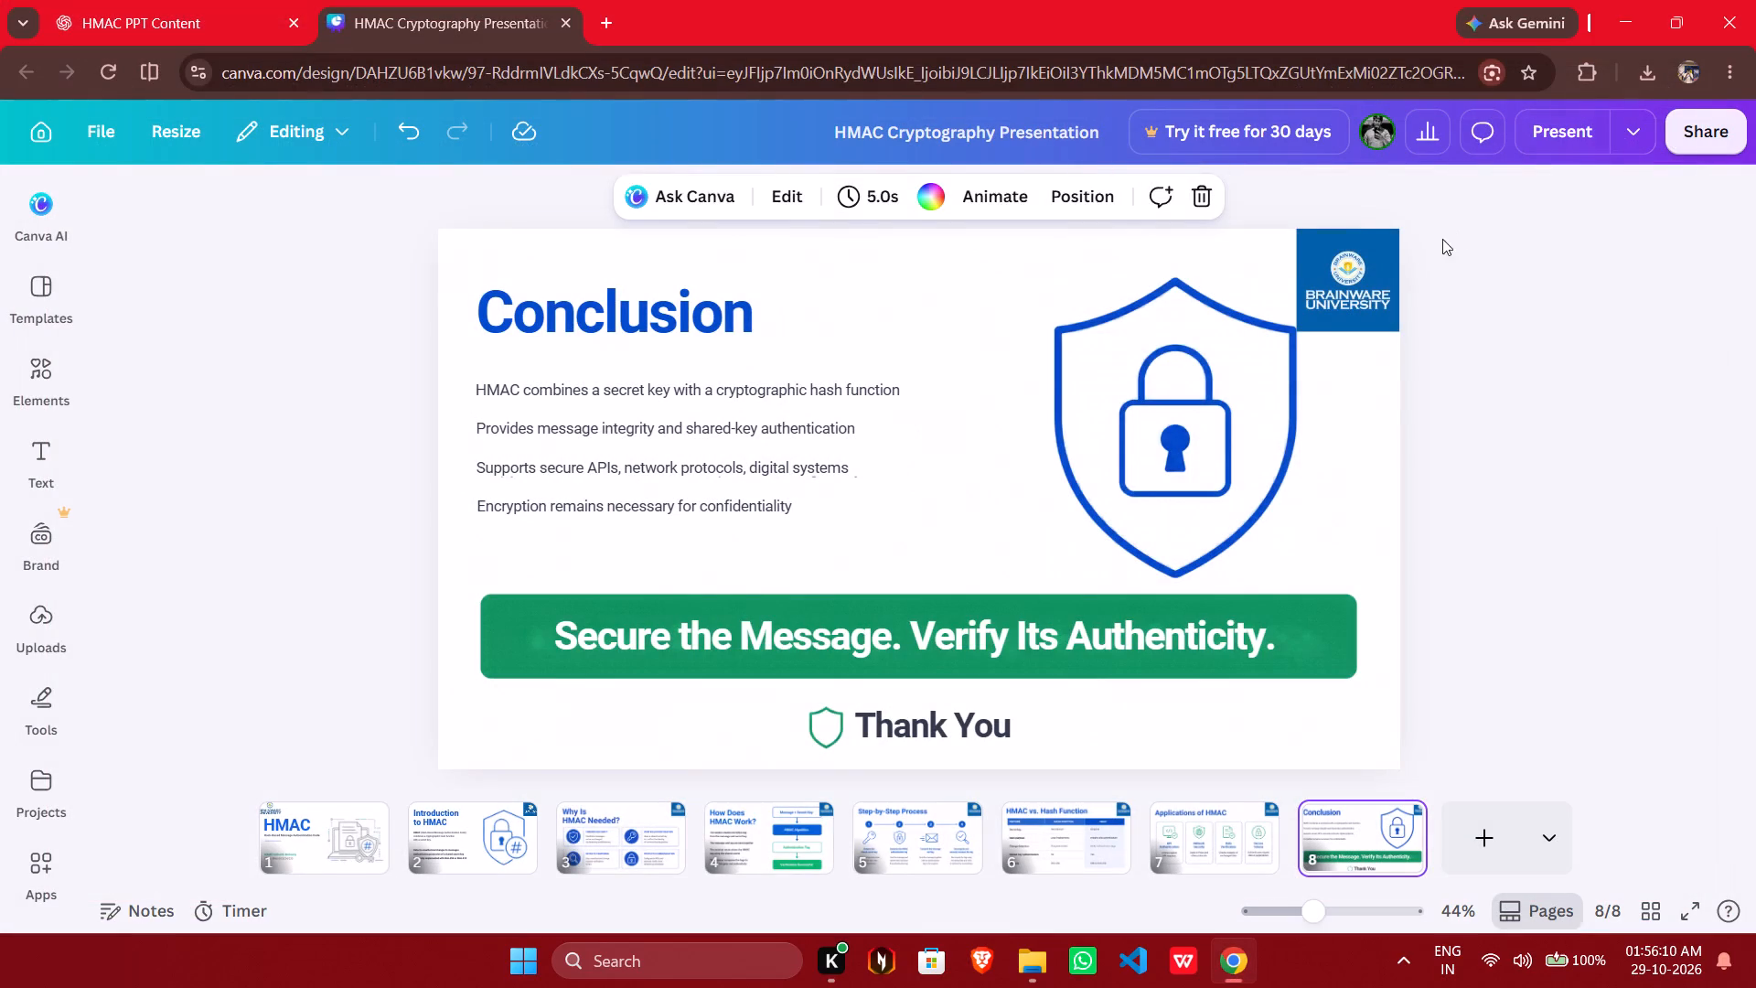
{"action": "left_click", "coordinate": [1383, 274]}
{"action": "key", "text": "BackSpace"}
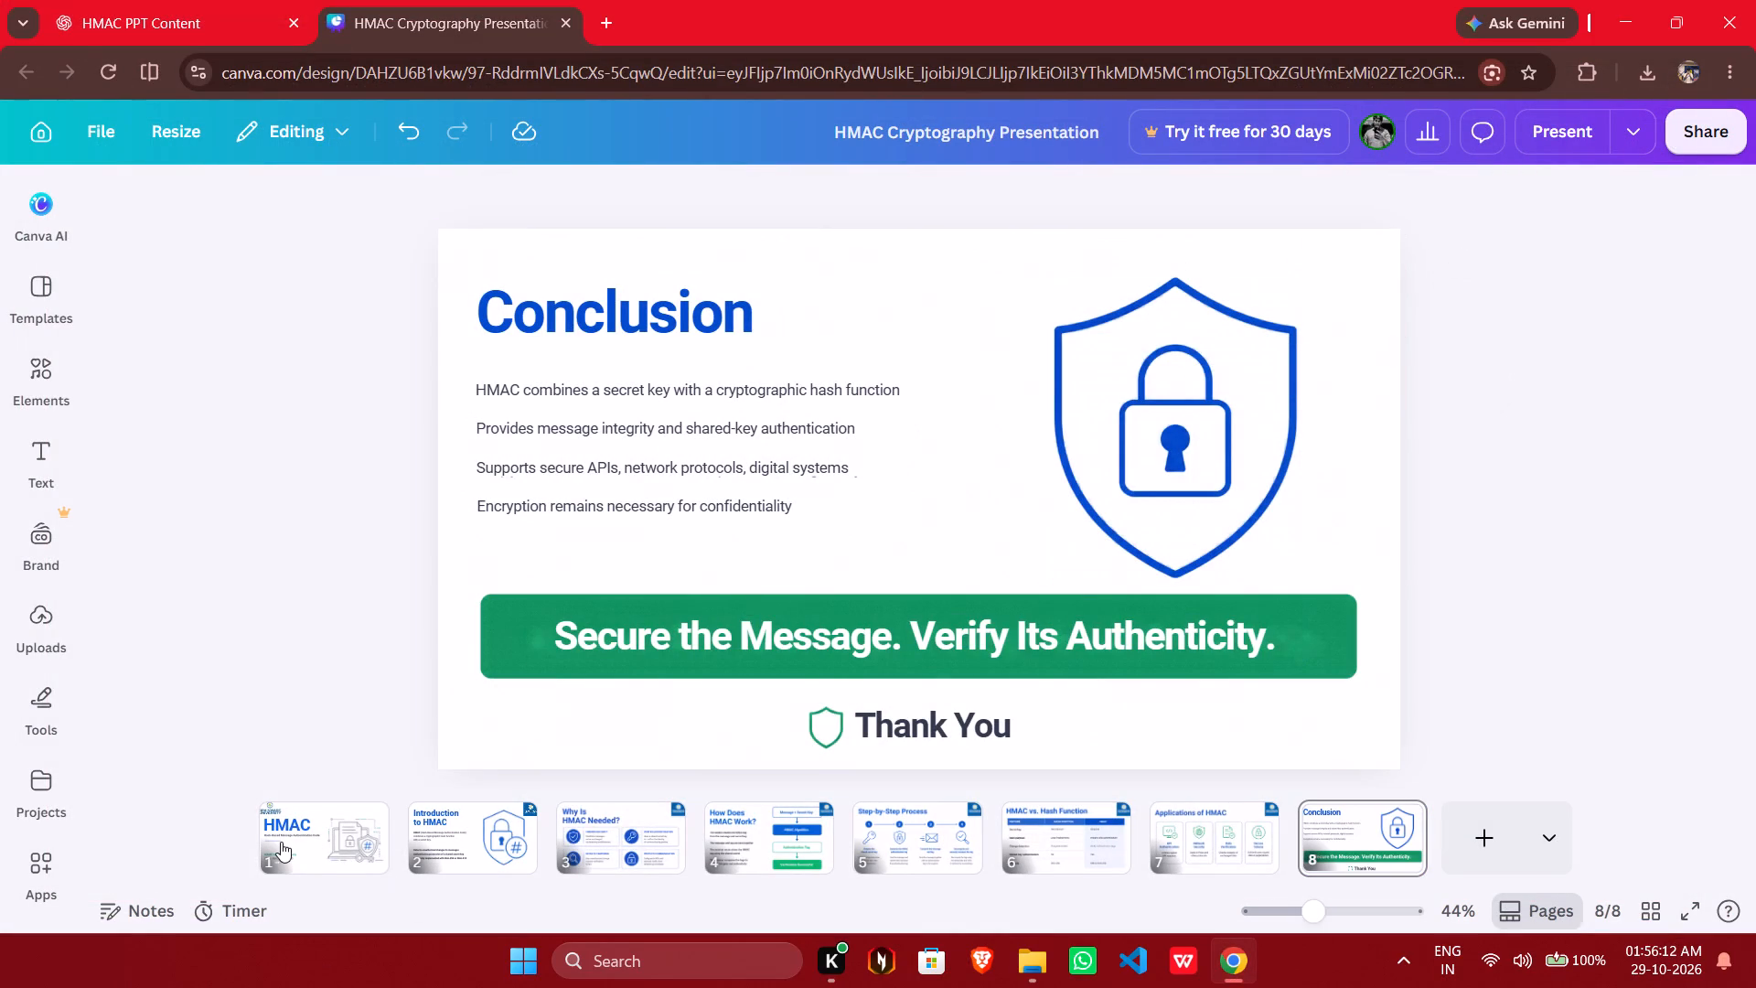
Copy the Brainware University logo from the title slide to the "Conclusion" slide and place it in the slide's upper-right corner.
{"action": "left_click", "coordinate": [281, 842]}
{"action": "left_click", "coordinate": [524, 294]}
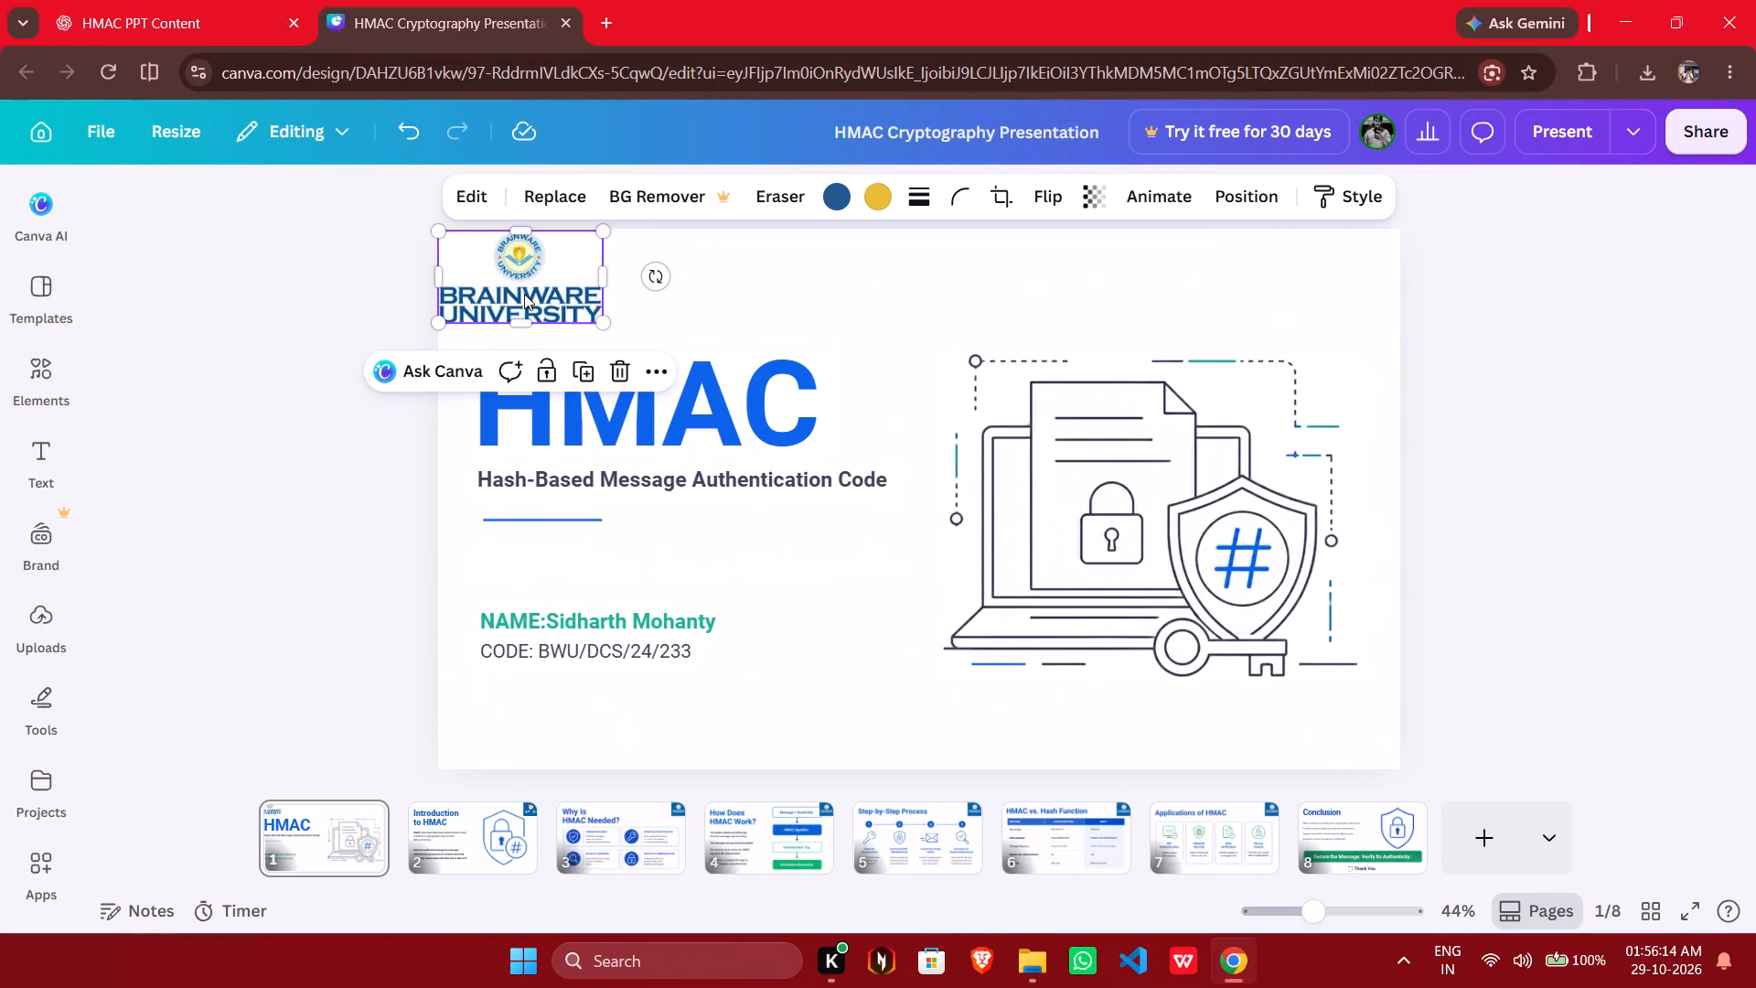
{"action": "key", "text": "ctrl+c"}
{"action": "left_click", "coordinate": [1356, 814]}
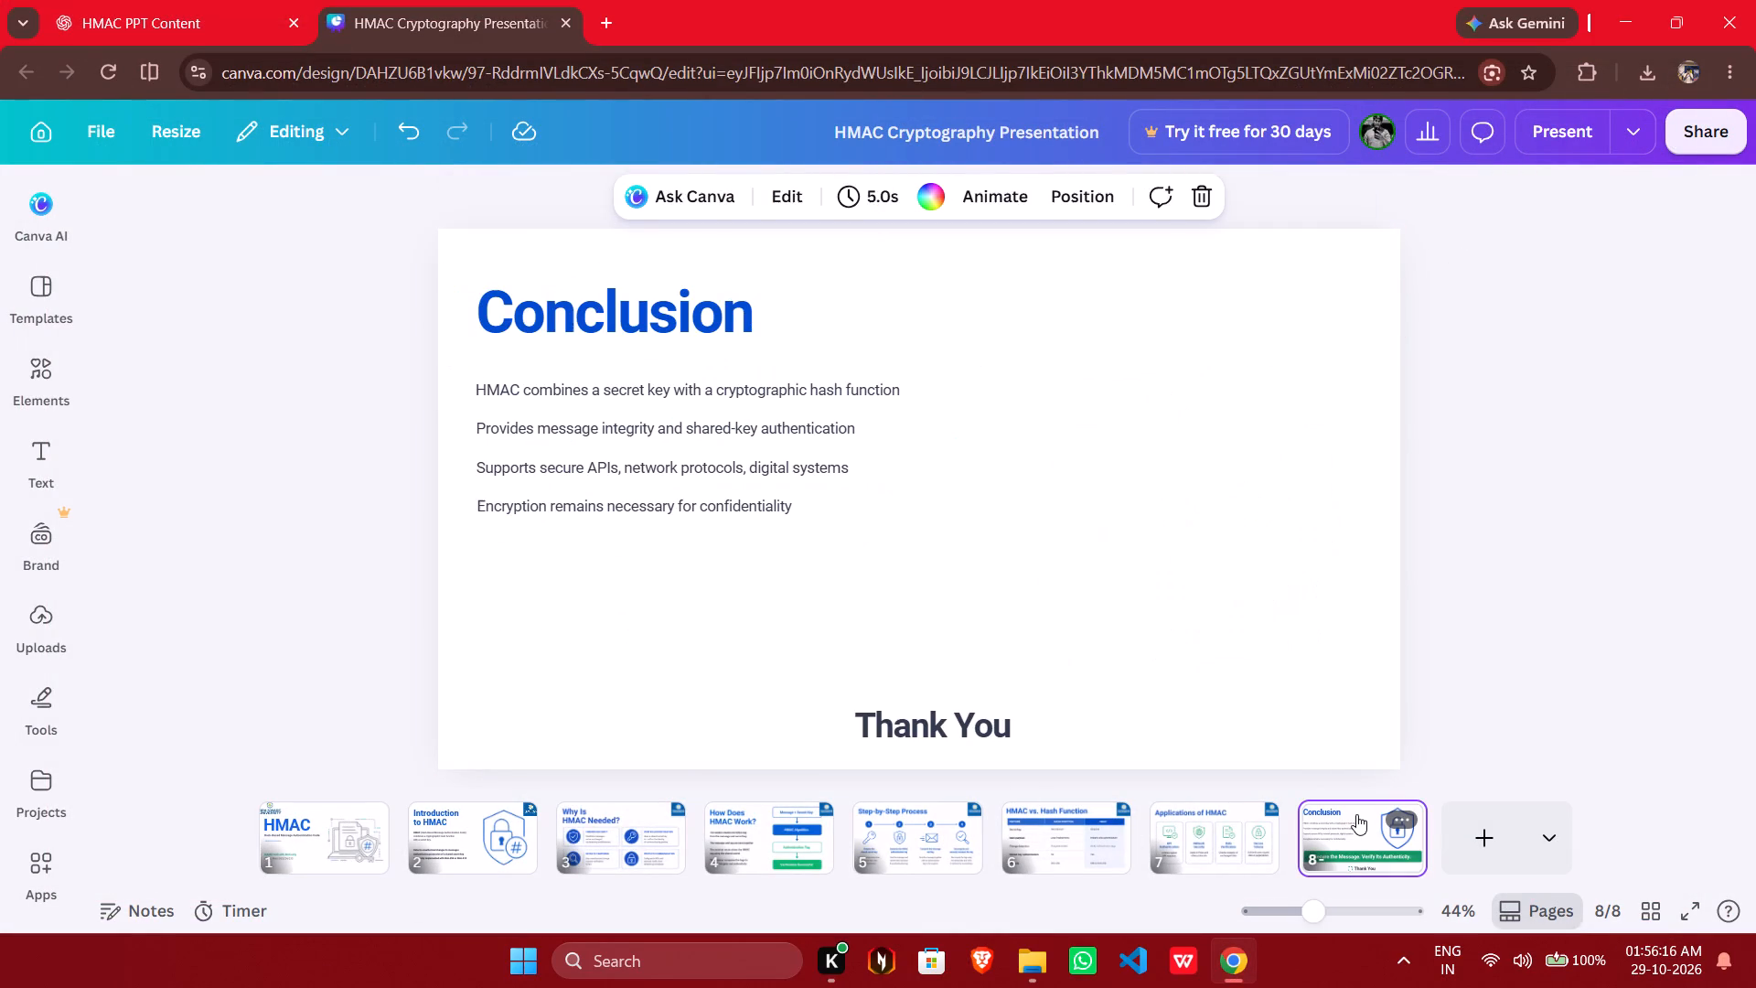
{"action": "key", "text": "ctrl+v"}
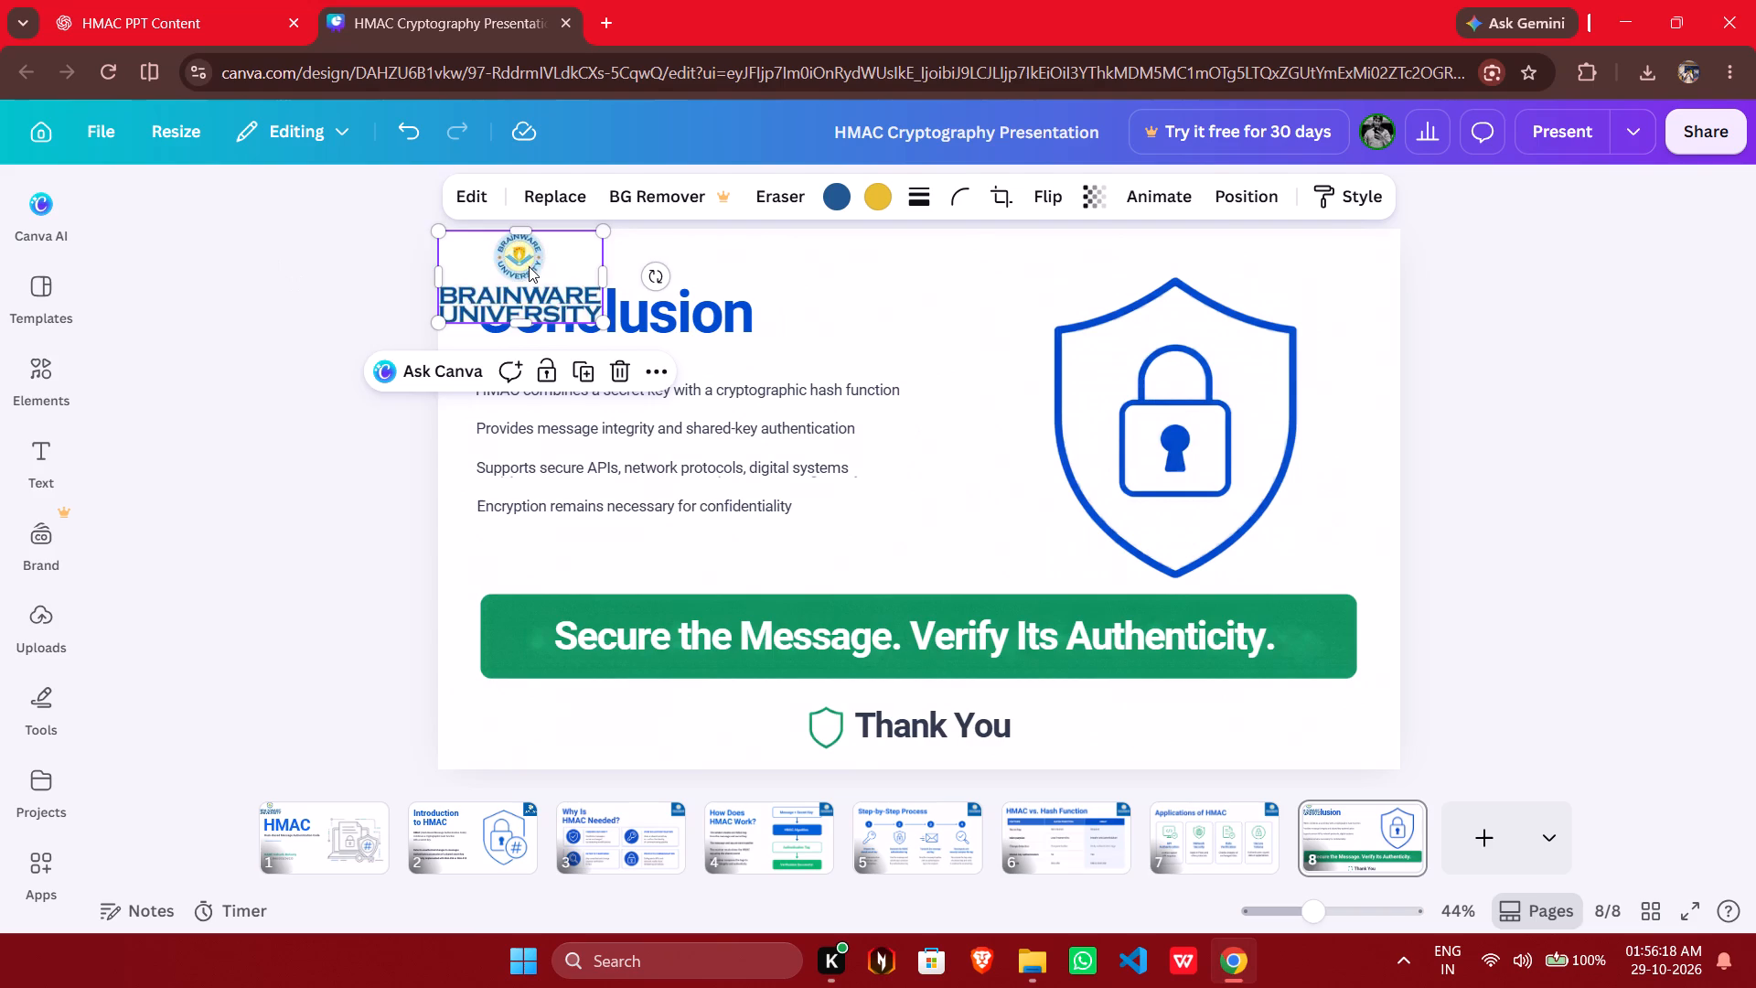
{"action": "left_click_drag", "start_coordinate": [523, 276], "coordinate": [1322, 276]}
{"action": "left_click", "coordinate": [1711, 604]}
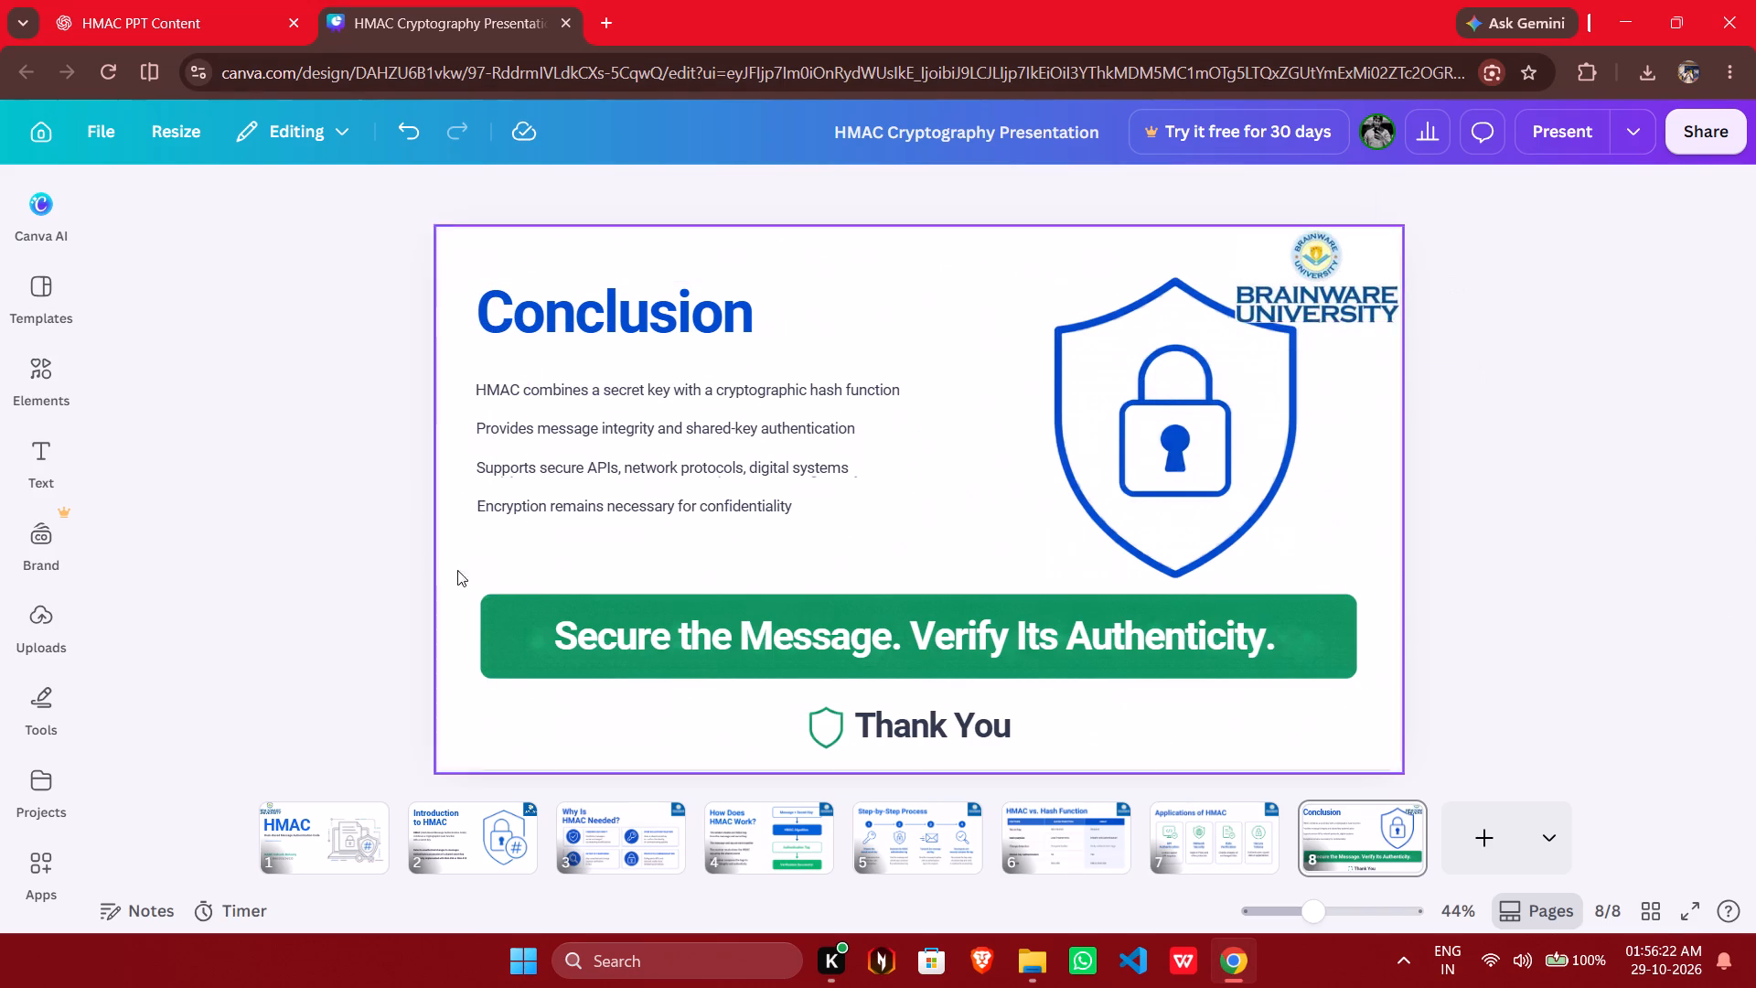
Delete the "Secure the Message. Verify Its Authenticity." text from the green banner on the "Conclusion" slide.
{"action": "left_click", "coordinate": [1134, 644]}
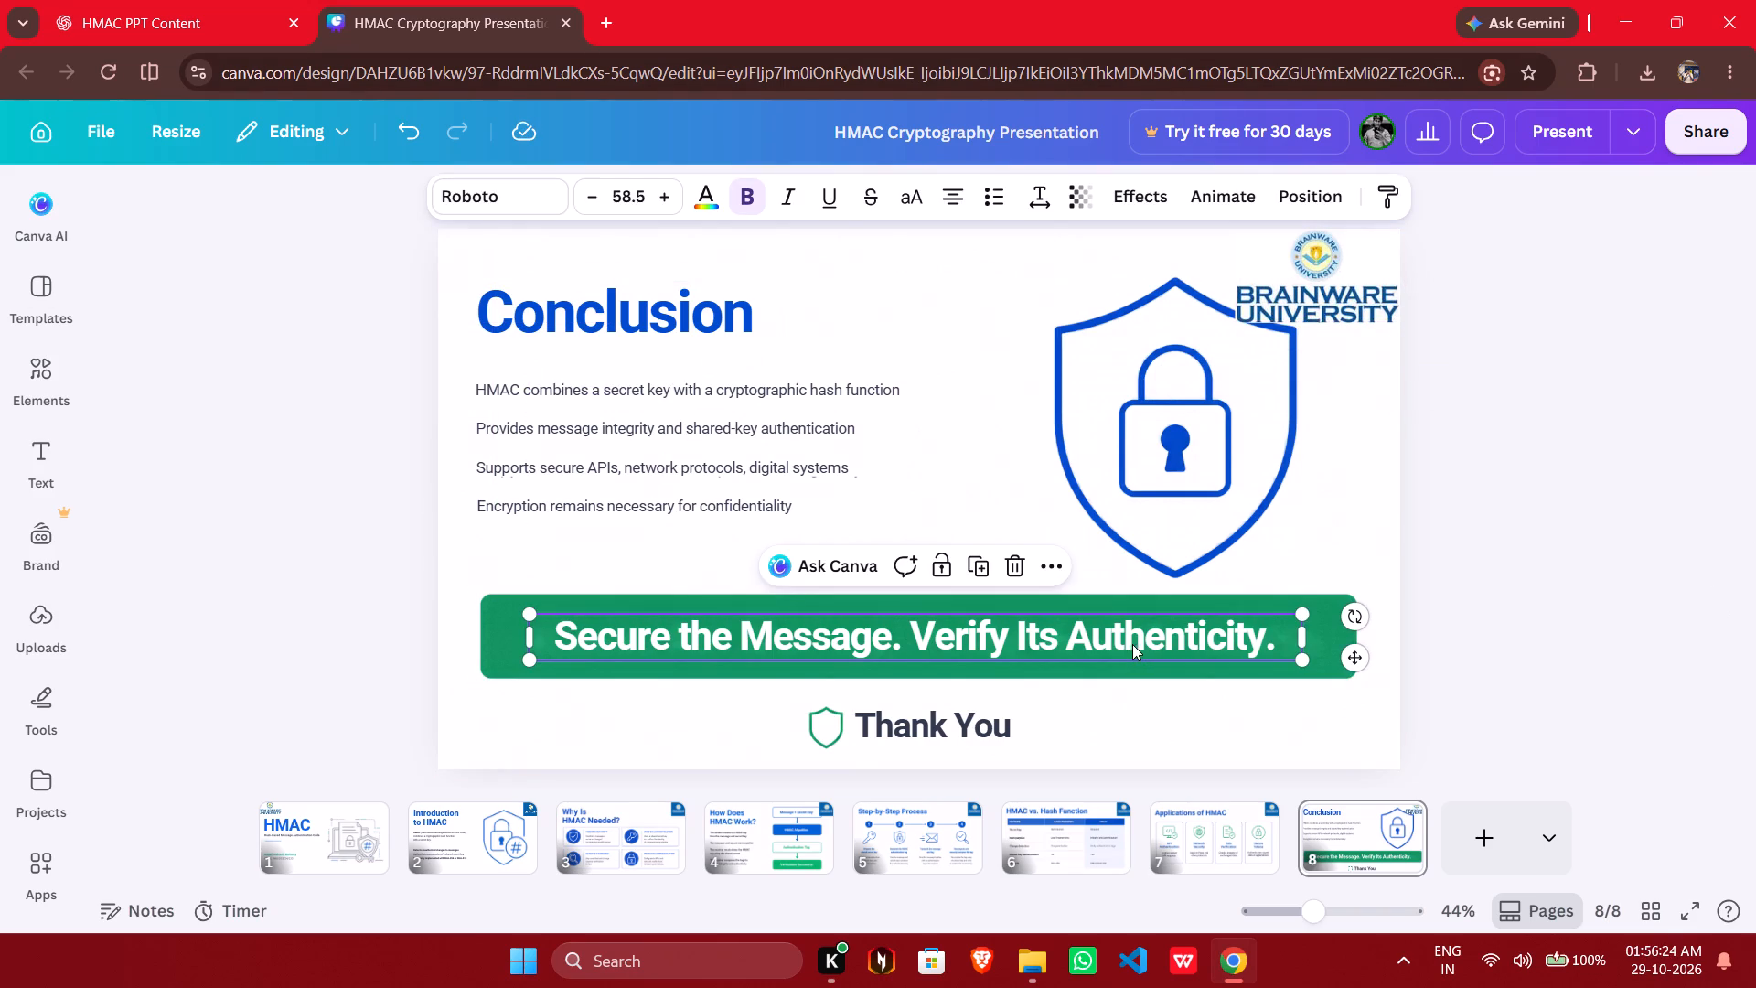
{"action": "key", "text": "BackSpace"}
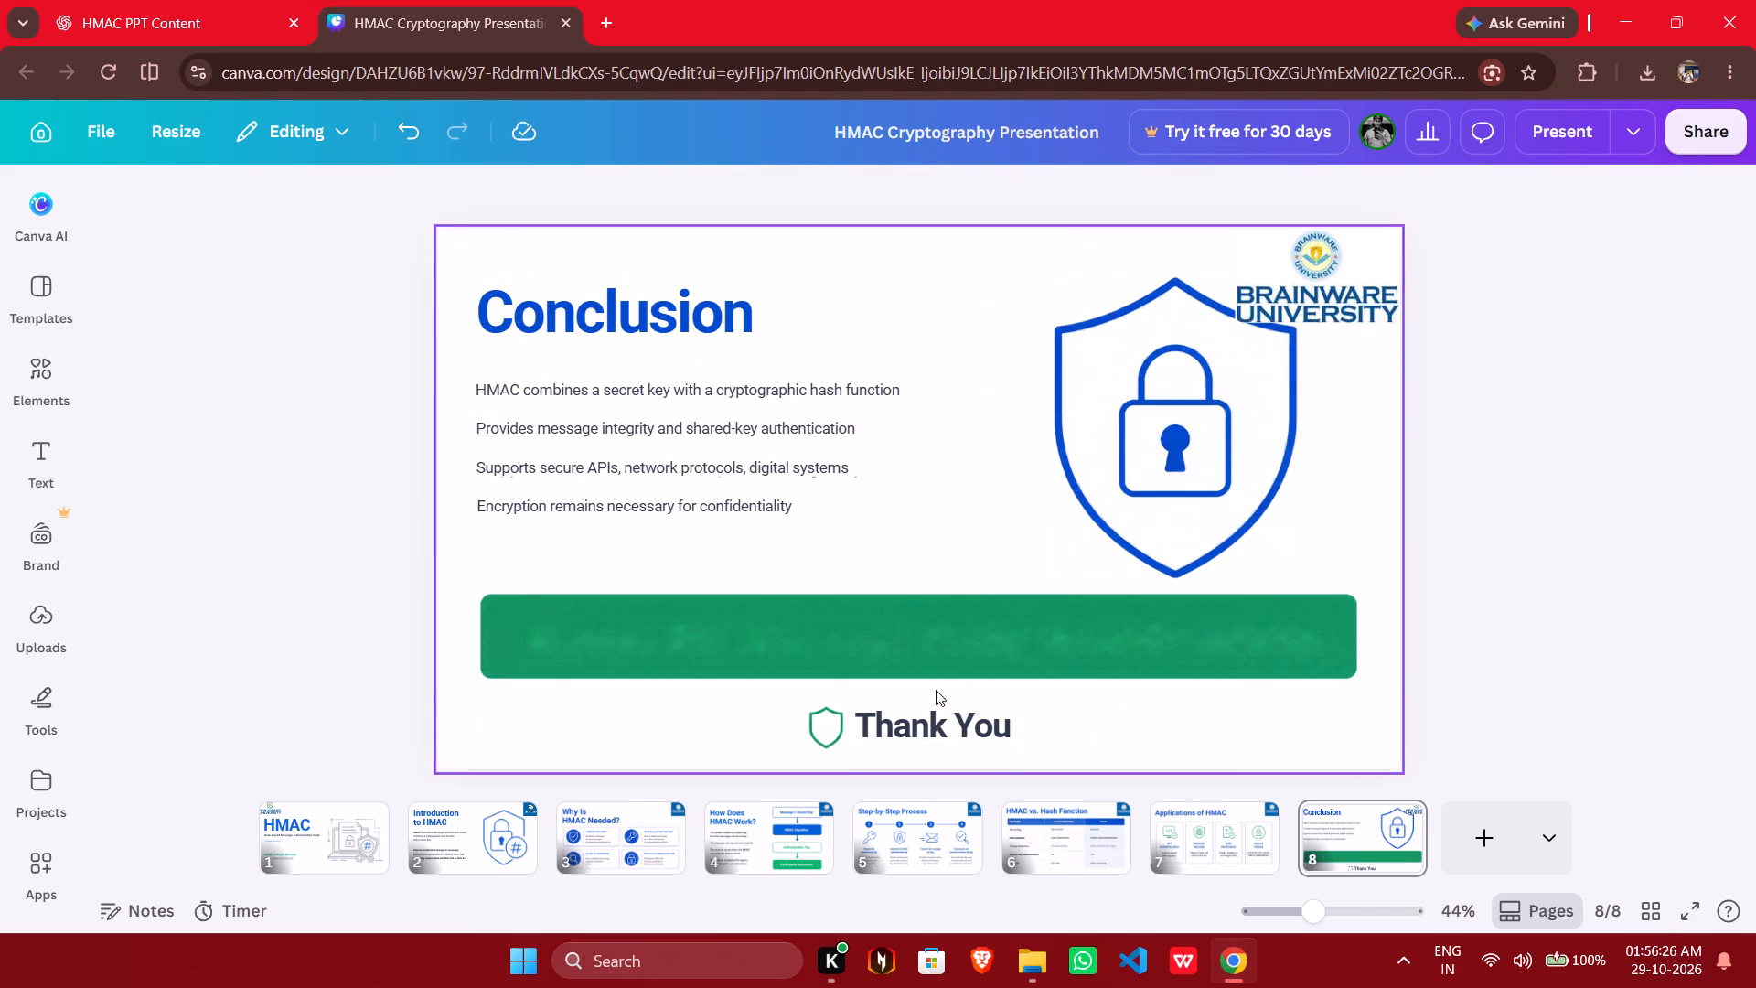
{"action": "left_click", "coordinate": [1046, 625]}
{"action": "left_click", "coordinate": [1495, 635]}
Move the "Thank You" text and its small shield icon onto the middle of the green banner, aligned side by side.
{"action": "left_click_drag", "start_coordinate": [955, 725], "coordinate": [941, 637]}
{"action": "left_click_drag", "start_coordinate": [827, 716], "coordinate": [813, 626]}
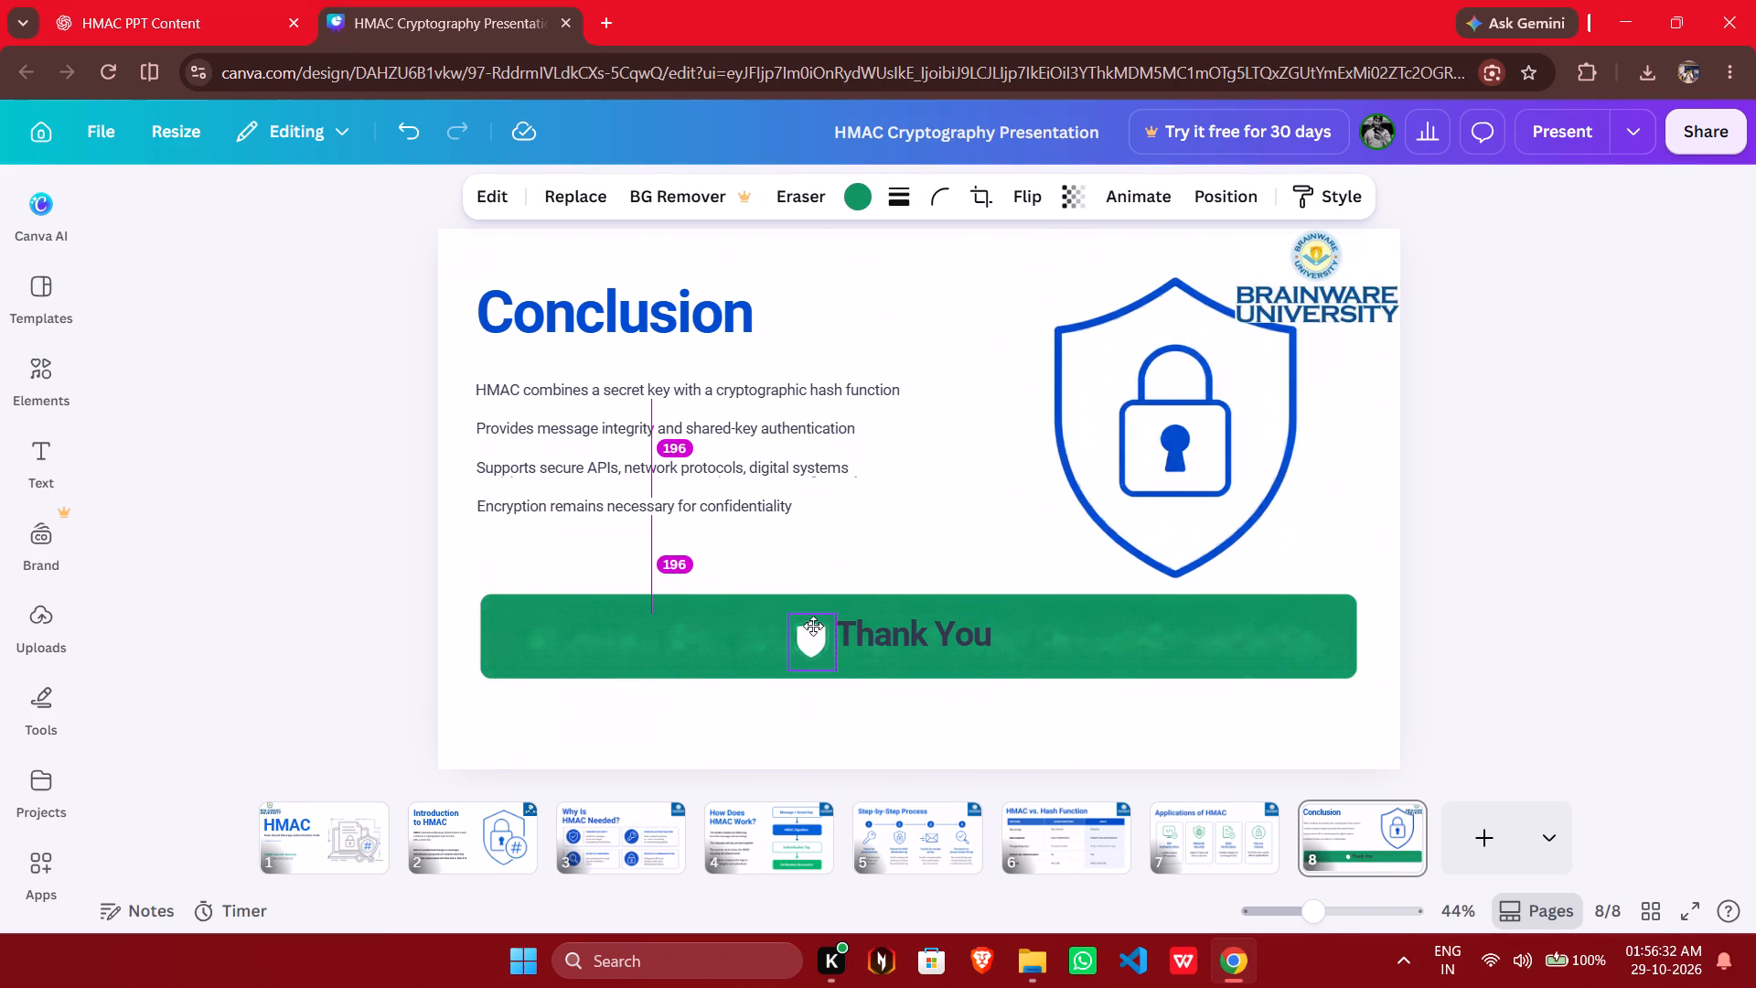
{"action": "left_click_drag", "start_coordinate": [813, 626], "coordinate": [811, 618]}
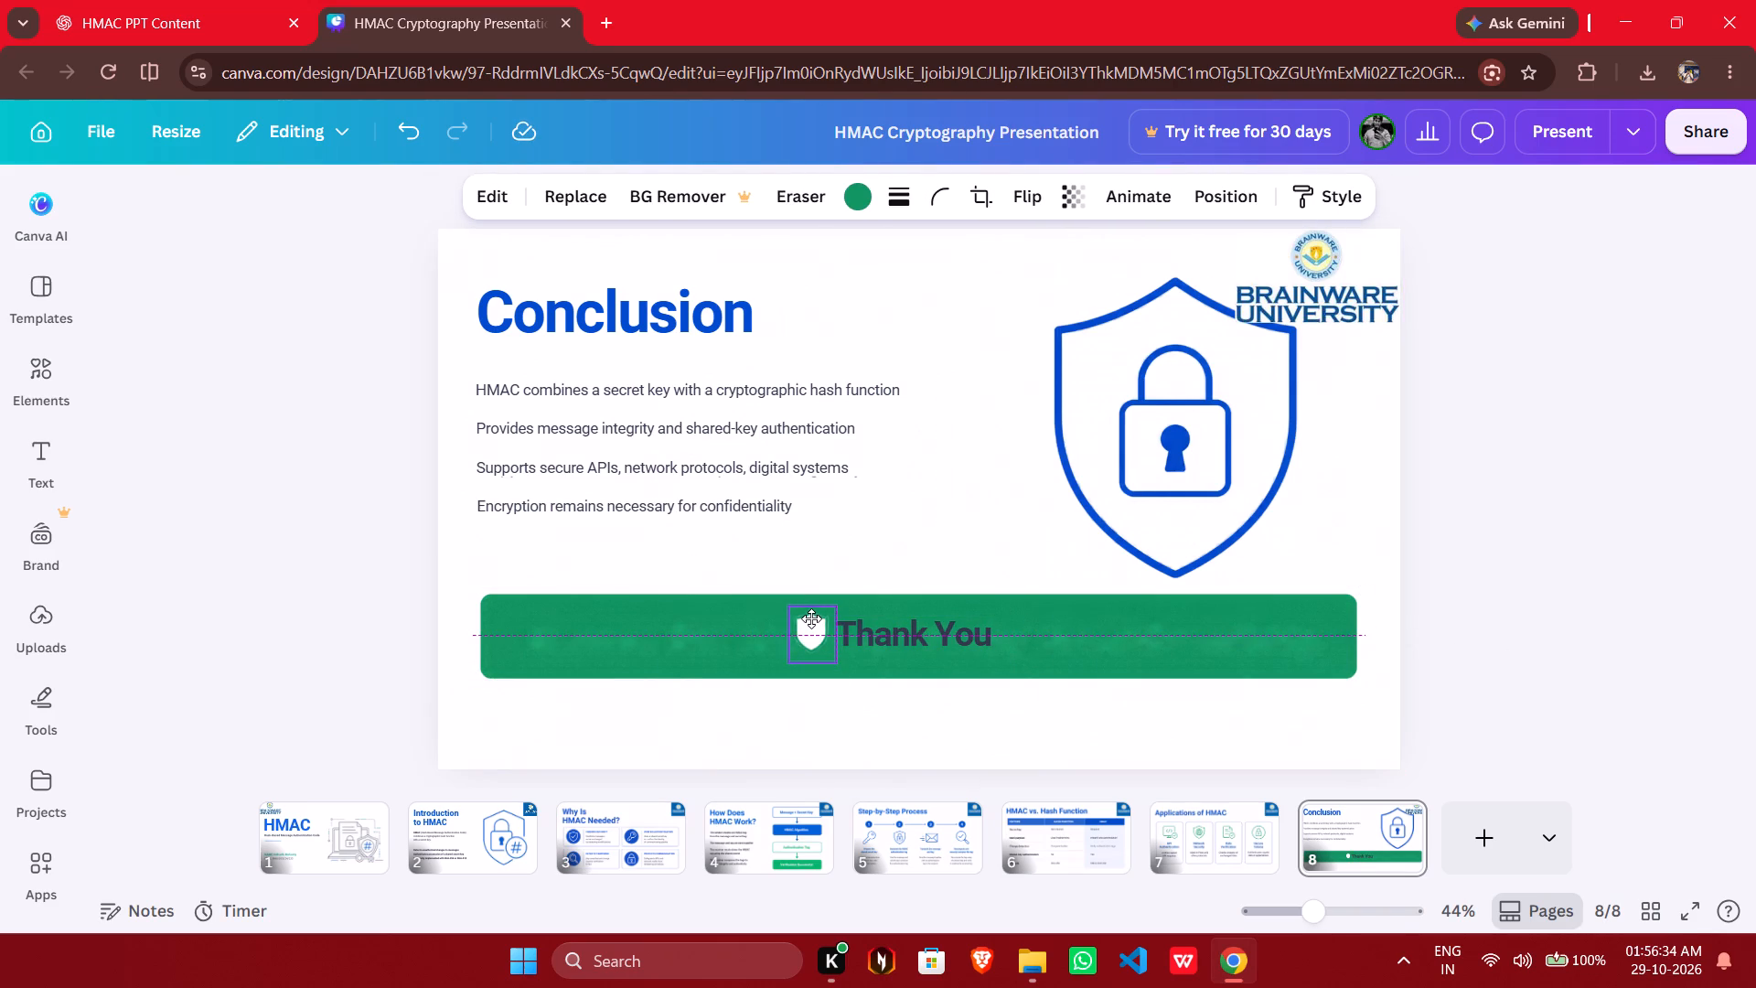
{"action": "left_click_drag", "start_coordinate": [811, 618], "coordinate": [807, 619]}
{"action": "left_click", "coordinate": [1515, 547]}
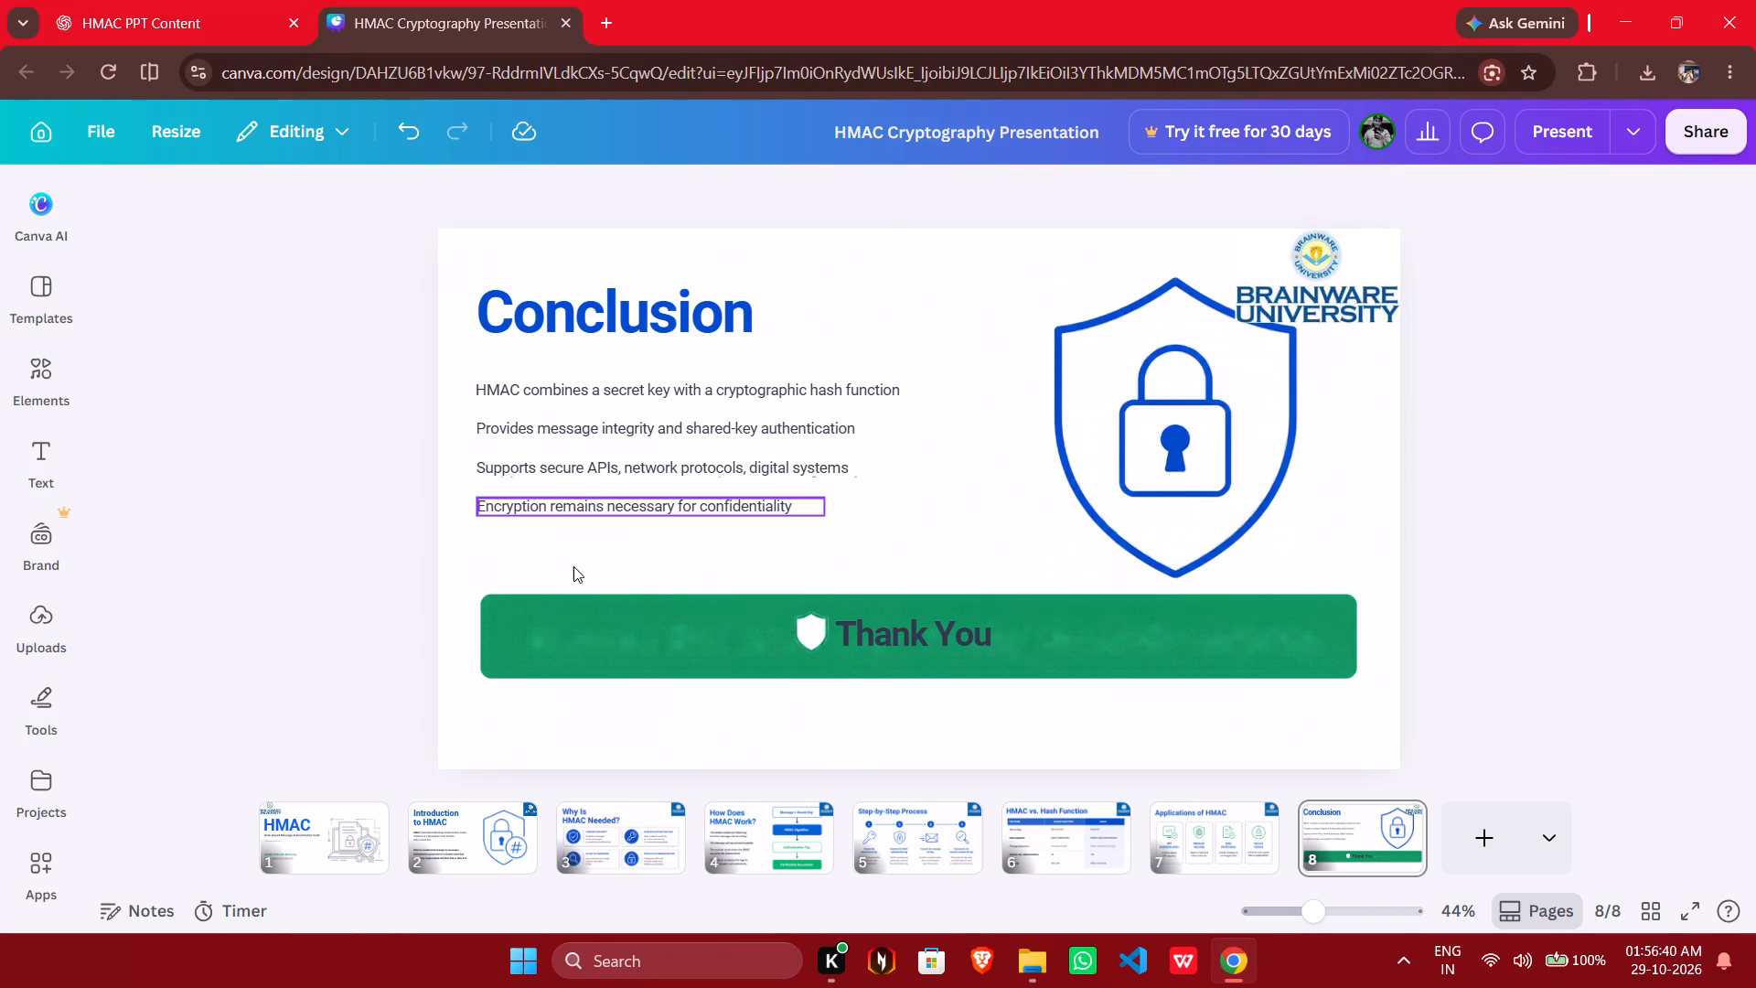
Increase the font size of the four conclusion text lines together to 25.7.
{"action": "left_click_drag", "start_coordinate": [585, 547], "coordinate": [689, 376]}
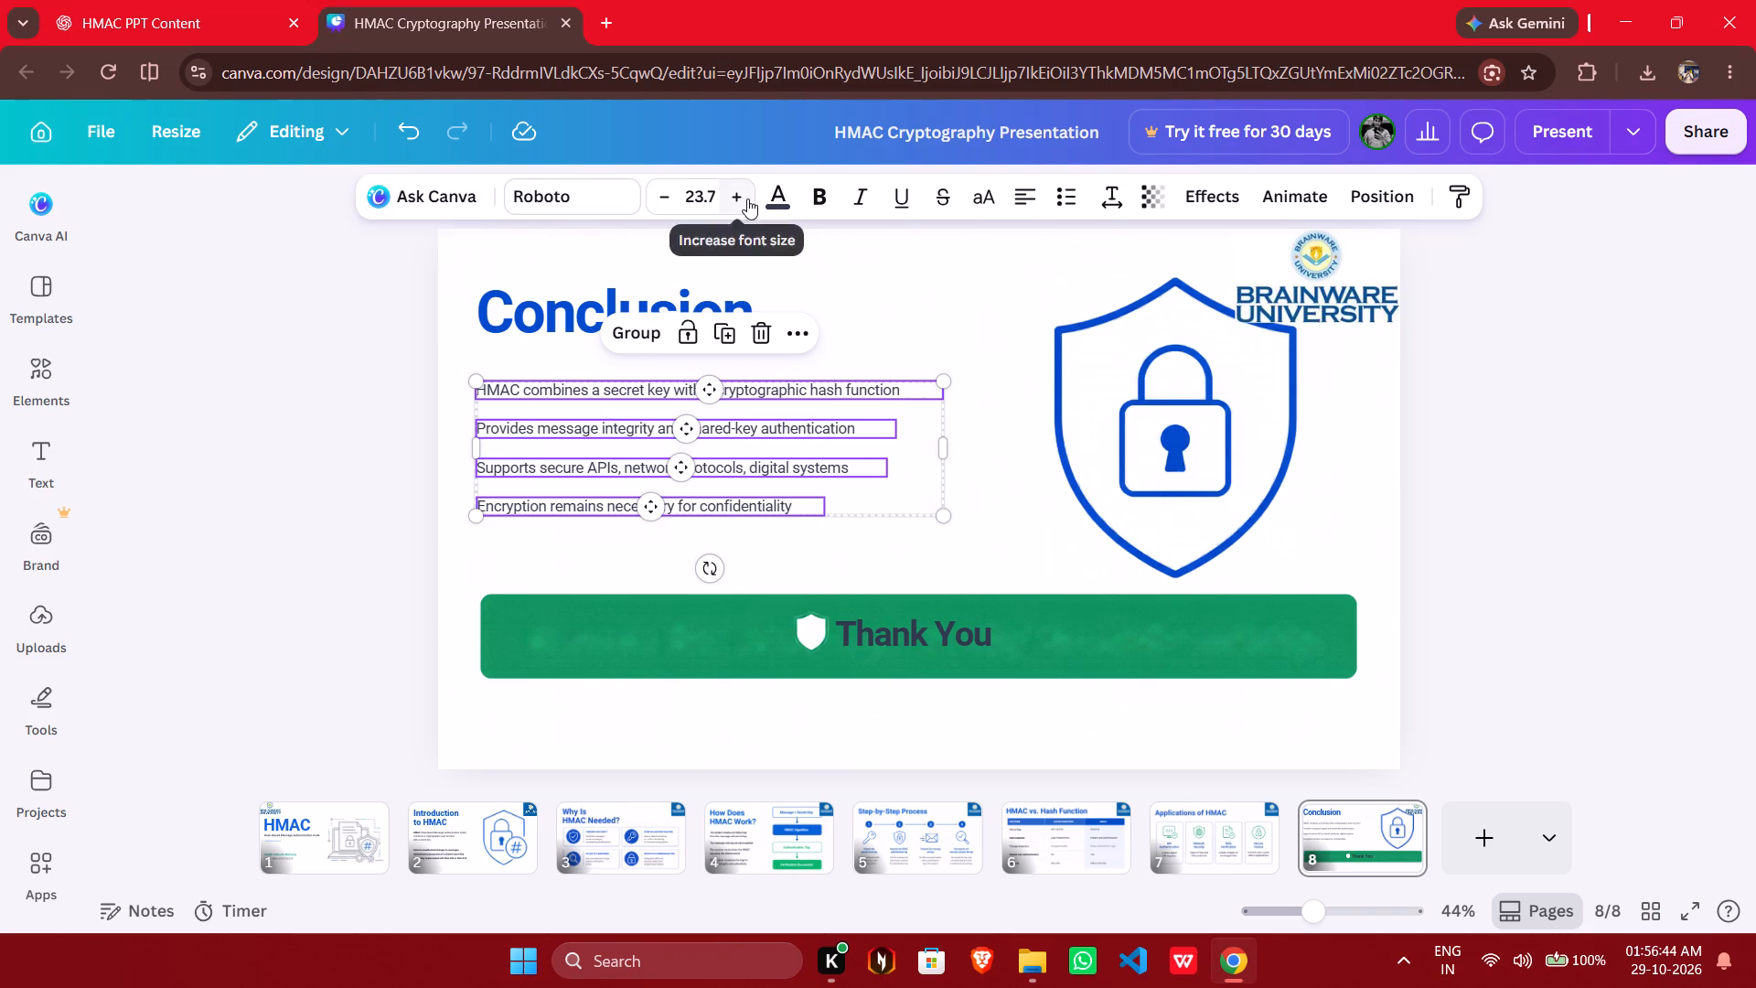
{"action": "left_click", "coordinate": [747, 199]}
{"action": "left_click", "coordinate": [747, 199]}
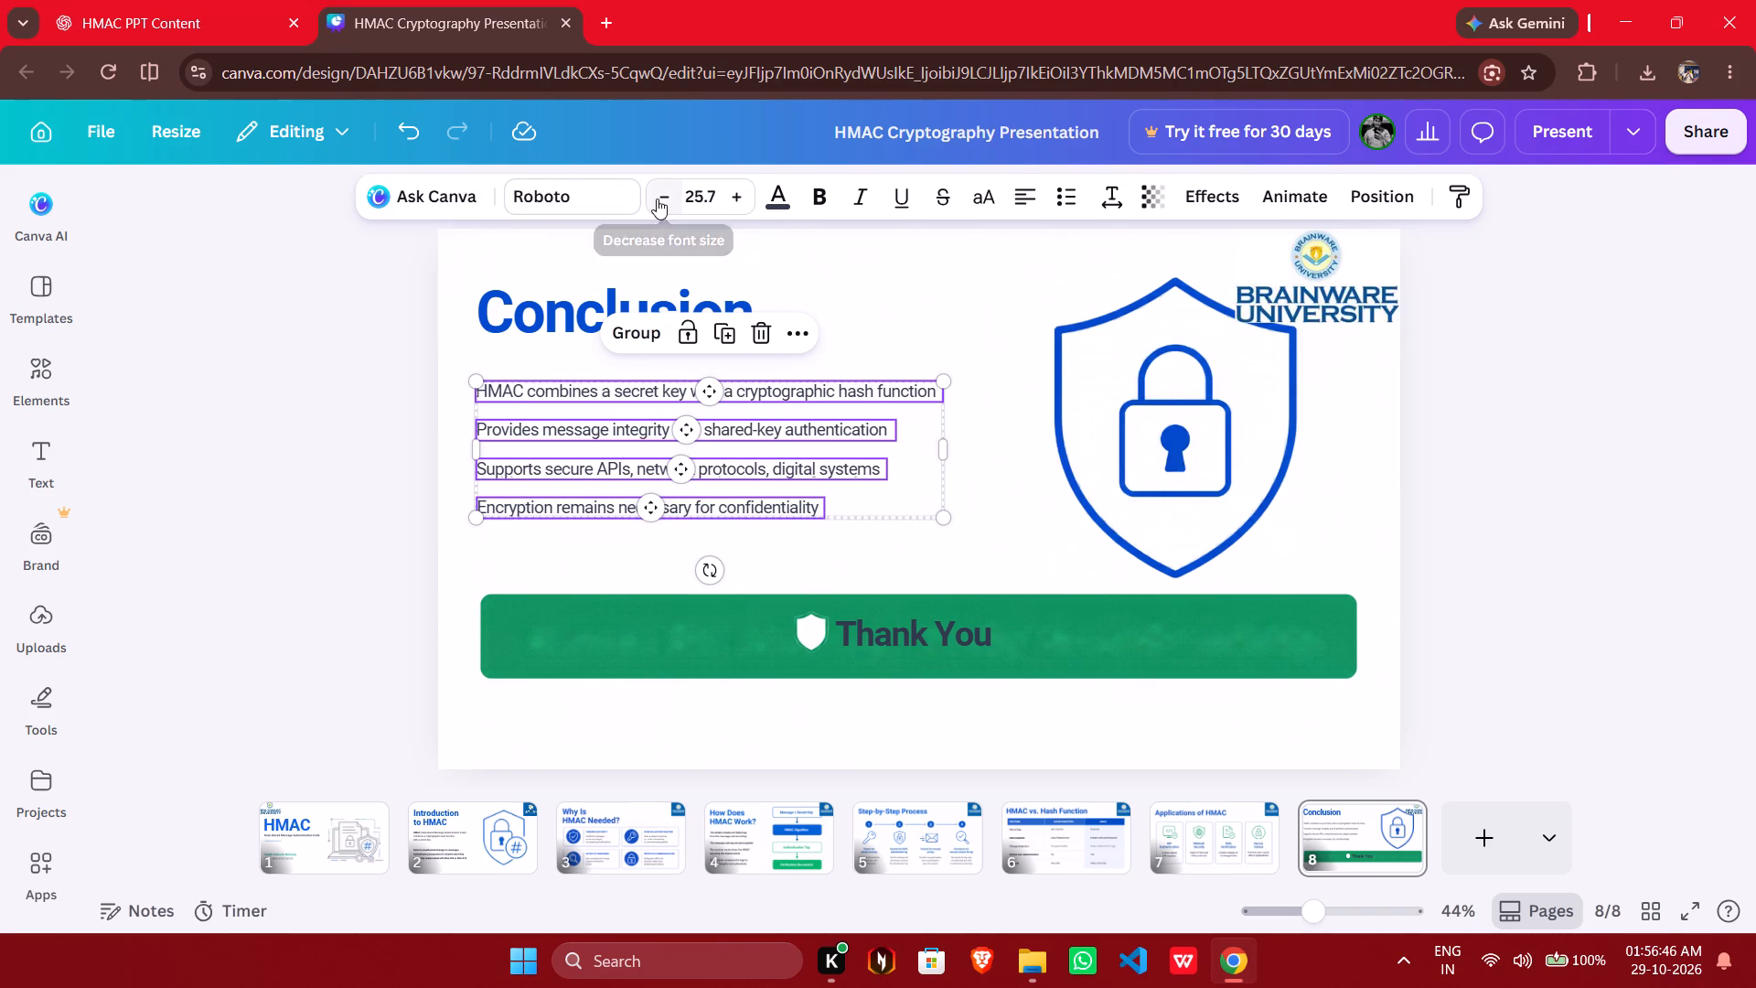
{"action": "left_click", "coordinate": [657, 199]}
{"action": "left_click", "coordinate": [758, 199]}
{"action": "left_click", "coordinate": [737, 199]}
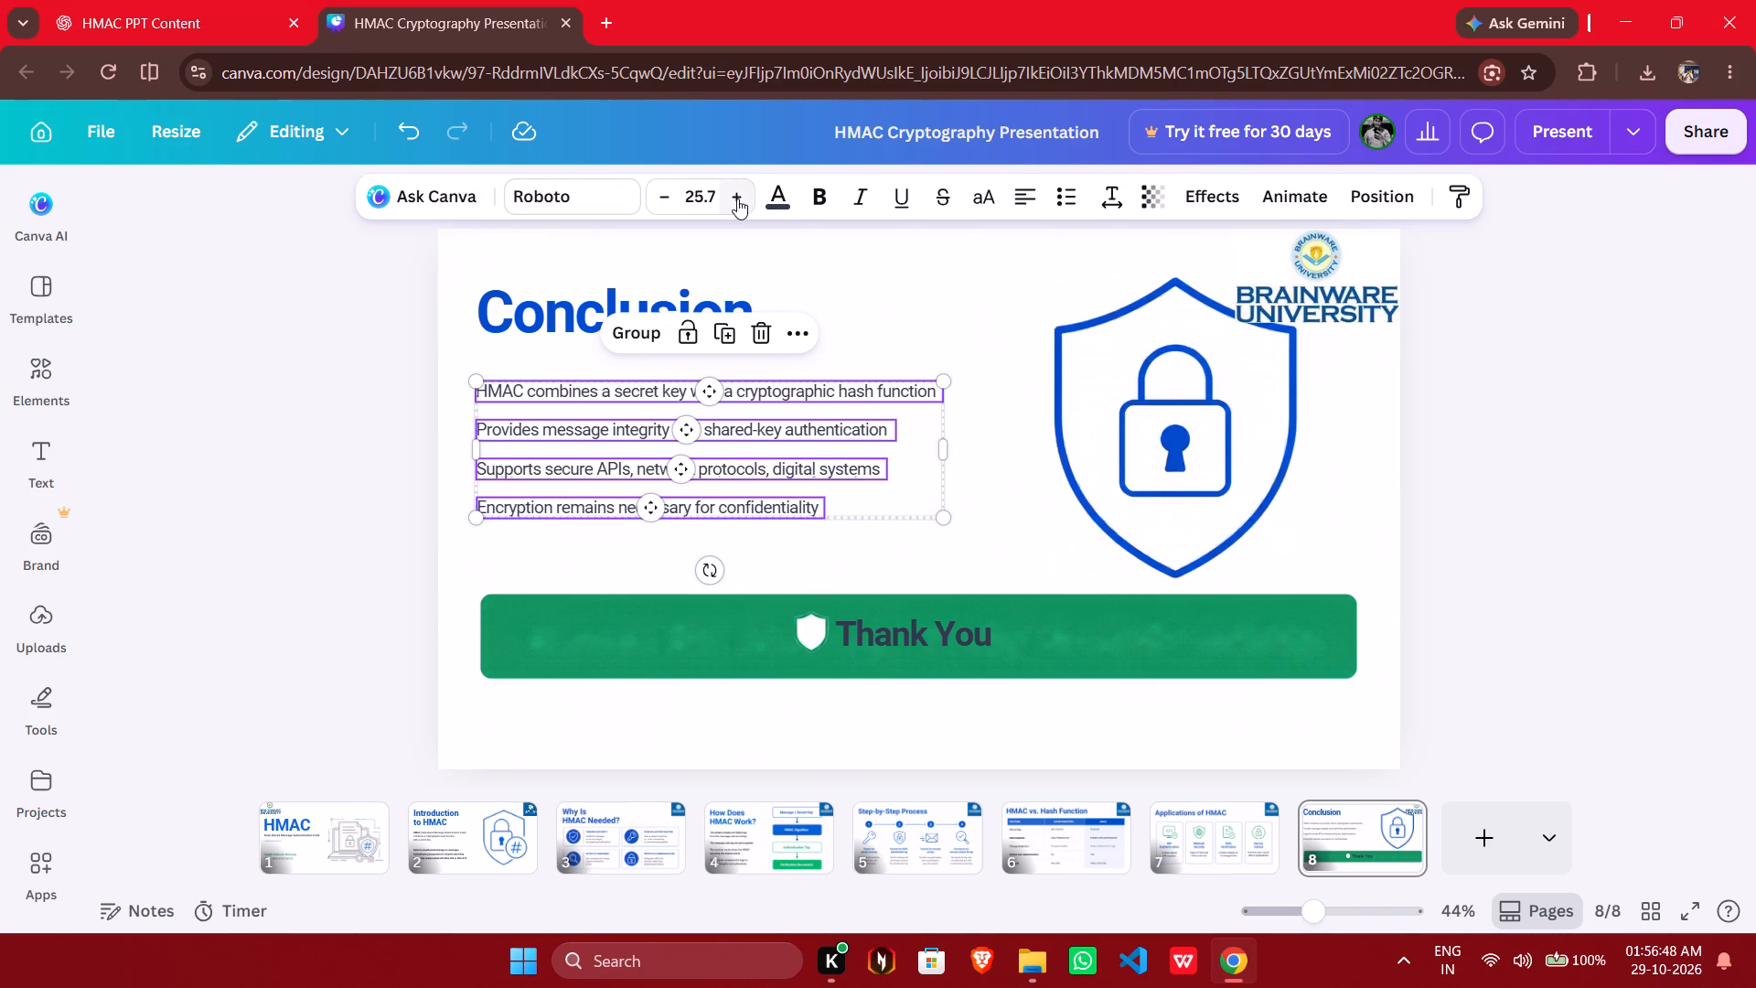
{"action": "left_click", "coordinate": [1500, 370]}
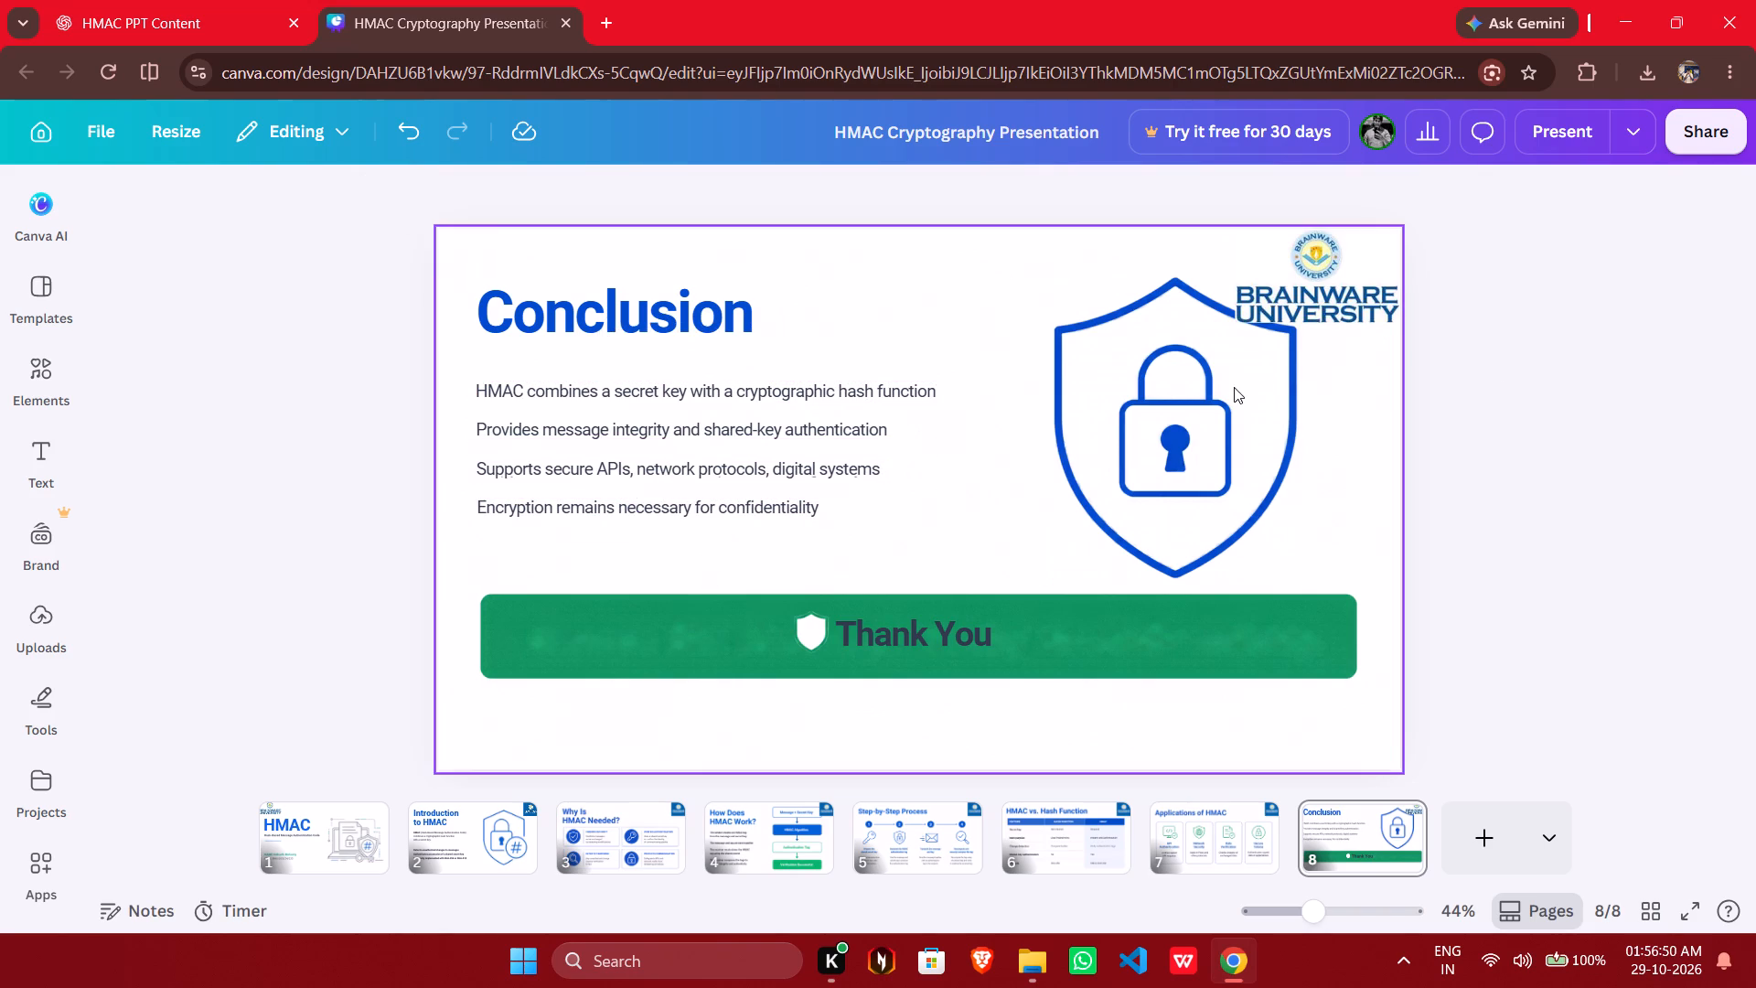
Shift the large shield-and-padlock graphic slightly left and down, away from the university logo on the "Conclusion" slide.
{"action": "left_click", "coordinate": [1234, 387]}
{"action": "left_click_drag", "start_coordinate": [1224, 394], "coordinate": [1205, 400]}
{"action": "left_click", "coordinate": [1475, 388]}
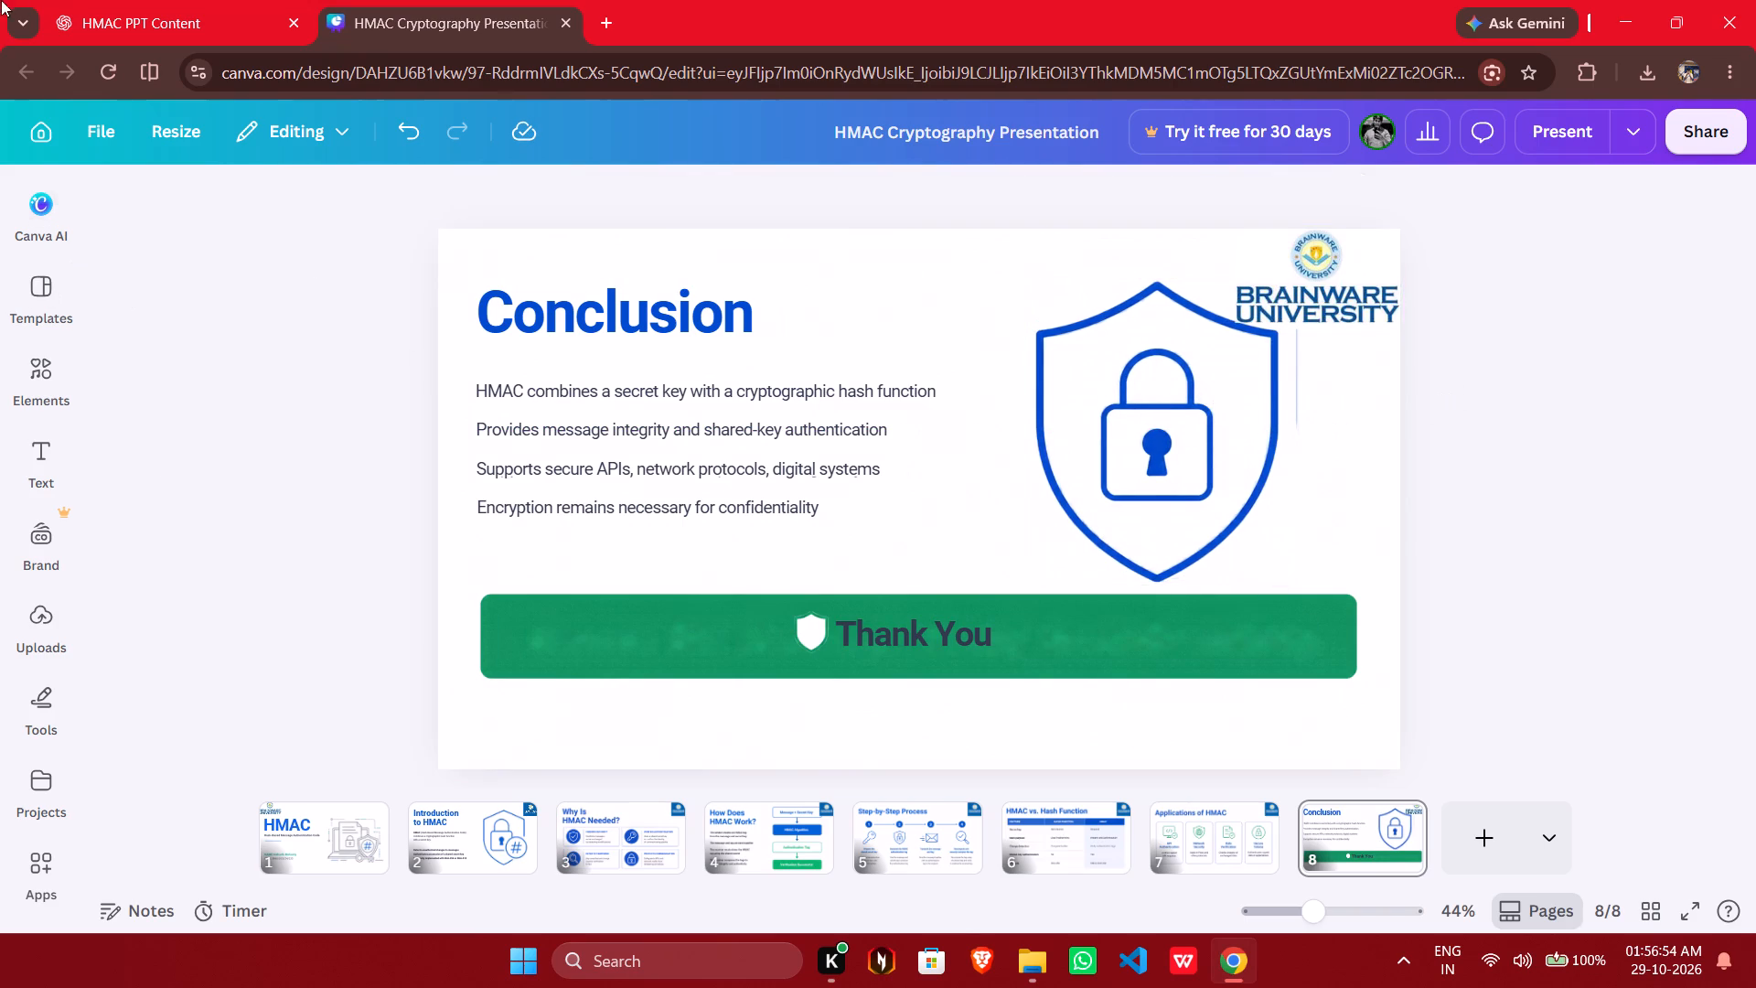
View the "Applications of HMAC" slide.
{"action": "left_click", "coordinate": [125, 0]}
{"action": "left_click", "coordinate": [333, 0]}
{"action": "left_click", "coordinate": [1188, 832]}
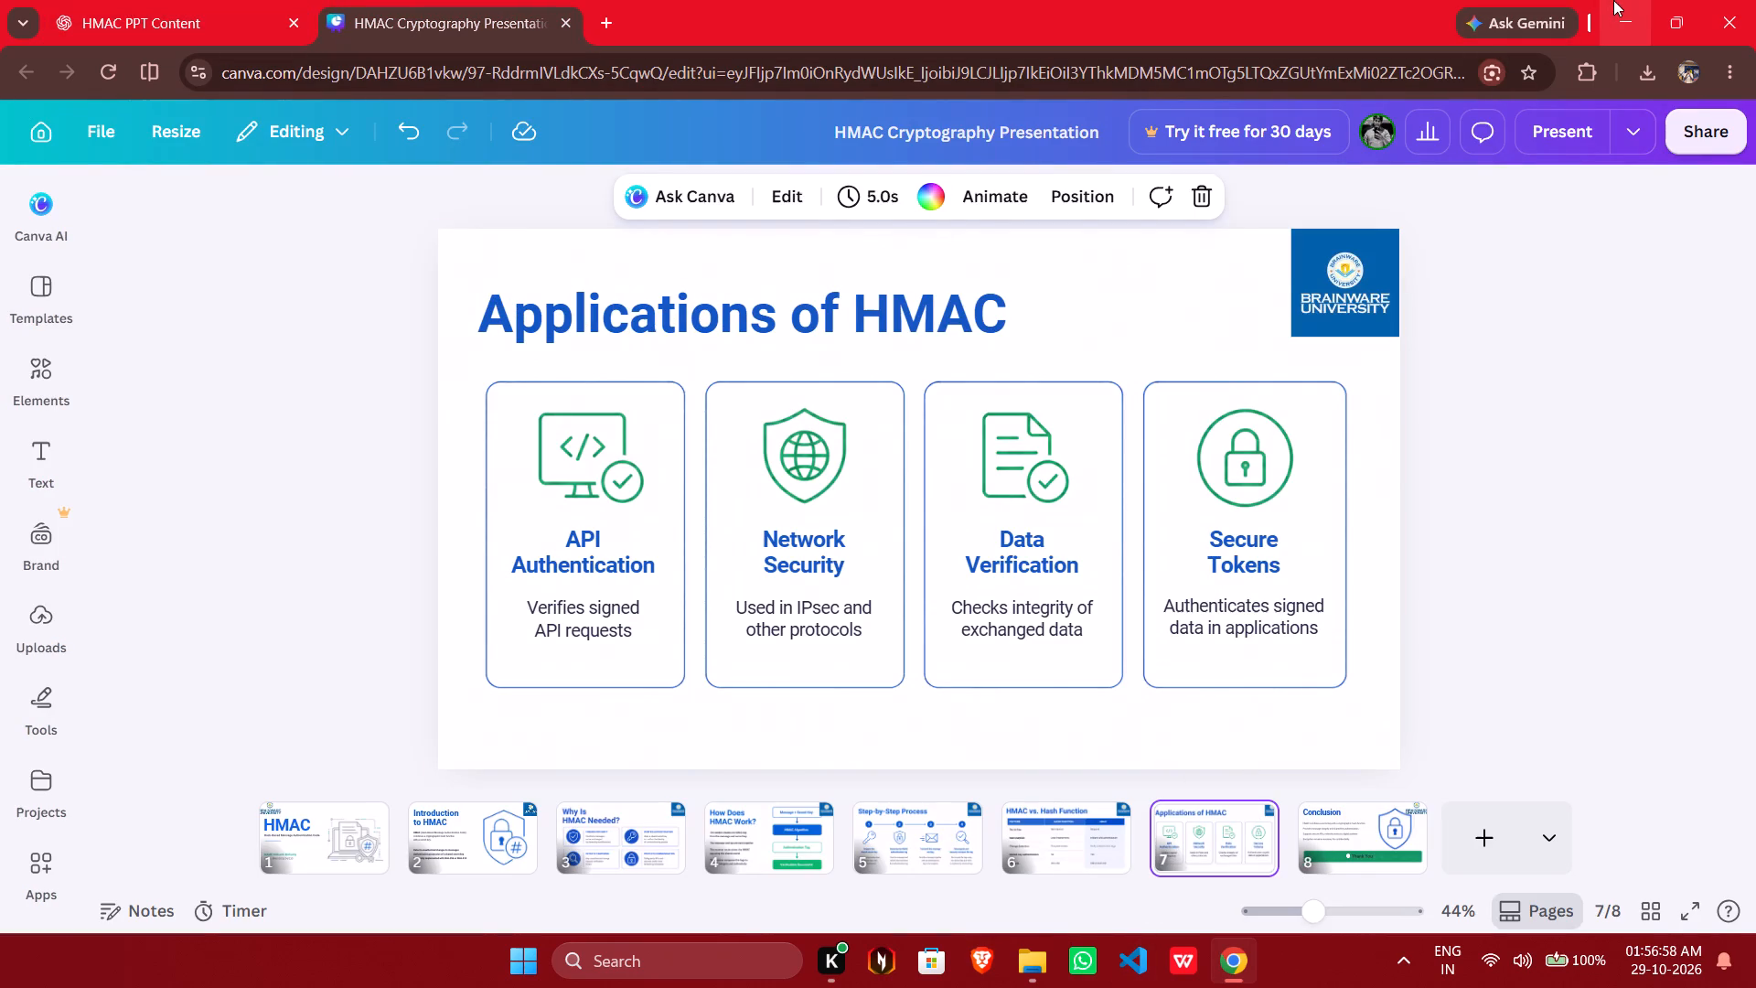
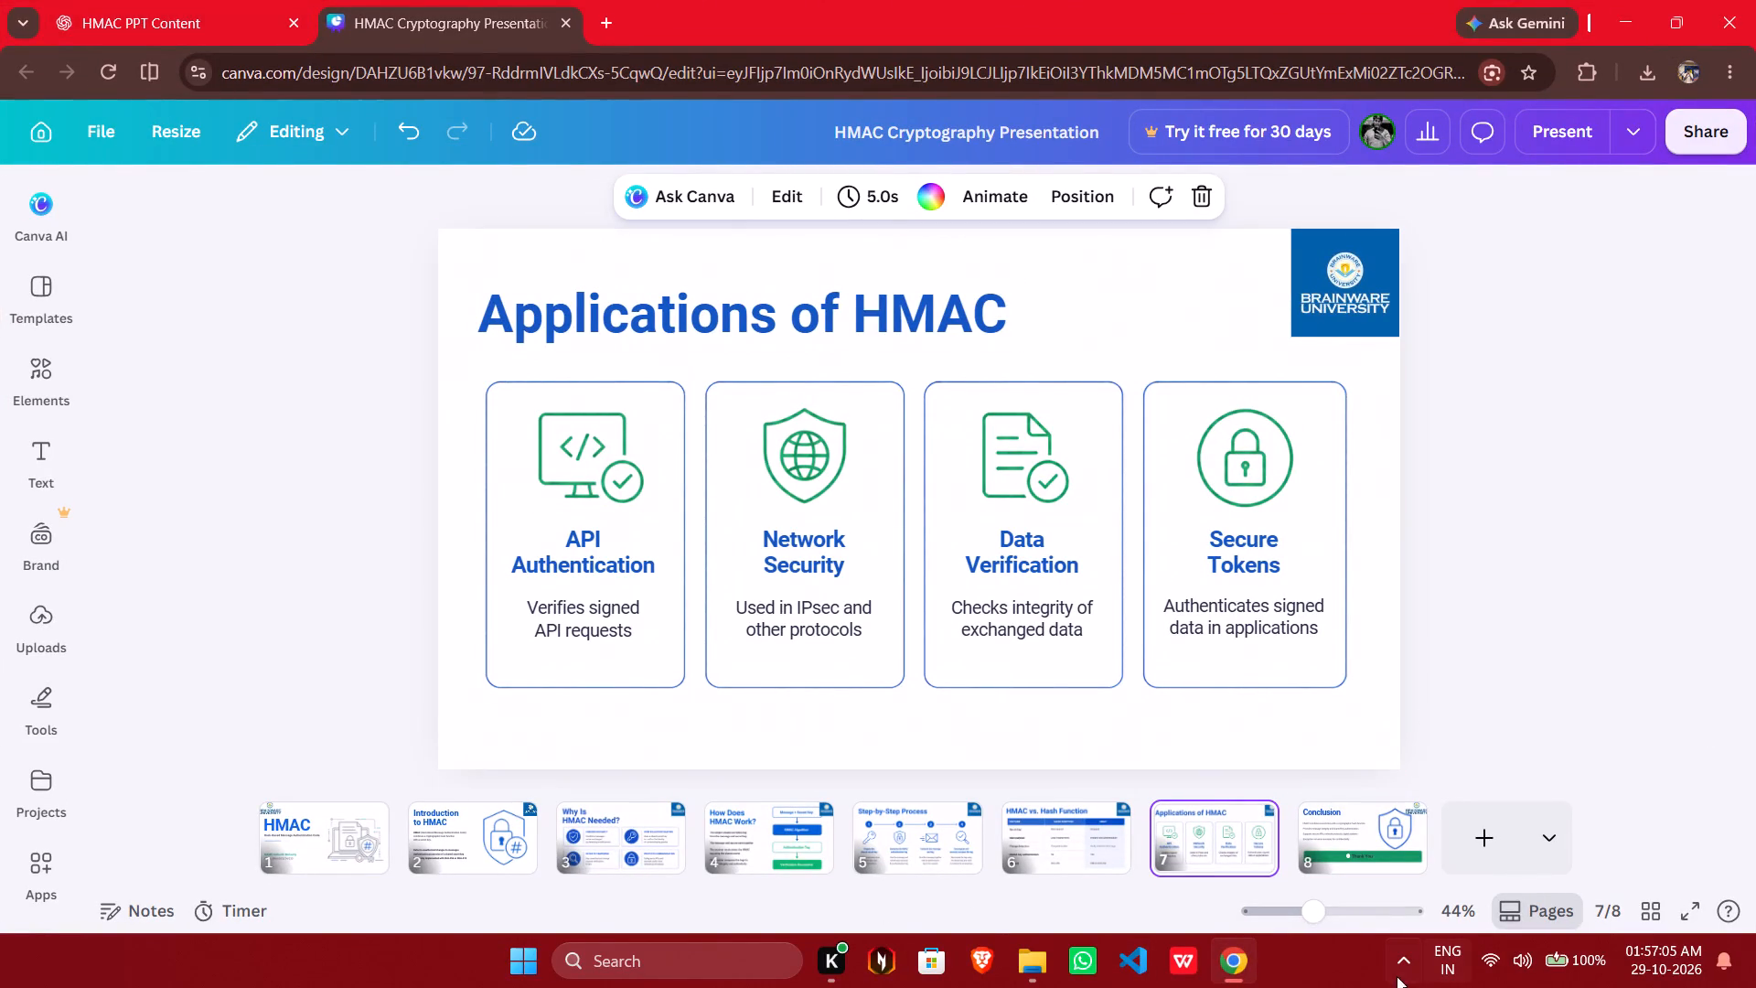
View the "Step-by-Step Process" slide.
{"action": "left_click", "coordinate": [870, 843]}
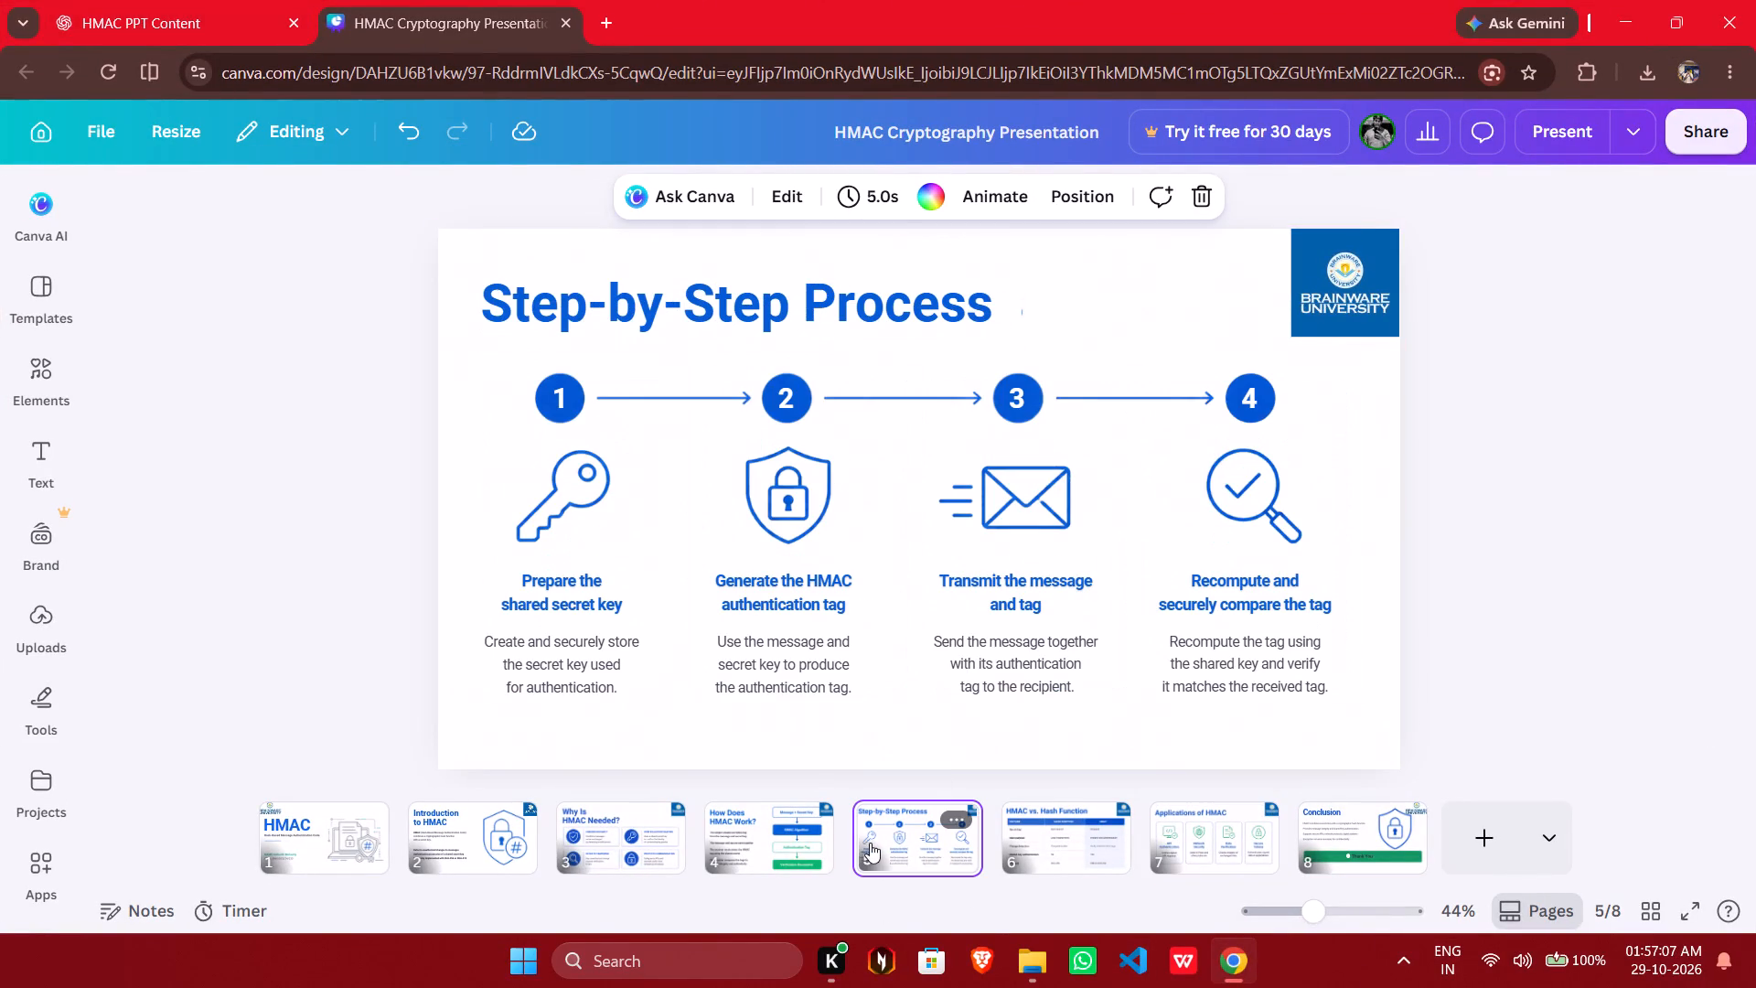
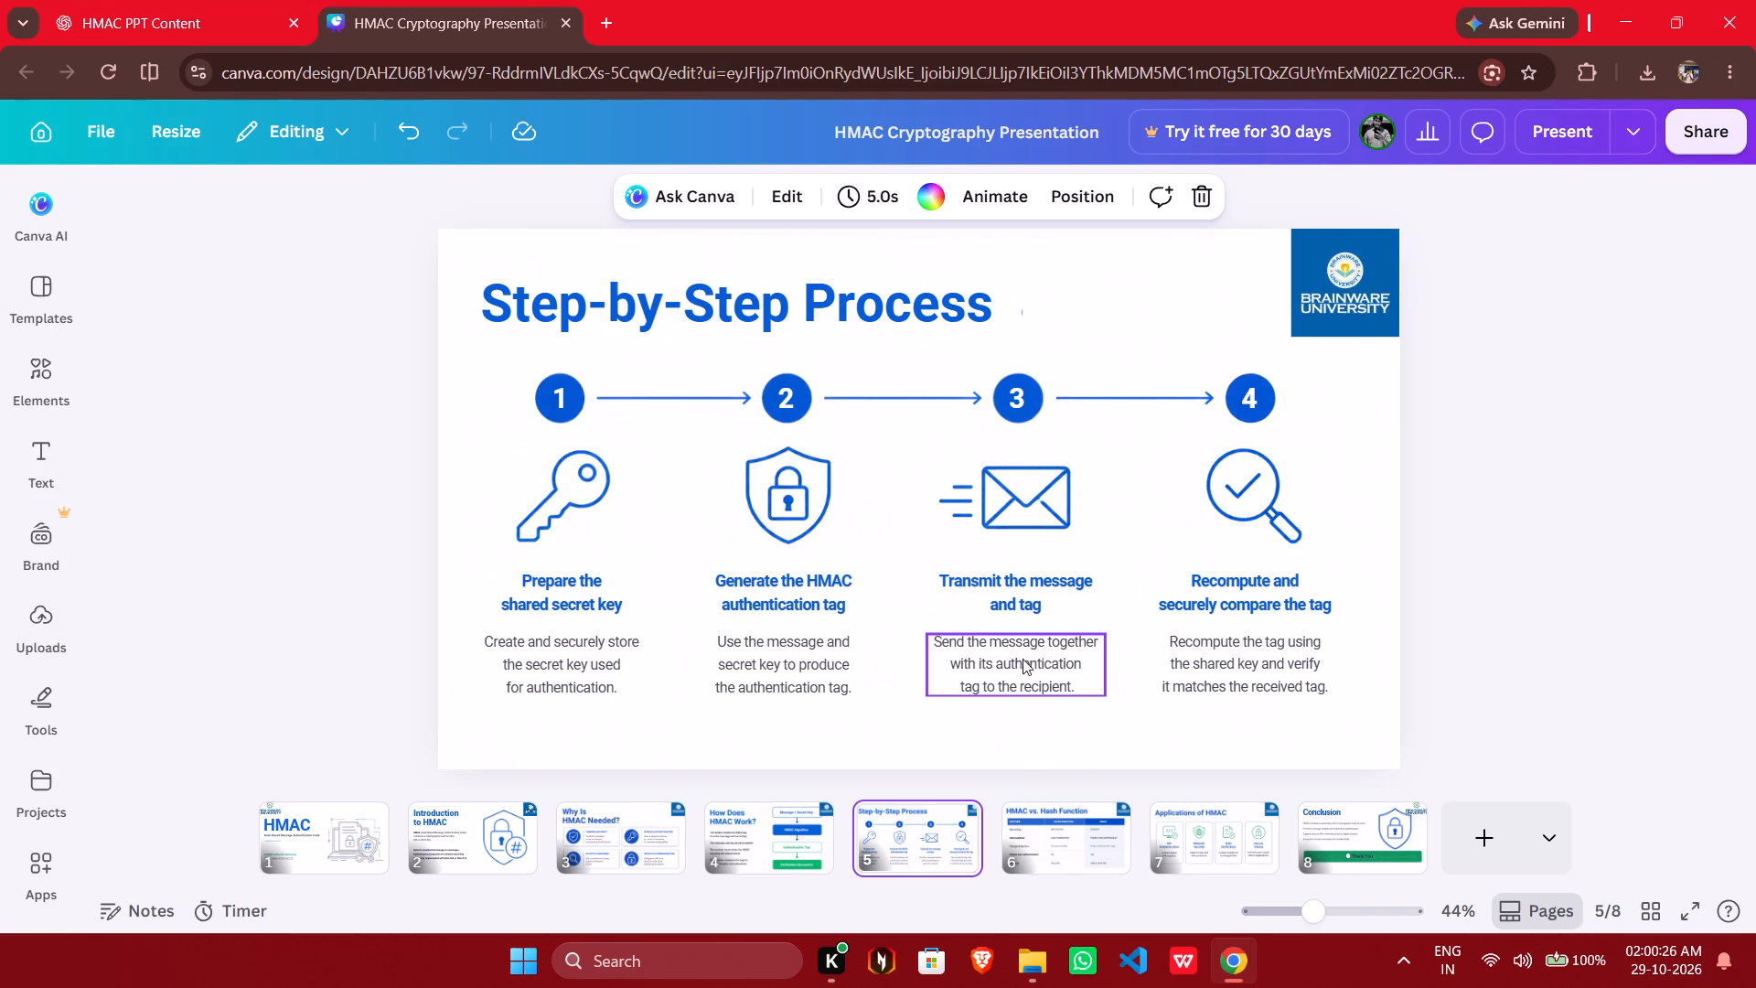
Increase the font size of the four grey step descriptions on the "Step-by-Step Process" slide by four increments, to about 26.
{"action": "scroll", "coordinate": [318, 593], "scroll_direction": "up", "scroll_amount": 2}
{"action": "scroll", "coordinate": [351, 624], "scroll_direction": "down", "scroll_amount": 3}
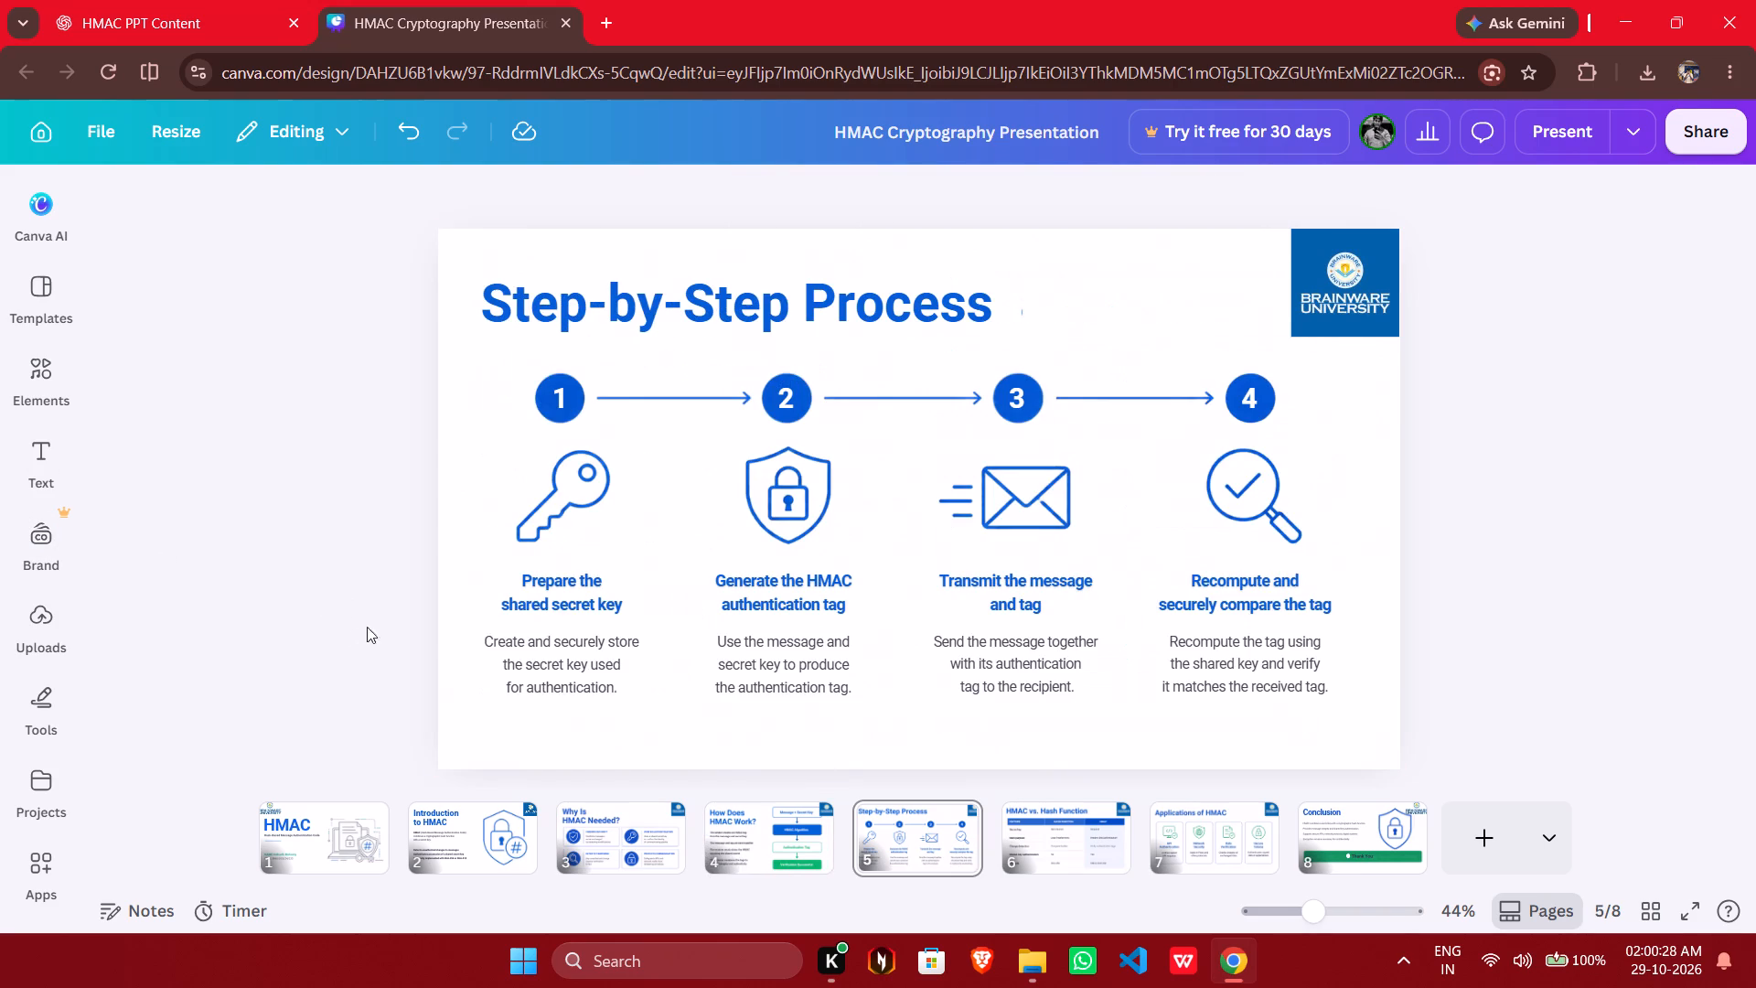
{"action": "left_click_drag", "start_coordinate": [471, 671], "coordinate": [1348, 669]}
{"action": "left_click", "coordinate": [746, 196]}
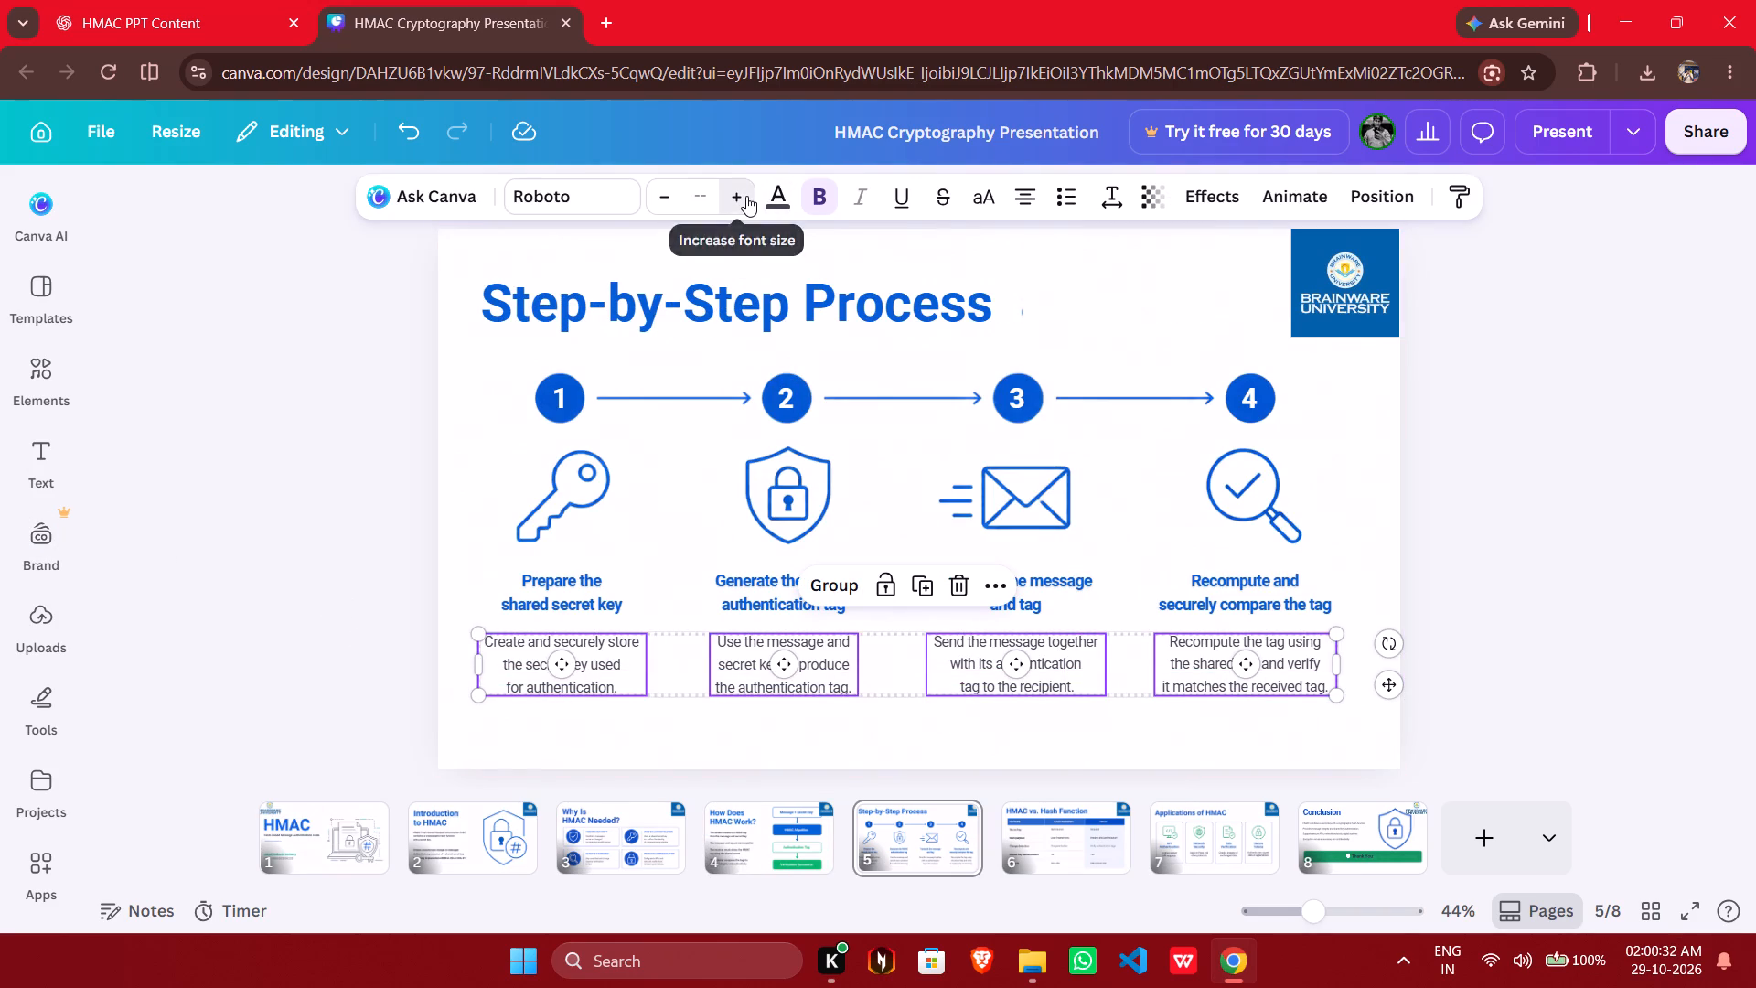
{"action": "left_click", "coordinate": [746, 196]}
{"action": "left_click", "coordinate": [746, 196]}
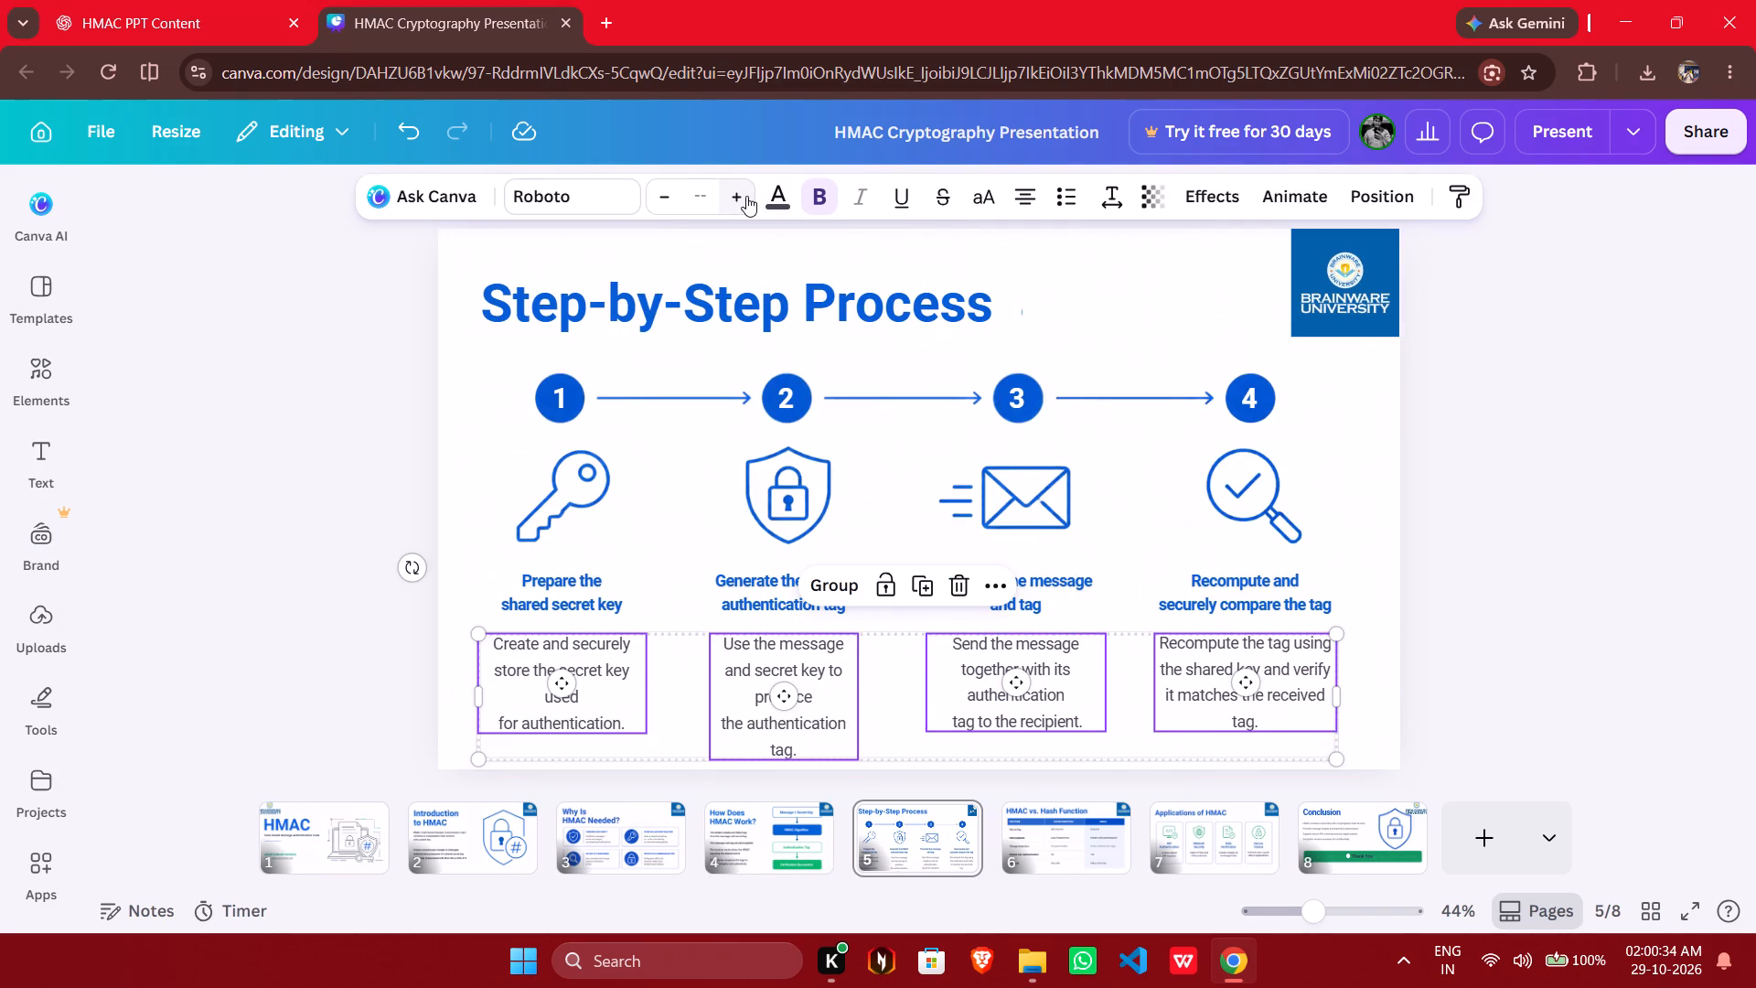
{"action": "left_click", "coordinate": [746, 196]}
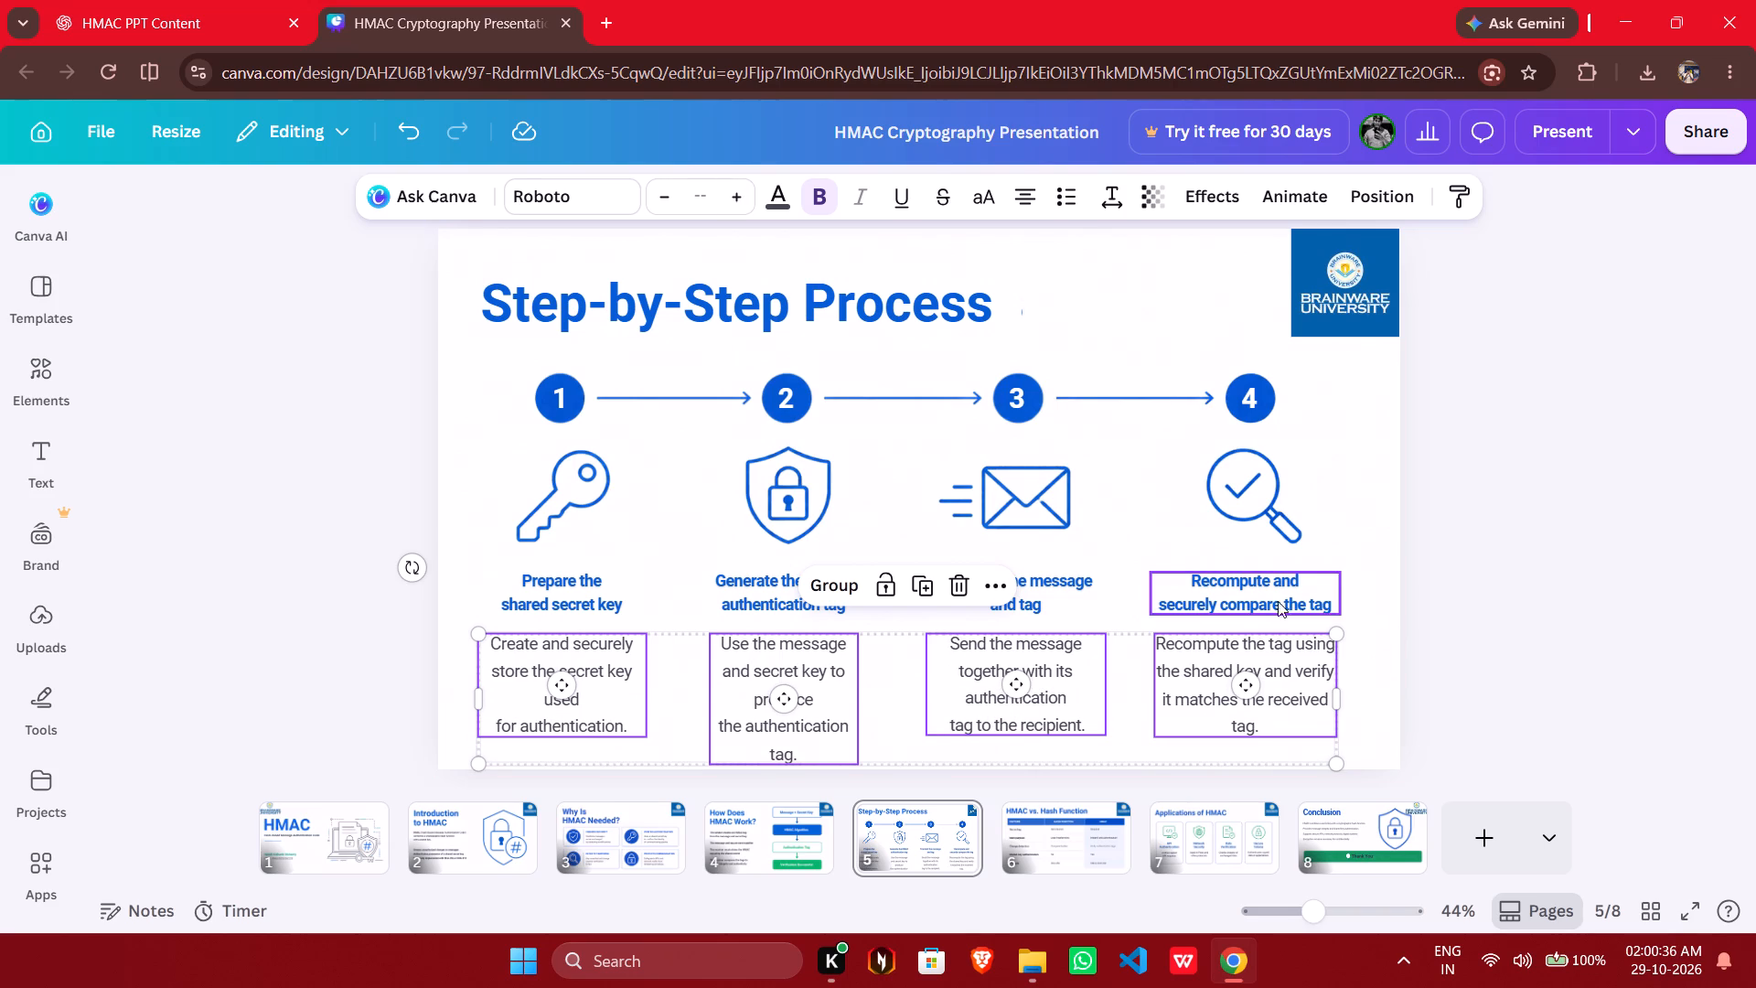
Widen the "Recompute the tag" description box under step 4 so its text wraps onto three lines.
{"action": "left_click", "coordinate": [1425, 562]}
{"action": "left_click", "coordinate": [1282, 689]}
{"action": "left_click_drag", "start_coordinate": [1342, 682], "coordinate": [1353, 682]}
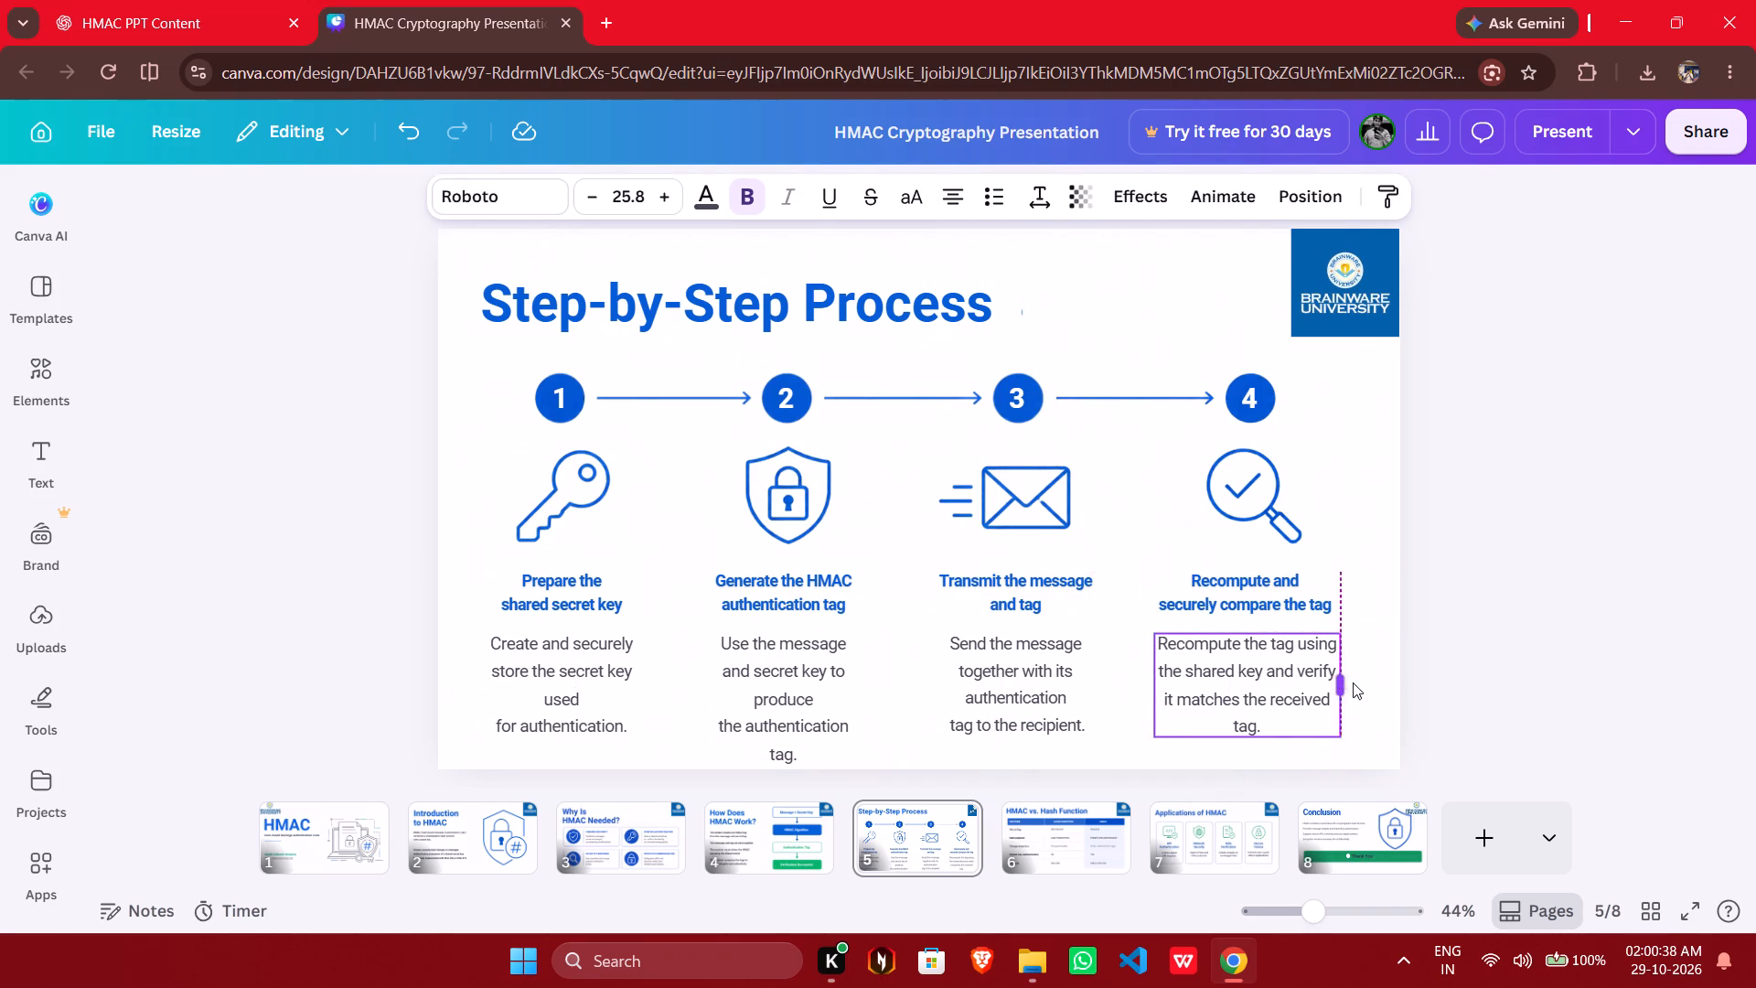
{"action": "left_click_drag", "start_coordinate": [1353, 682], "coordinate": [1357, 682]}
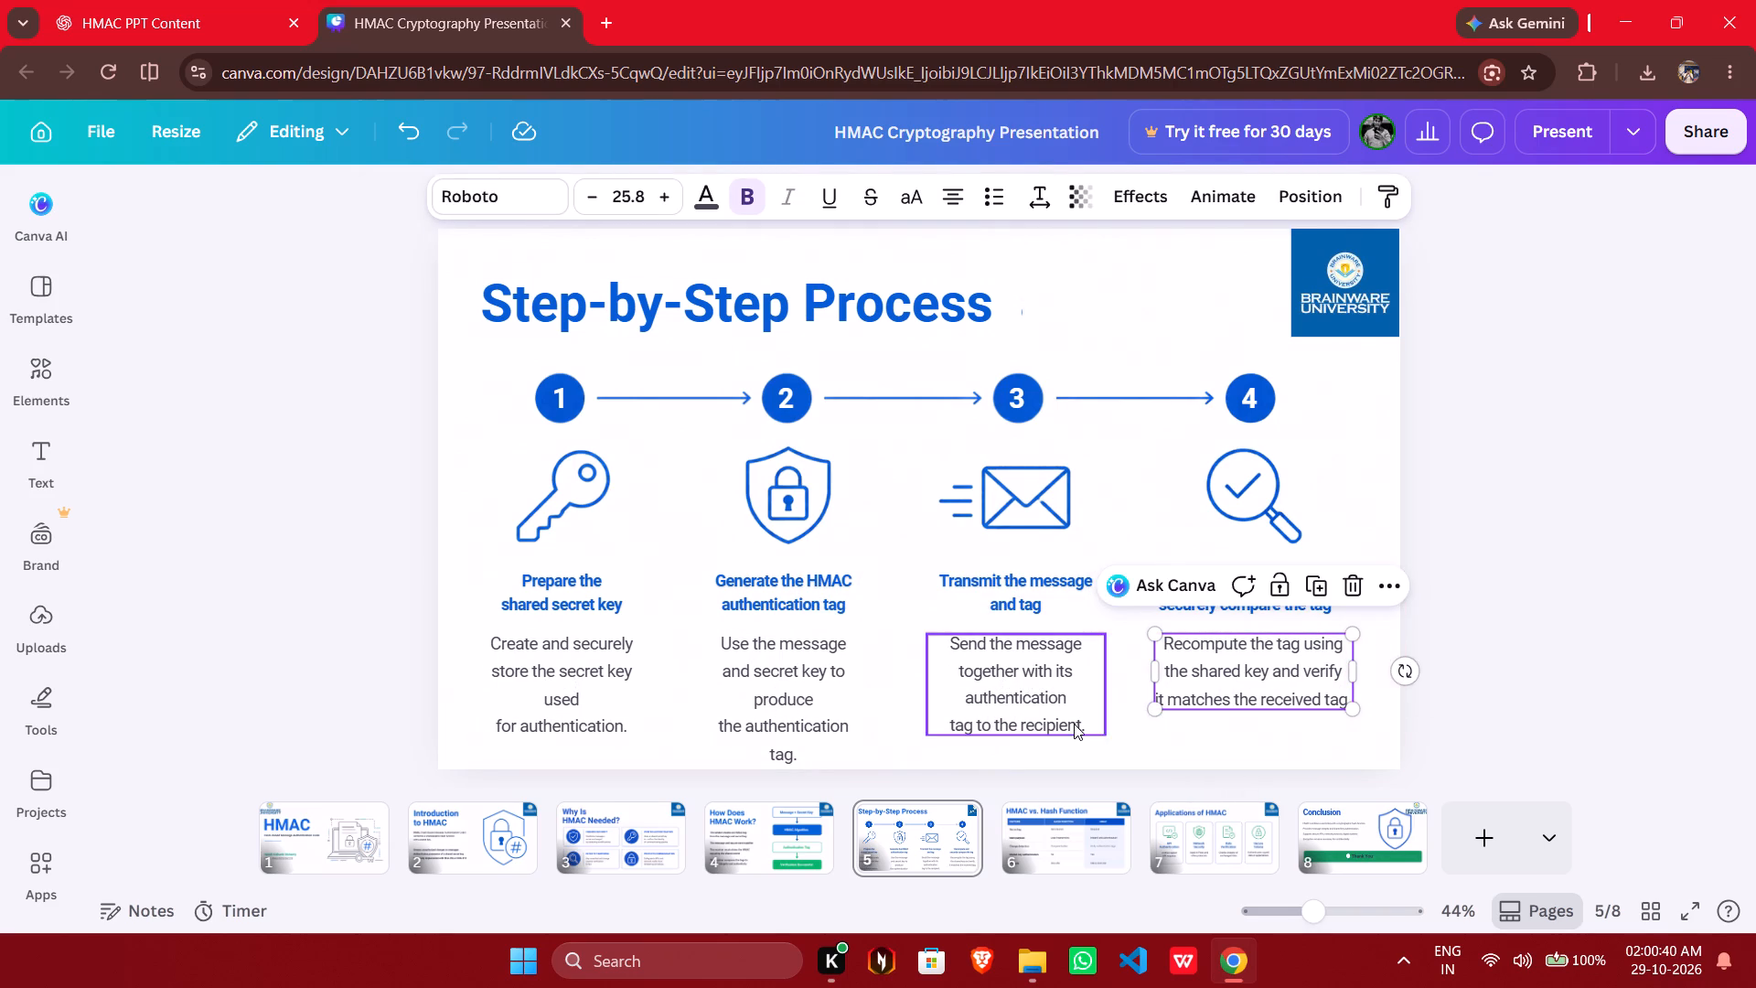
Widen the "Send the message together" description box under step 3 on both sides so its text wraps onto three lines.
{"action": "left_click", "coordinate": [1074, 724]}
{"action": "left_click_drag", "start_coordinate": [1109, 691], "coordinate": [1120, 690]}
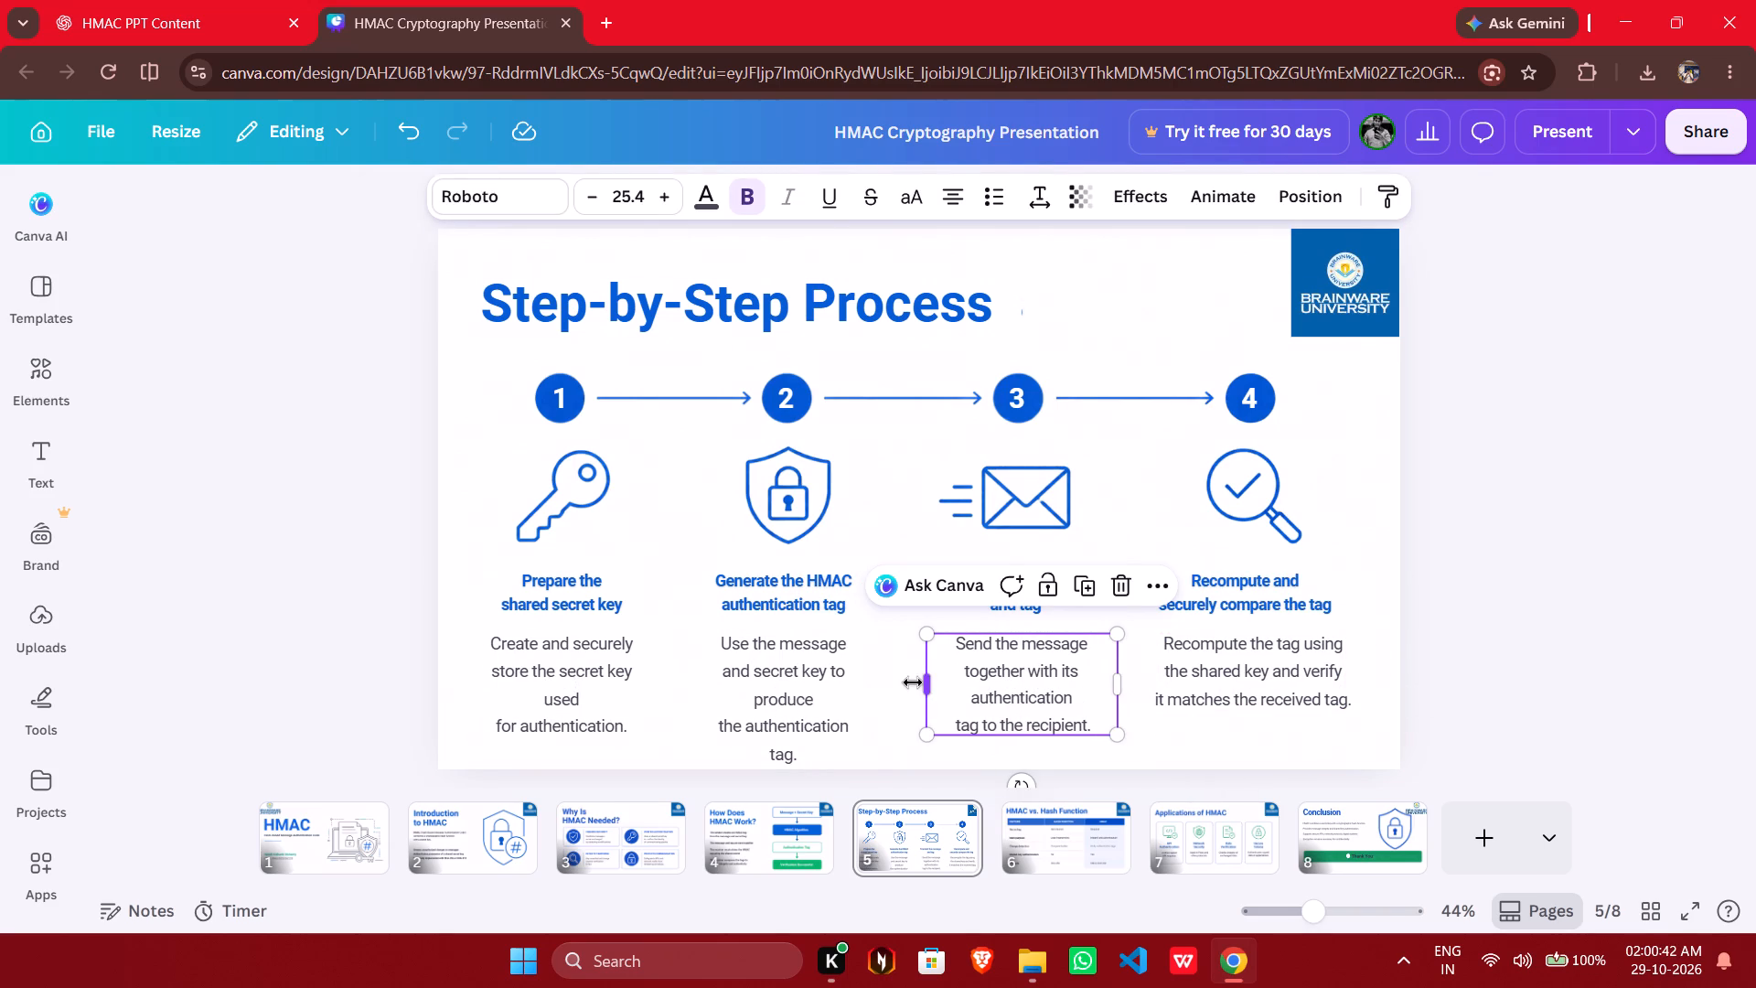
{"action": "left_click_drag", "start_coordinate": [929, 682], "coordinate": [915, 681]}
{"action": "left_click", "coordinate": [1108, 678]}
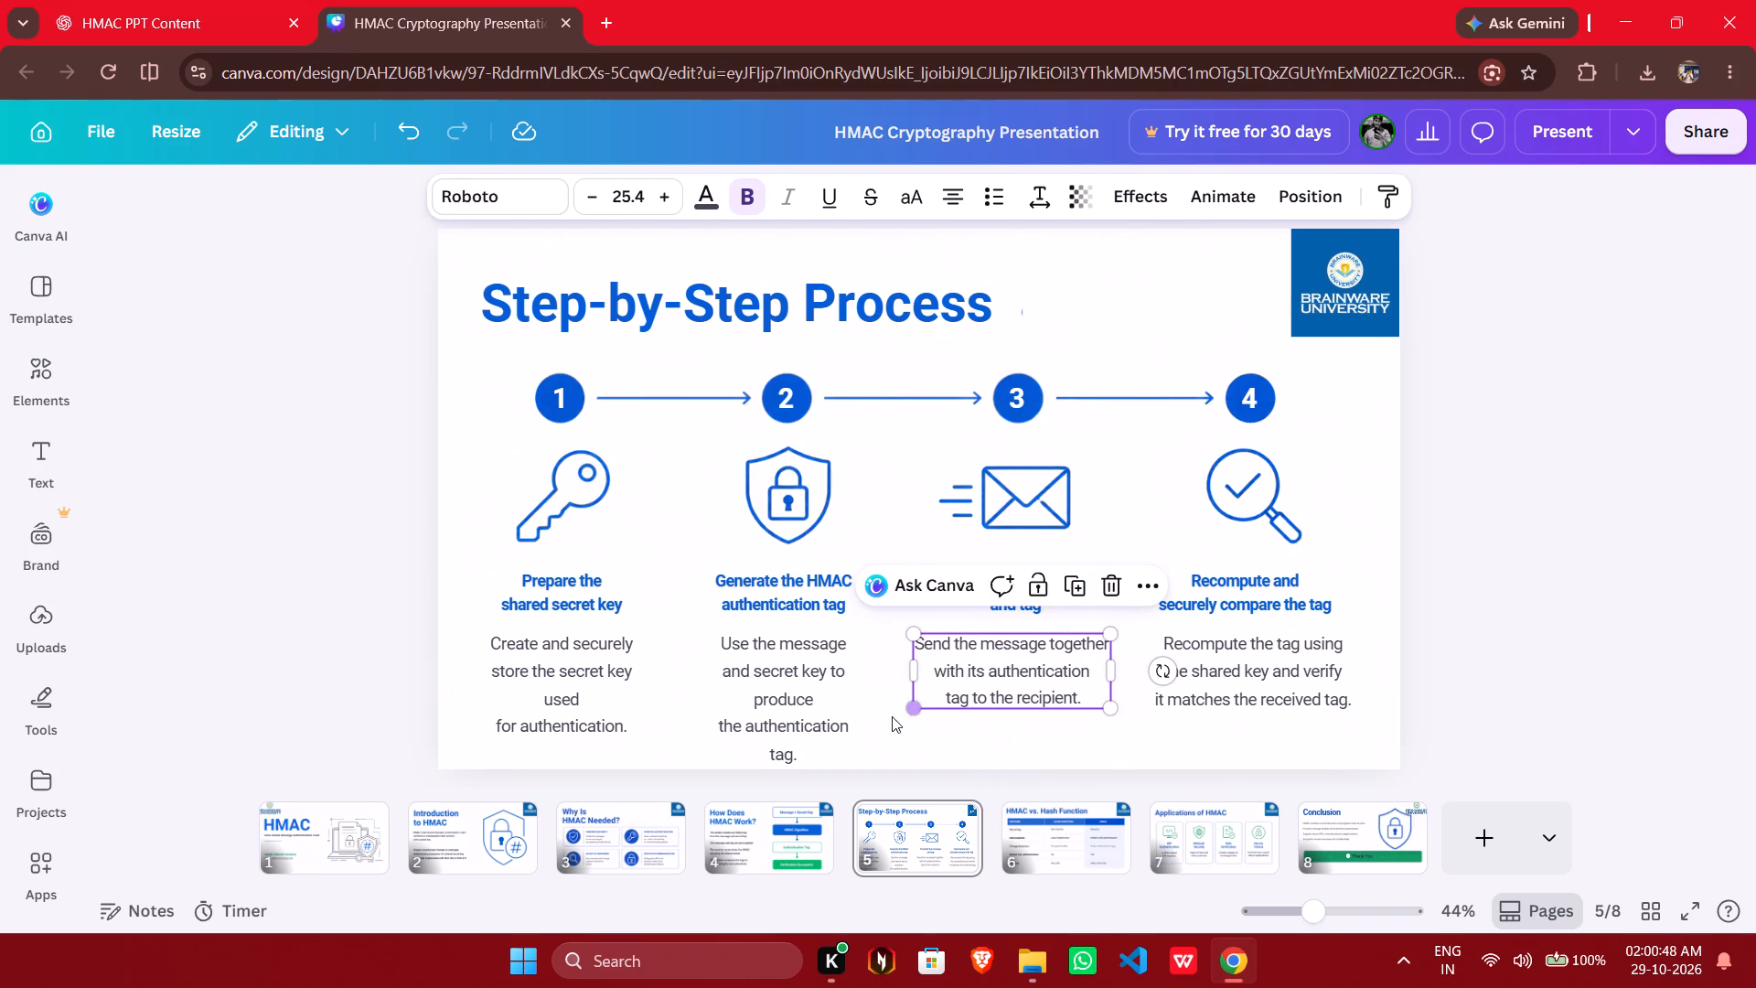
Widen the "Use the message and secret key" description box to fit three lines and reposition it under the step 2 heading.
{"action": "left_click", "coordinate": [805, 712]}
{"action": "left_click_drag", "start_coordinate": [857, 698], "coordinate": [866, 698]}
{"action": "left_click_drag", "start_coordinate": [873, 707], "coordinate": [901, 705]}
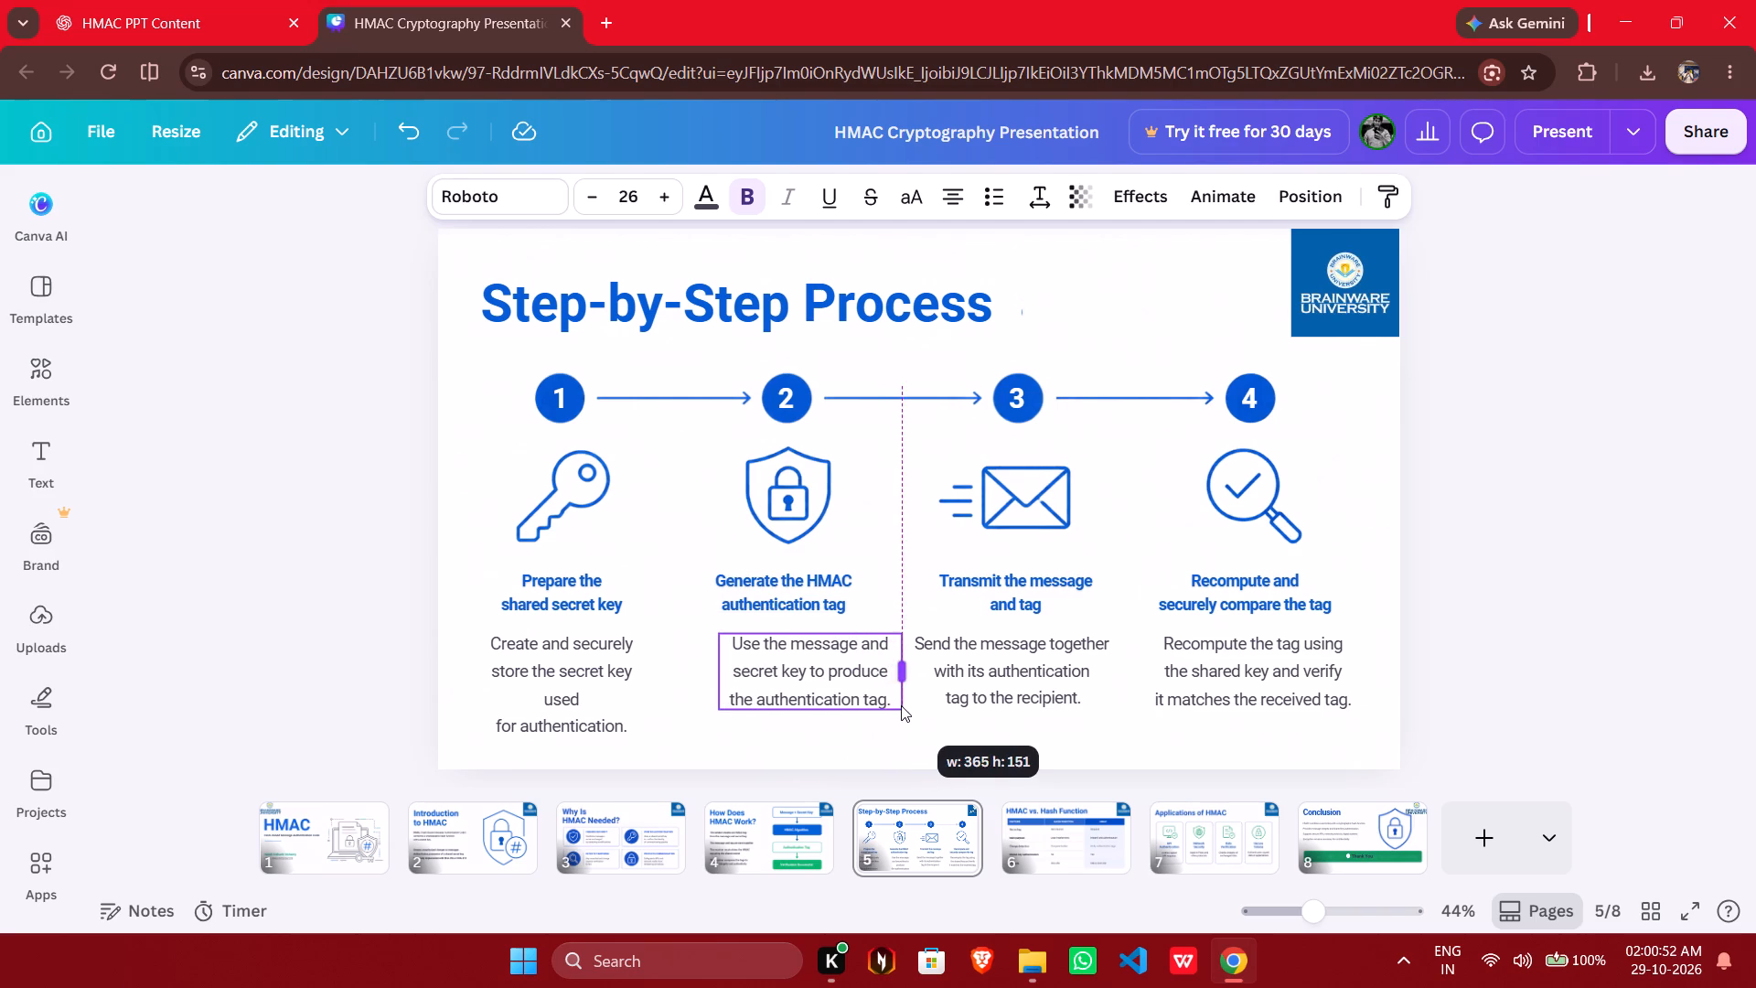
{"action": "left_click_drag", "start_coordinate": [901, 705], "coordinate": [890, 705]}
{"action": "left_click", "coordinate": [822, 690]}
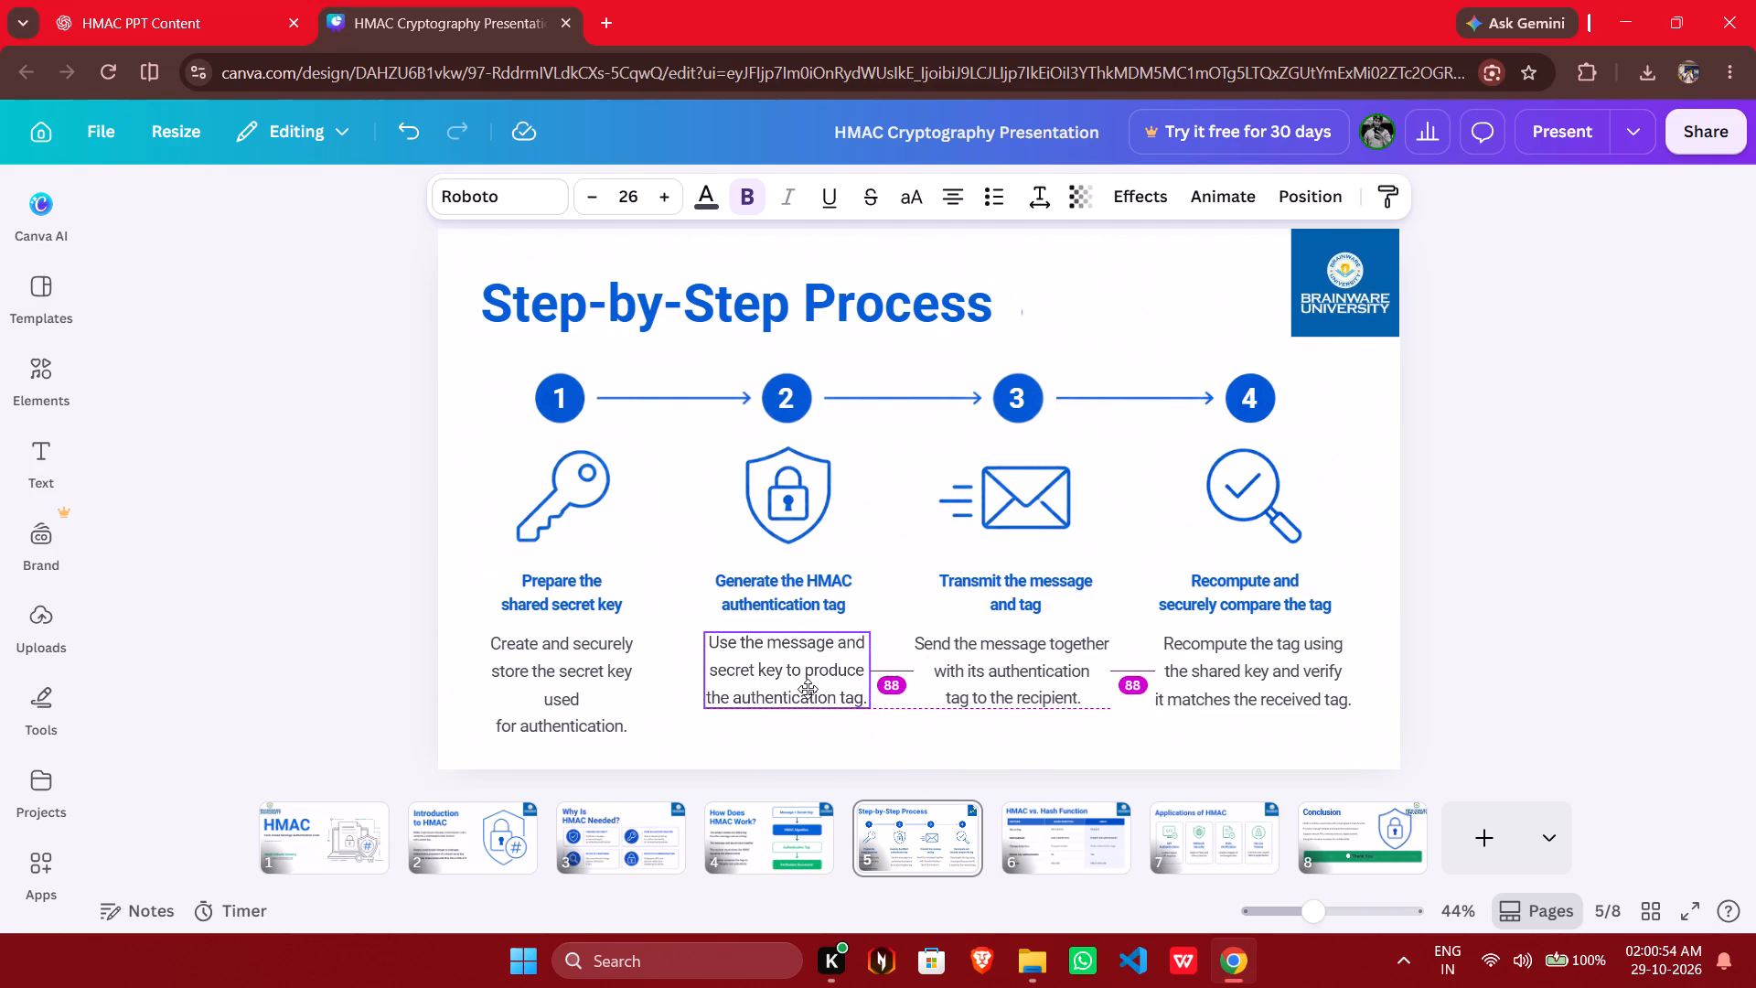
Widen the "Create and securely store" description box to fit three lines and centre it under the step 1 heading.
{"action": "left_click", "coordinate": [634, 703]}
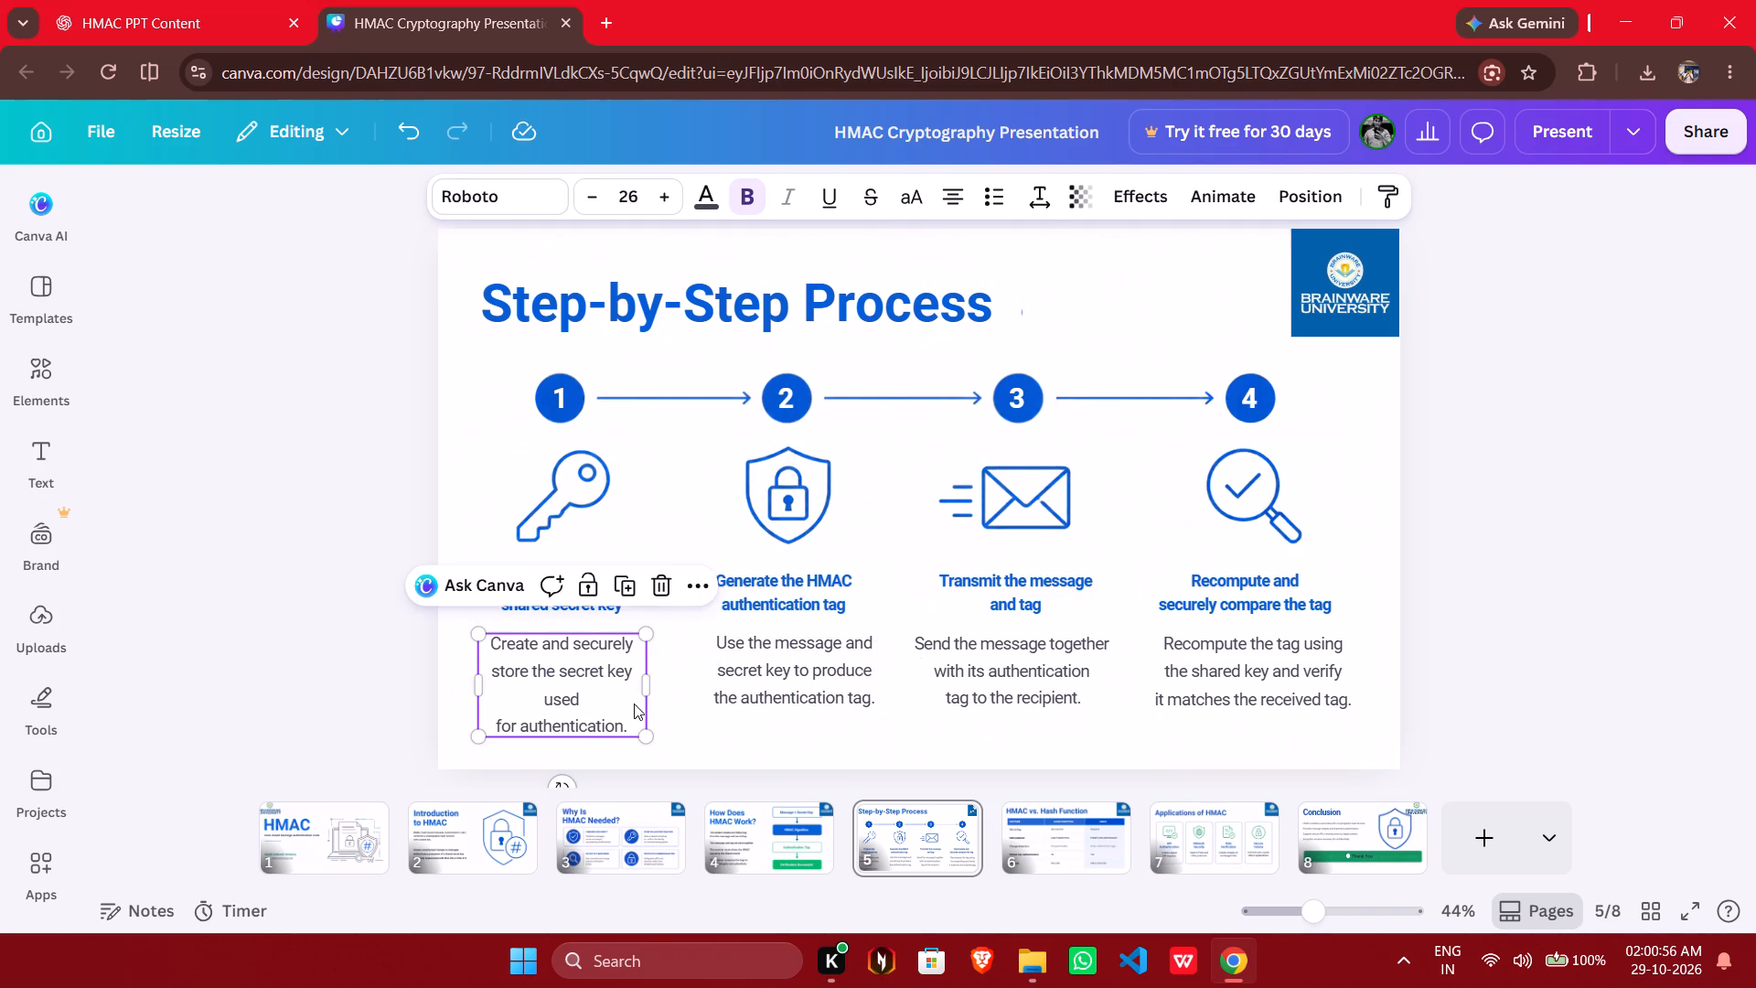
{"action": "left_click_drag", "start_coordinate": [650, 693], "coordinate": [672, 693]}
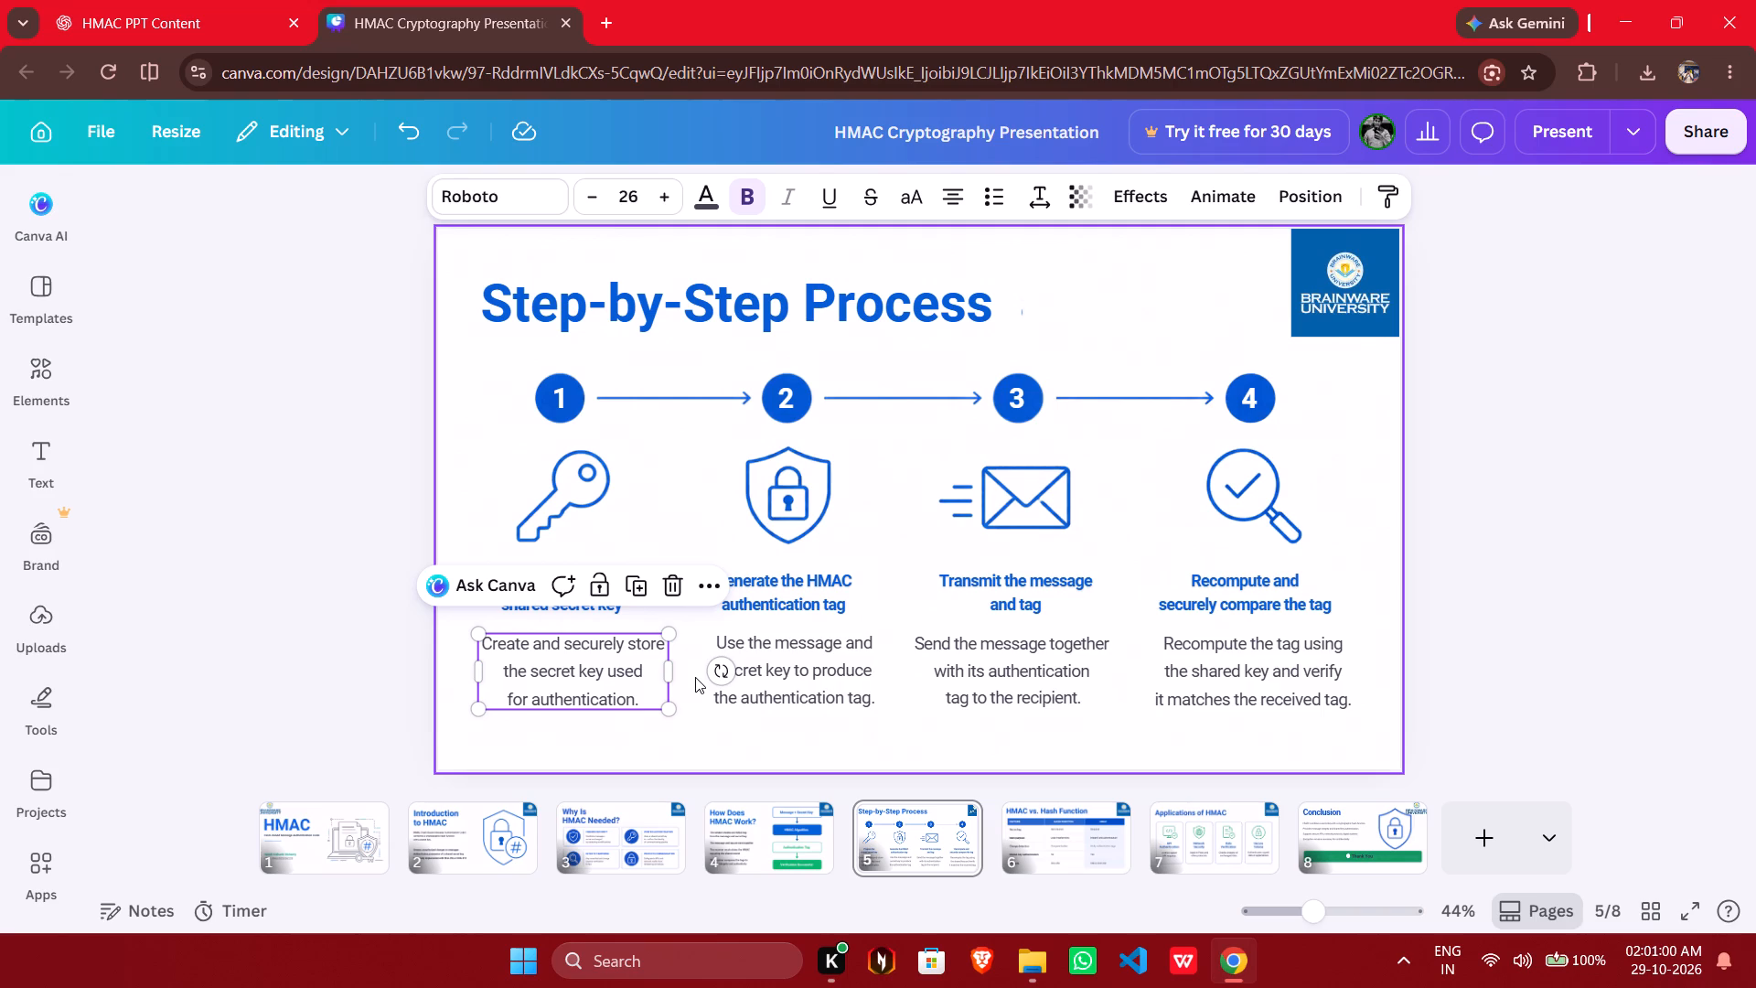
{"action": "left_click", "coordinate": [1632, 542]}
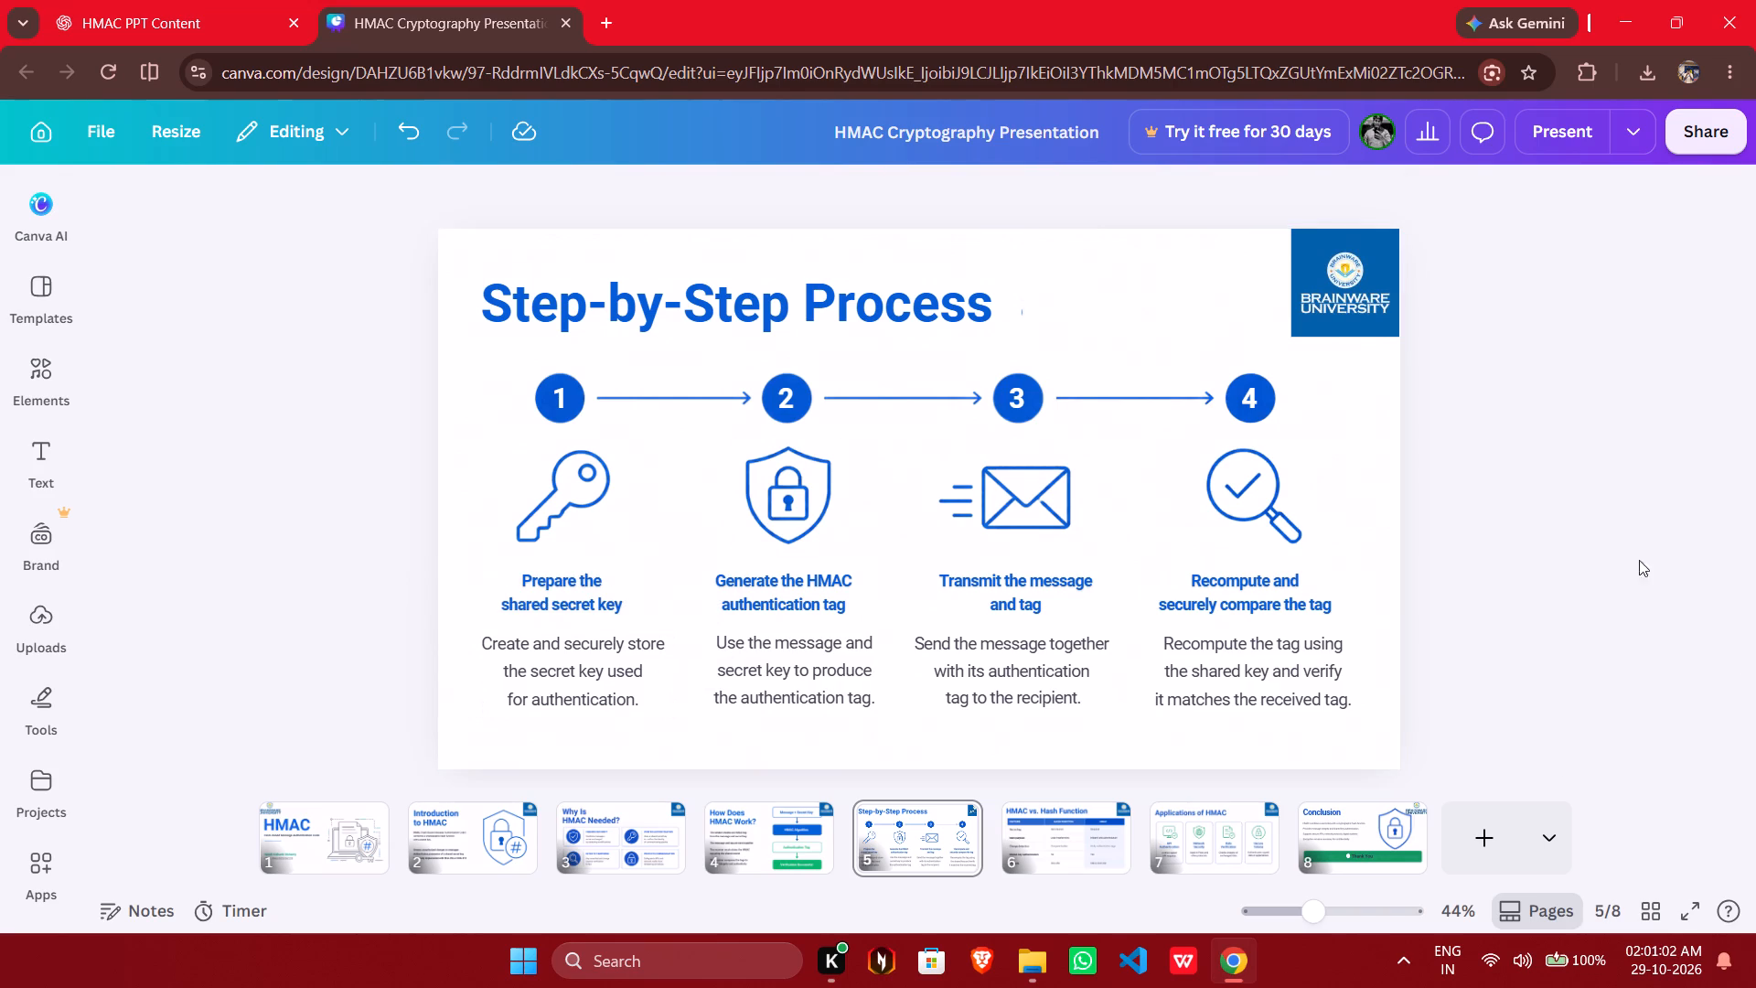
{"action": "left_click_drag", "start_coordinate": [600, 669], "coordinate": [594, 670]}
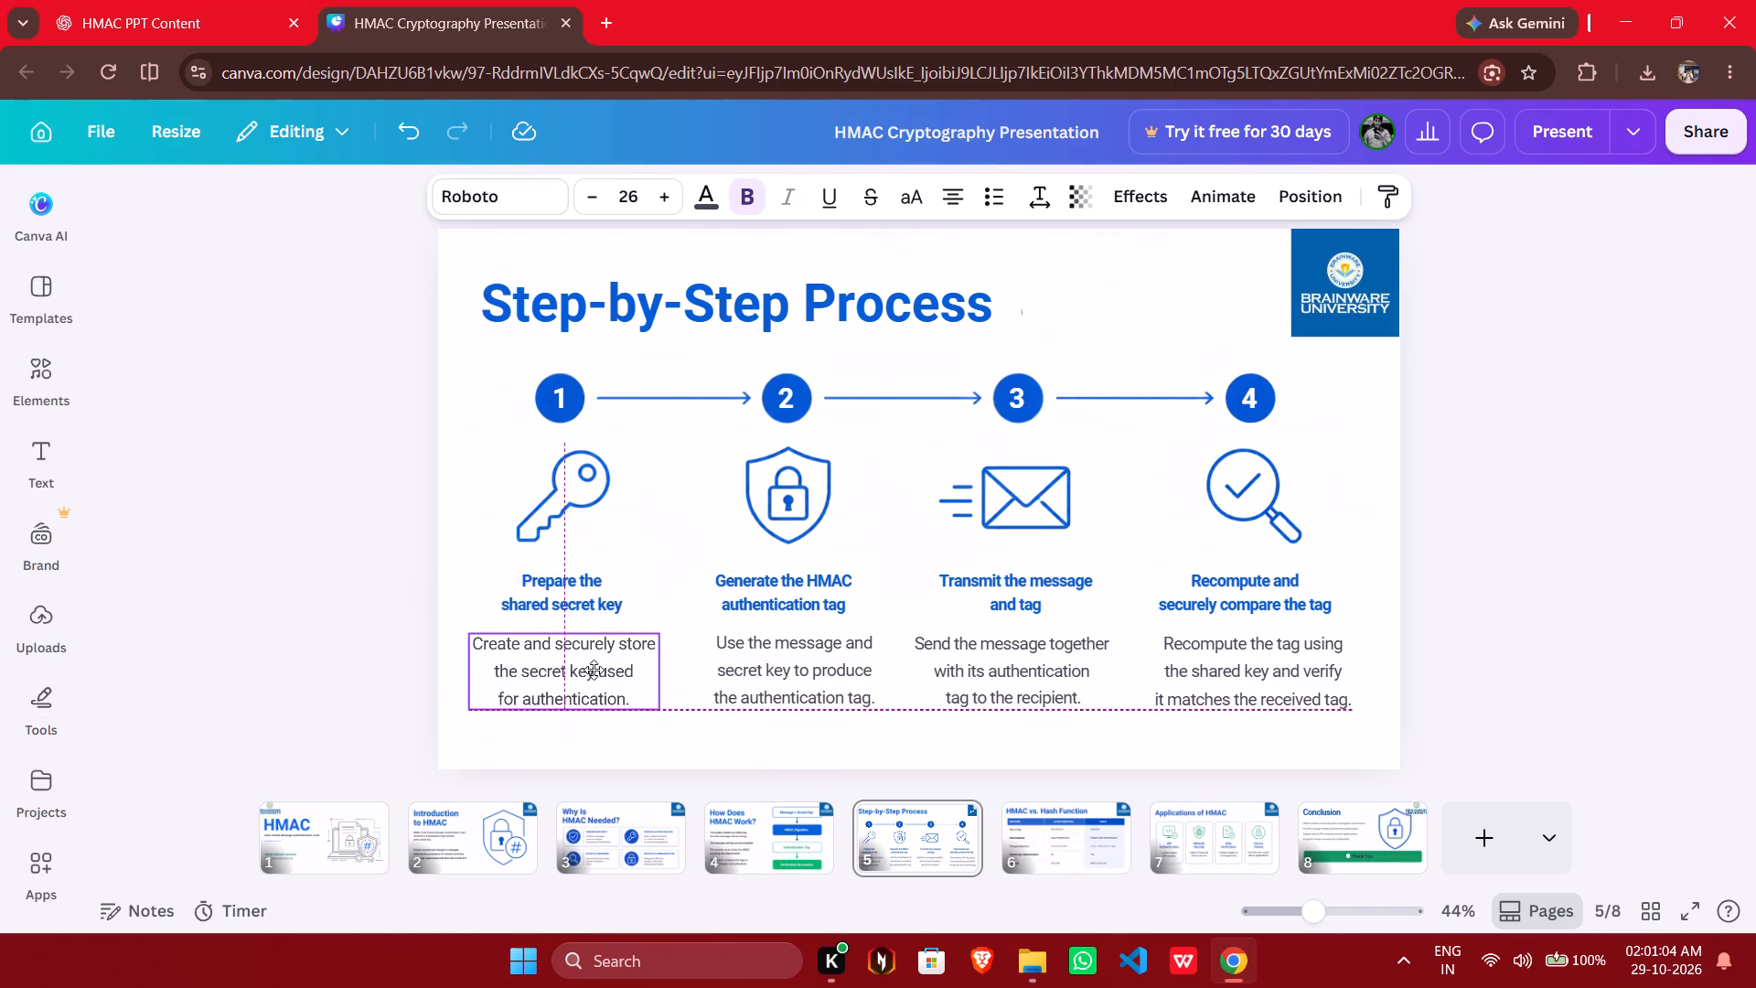
{"action": "left_click_drag", "start_coordinate": [594, 670], "coordinate": [591, 670]}
{"action": "left_click", "coordinate": [1456, 650]}
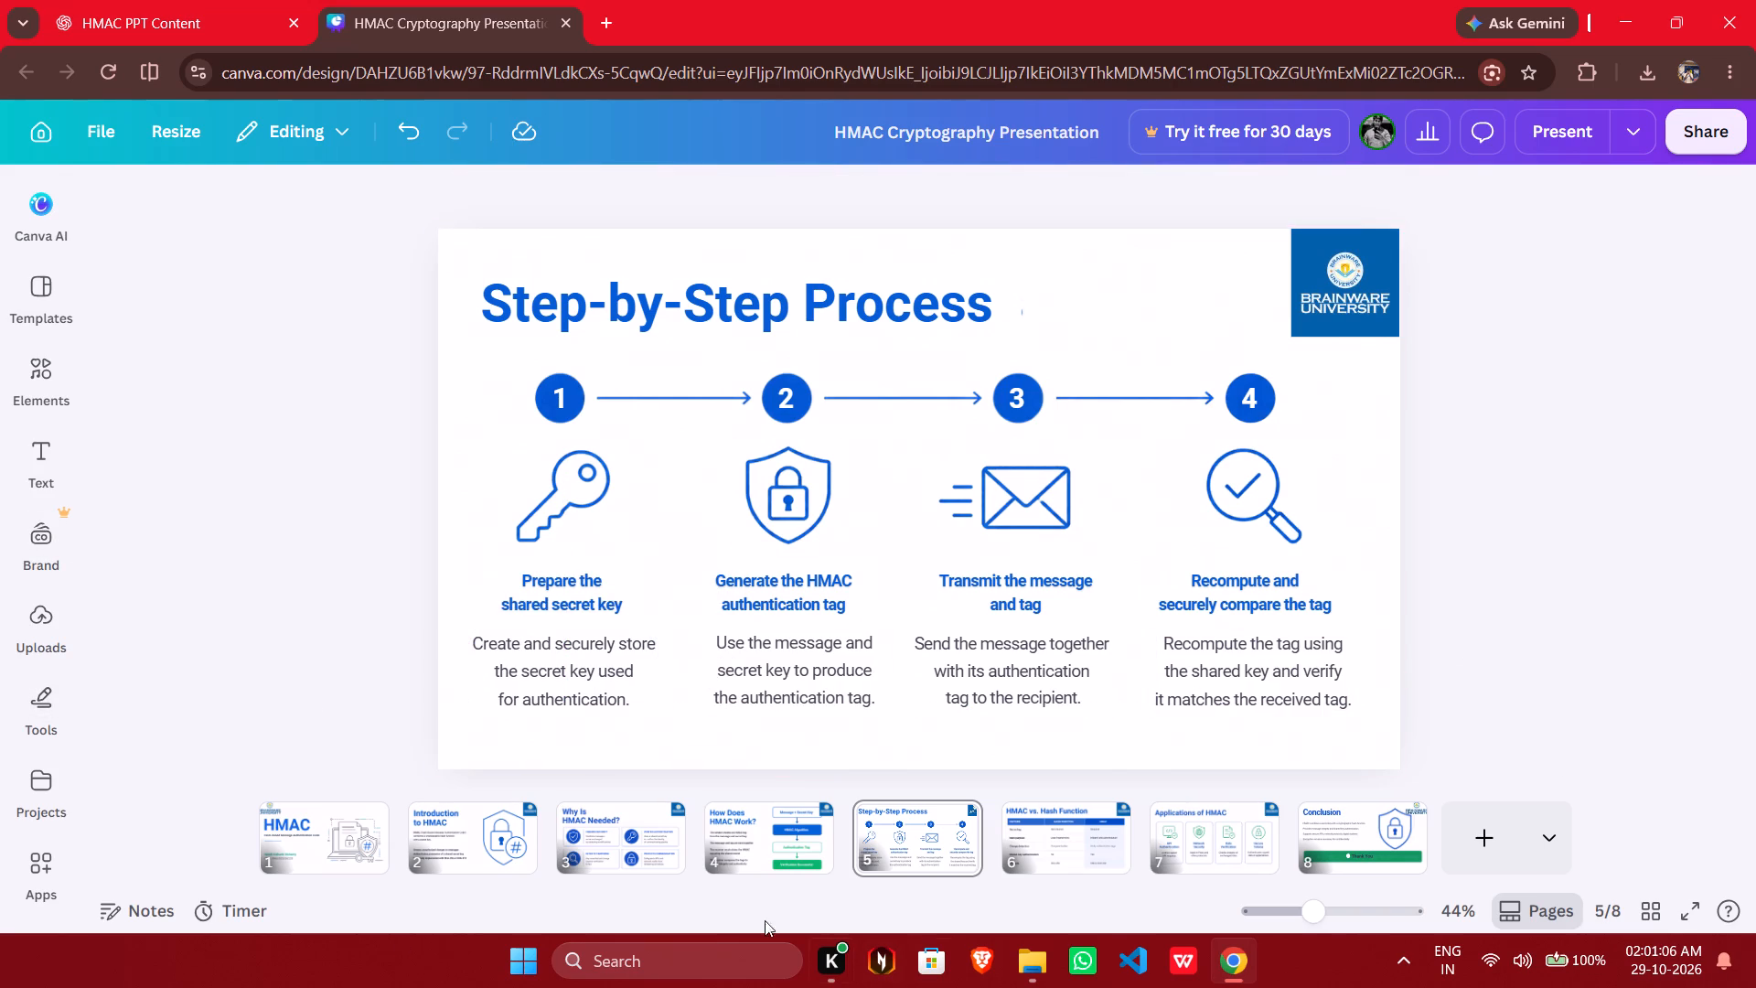
Review the layout of the "How Does HMAC Work?", "HMAC vs. Hash Function", "Applications of HMAC" and "Conclusion" slides.
{"action": "left_click", "coordinate": [785, 827]}
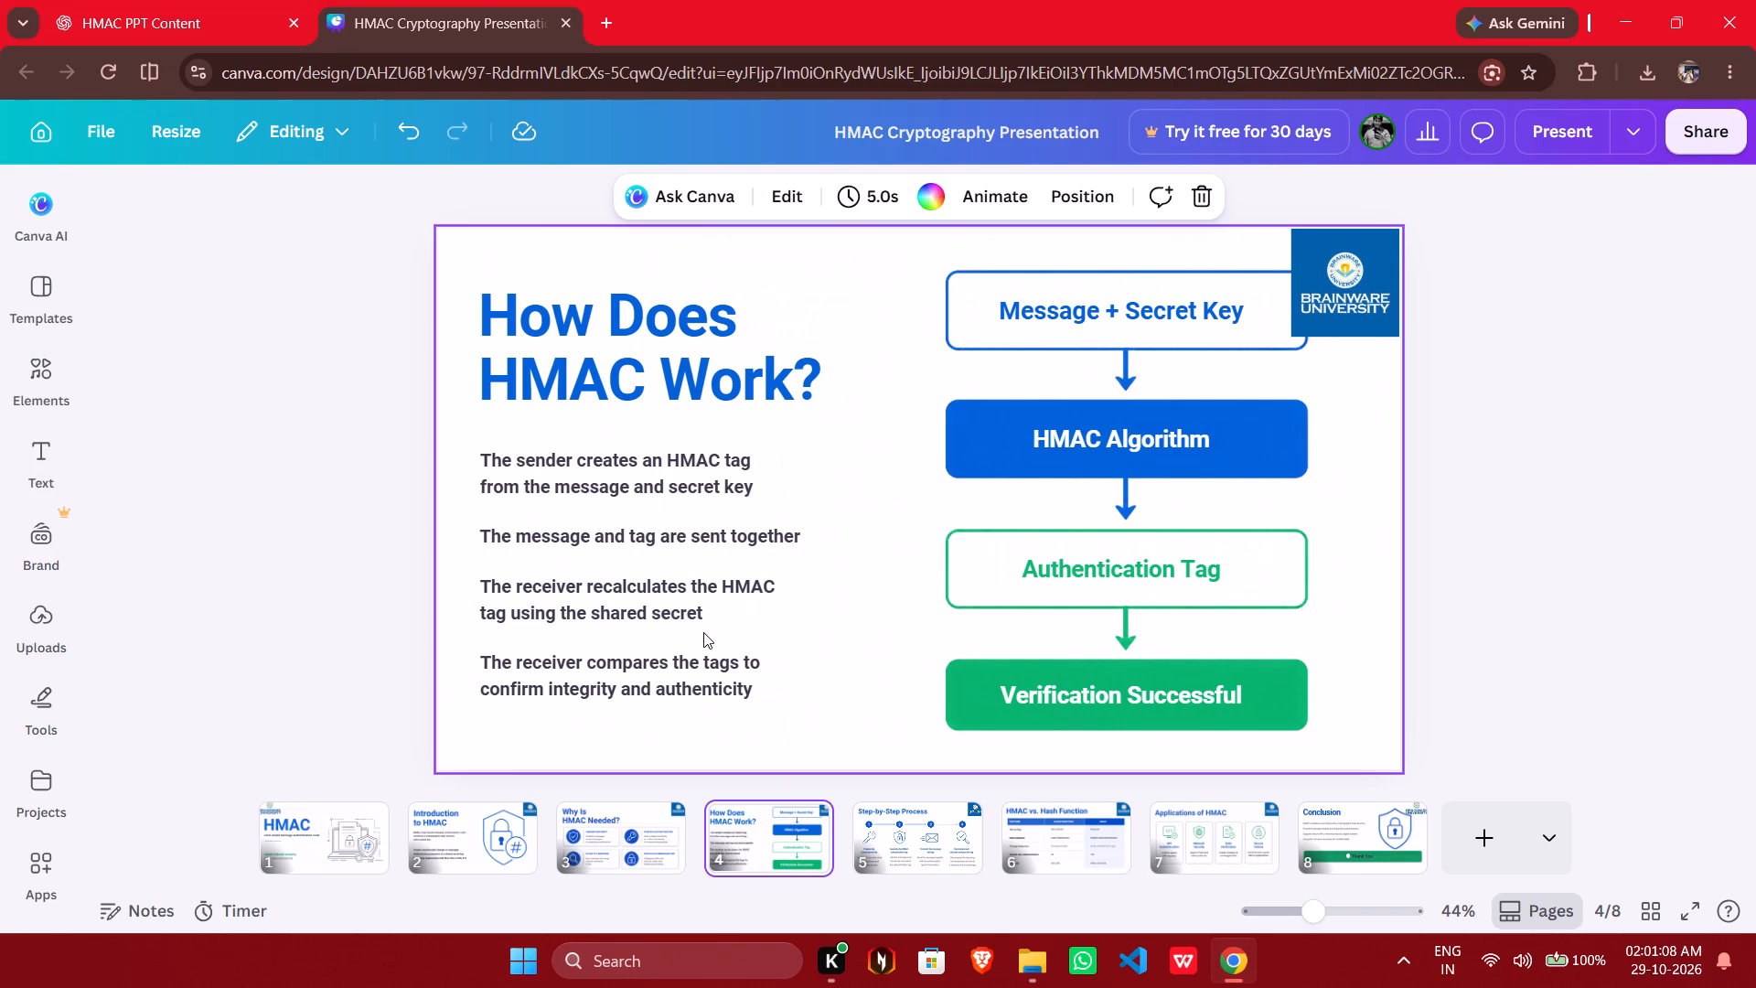
{"action": "left_click", "coordinate": [843, 837]}
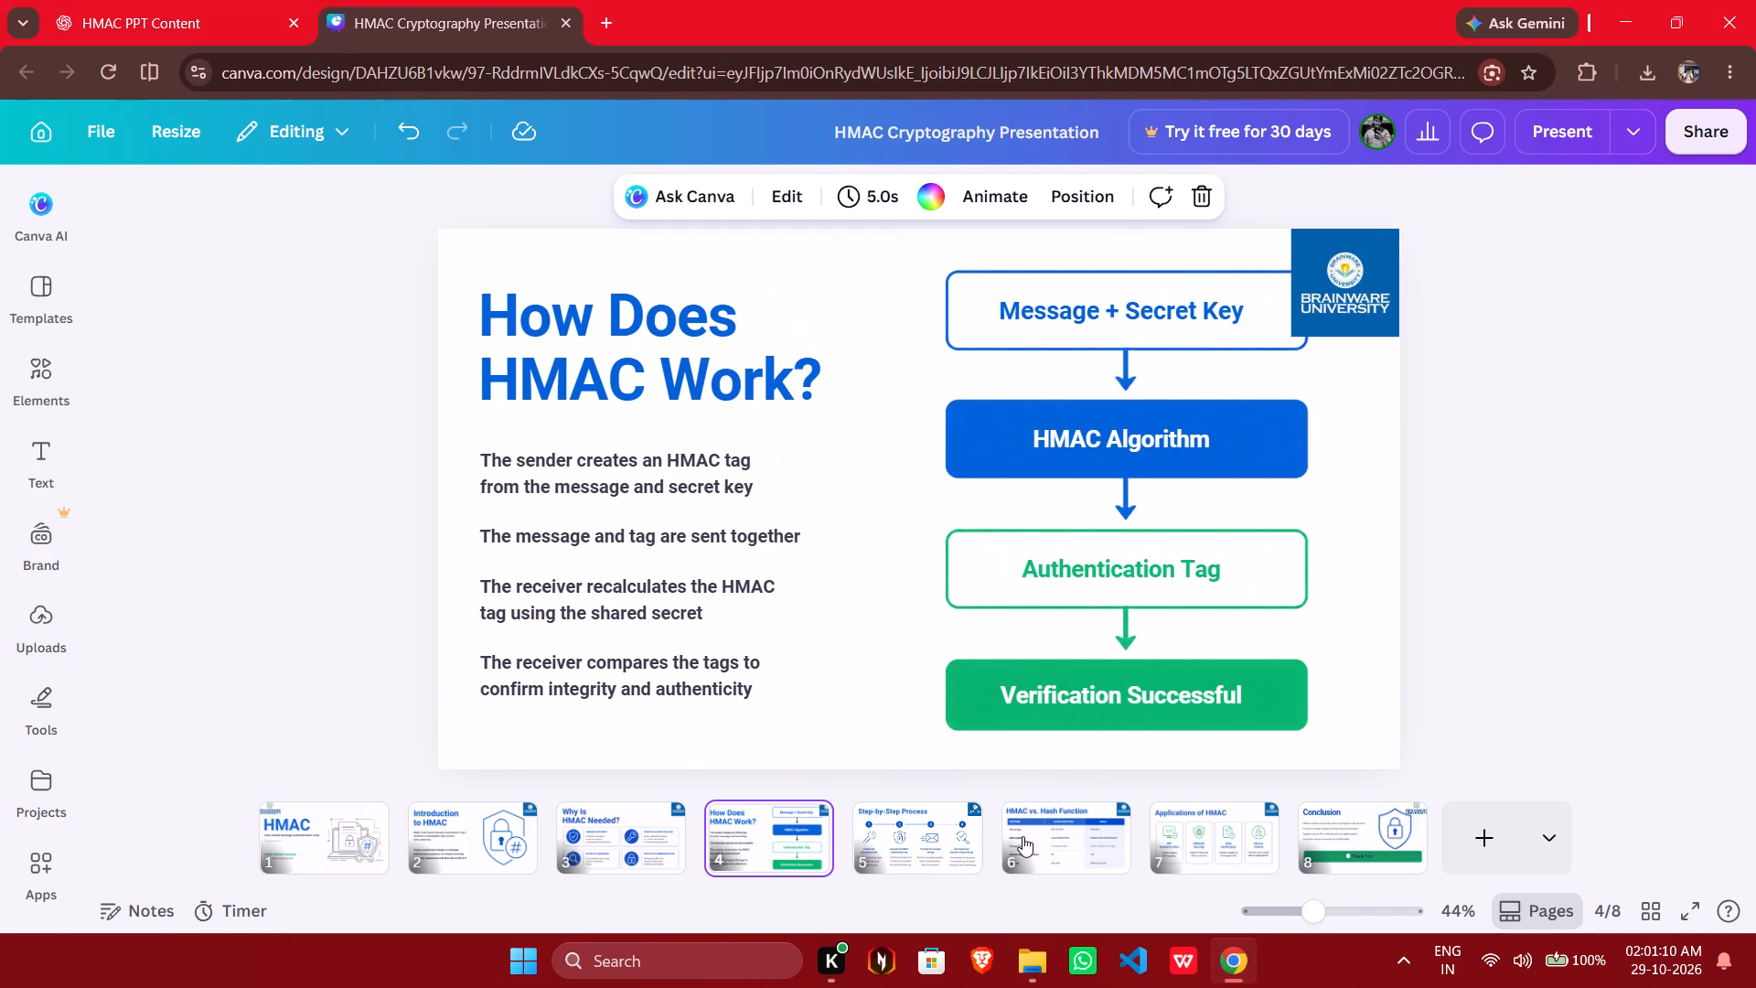
{"action": "left_click", "coordinate": [1023, 836]}
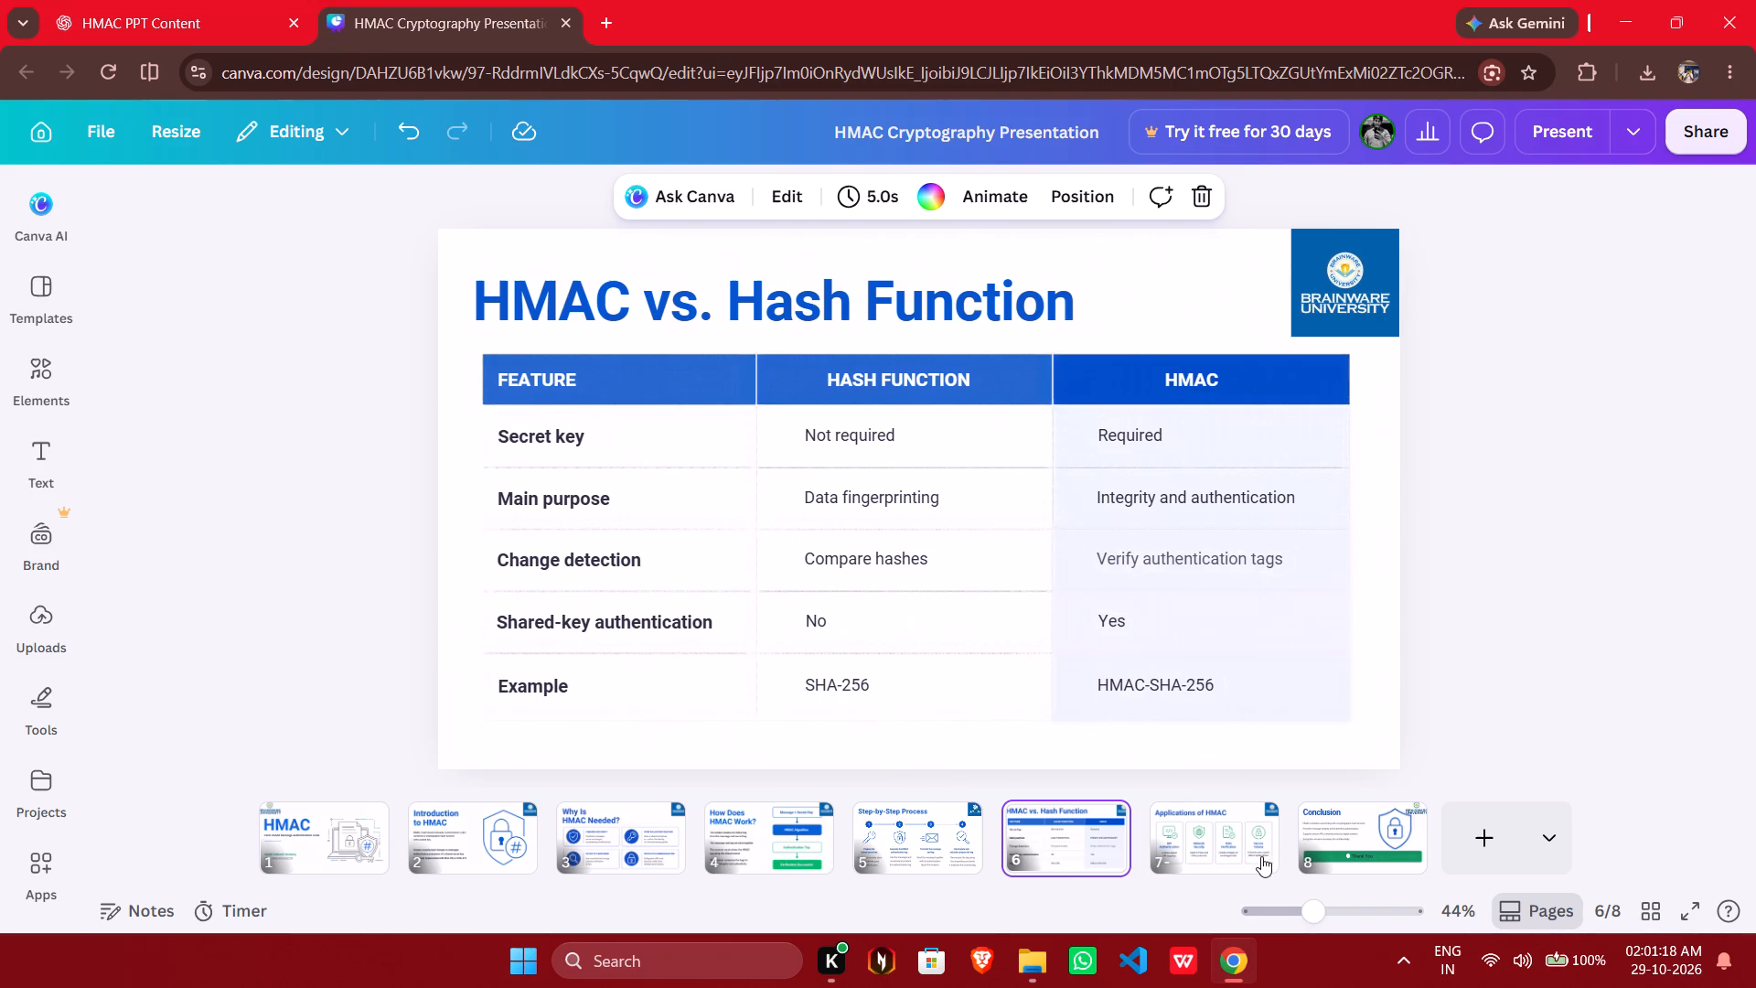
{"action": "left_click", "coordinate": [1060, 833]}
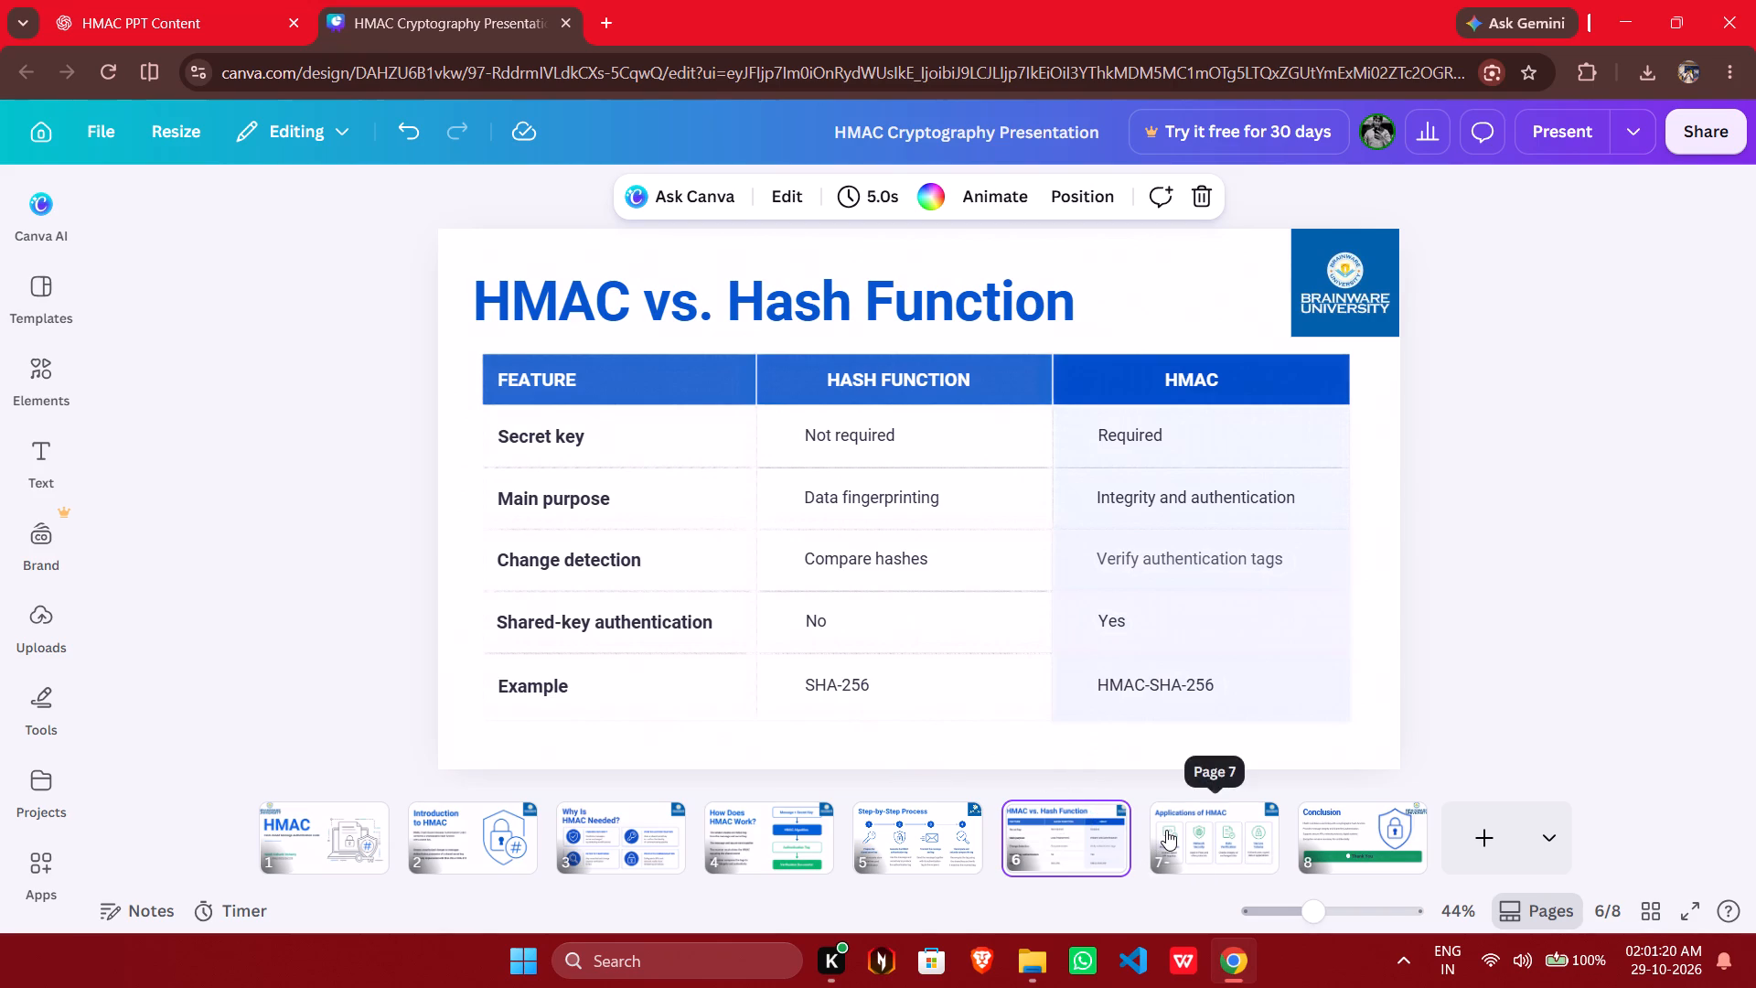
{"action": "left_click", "coordinate": [1166, 830]}
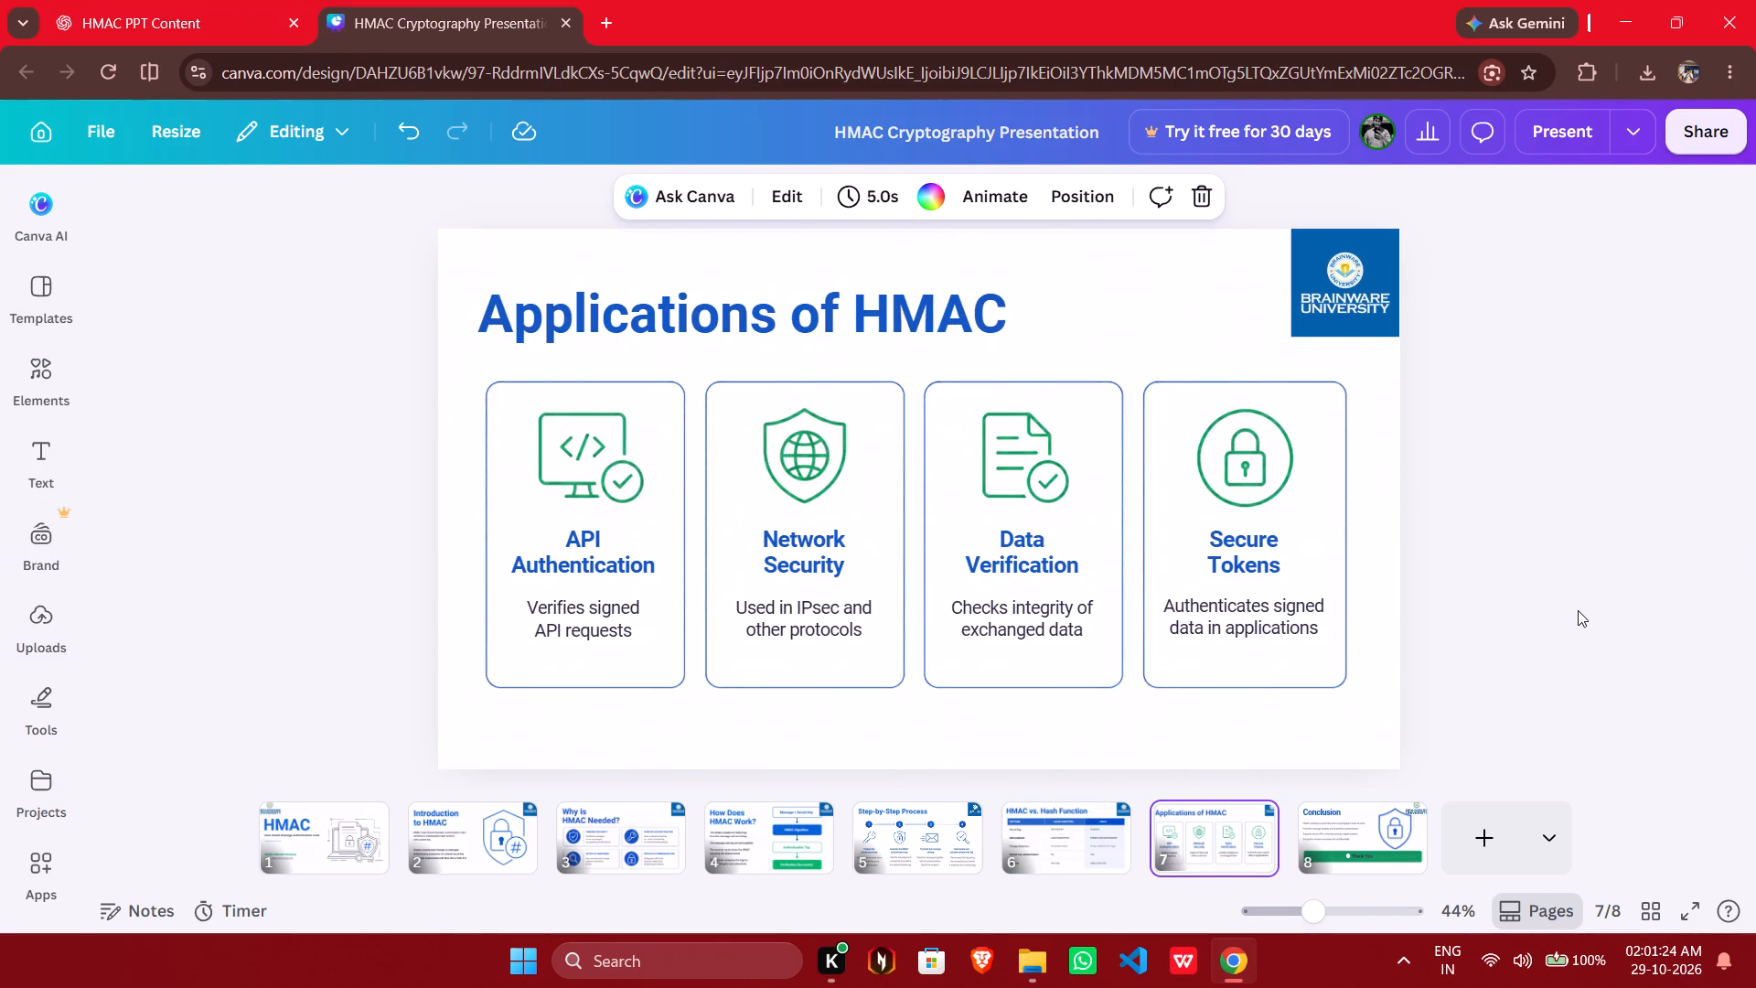
{"action": "left_click", "coordinate": [1375, 847]}
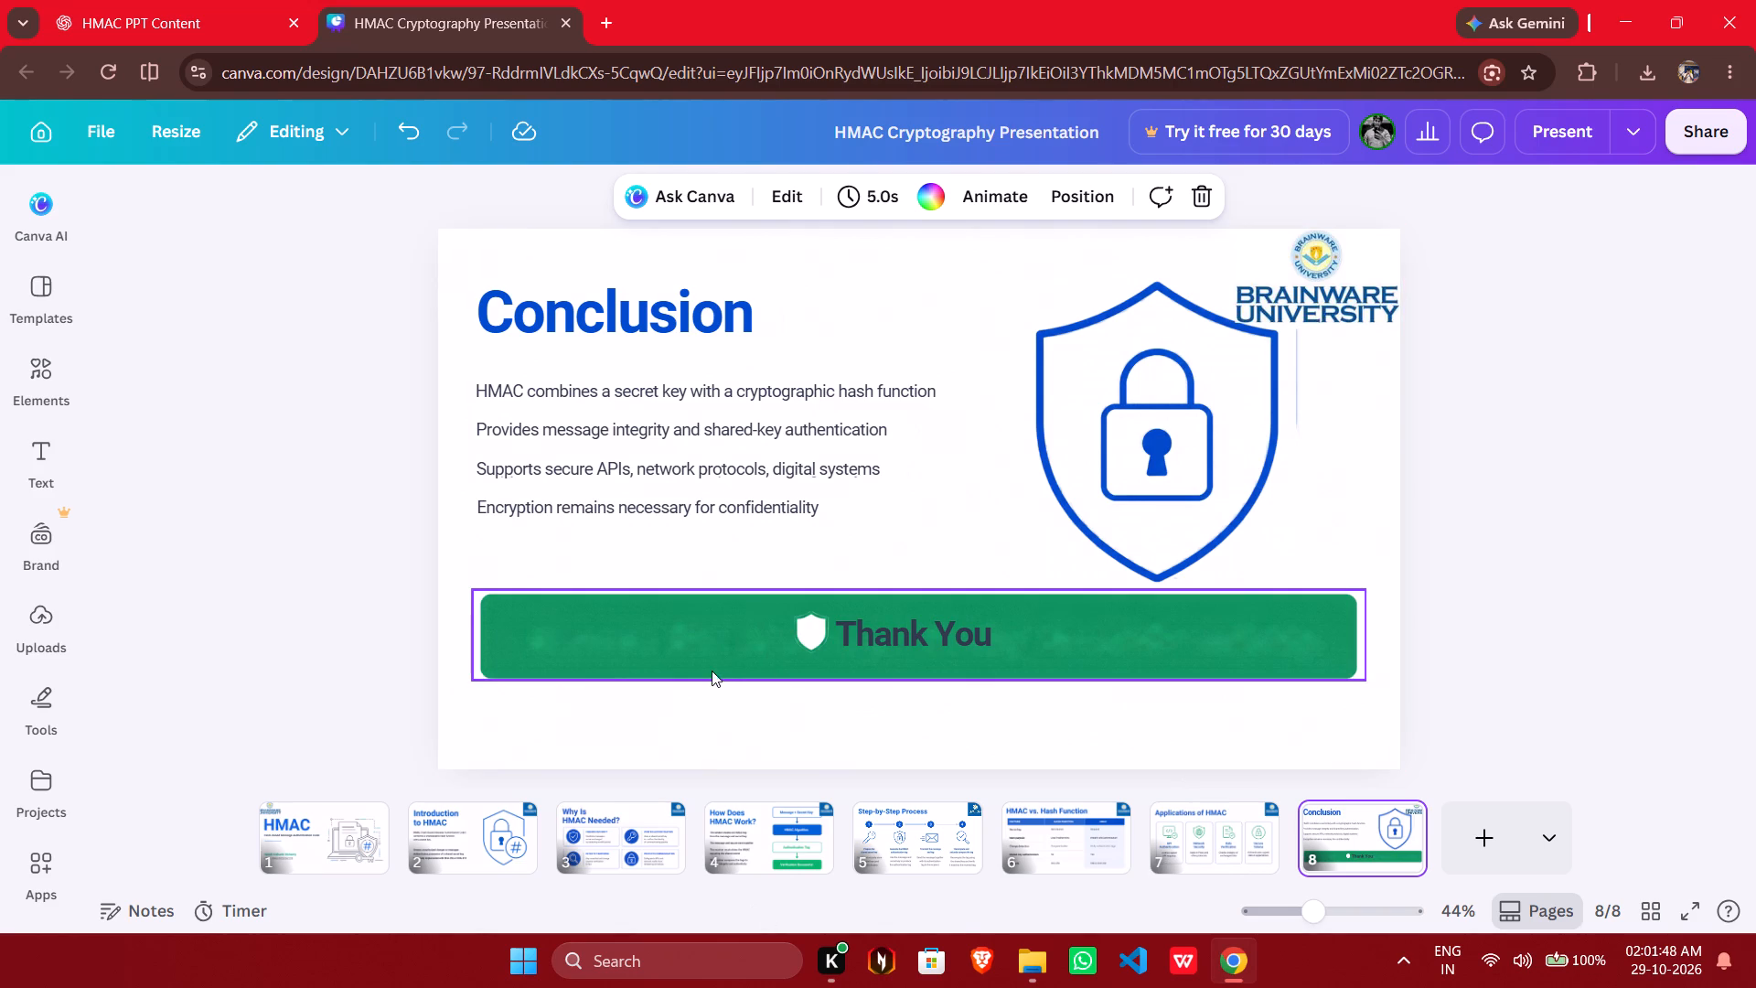
{"action": "left_click", "coordinate": [1504, 564]}
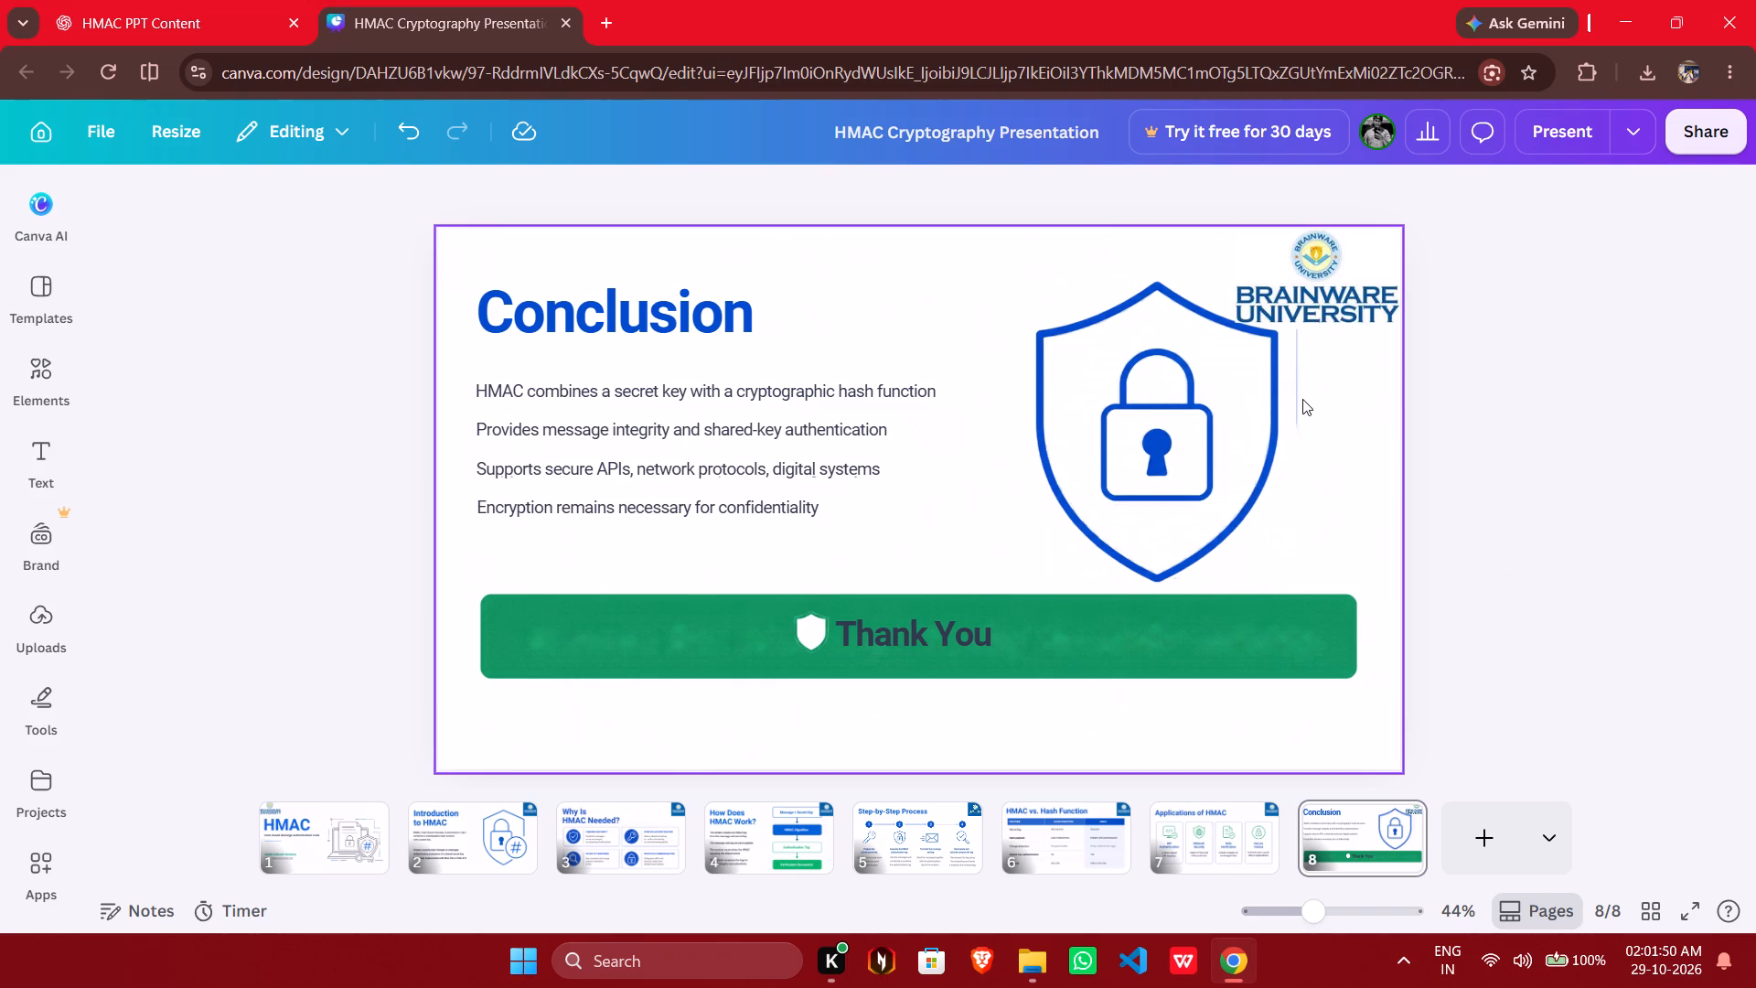
{"action": "left_click", "coordinate": [1293, 399]}
{"action": "left_click", "coordinate": [1540, 434]}
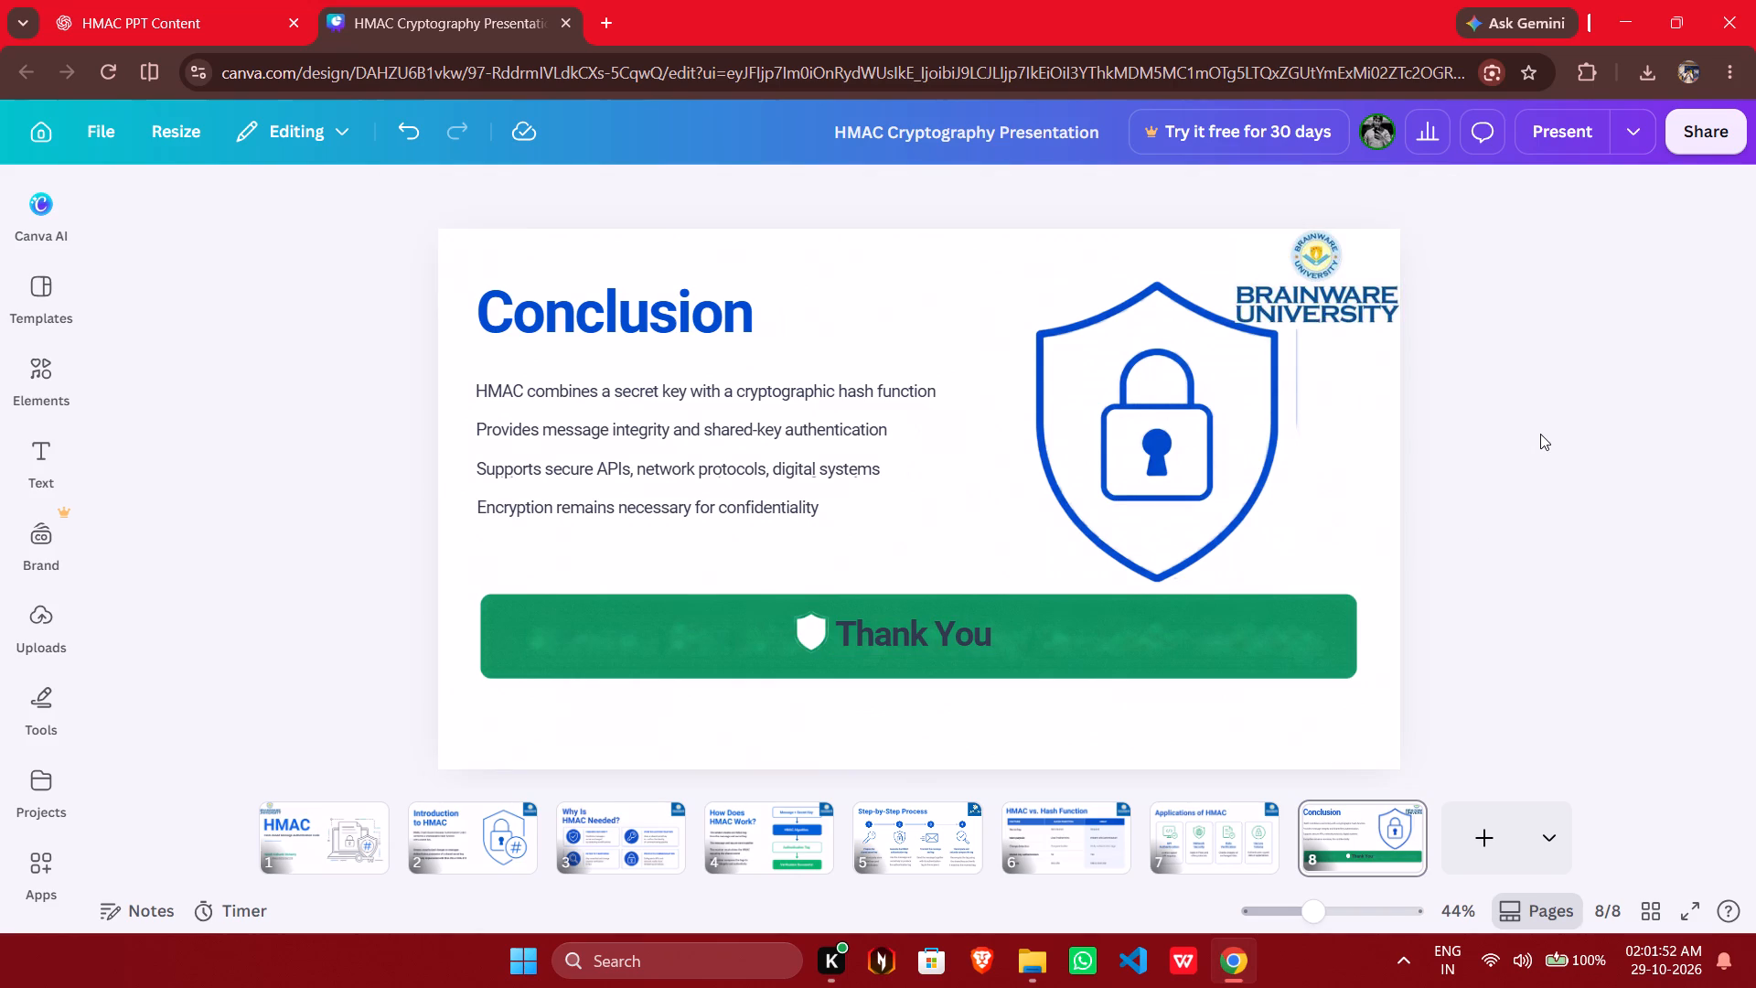
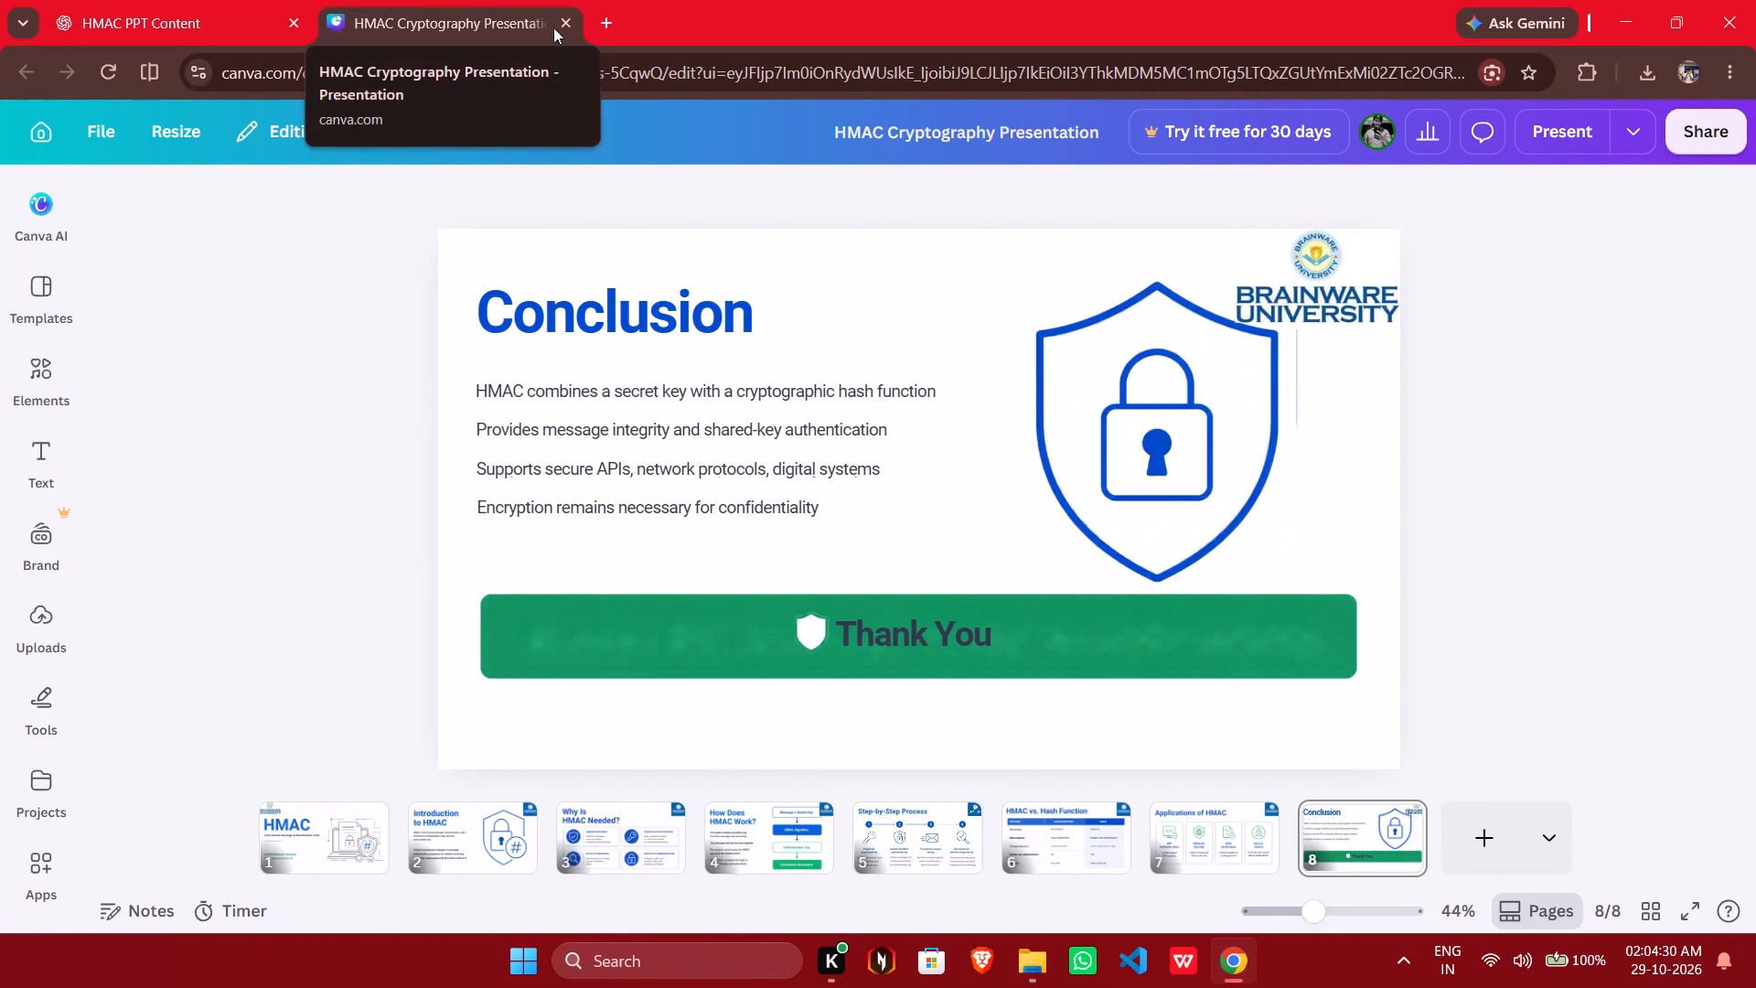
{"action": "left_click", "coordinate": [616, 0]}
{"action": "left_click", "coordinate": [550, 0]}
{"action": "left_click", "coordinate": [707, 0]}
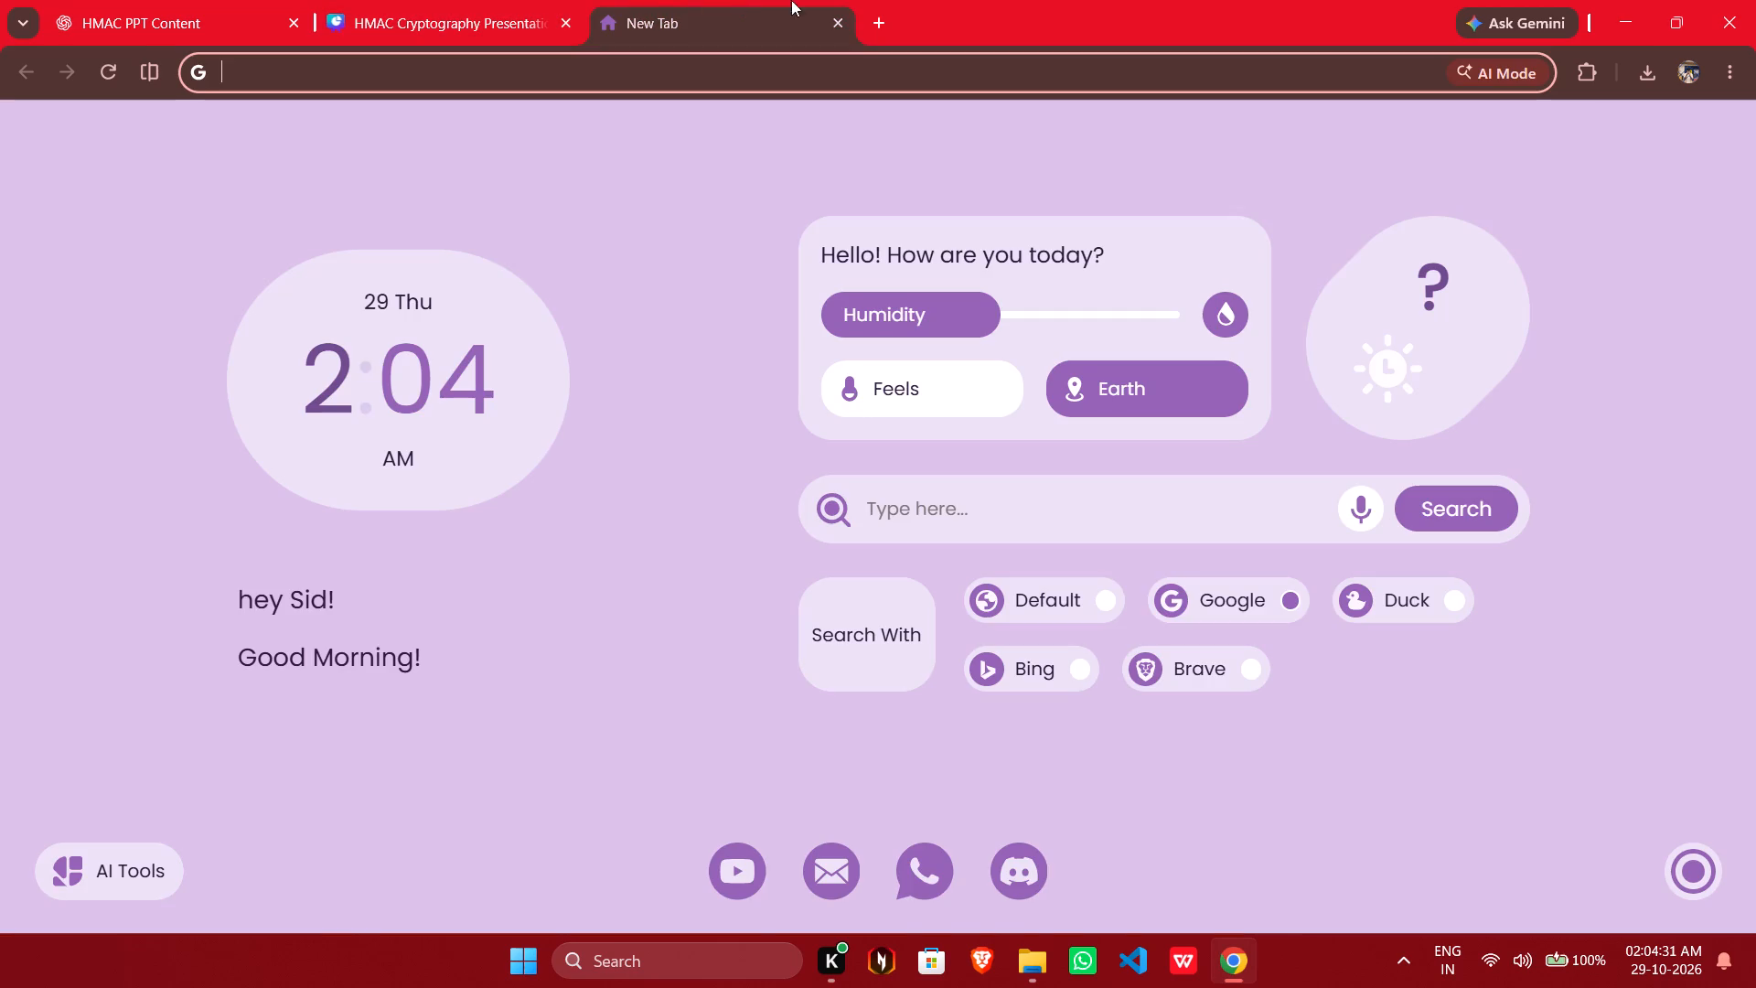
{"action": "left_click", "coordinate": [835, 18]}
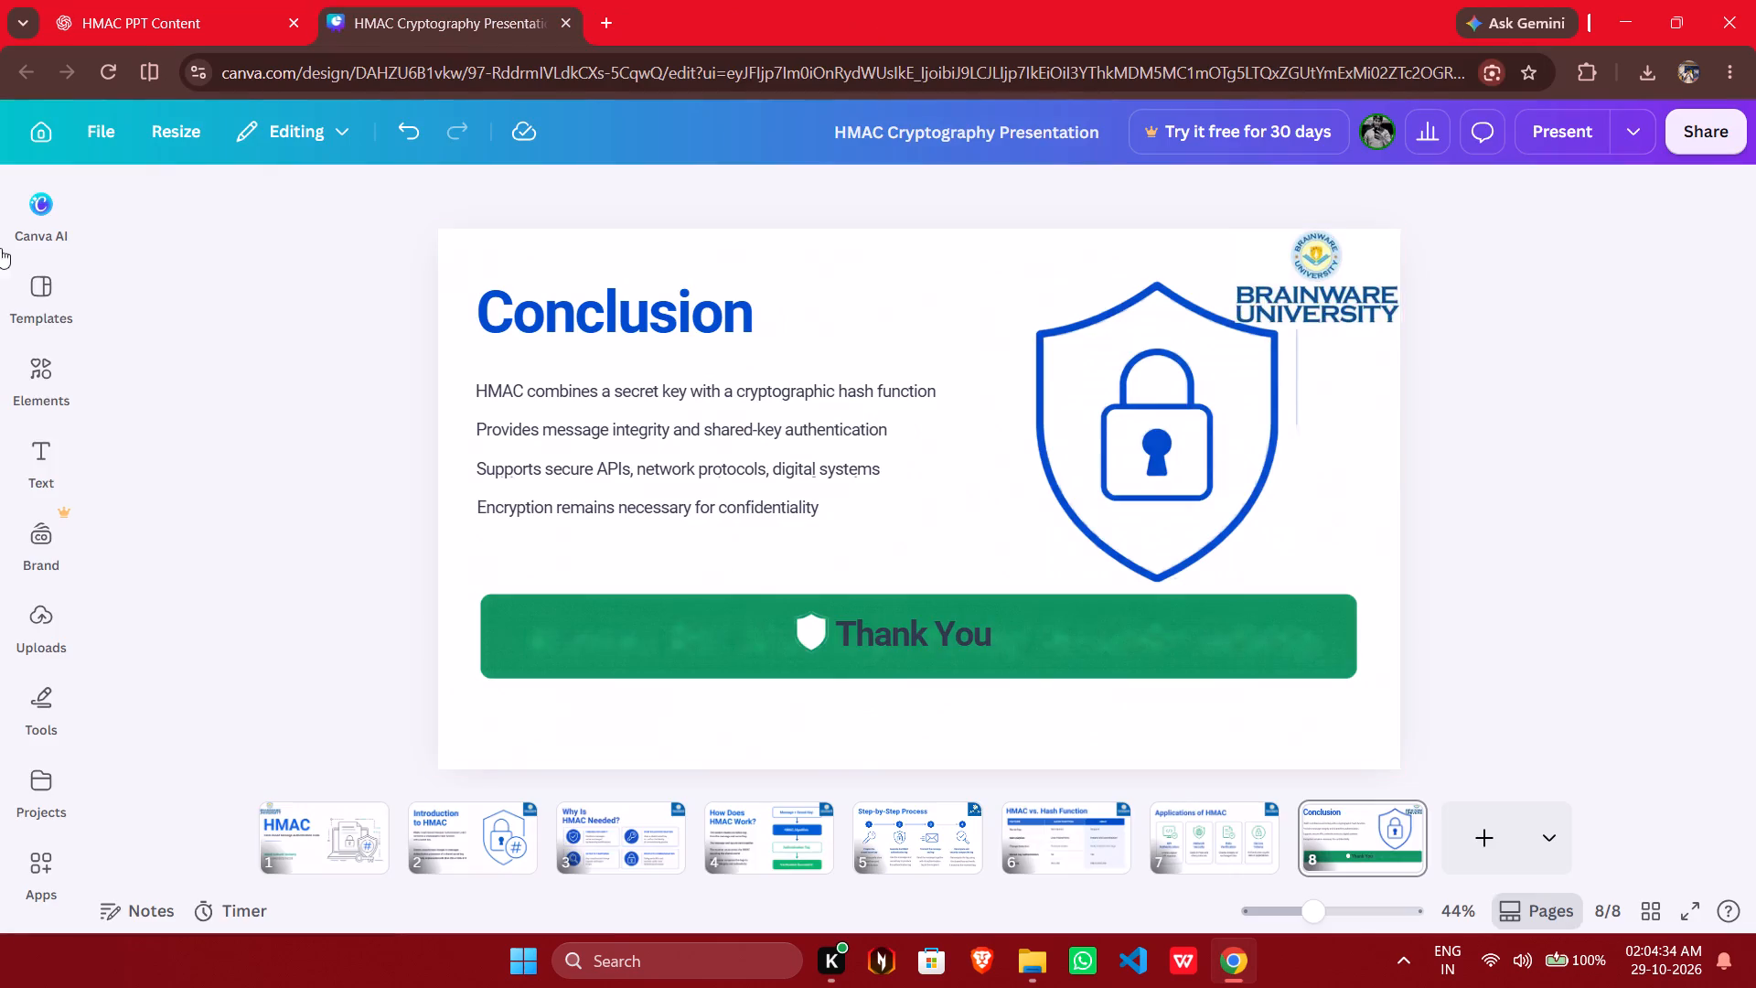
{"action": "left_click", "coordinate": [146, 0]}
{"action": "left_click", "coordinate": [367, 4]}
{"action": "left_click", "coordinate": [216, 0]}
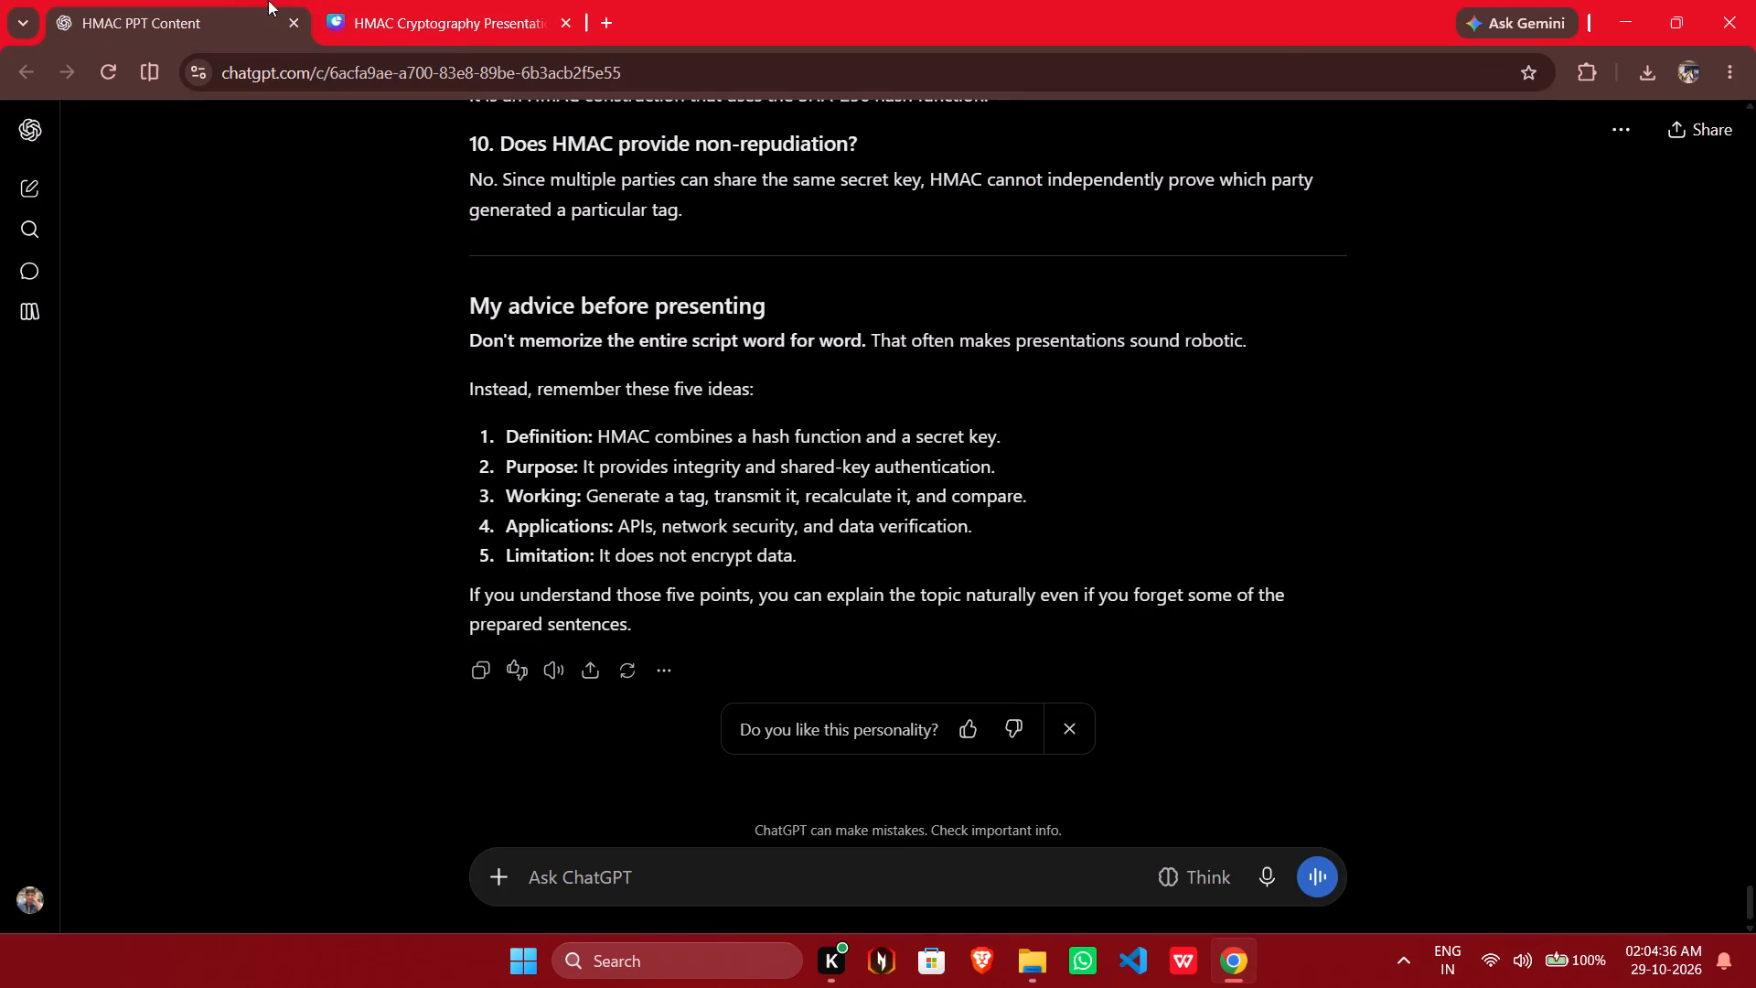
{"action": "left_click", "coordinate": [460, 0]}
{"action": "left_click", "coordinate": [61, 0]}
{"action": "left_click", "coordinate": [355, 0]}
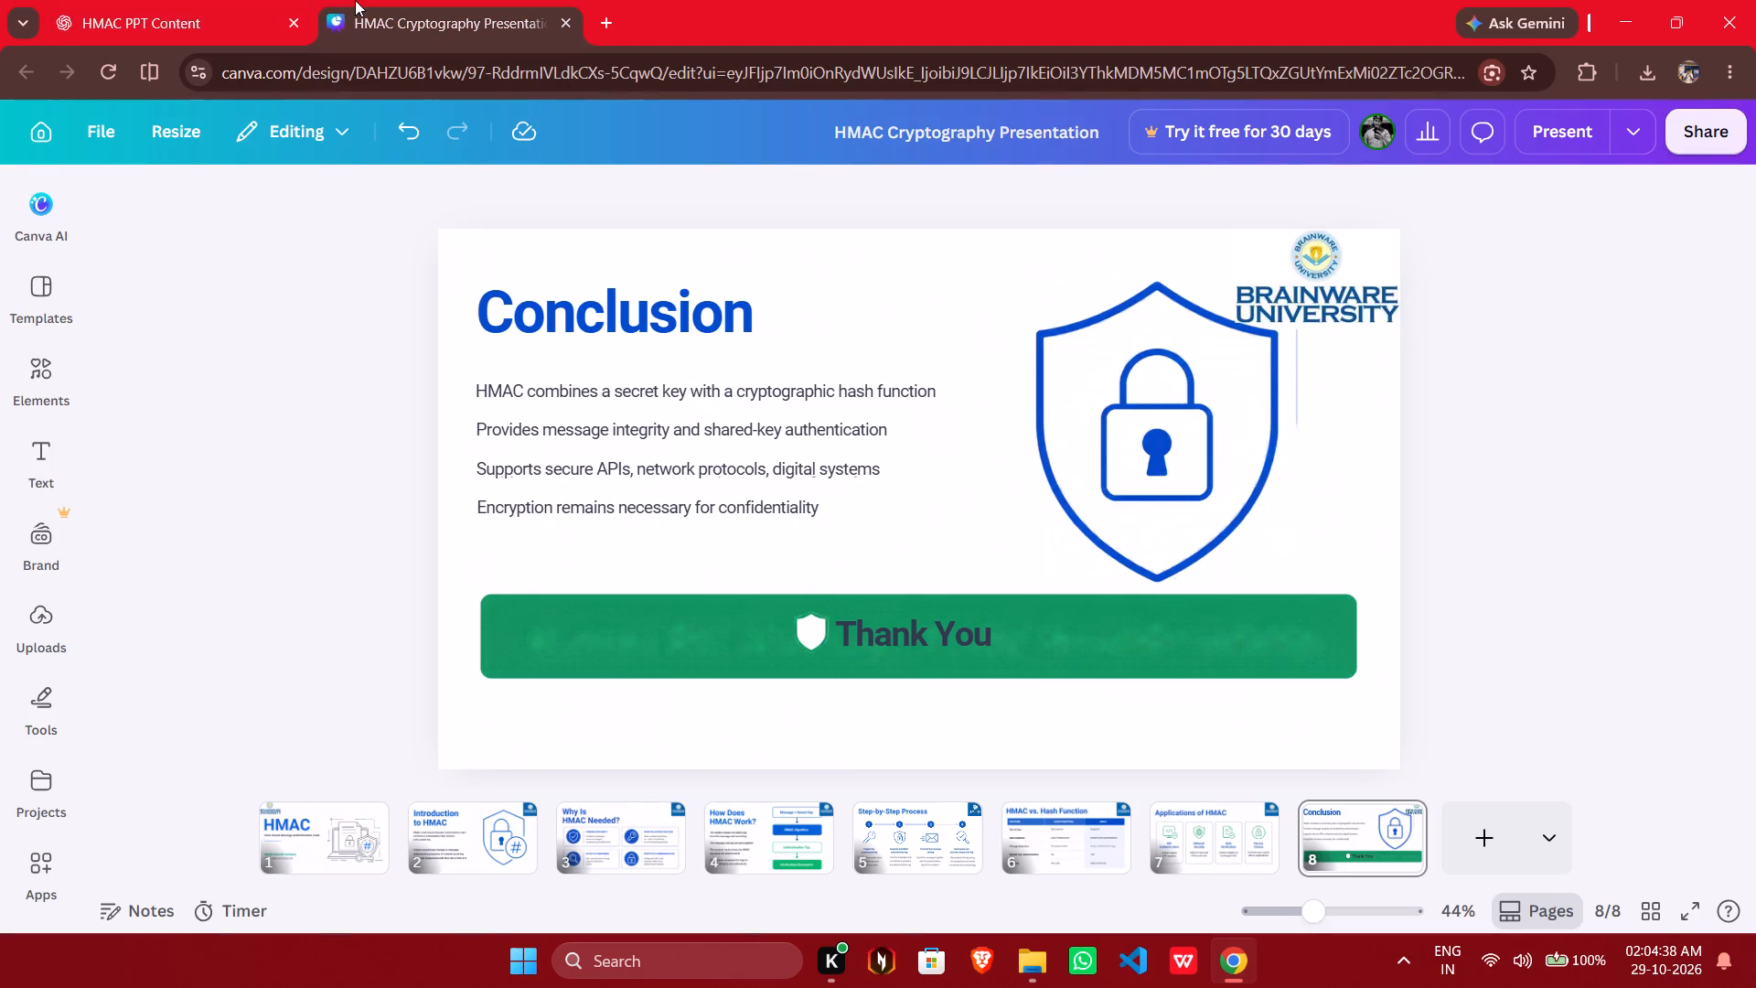
Widen the "Verifies signed API requests" text box slightly on the "Applications of HMAC" slide so the text centres under its heading.
{"action": "left_click", "coordinate": [1199, 852]}
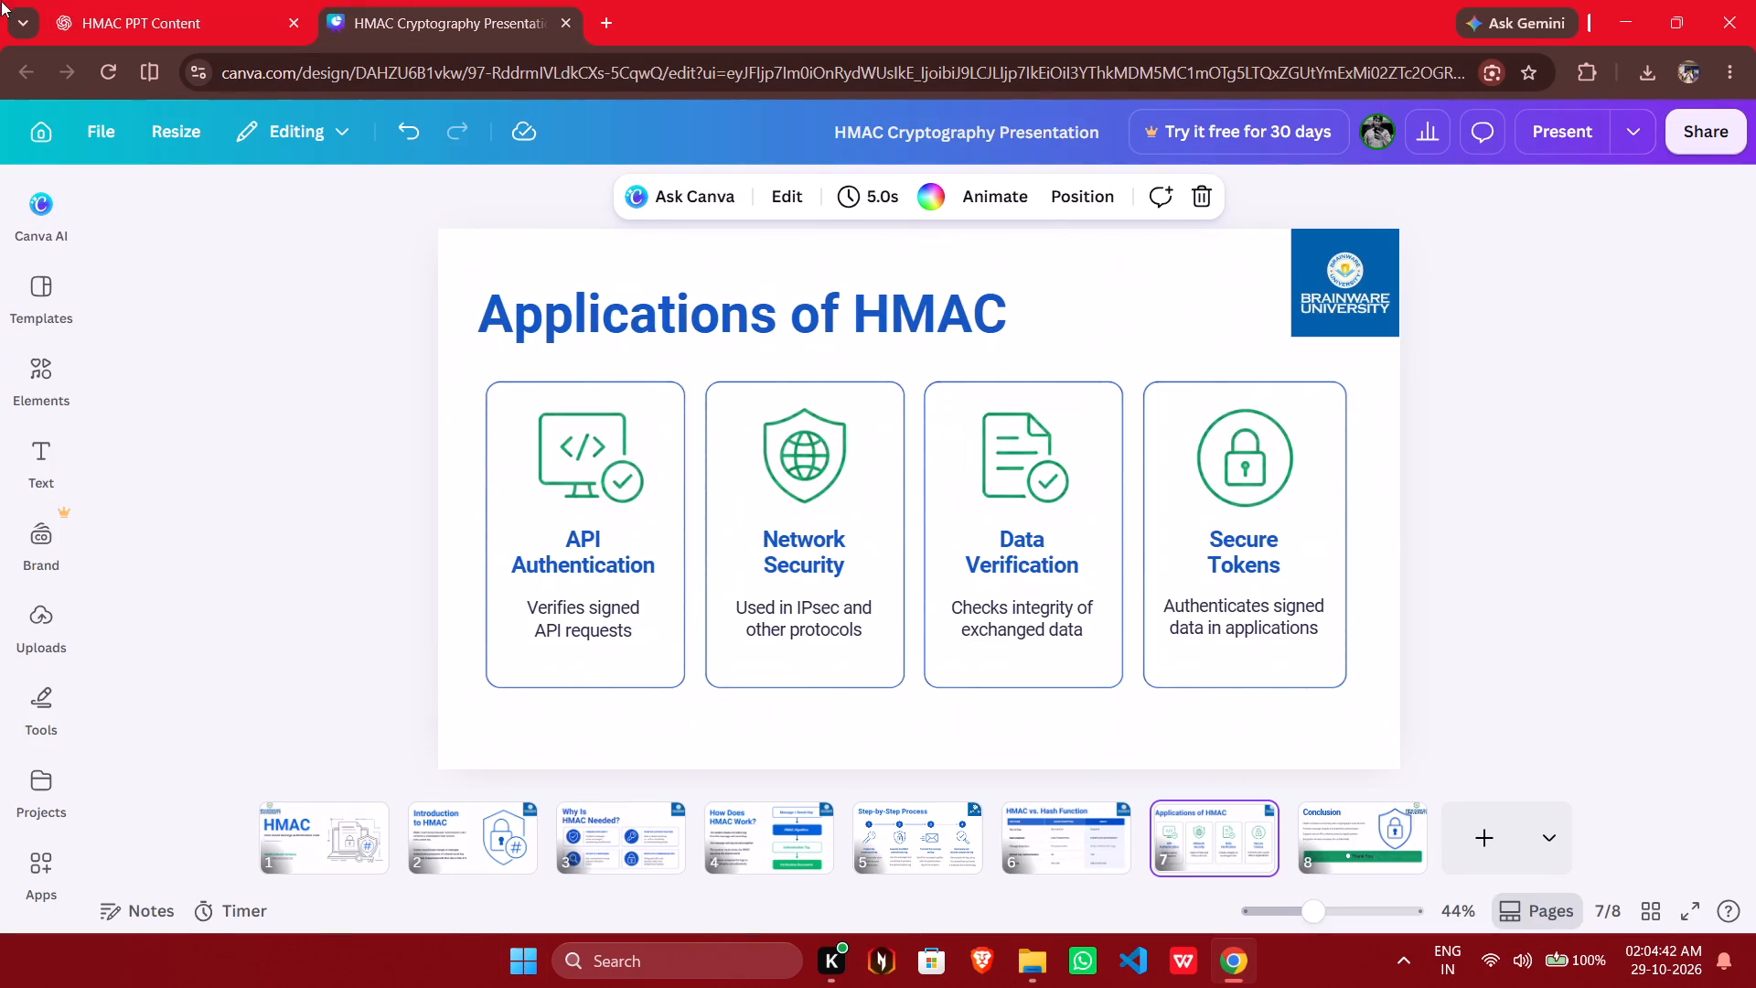
{"action": "left_click", "coordinate": [596, 624]}
{"action": "left_click", "coordinate": [596, 624]}
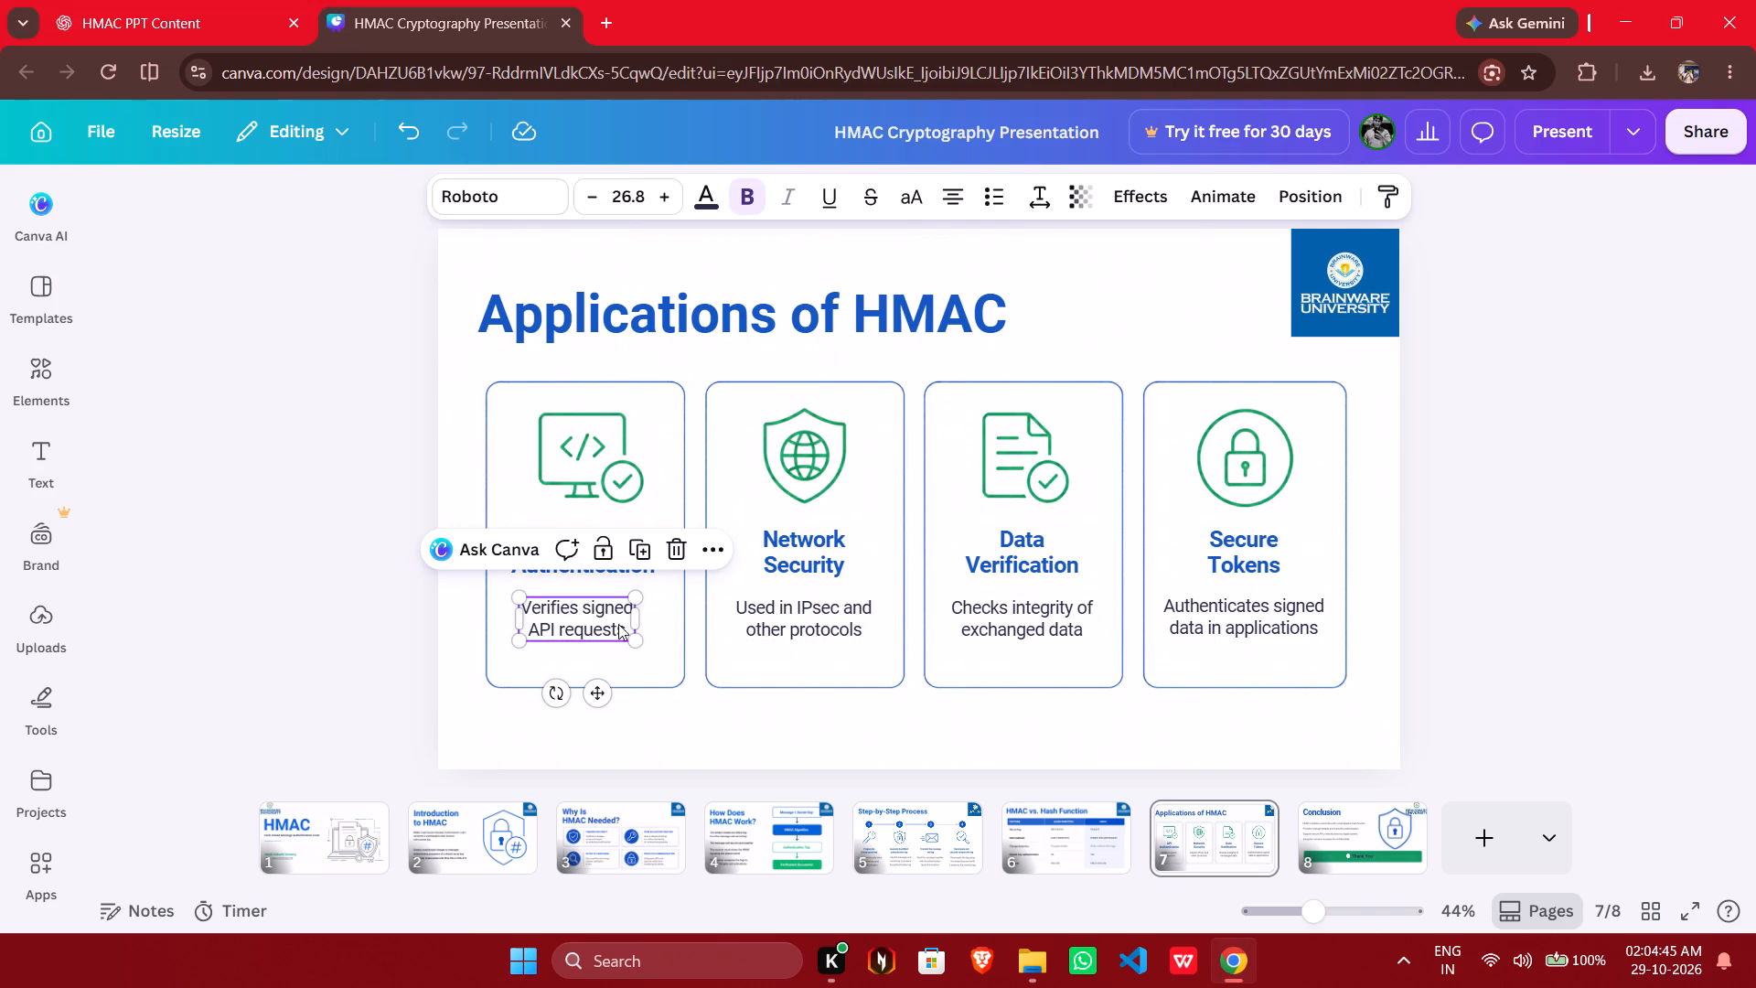
{"action": "left_click_drag", "start_coordinate": [636, 617], "coordinate": [651, 616]}
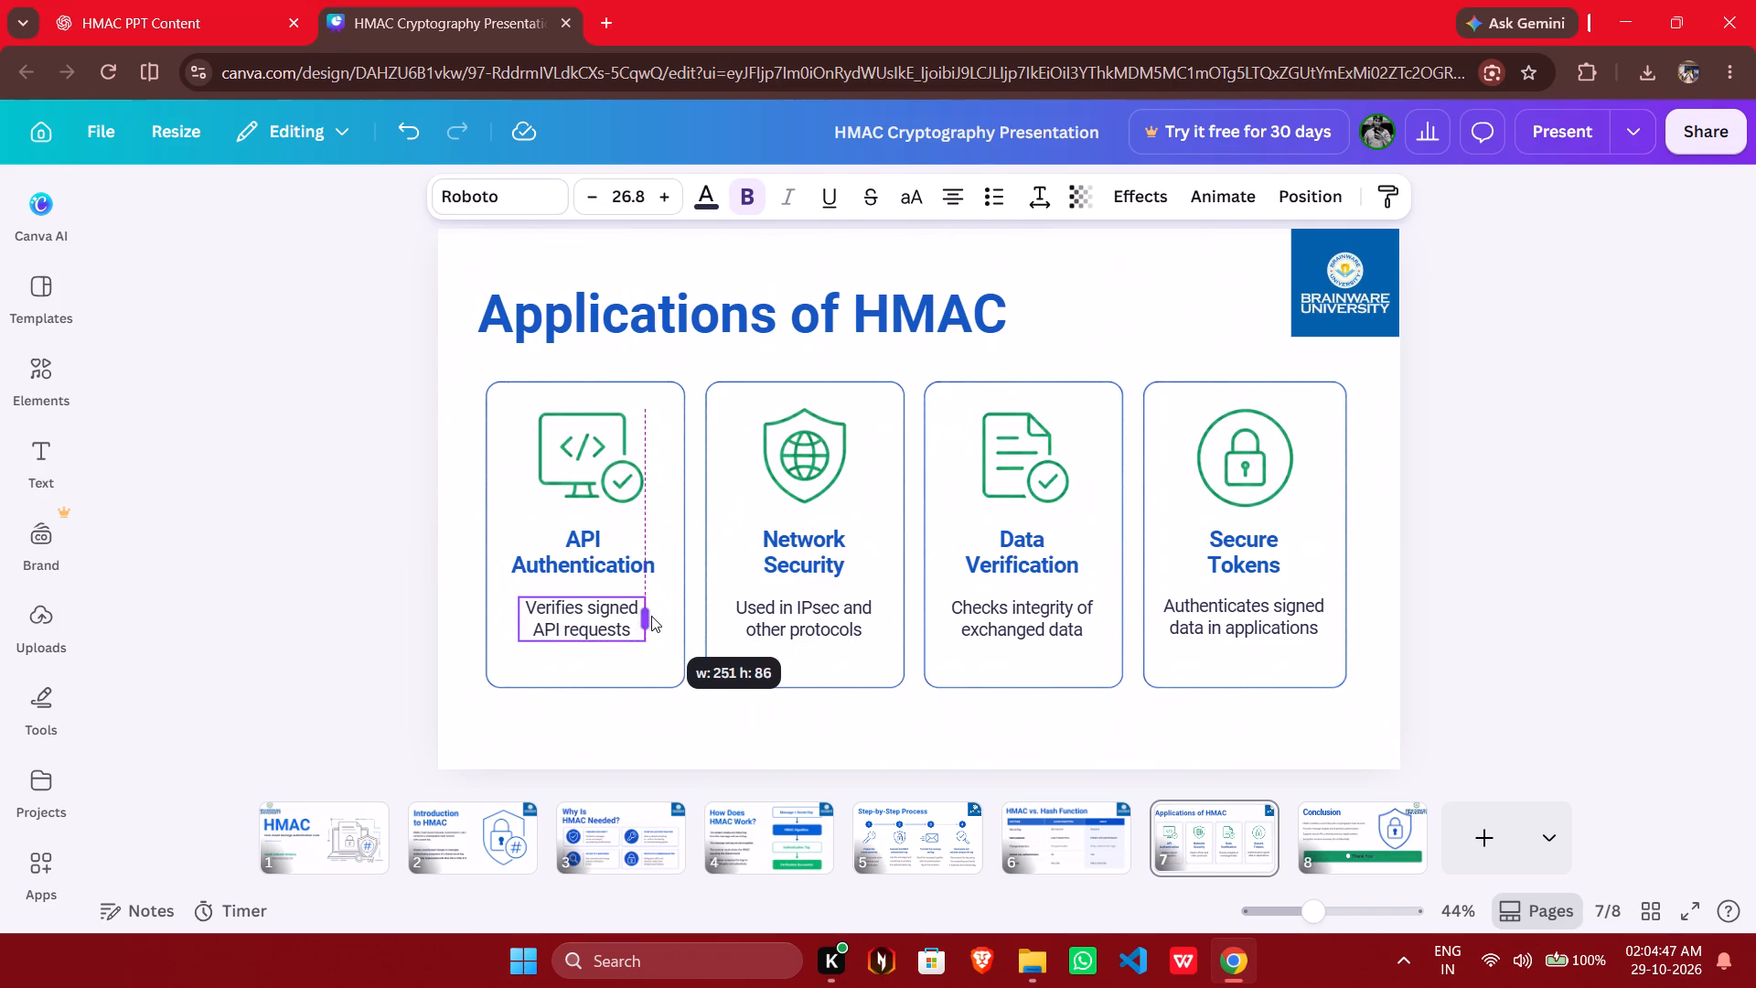
{"action": "left_click_drag", "start_coordinate": [651, 616], "coordinate": [652, 616]}
{"action": "left_click", "coordinate": [814, 614]}
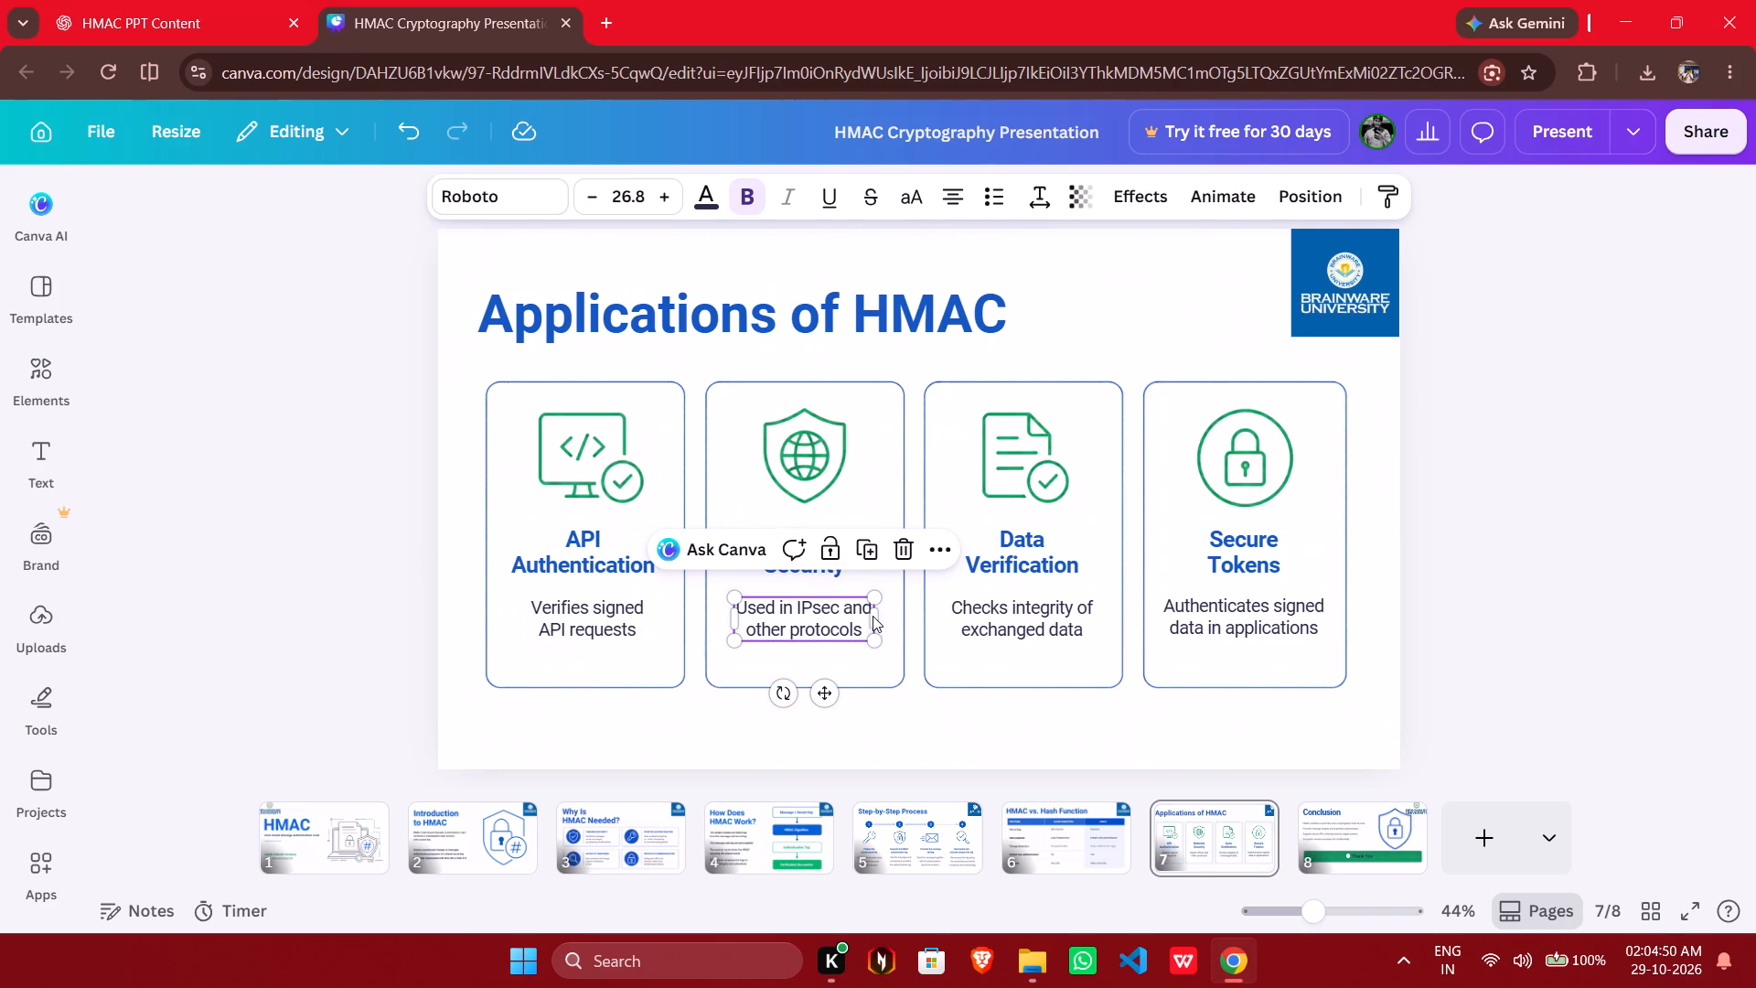
{"action": "left_click", "coordinate": [1488, 539]}
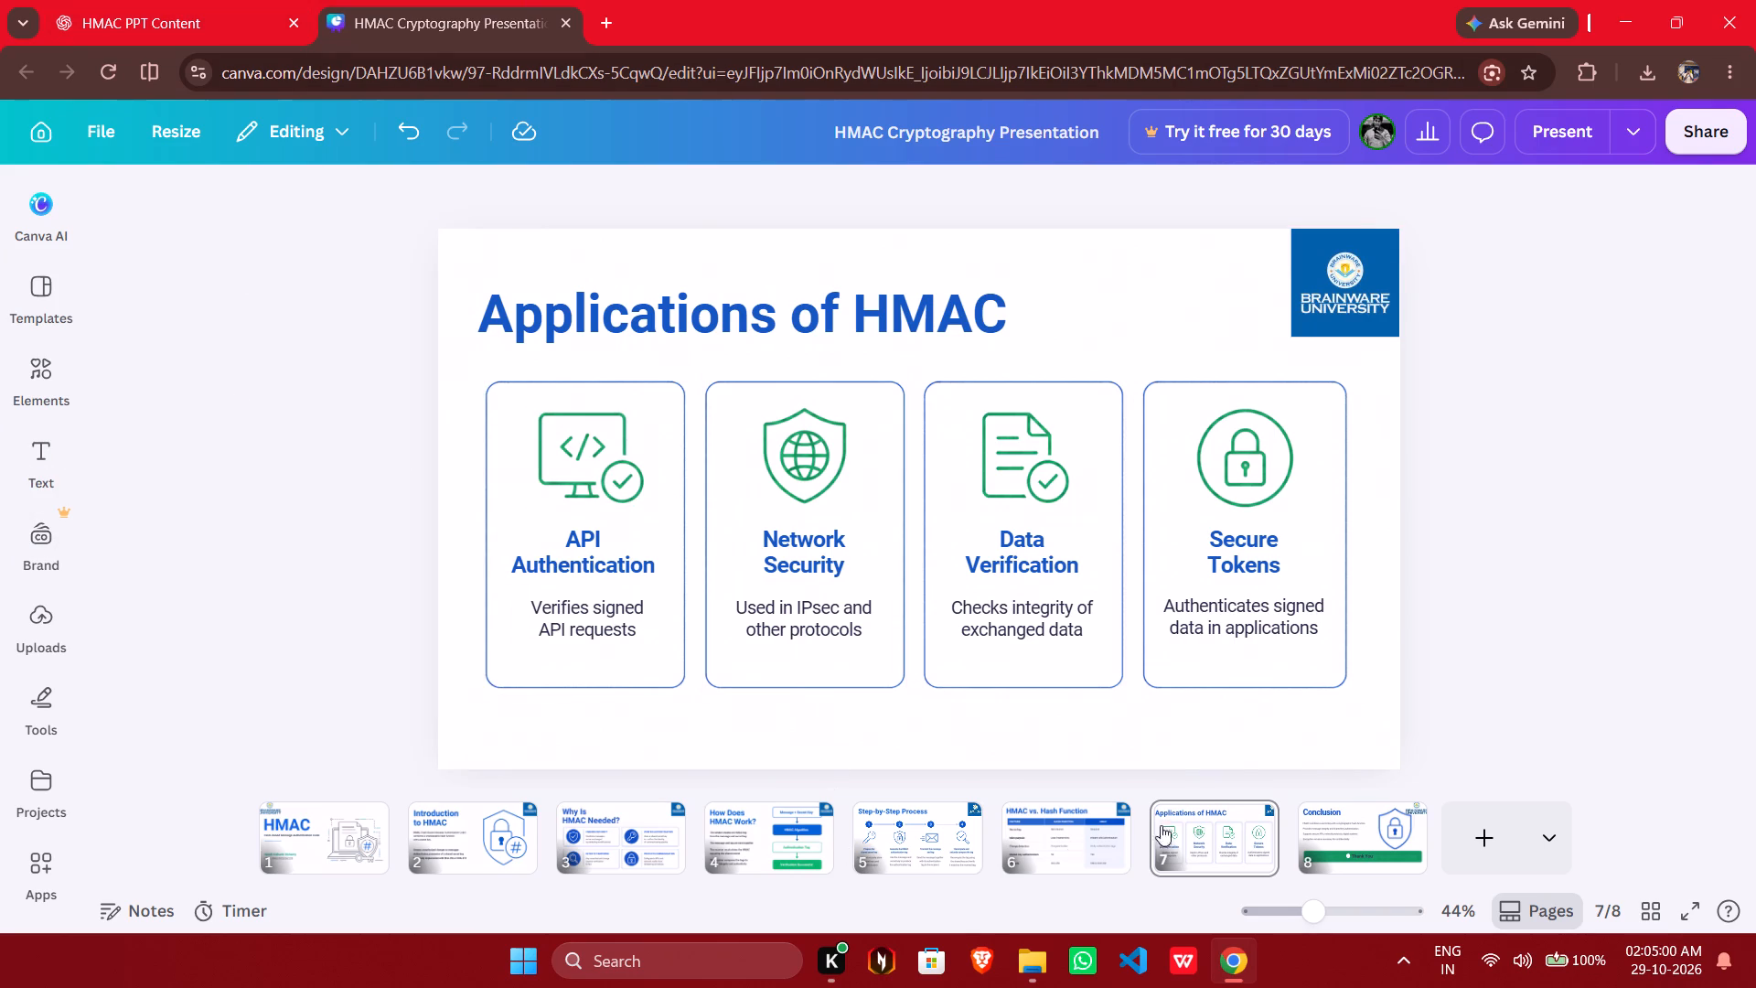
Shrink the green banner on the "Conclusion" slide to about 556 wide and reduce its height to fit closely around the shield and "Thank You".
{"action": "left_click", "coordinate": [1343, 828]}
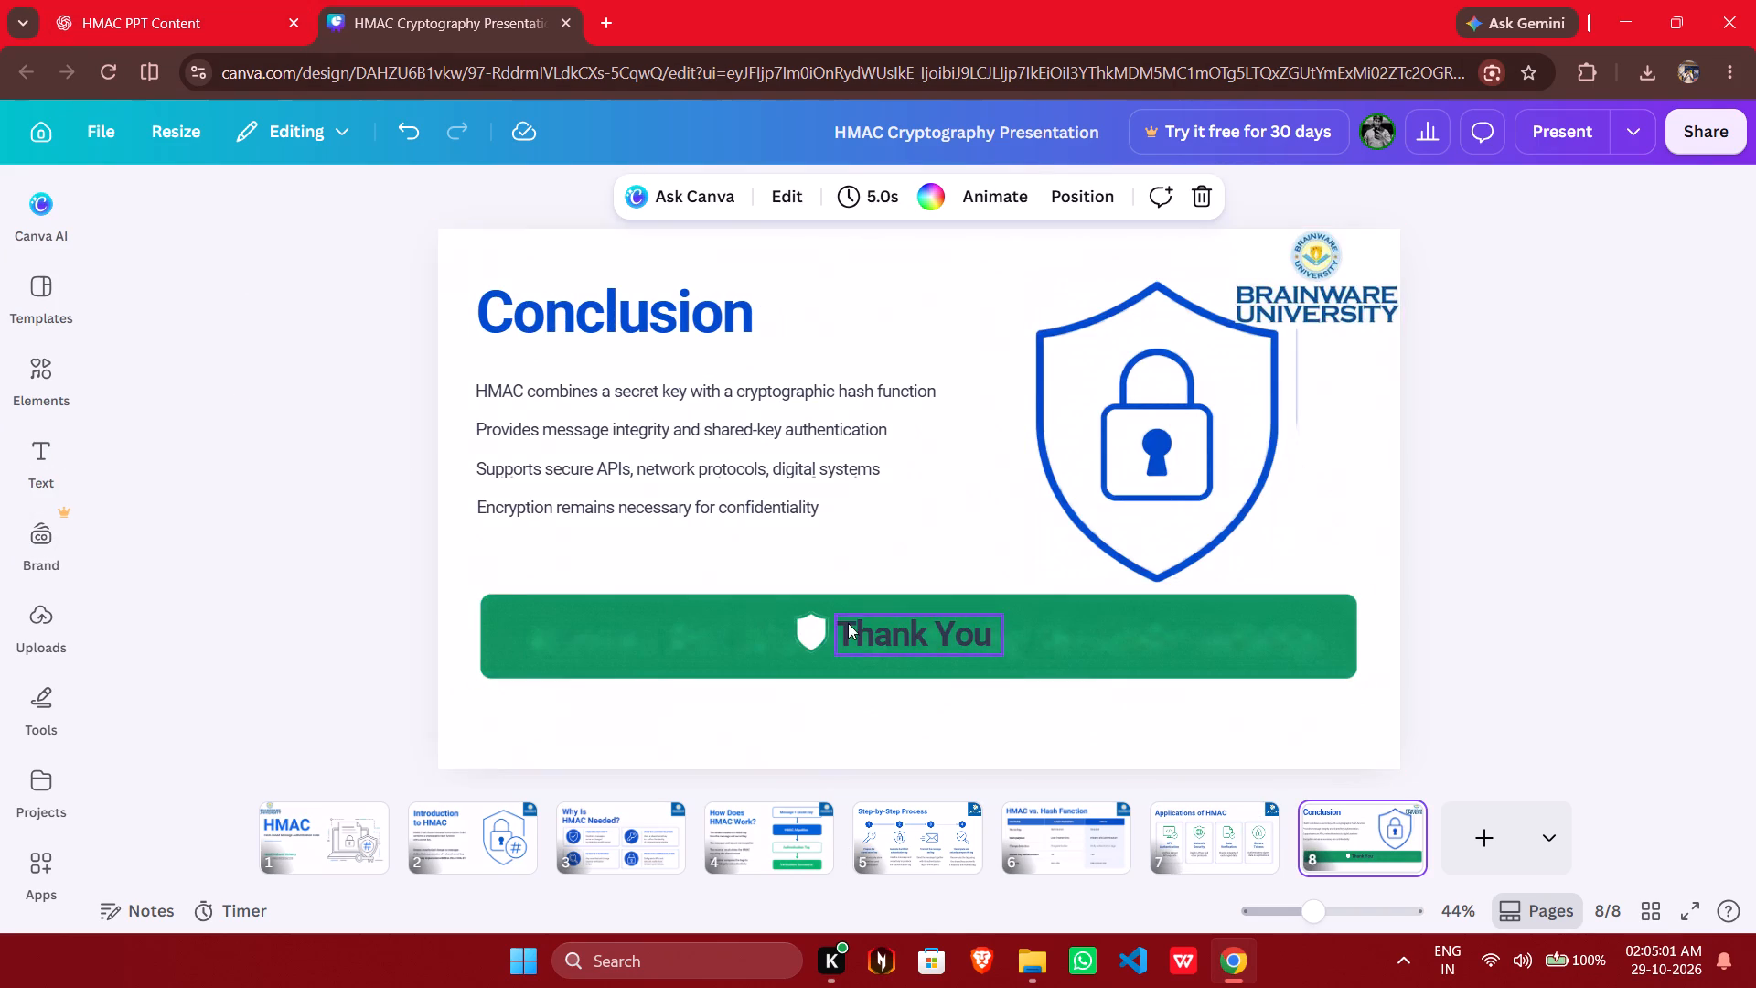
{"action": "left_click", "coordinate": [1703, 622]}
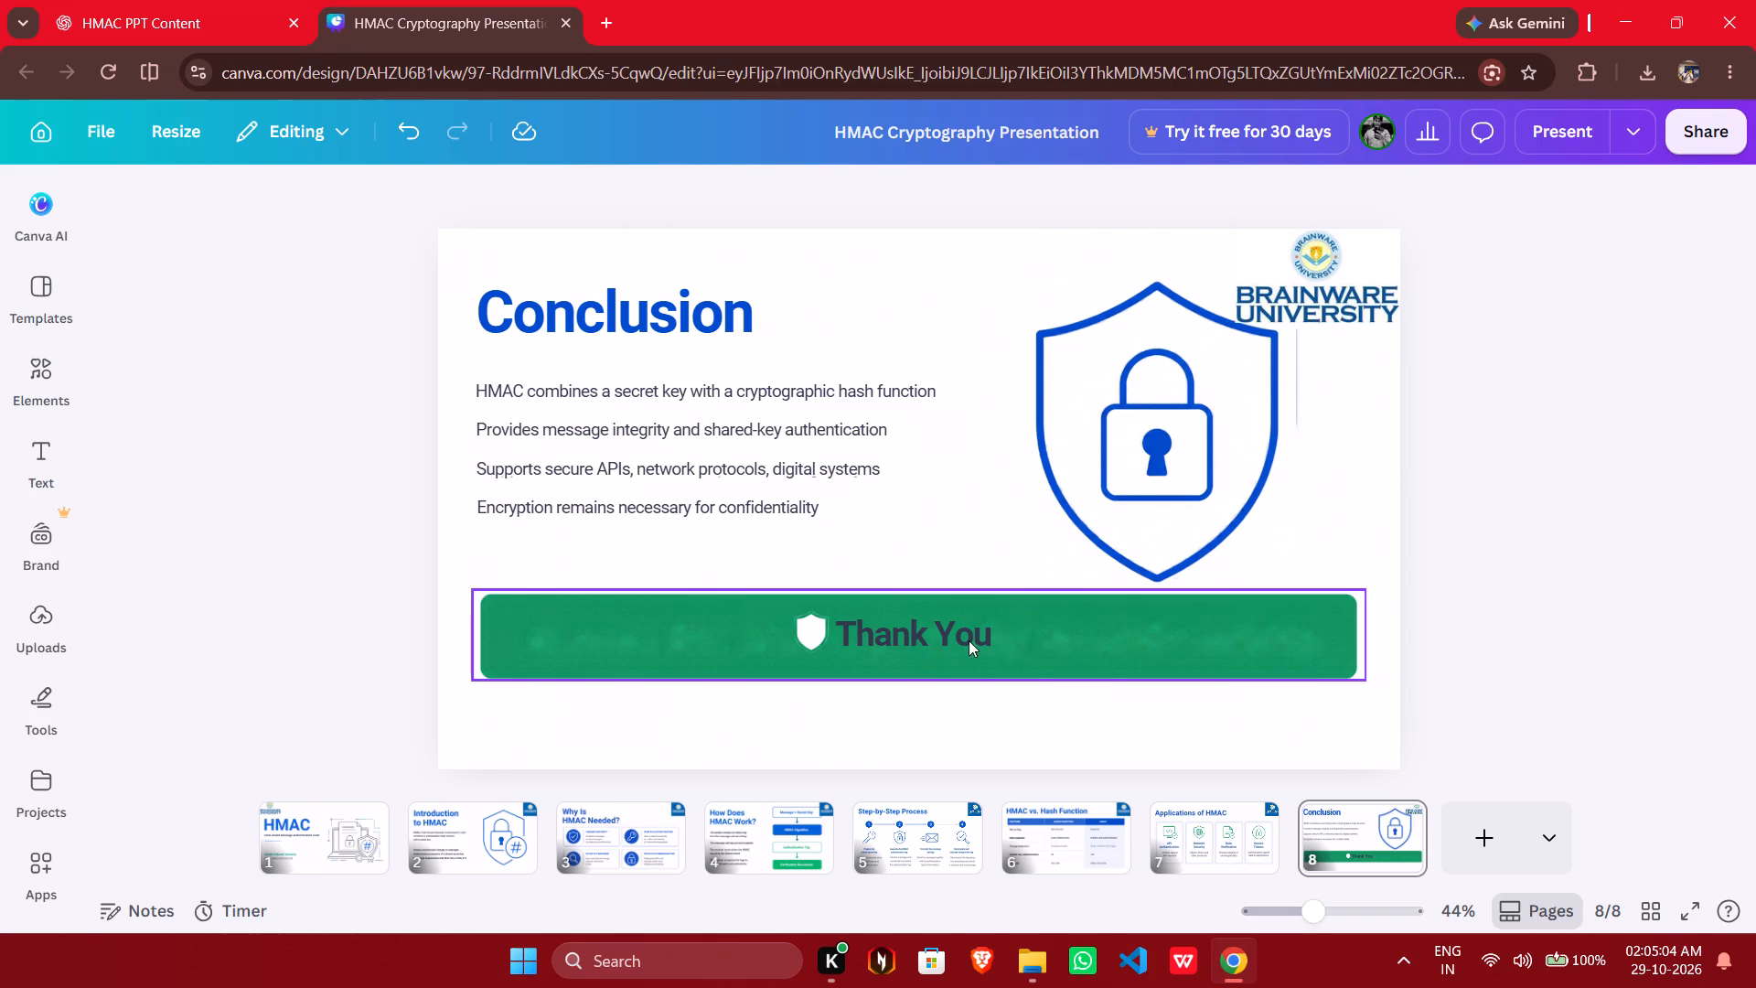
{"action": "left_click_drag", "start_coordinate": [729, 572], "coordinate": [981, 714]}
{"action": "left_click", "coordinate": [1673, 649]}
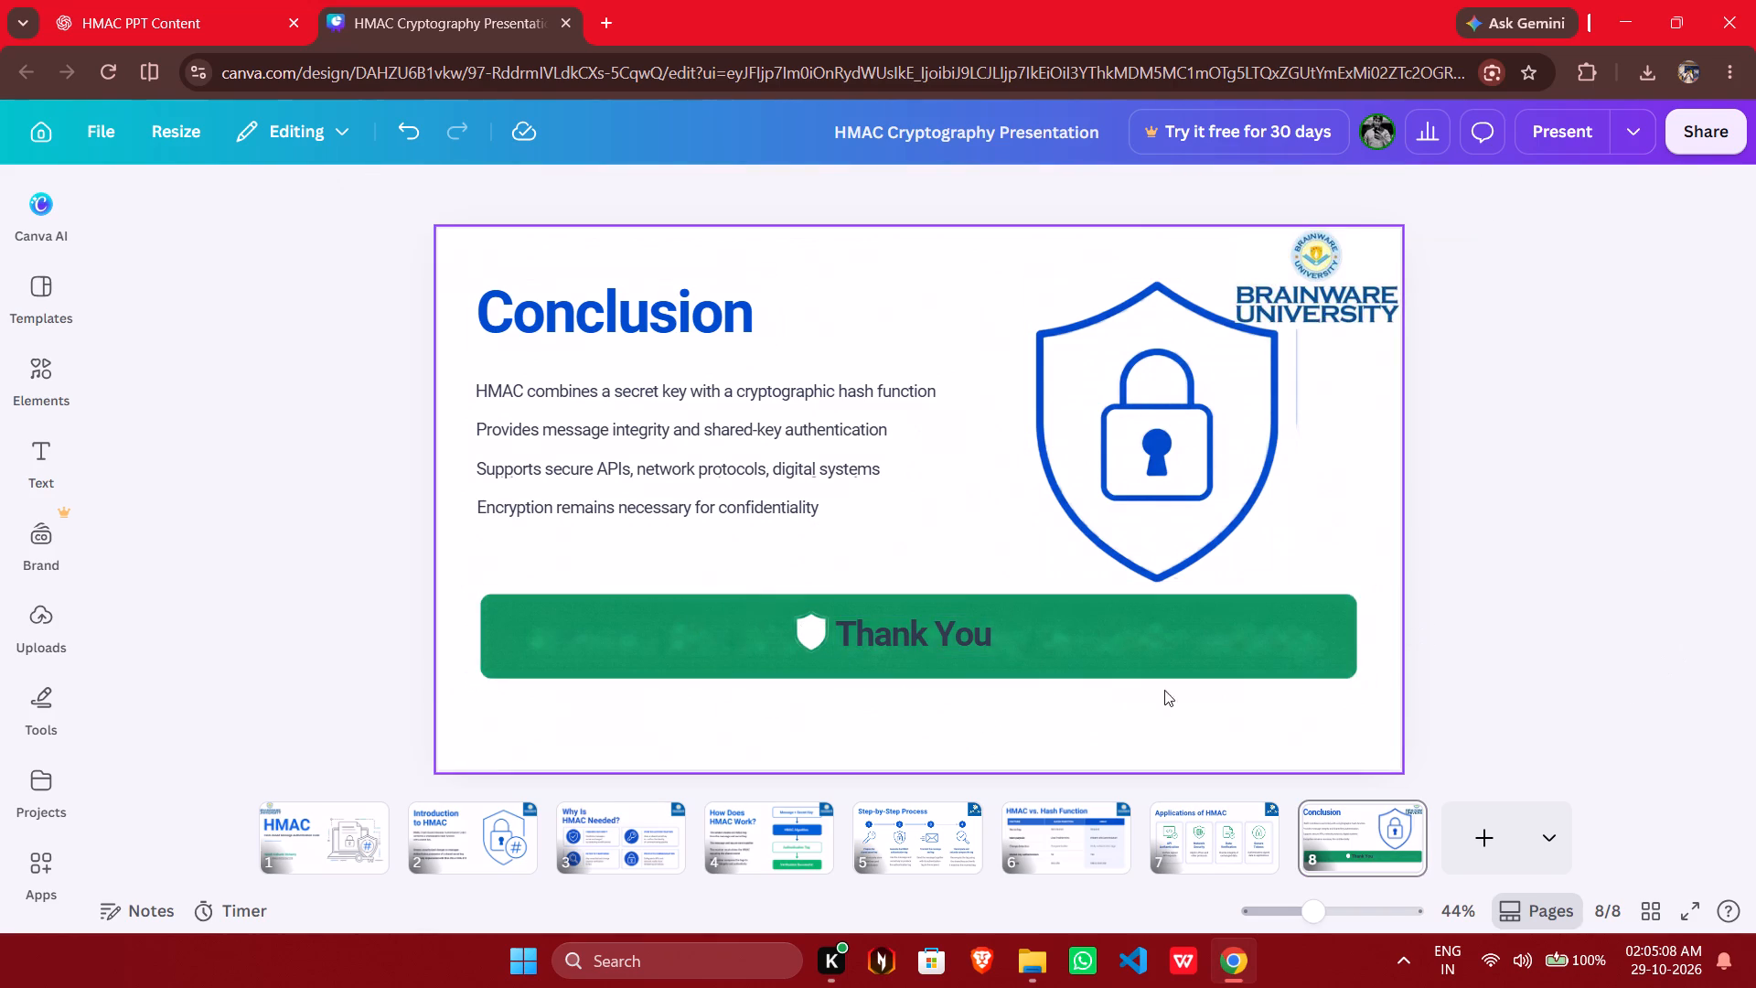
{"action": "left_click", "coordinate": [1099, 660]}
{"action": "left_click_drag", "start_coordinate": [1372, 638], "coordinate": [990, 646]}
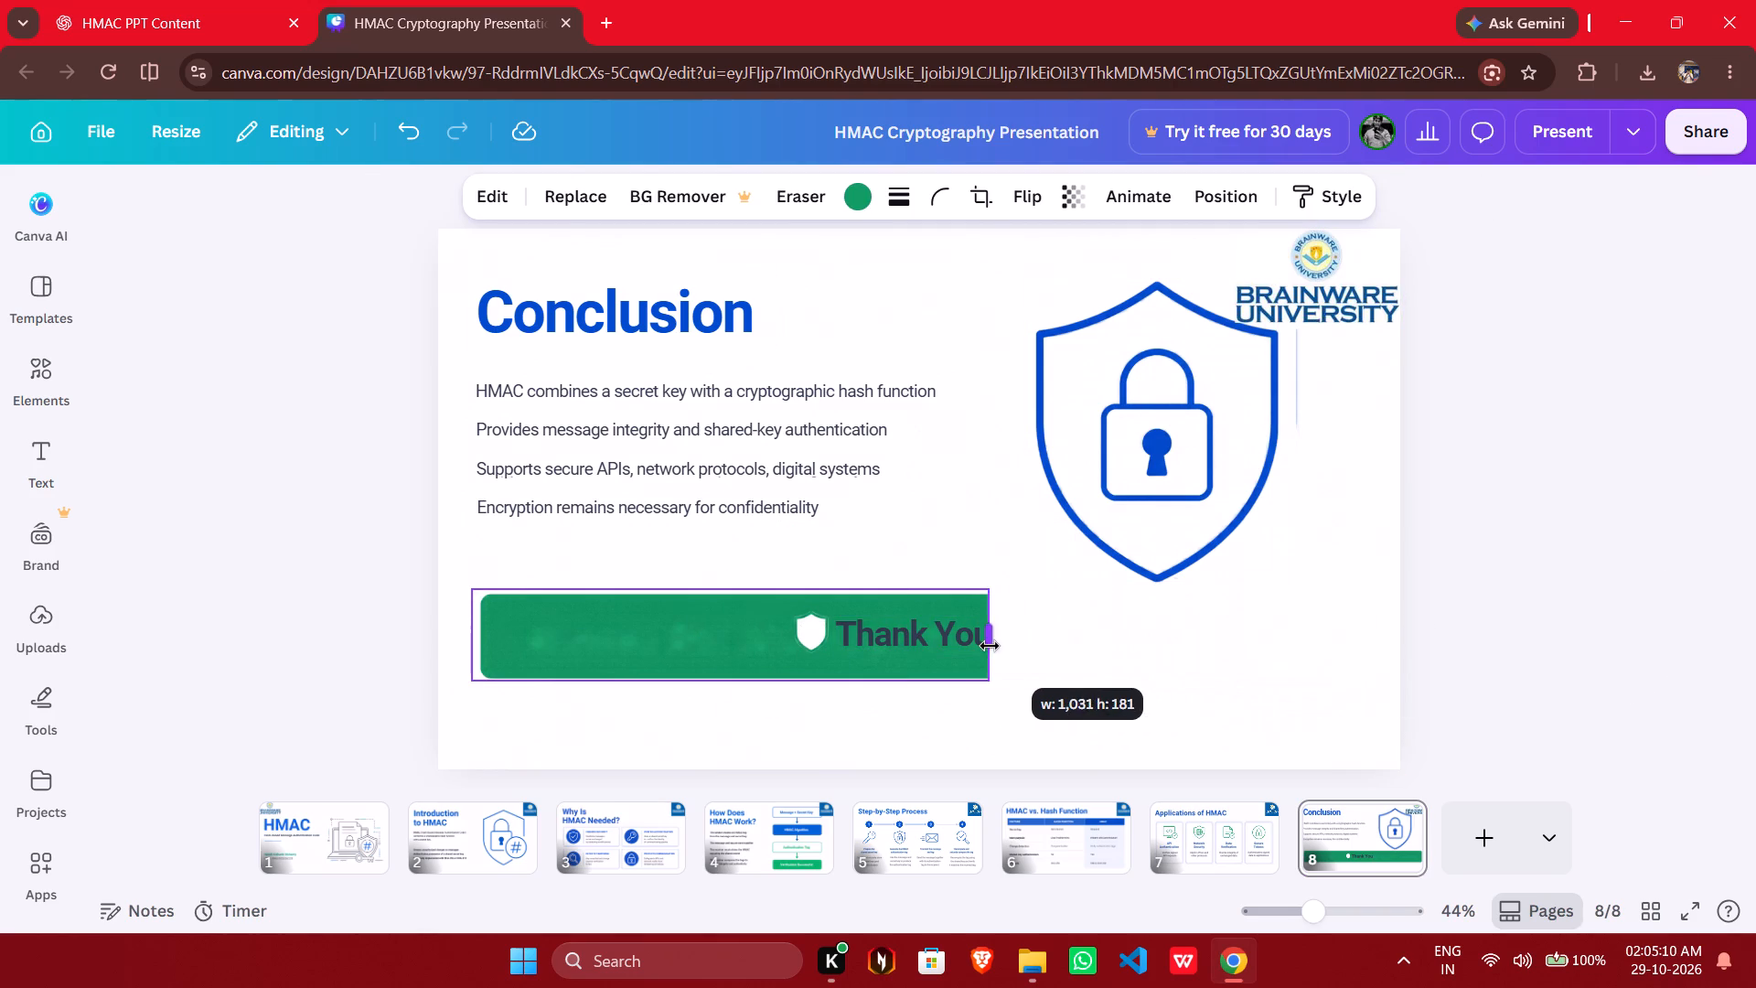
{"action": "left_click_drag", "start_coordinate": [990, 646], "coordinate": [1051, 647]}
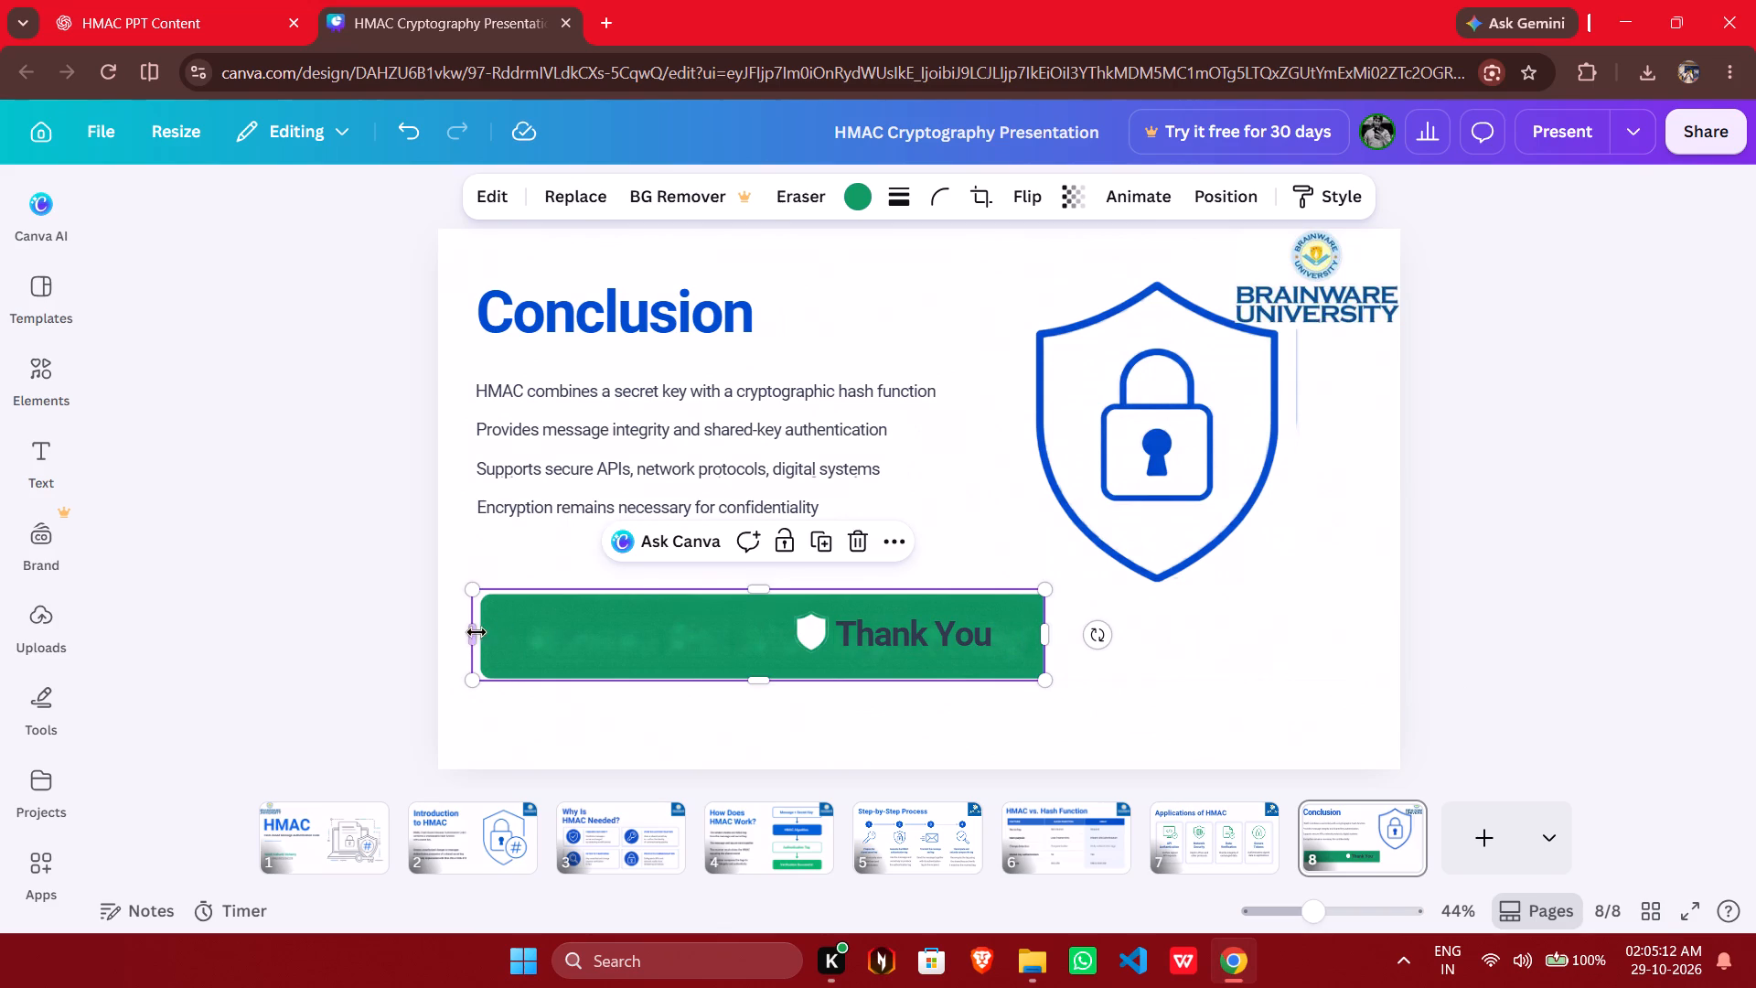
{"action": "left_click_drag", "start_coordinate": [471, 633], "coordinate": [766, 660]}
{"action": "left_click_drag", "start_coordinate": [905, 676], "coordinate": [913, 664]}
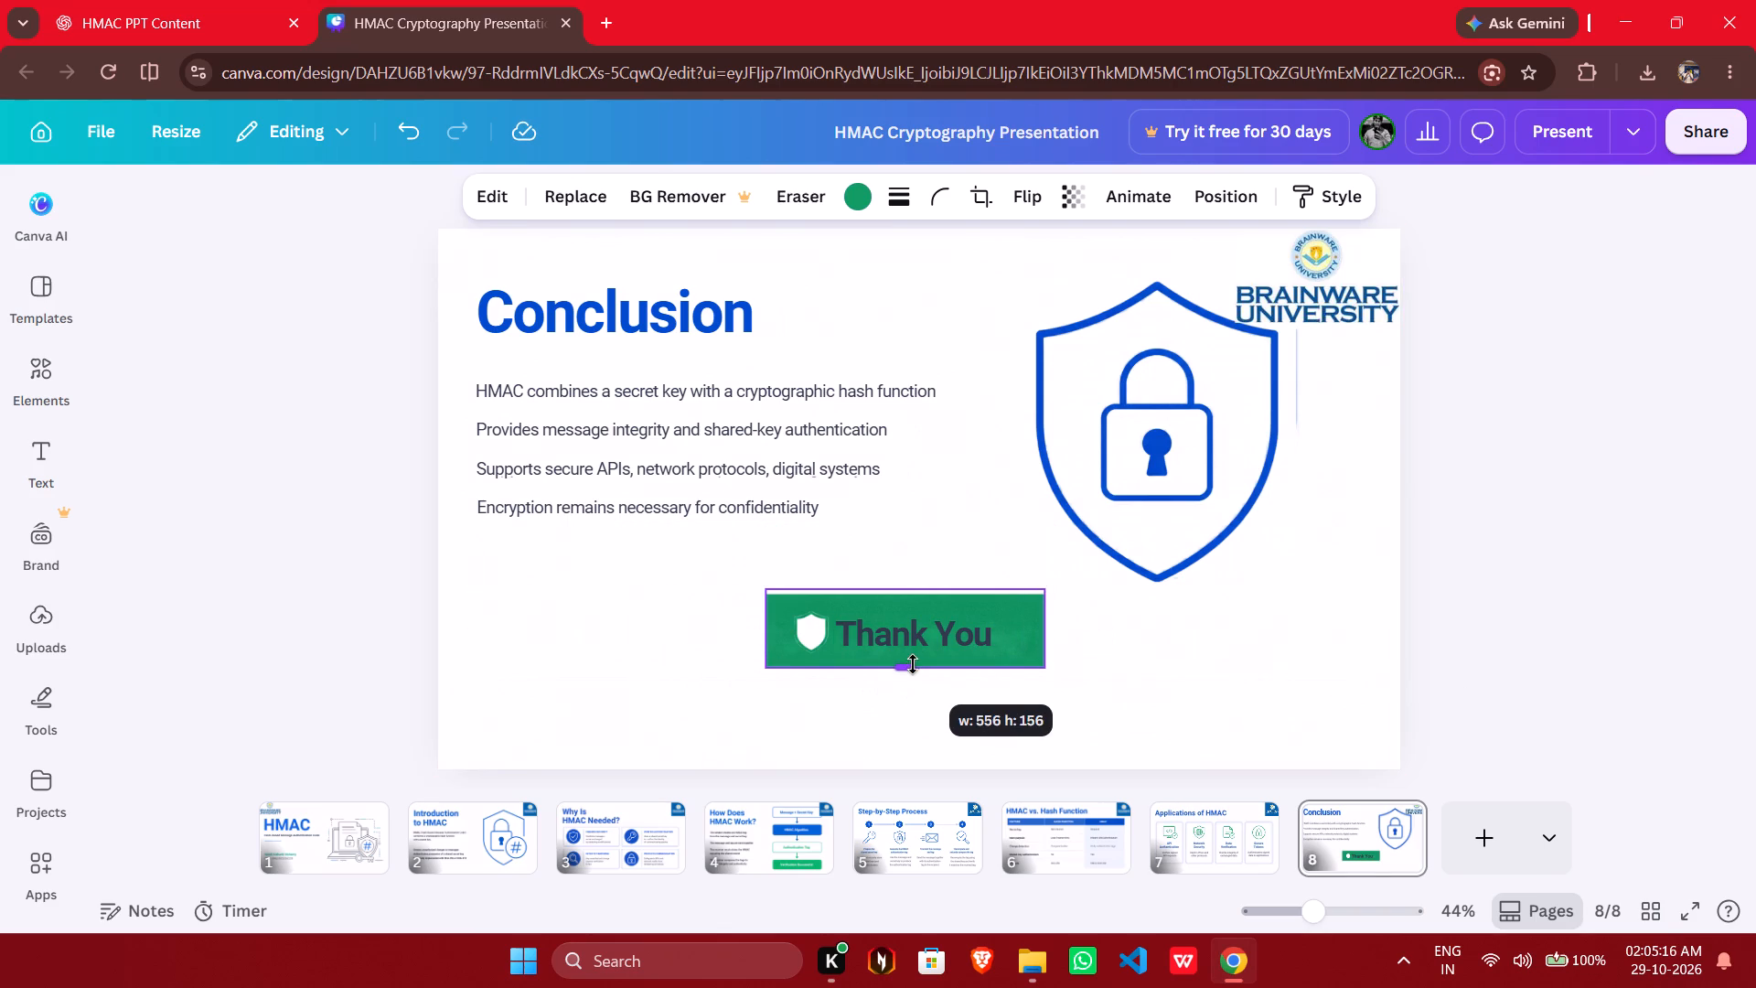
{"action": "left_click_drag", "start_coordinate": [913, 664], "coordinate": [916, 662]}
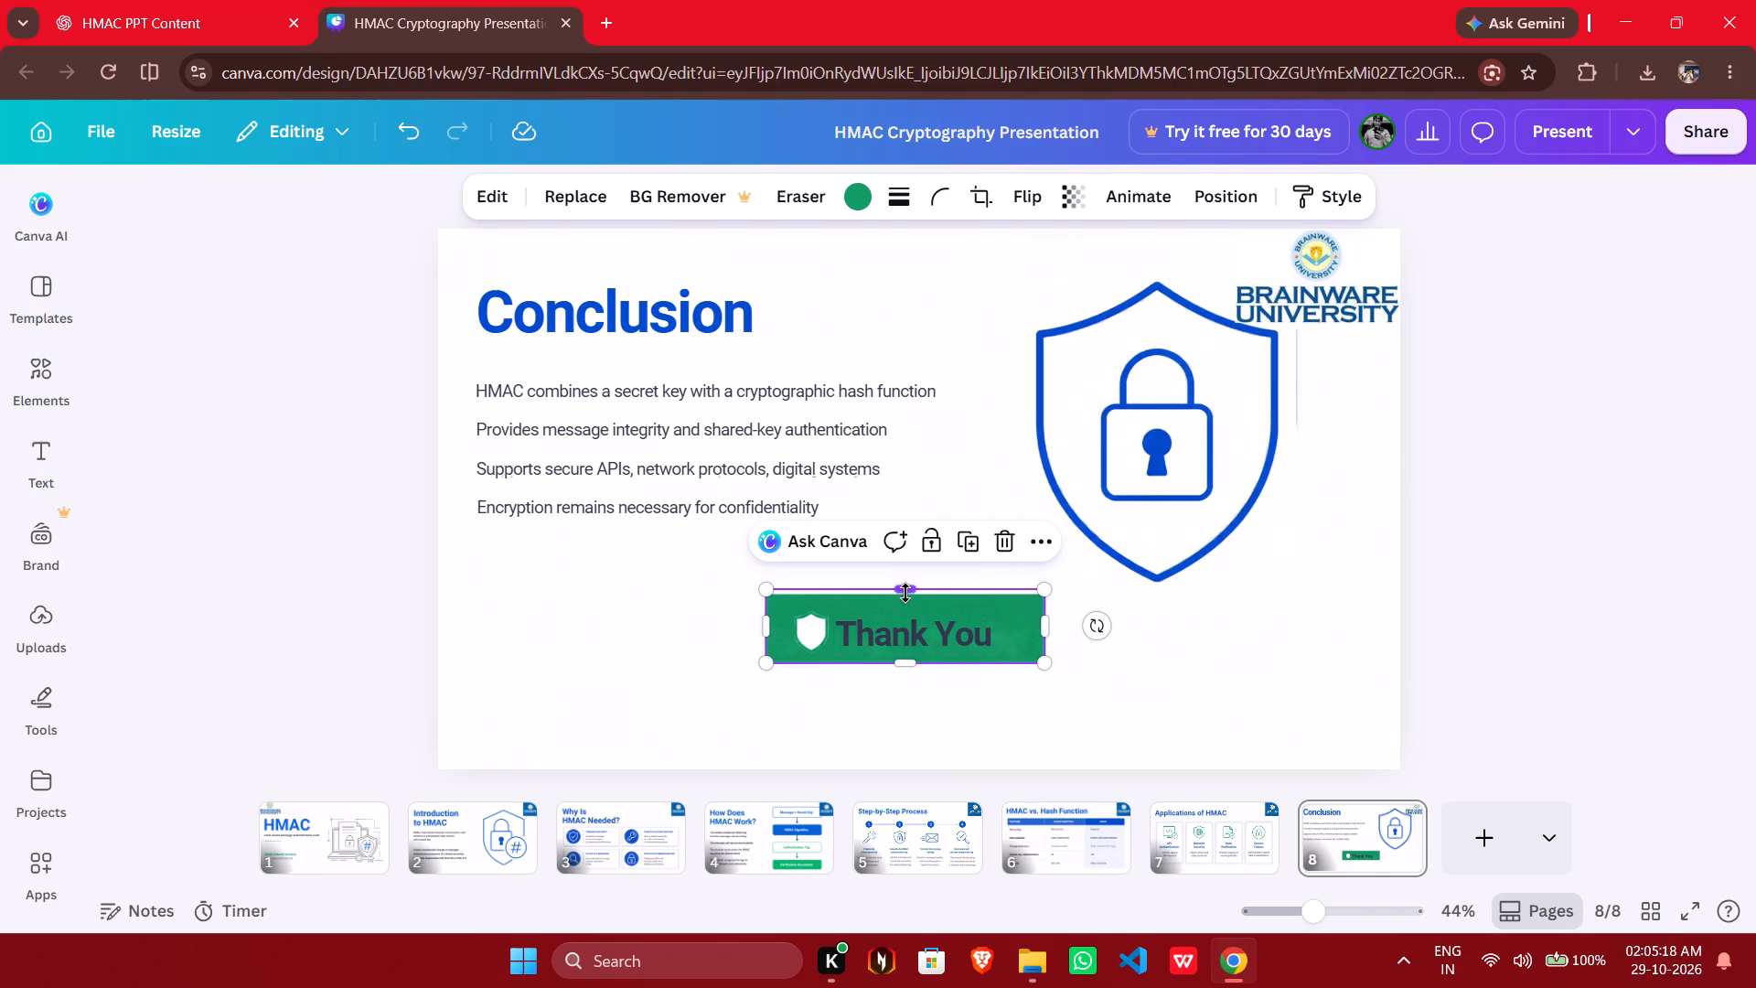
{"action": "left_click_drag", "start_coordinate": [905, 593], "coordinate": [914, 612]}
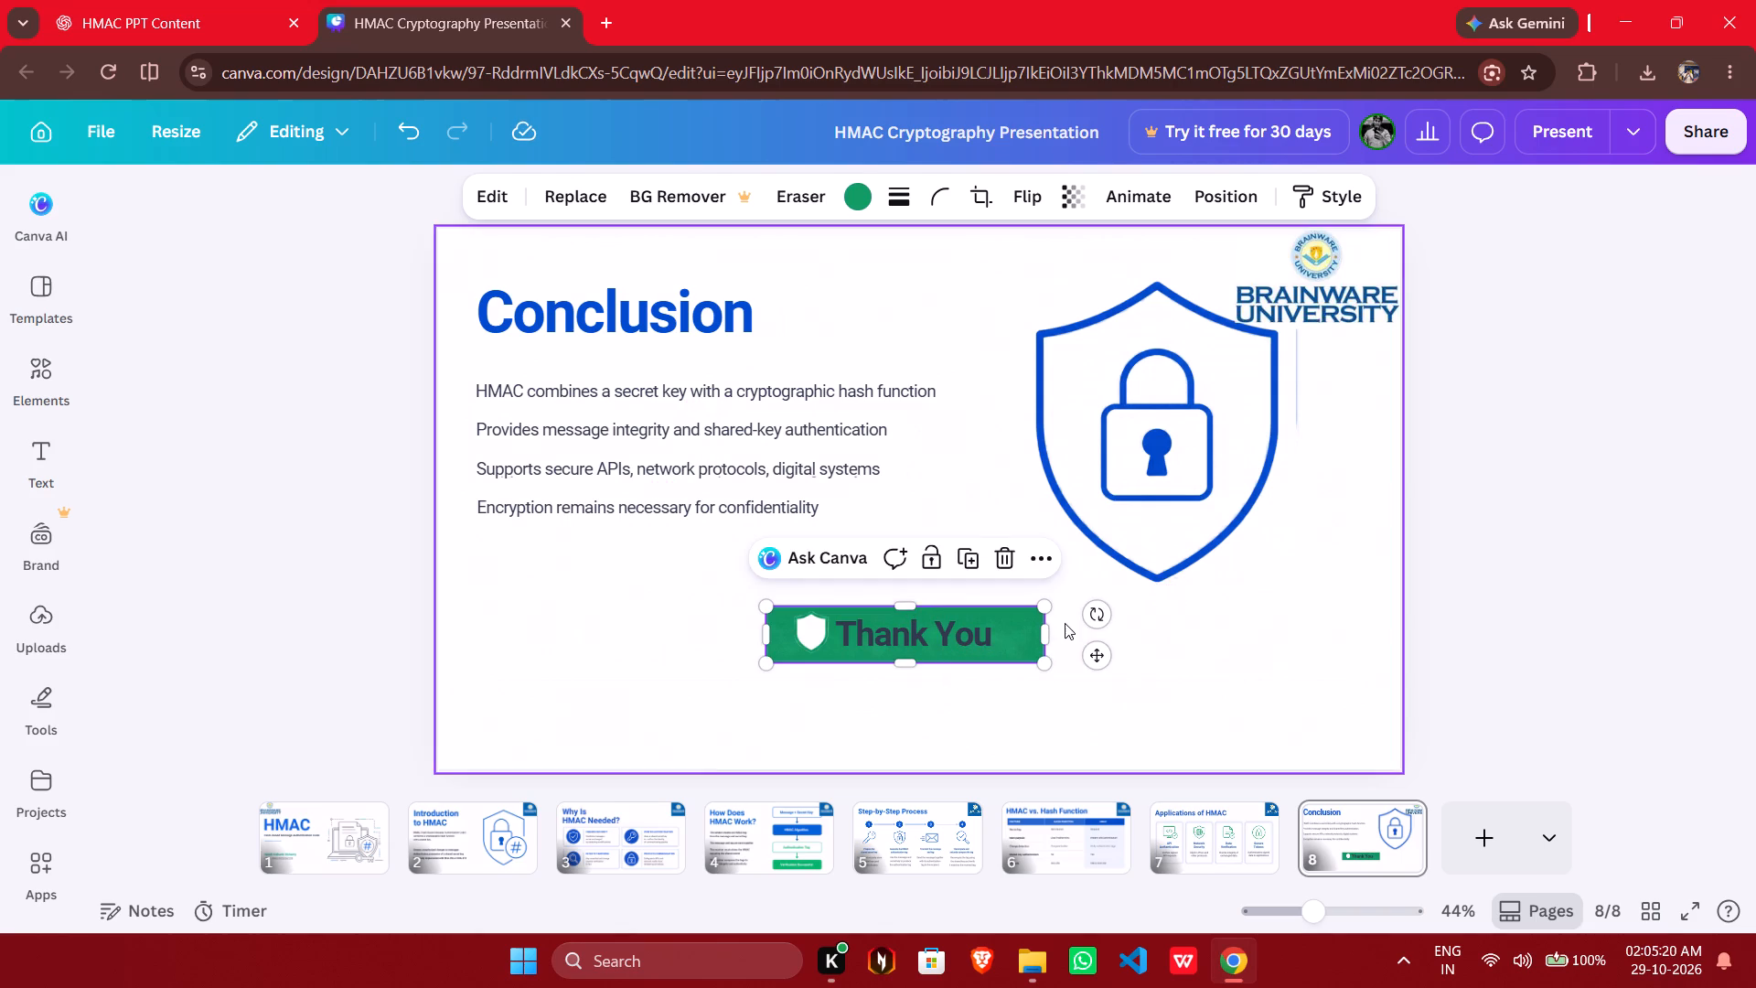
{"action": "left_click", "coordinate": [1563, 550]}
Review the text alignment and layout of the "Step-by-Step Process", "How Does HMAC Work?", "Applications of HMAC" and "Why Is HMAC Needed?" slides.
{"action": "left_click", "coordinate": [864, 861]}
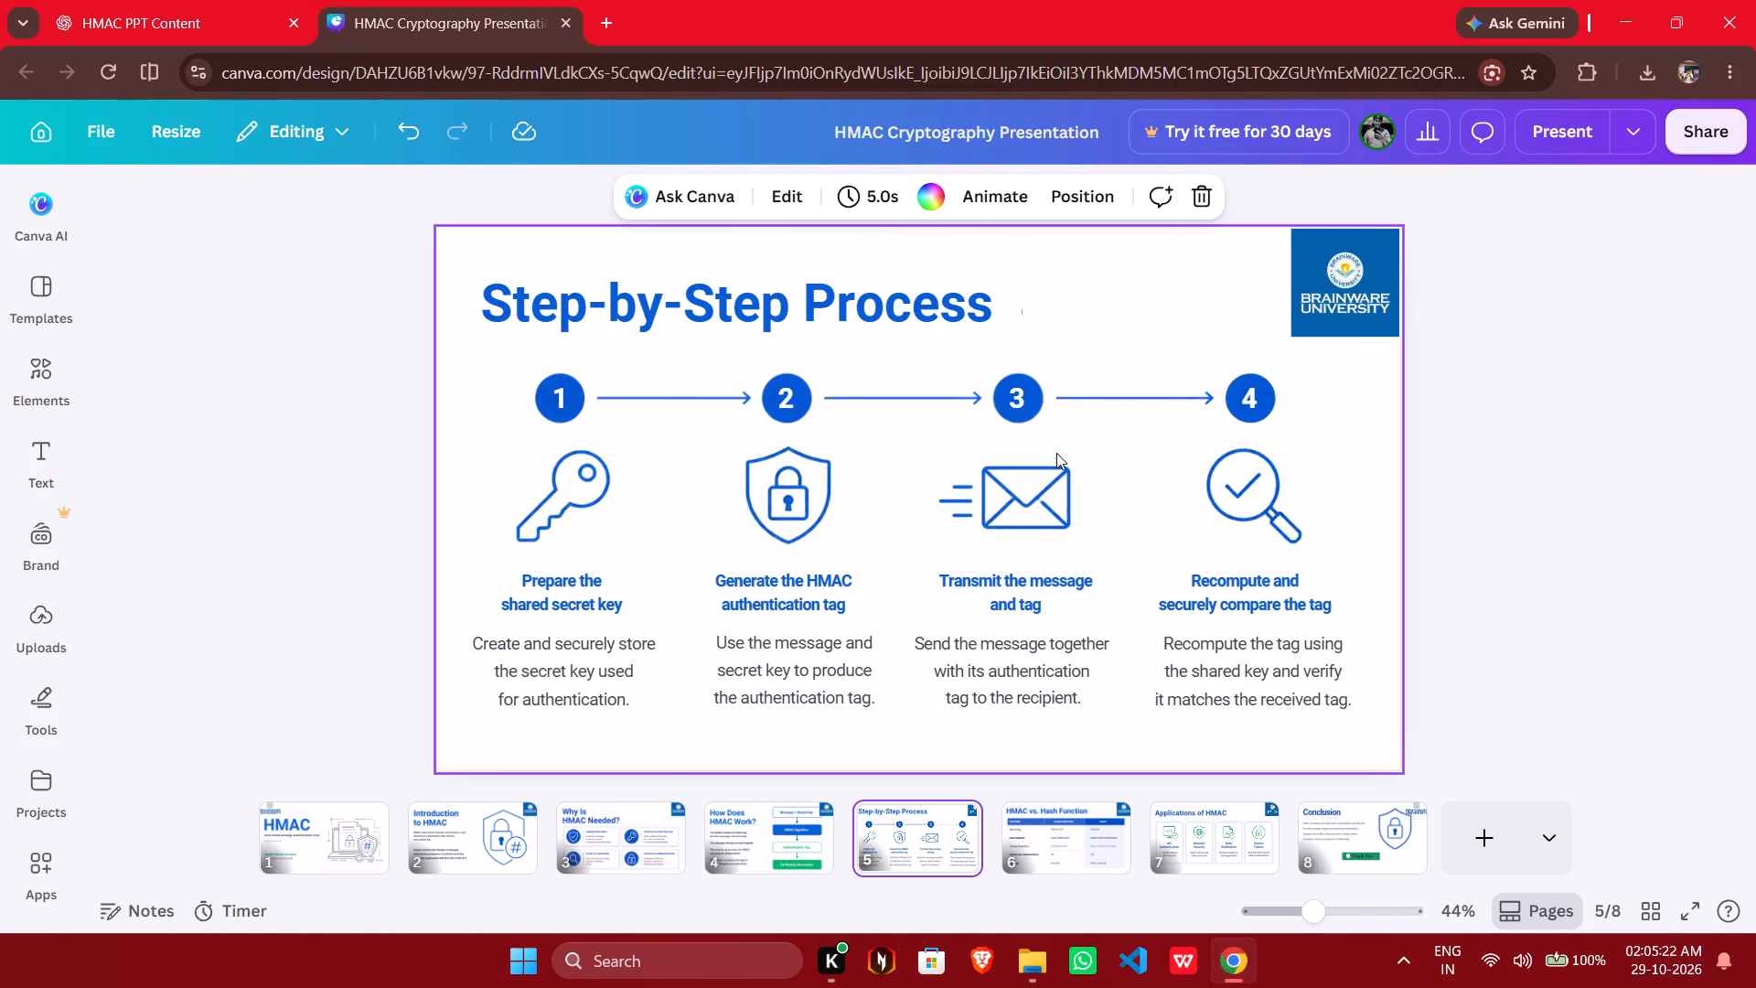
{"action": "left_click", "coordinate": [965, 669]}
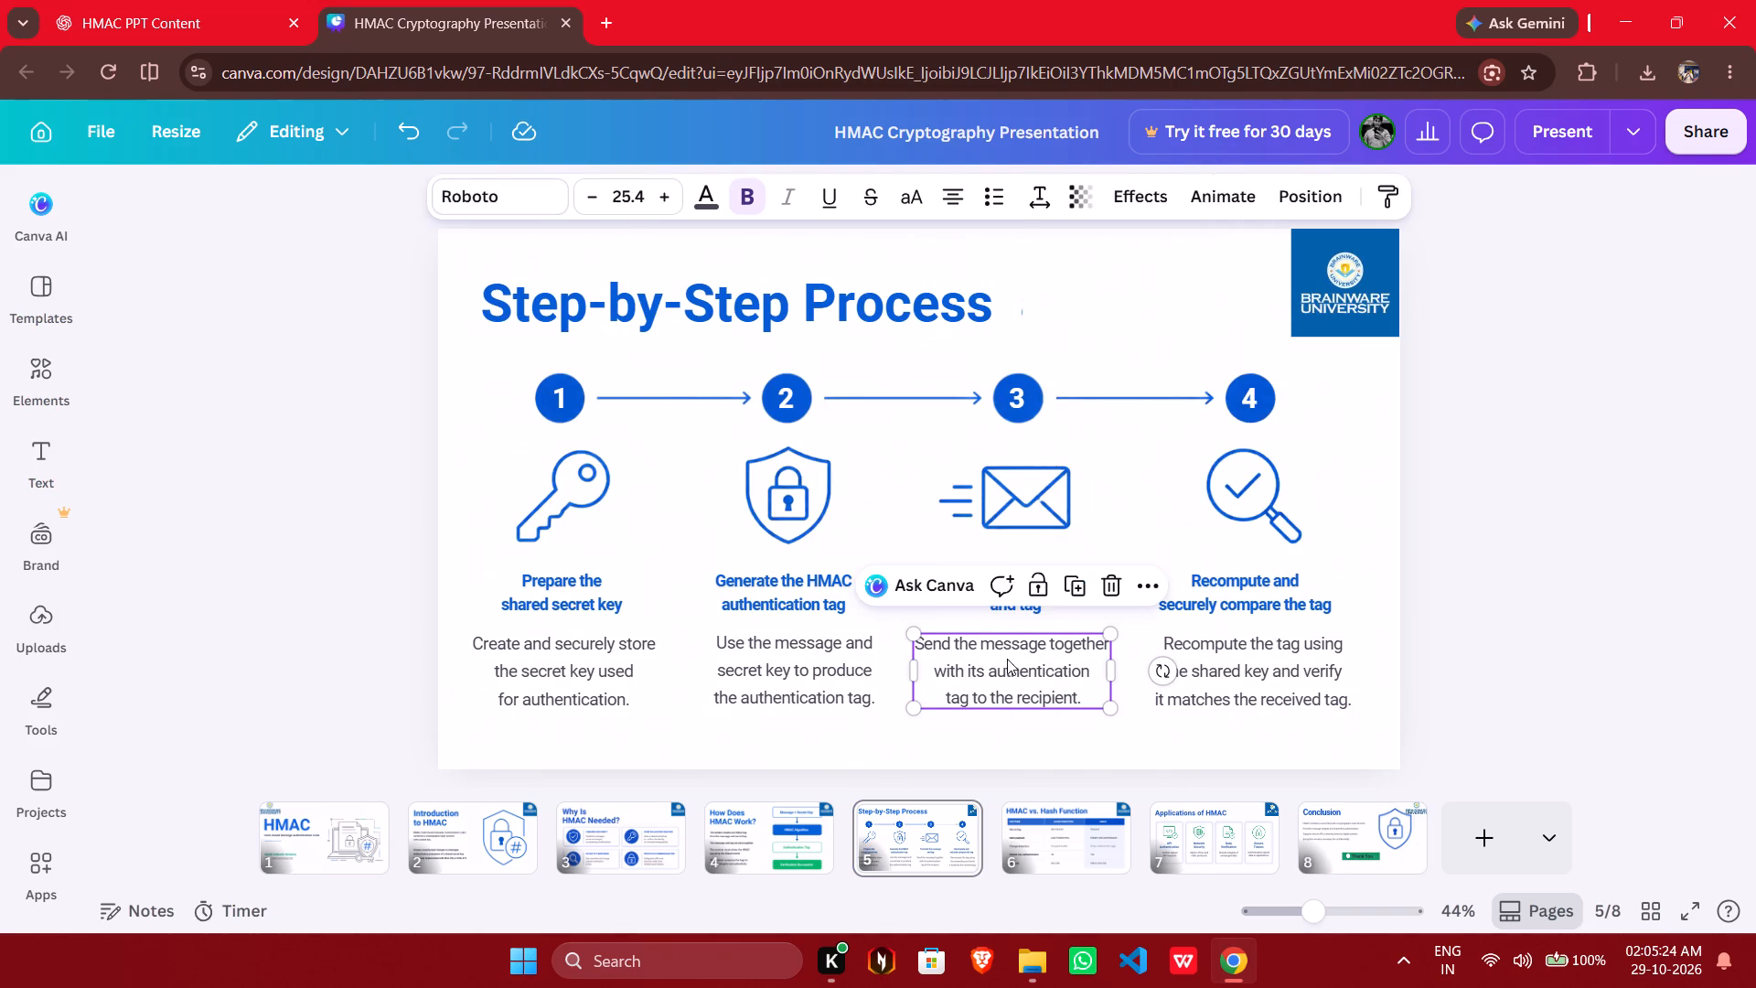
{"action": "left_click", "coordinate": [1526, 571]}
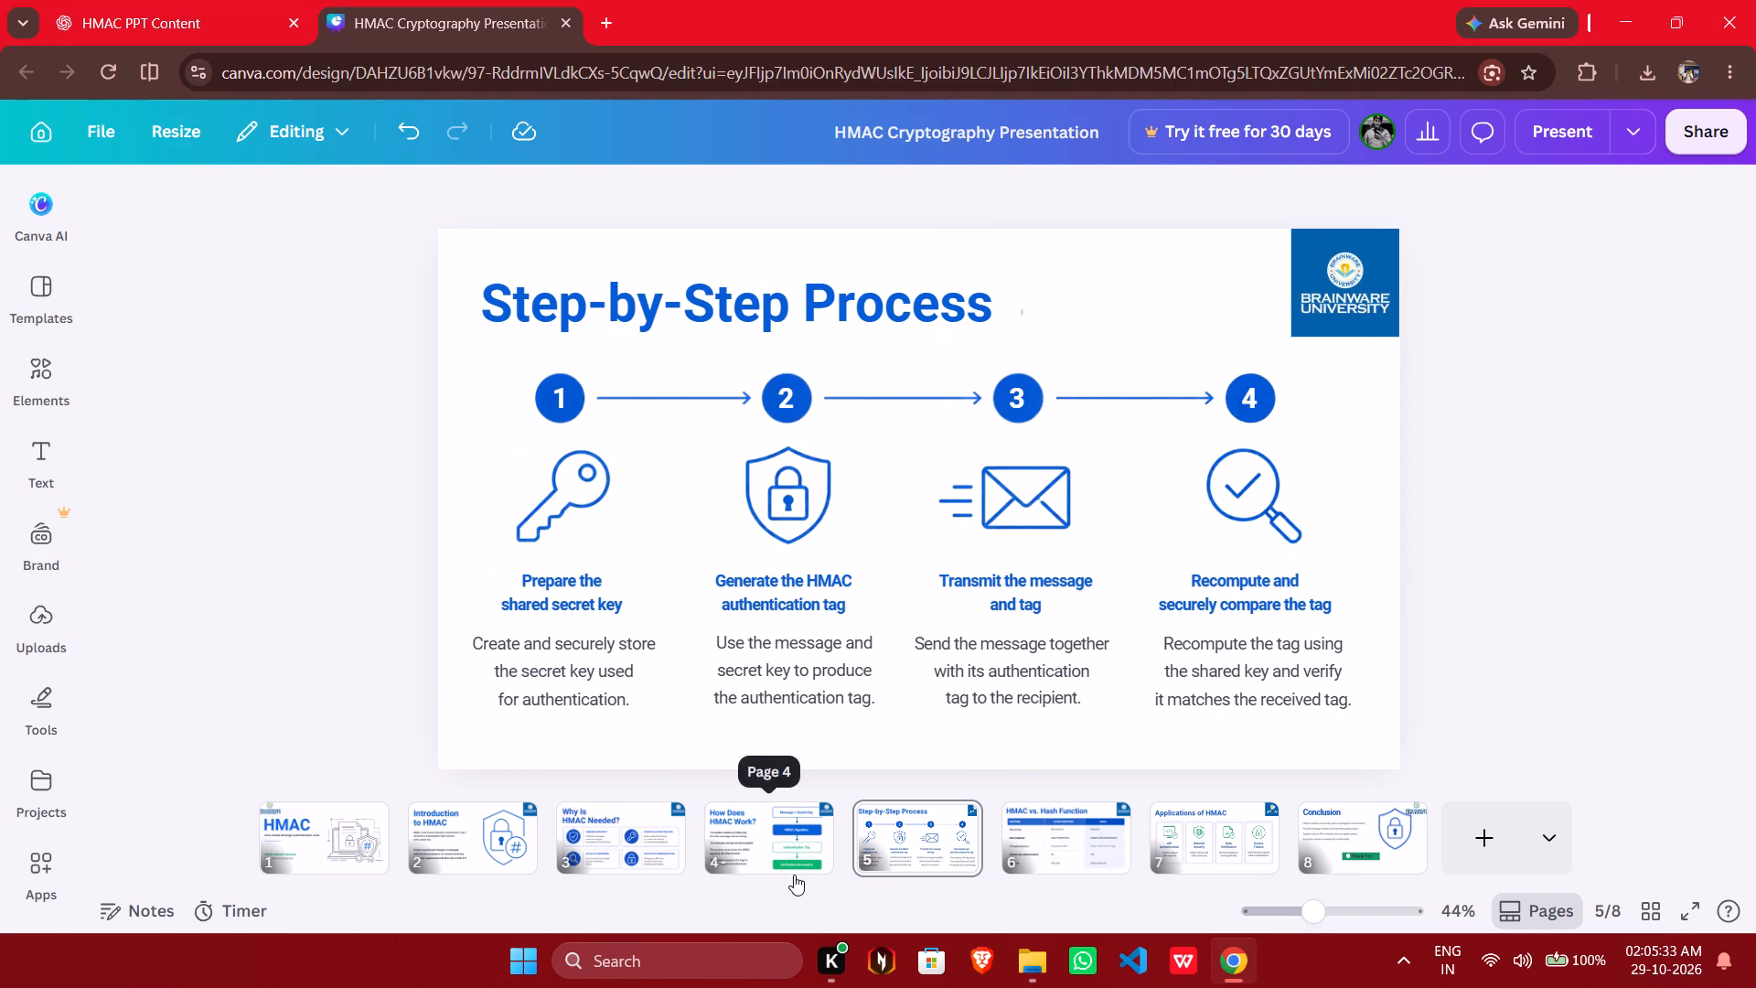
{"action": "left_click", "coordinate": [780, 854]}
{"action": "left_click", "coordinate": [902, 844]}
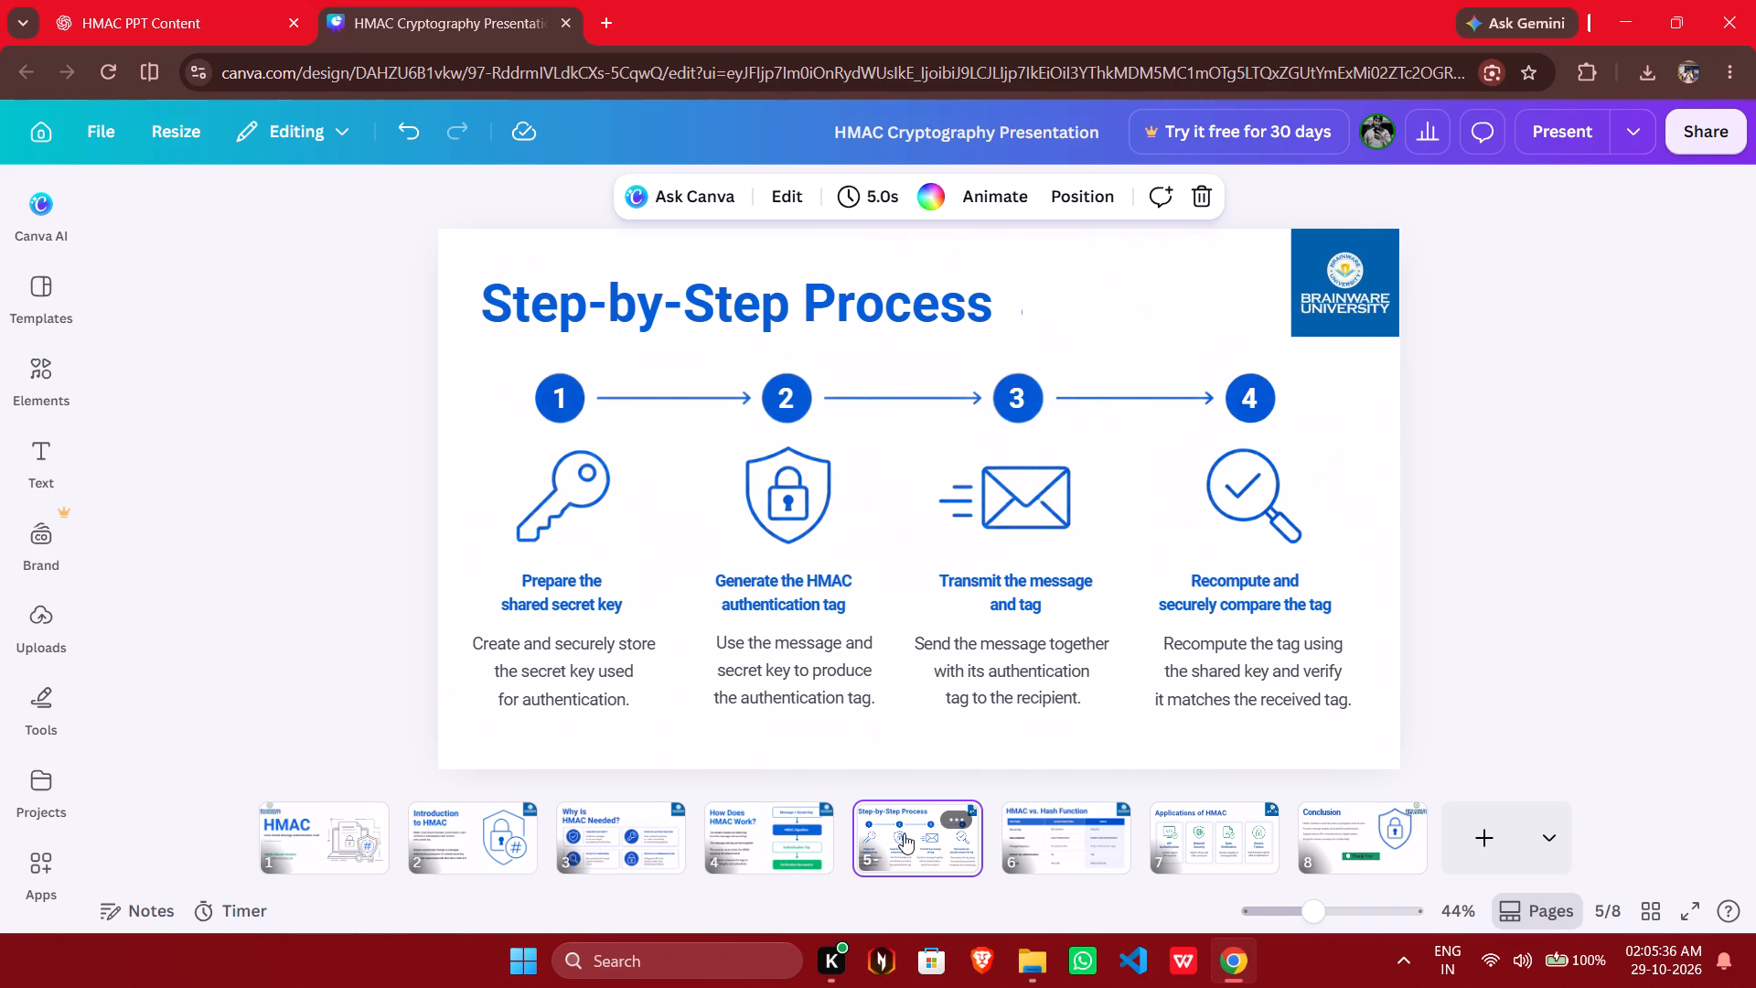
{"action": "left_click", "coordinate": [1233, 846]}
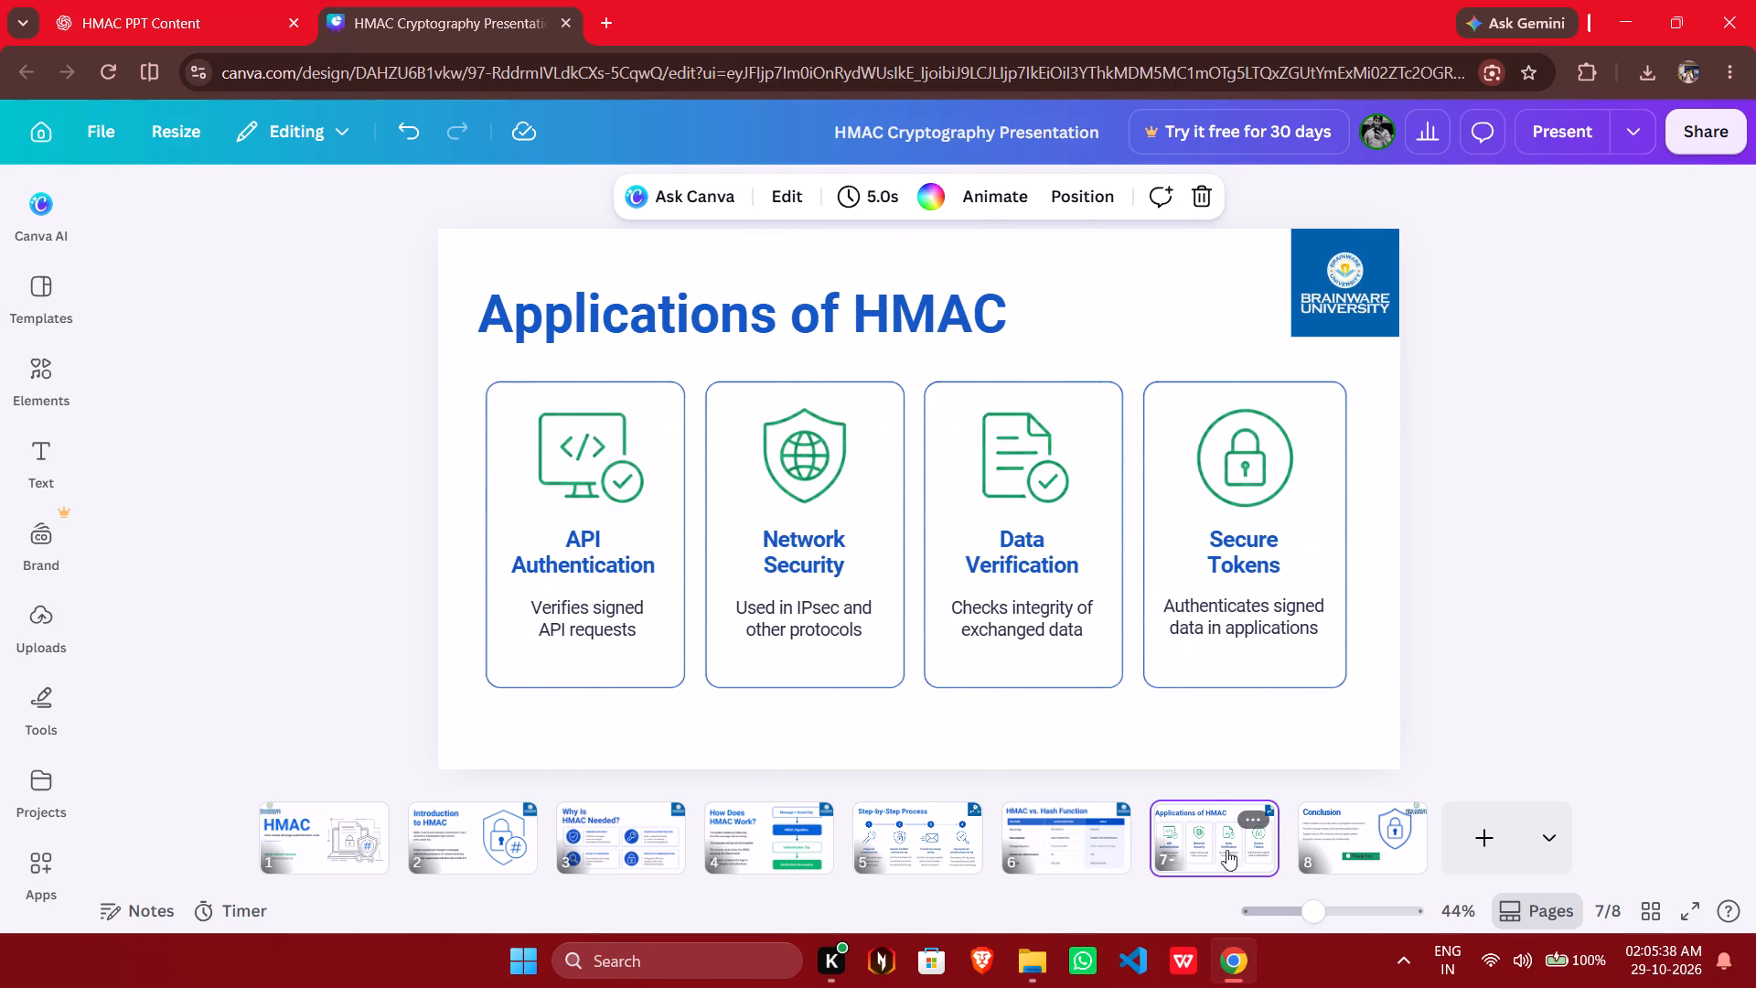
{"action": "left_click", "coordinate": [616, 856]}
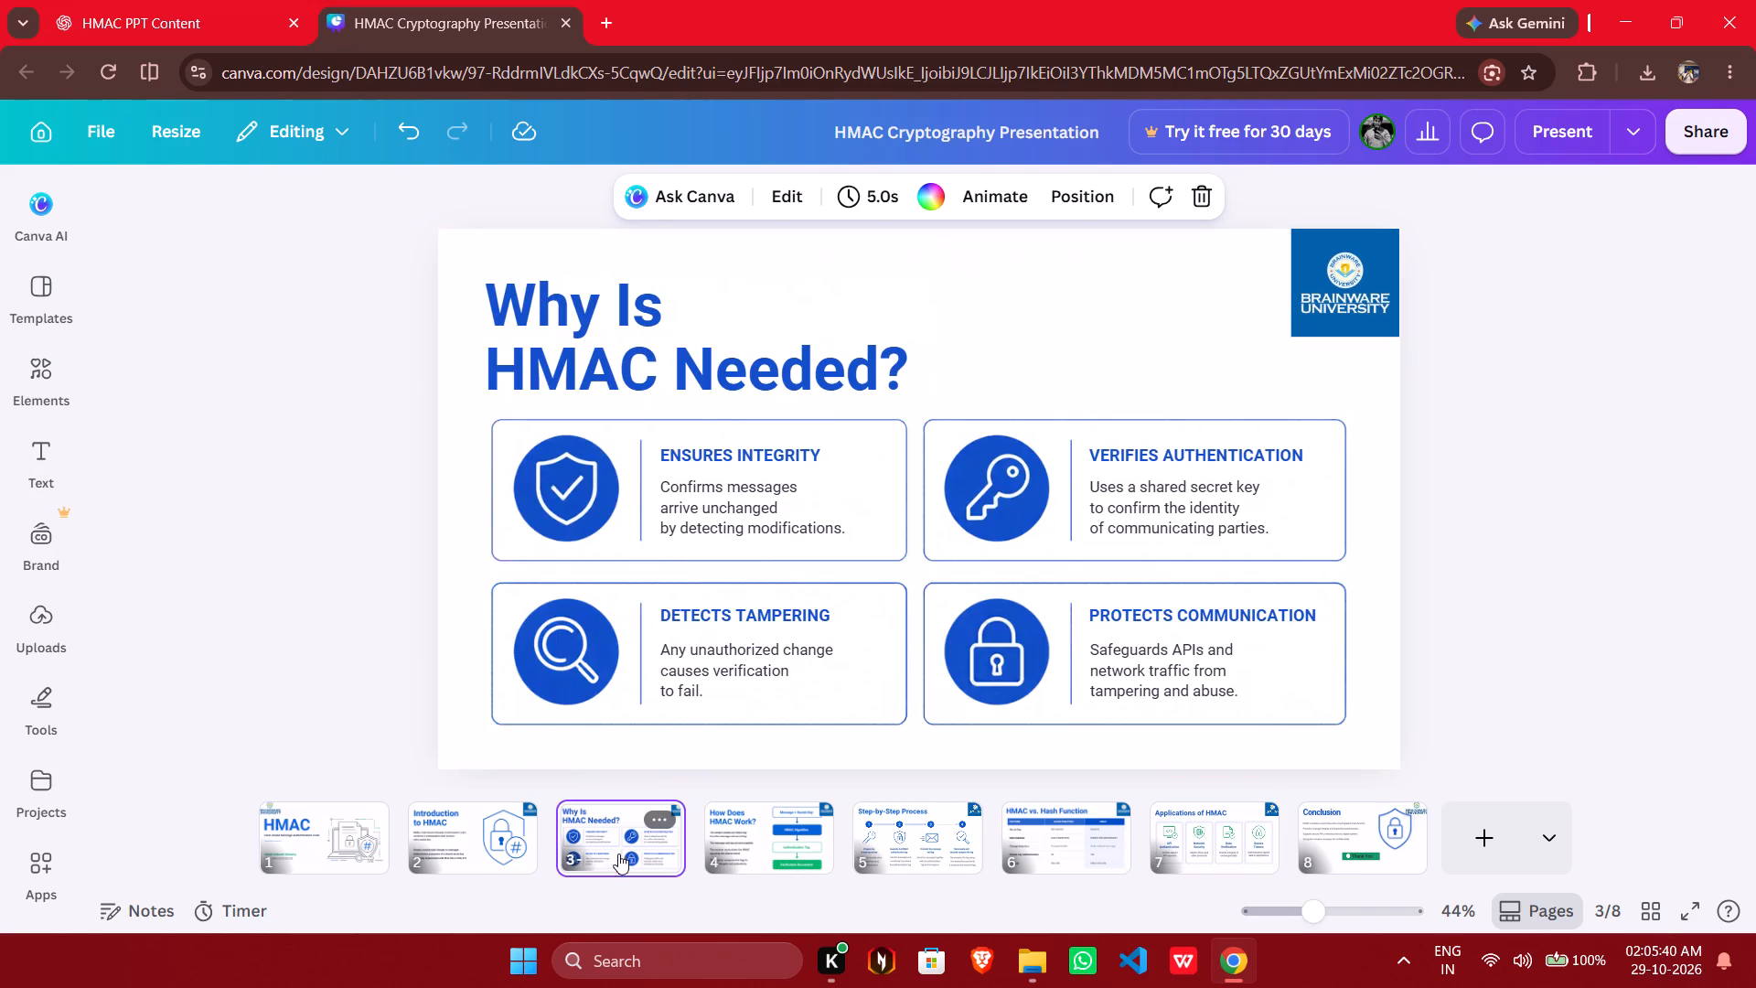
Examine the size and placement of the shield-and-padlock illustration on the "Introduction to HMAC" slide.
{"action": "left_click", "coordinate": [486, 862]}
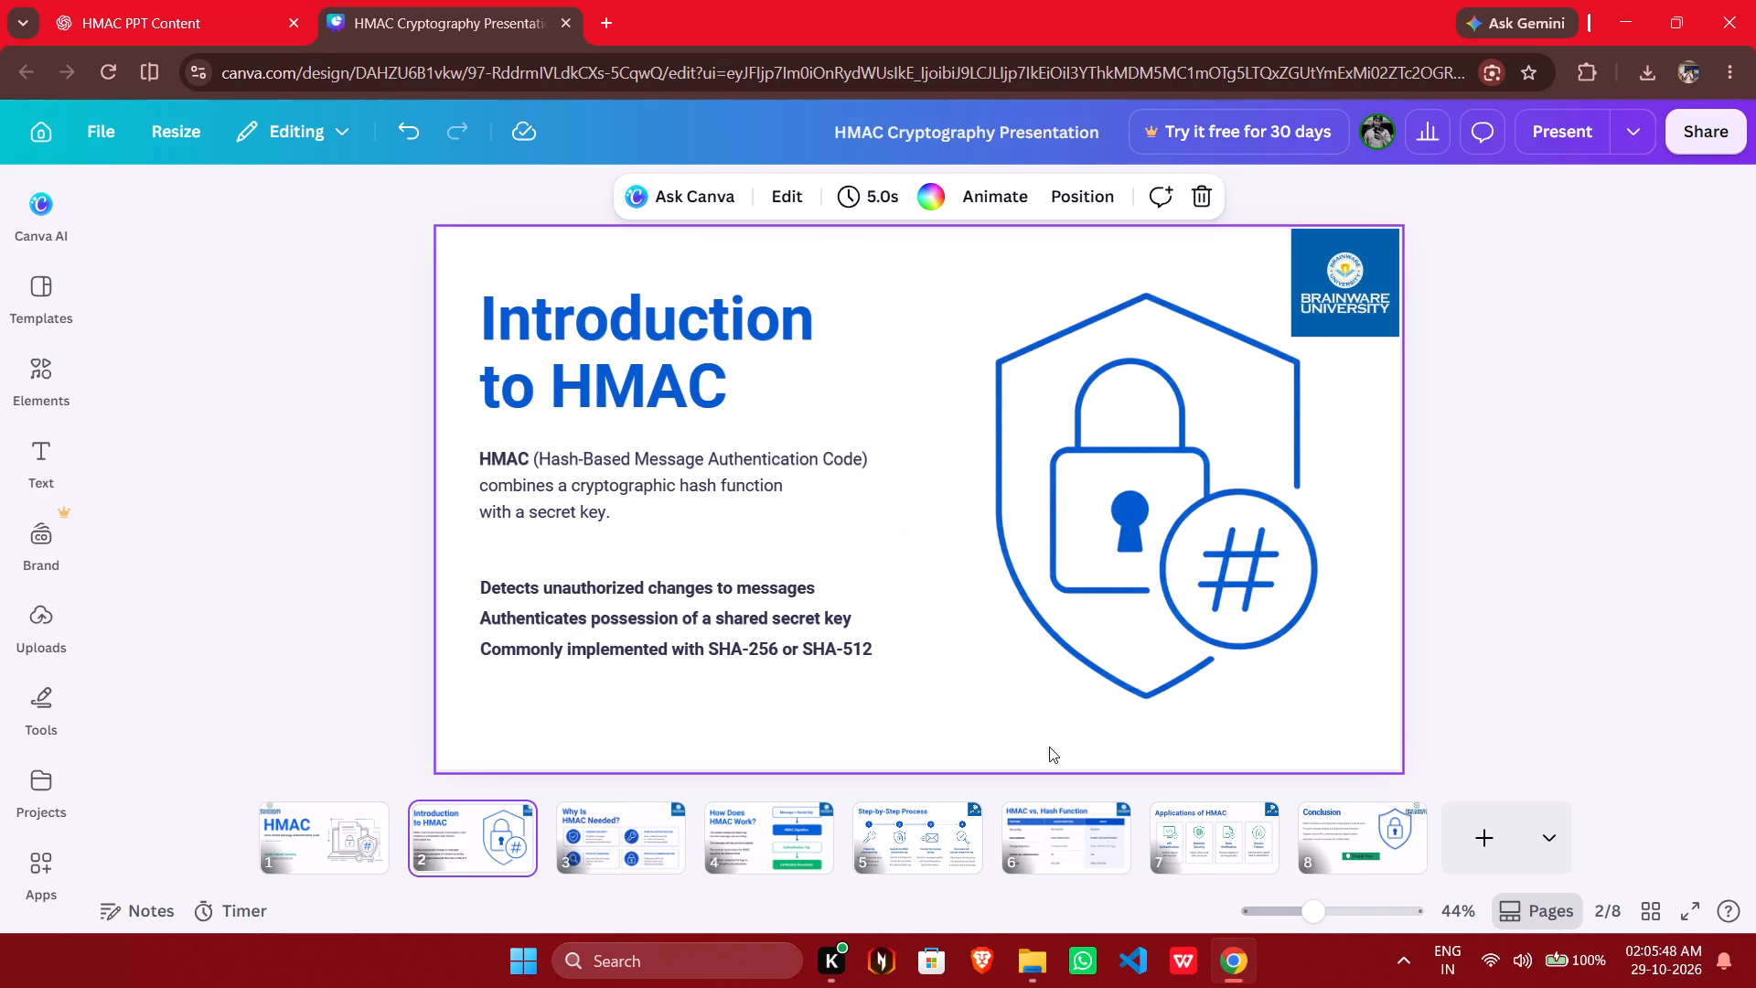
{"action": "left_click", "coordinate": [1215, 593]}
{"action": "left_click", "coordinate": [1644, 503]}
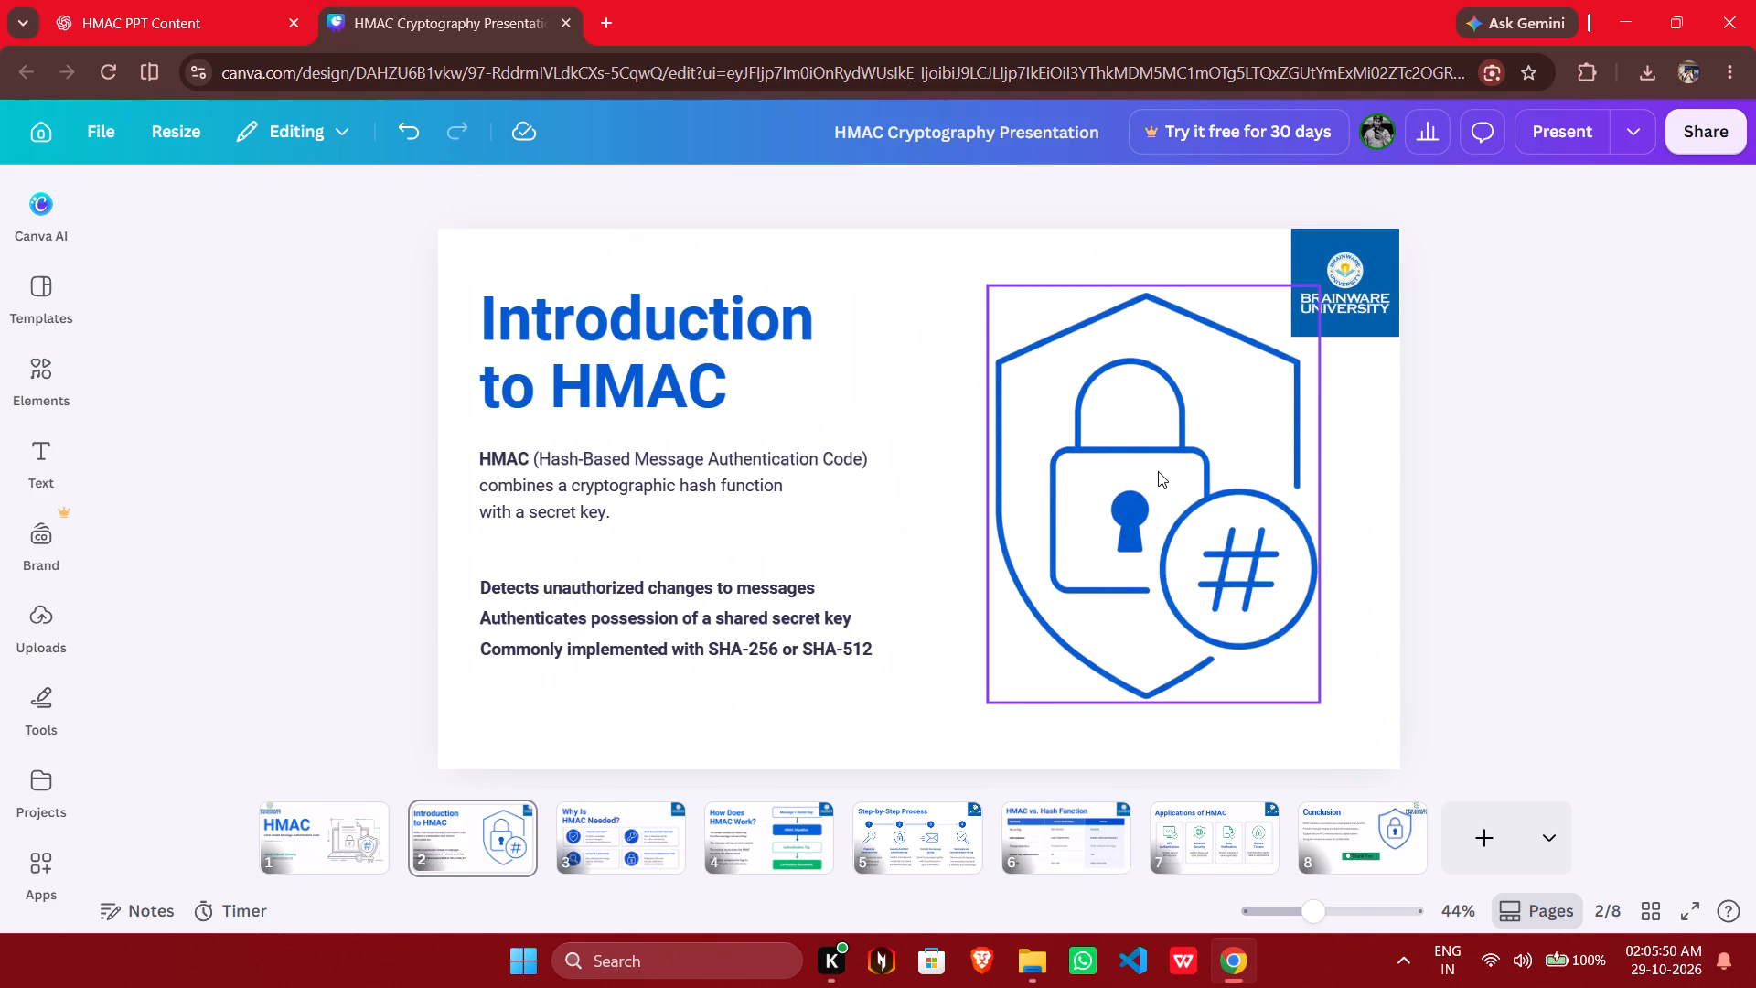
{"action": "left_click", "coordinate": [1217, 650]}
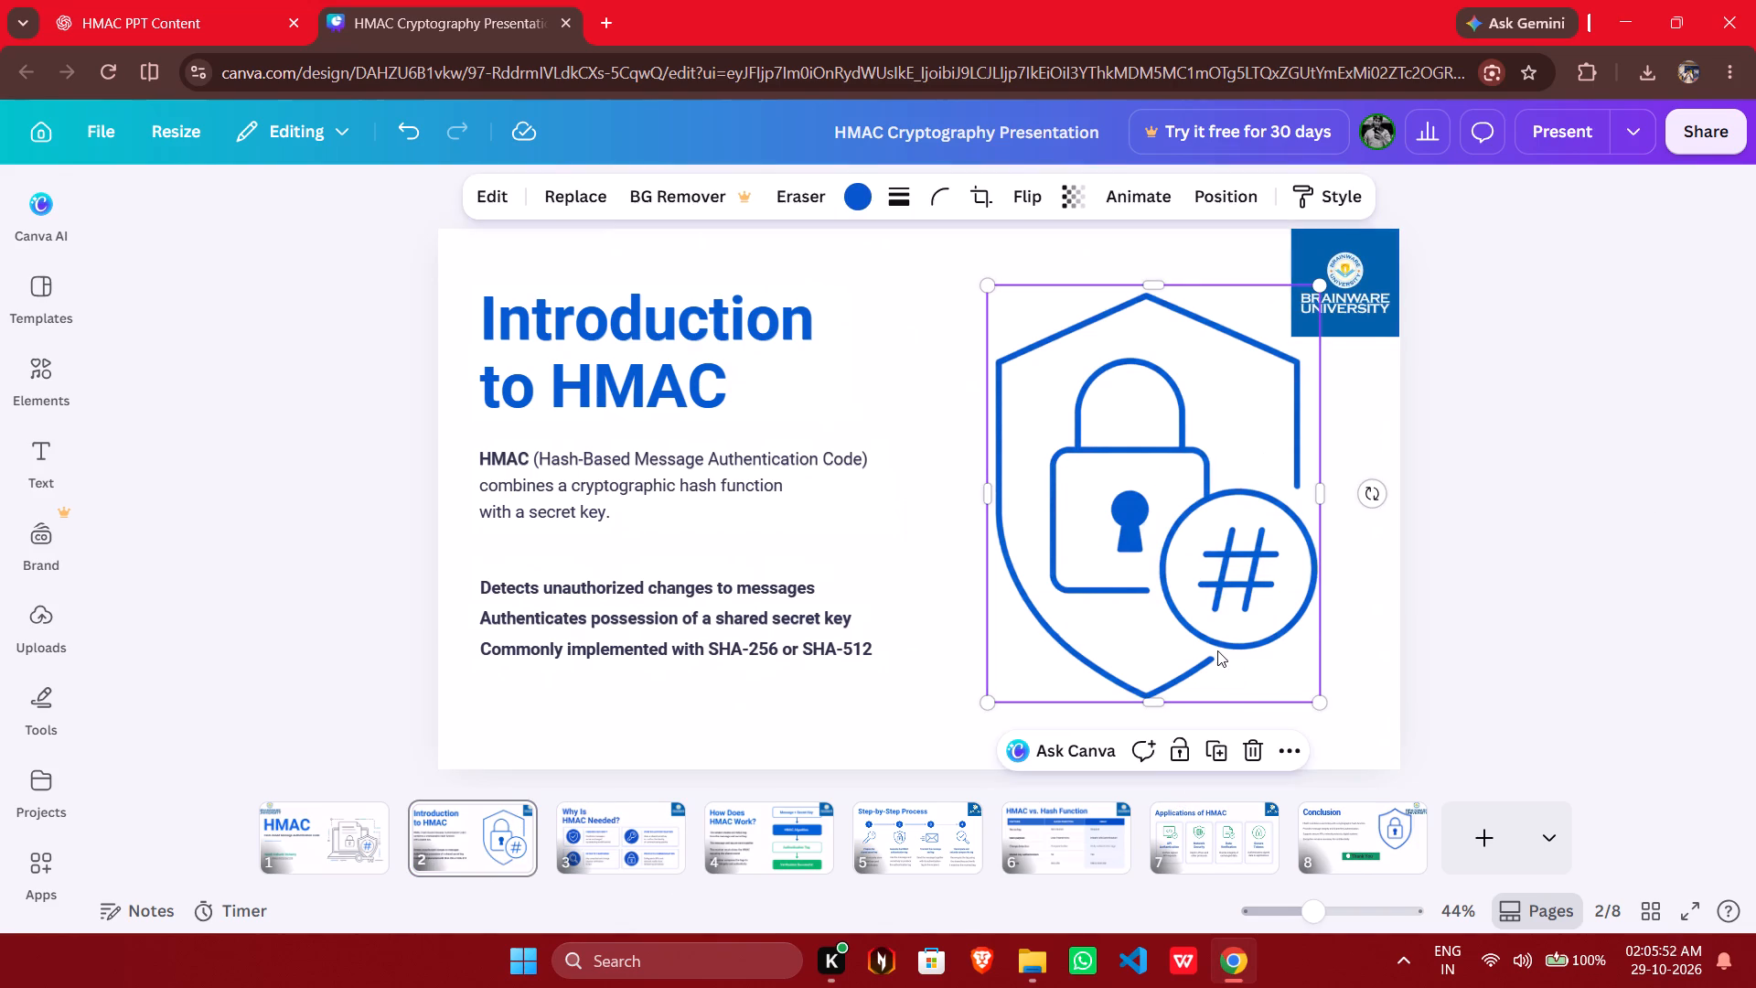
{"action": "left_click", "coordinate": [1536, 391]}
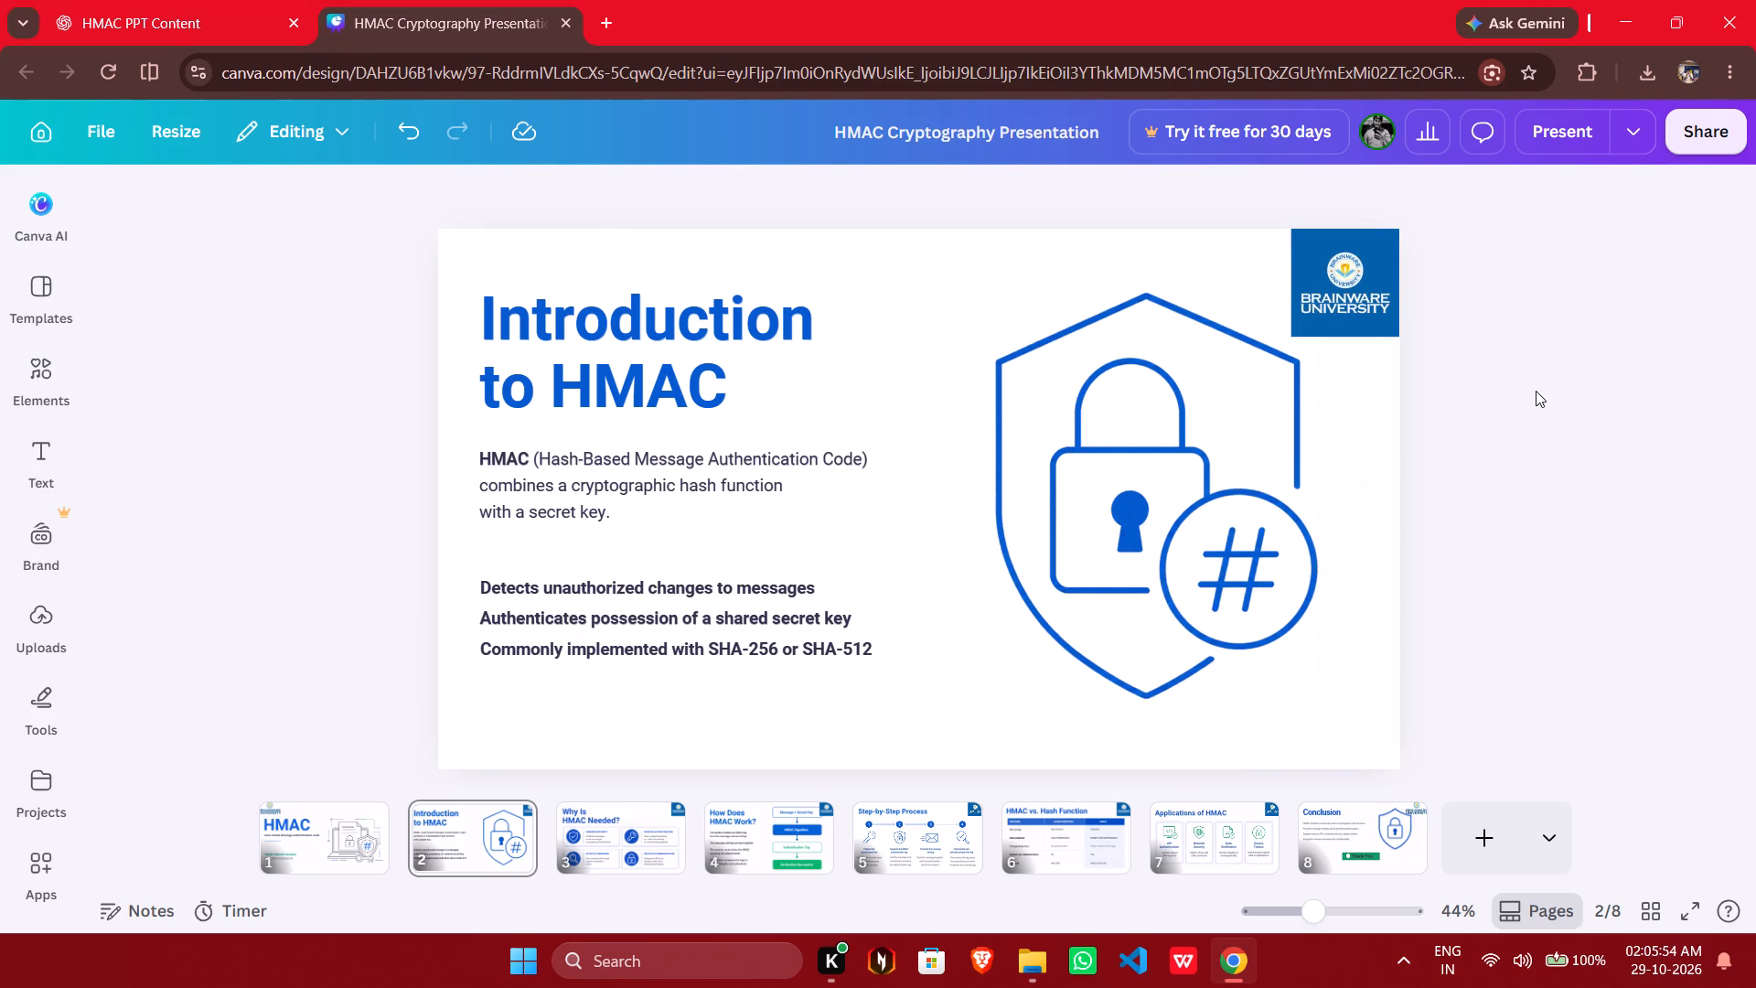
{"action": "left_click", "coordinate": [1134, 473]}
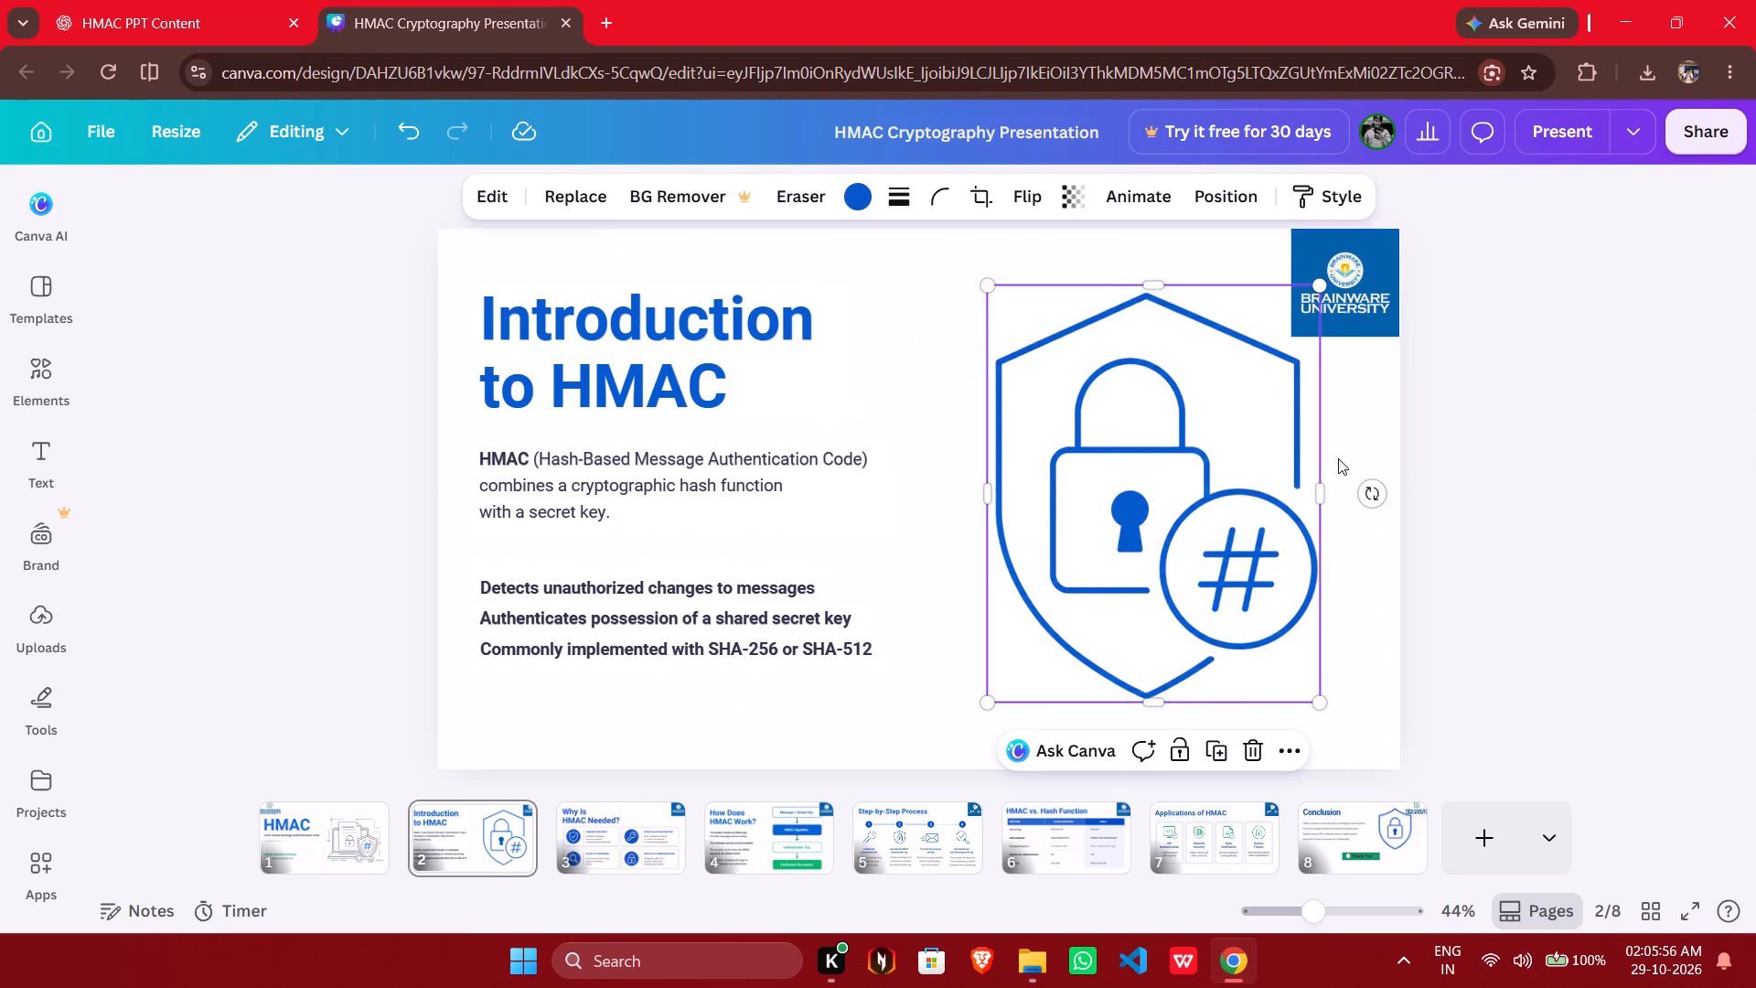
{"action": "left_click", "coordinate": [1659, 464]}
{"action": "left_click", "coordinate": [1151, 415]}
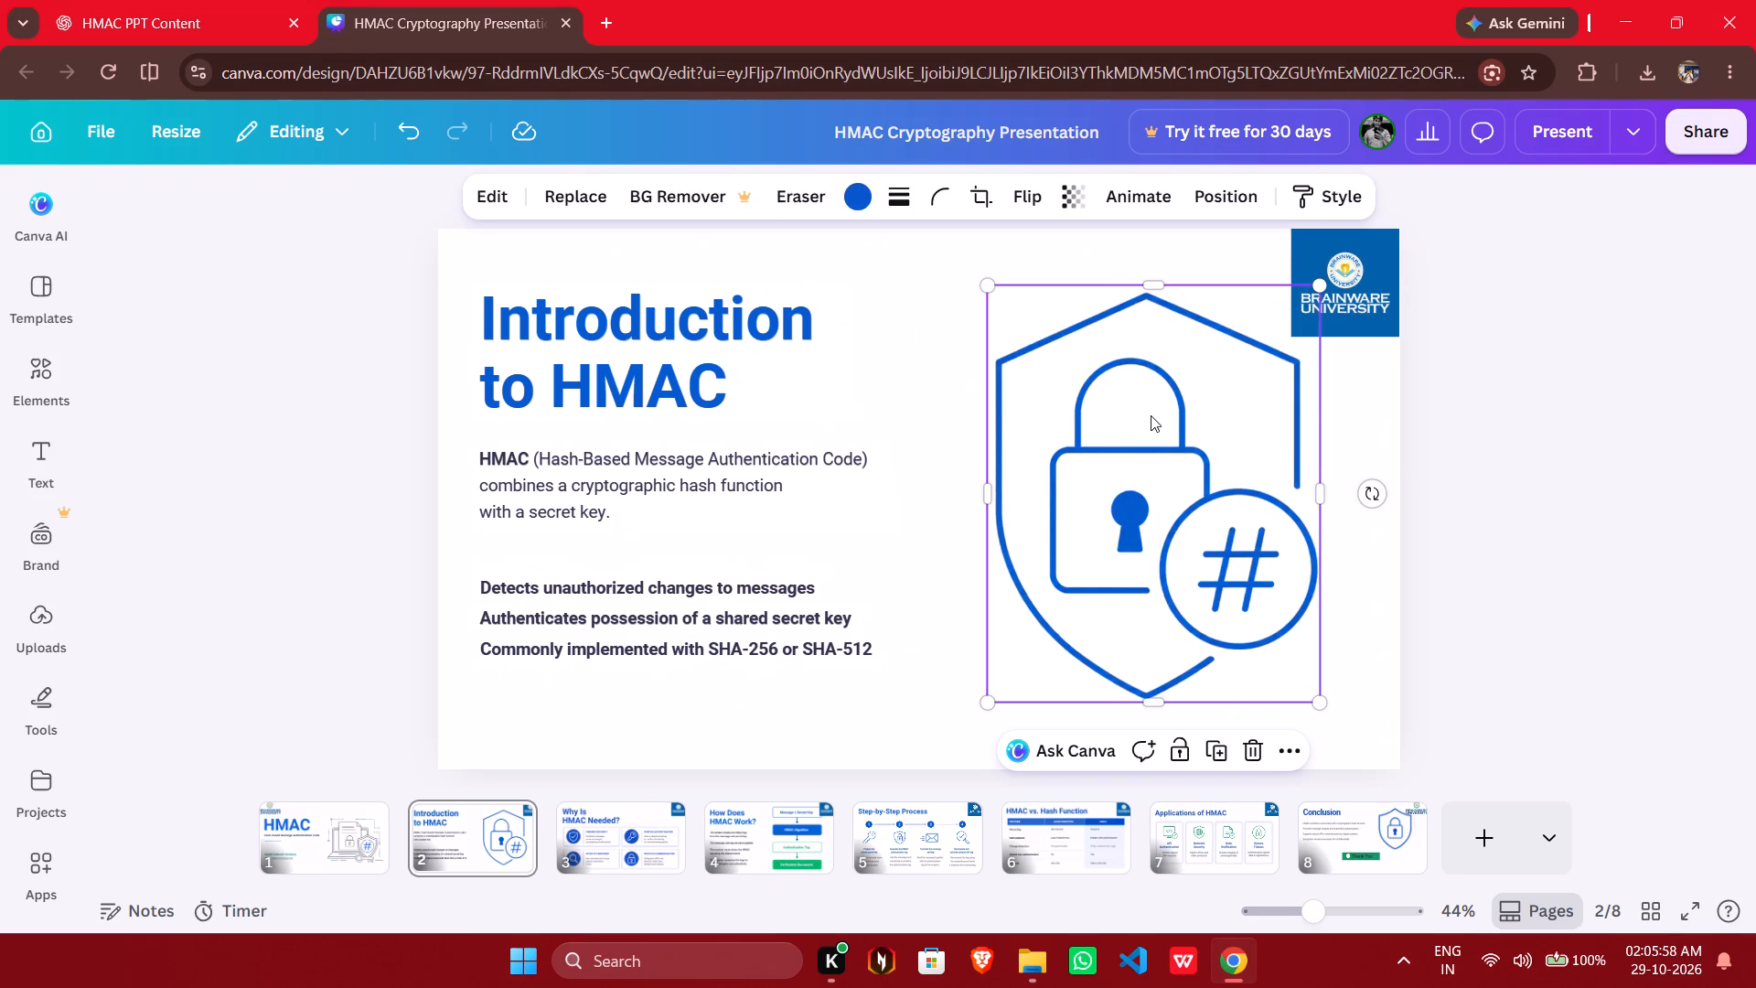
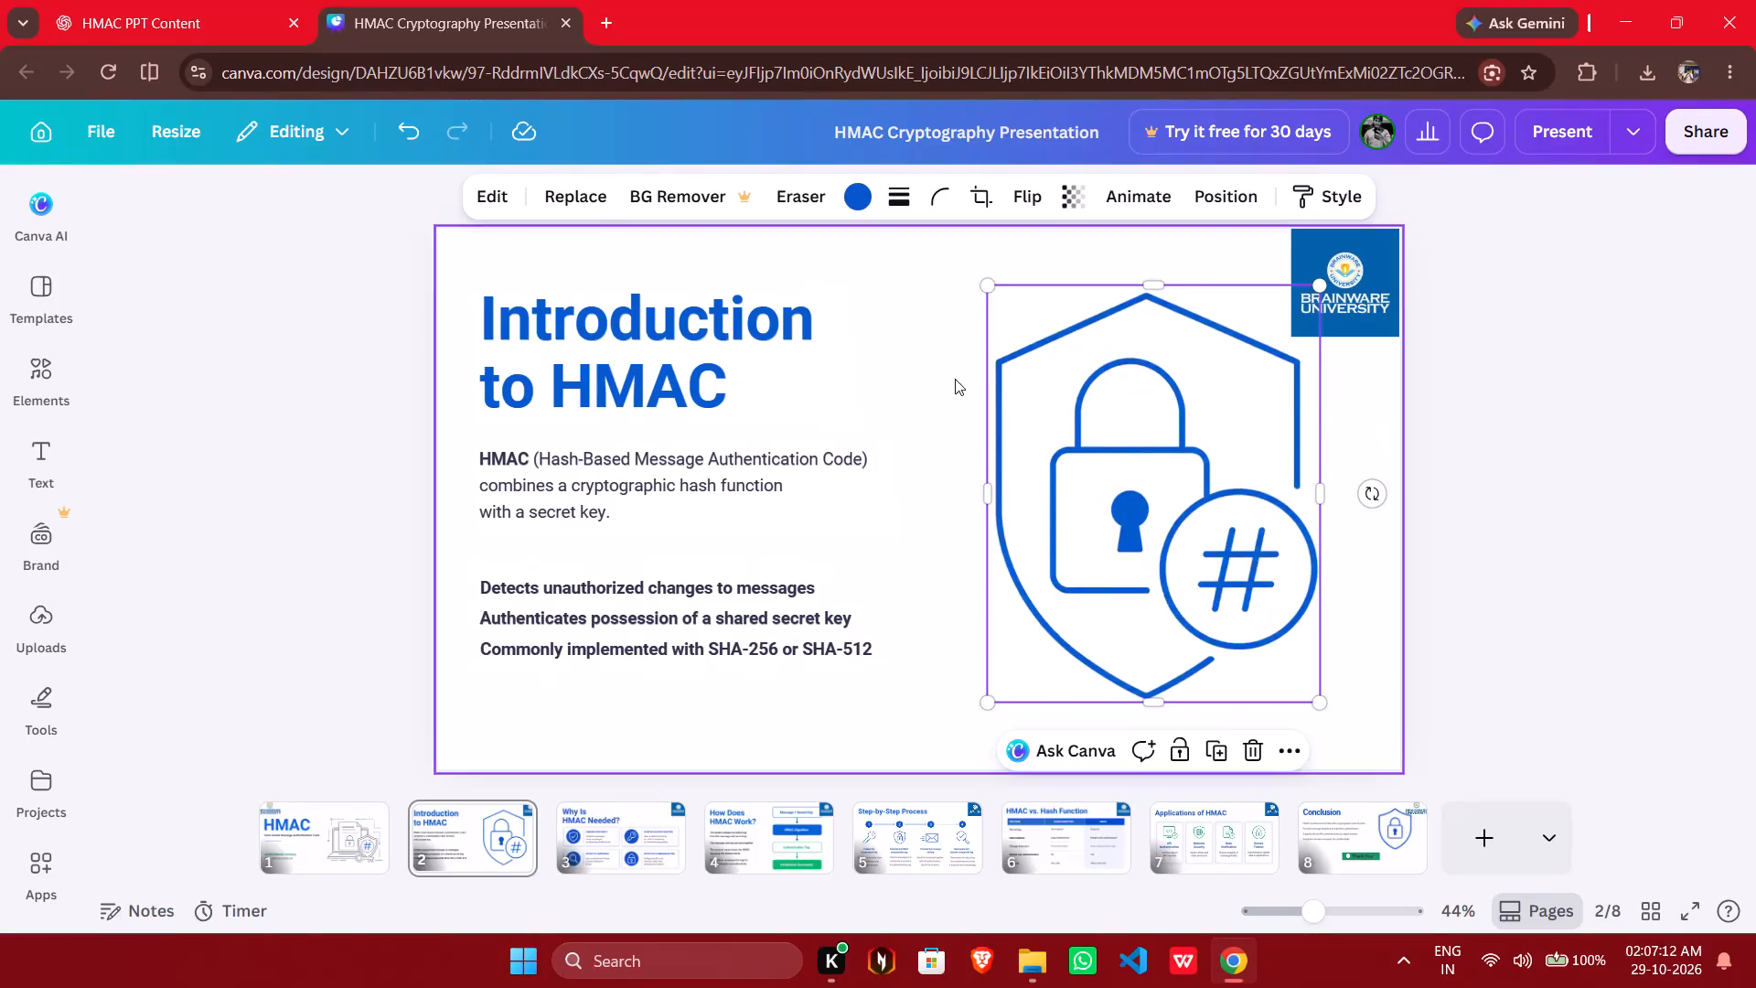
Shrink the shield-and-padlock illustration on the "Introduction to HMAC" slide proportionally so it clears the university logo.
{"action": "left_click", "coordinate": [624, 841]}
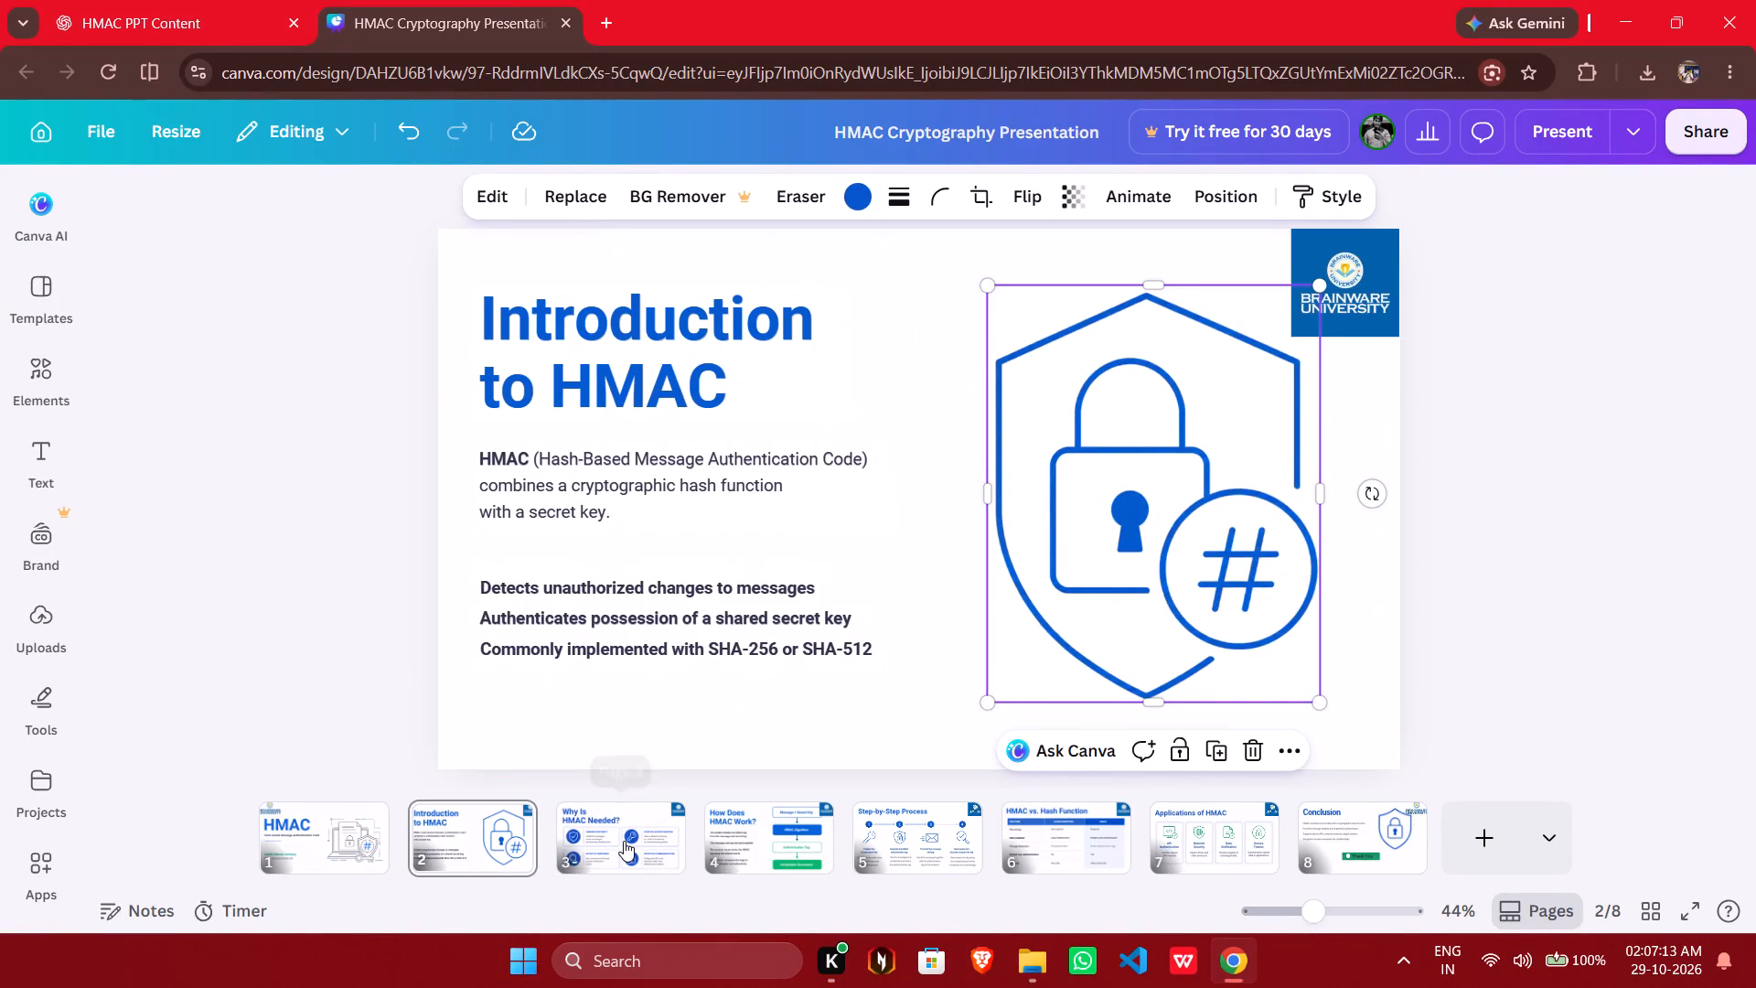
{"action": "left_click", "coordinate": [449, 831]}
{"action": "left_click", "coordinate": [1183, 613]}
{"action": "left_click_drag", "start_coordinate": [1320, 282], "coordinate": [1298, 360]}
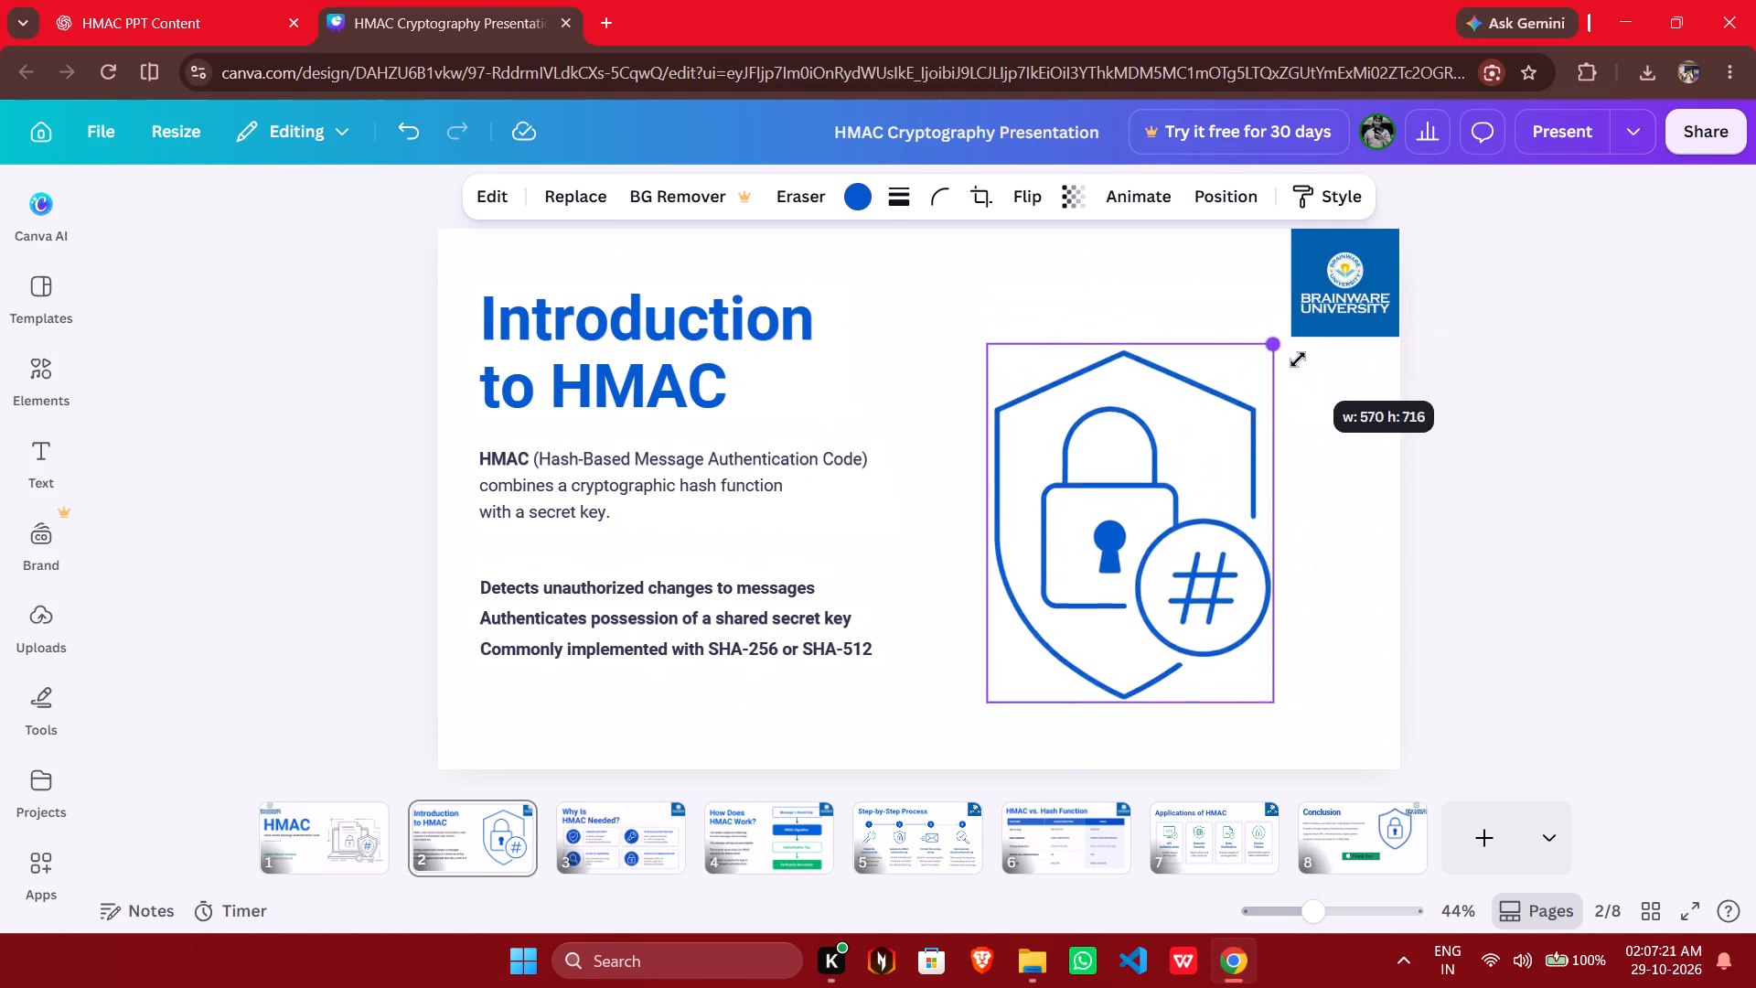
{"action": "left_click_drag", "start_coordinate": [1298, 360], "coordinate": [1319, 354]}
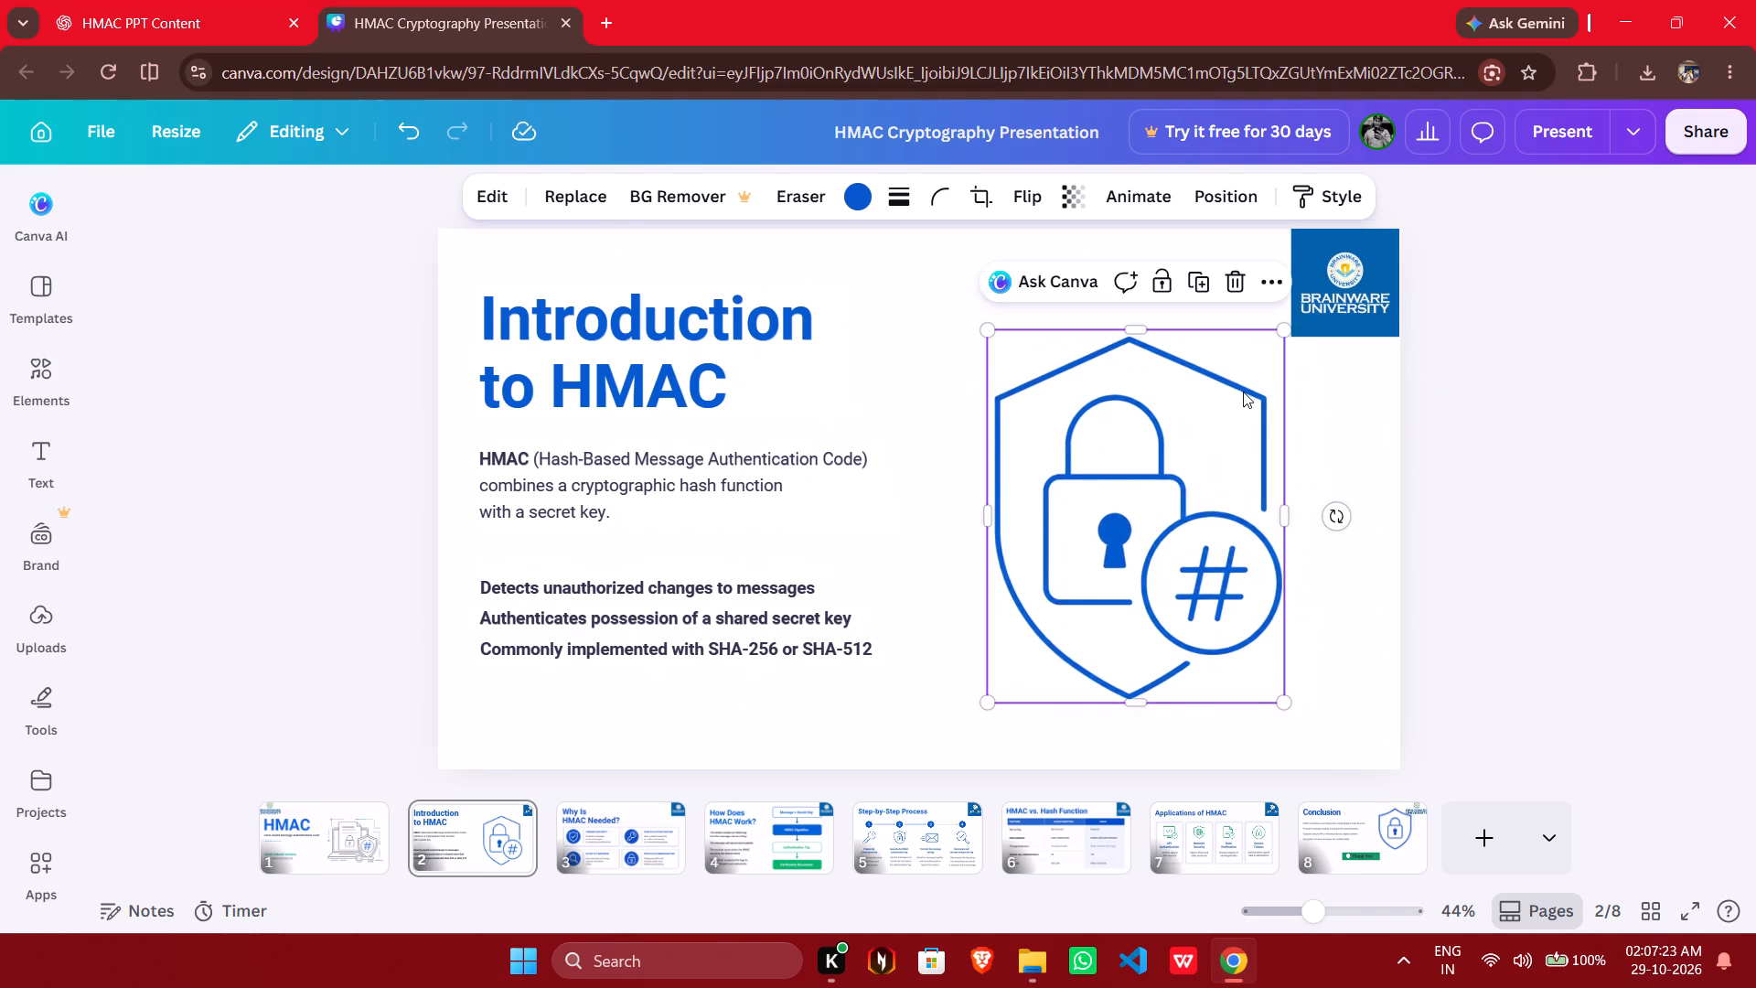
{"action": "left_click_drag", "start_coordinate": [1243, 392], "coordinate": [1252, 392]}
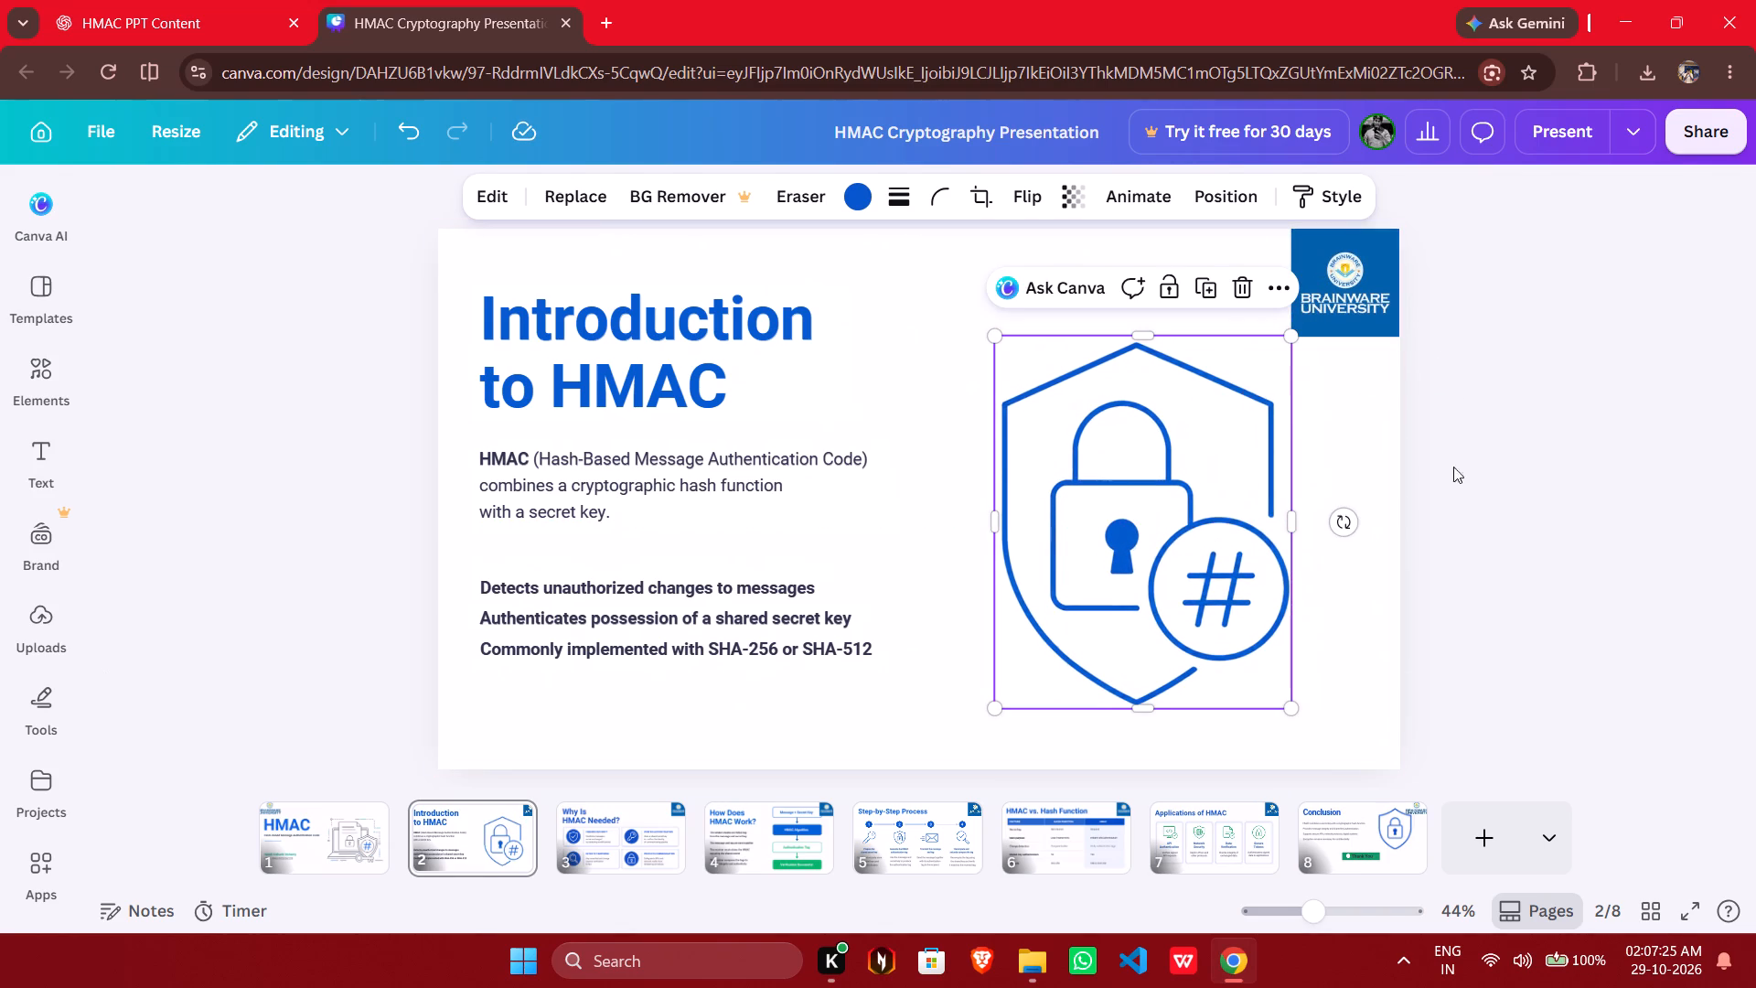
{"action": "left_click", "coordinate": [1475, 516]}
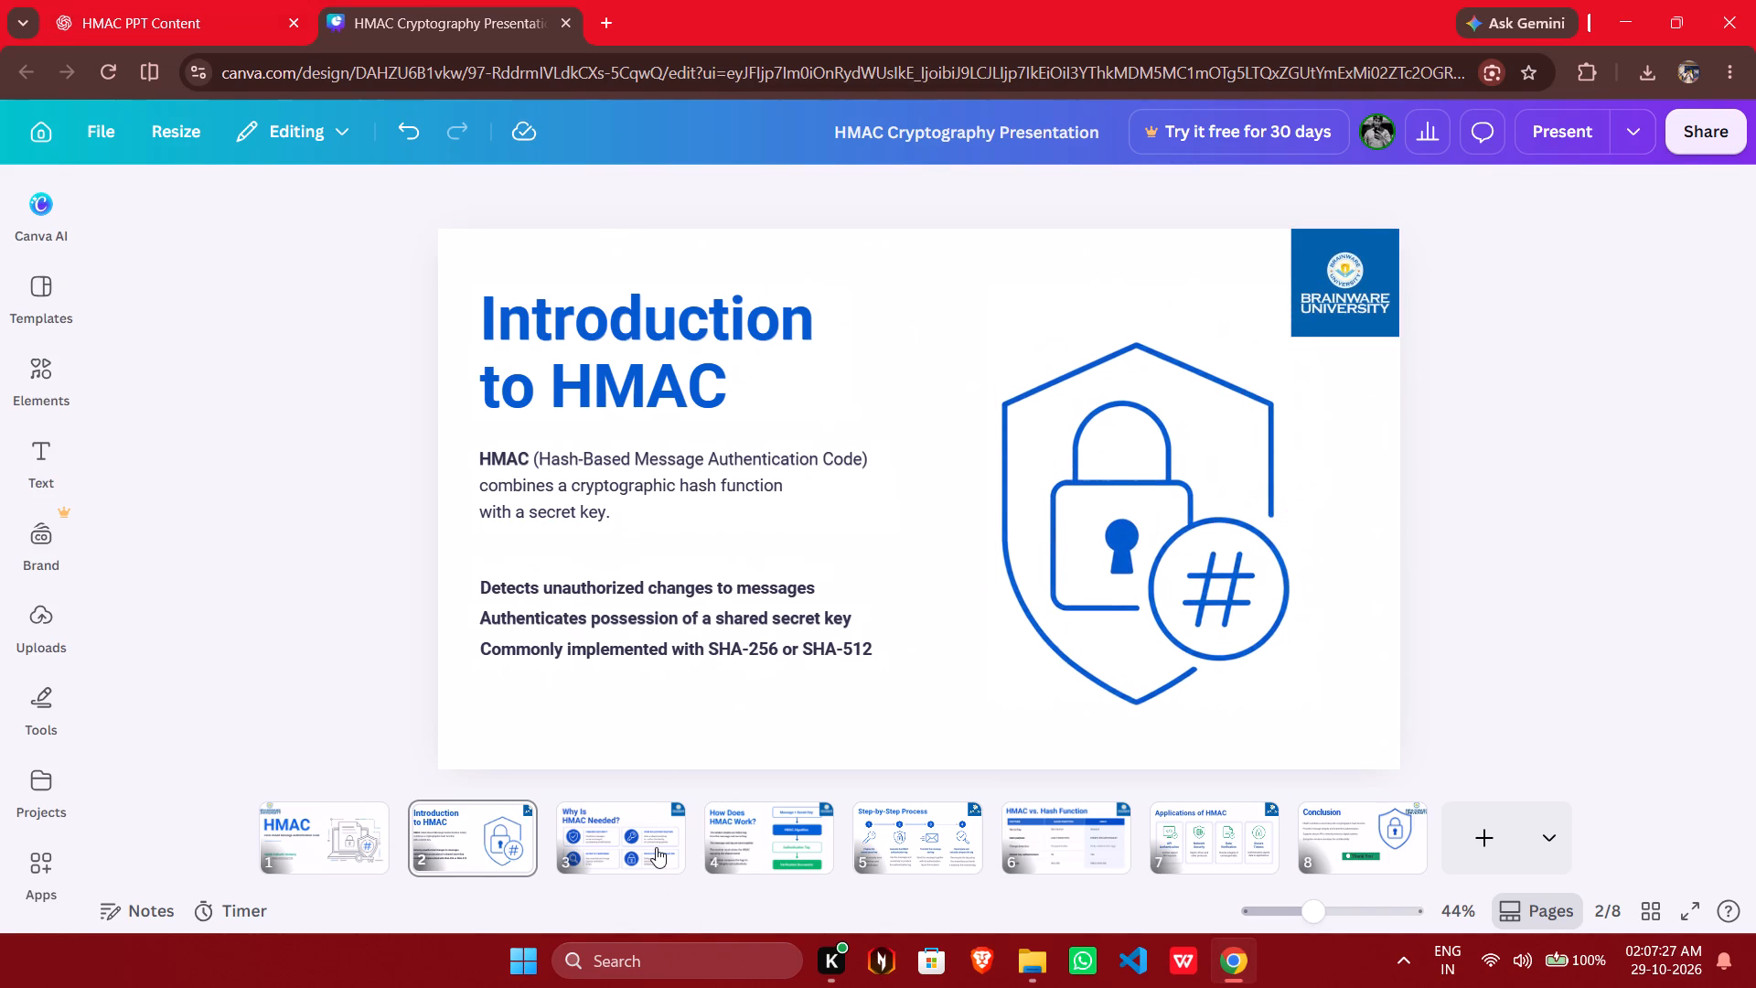
Move the shield-and-padlock illustration up and slightly outward so it is vertically centred on the "Introduction to HMAC" slide.
{"action": "left_click", "coordinate": [656, 847]}
{"action": "left_click", "coordinate": [488, 851]}
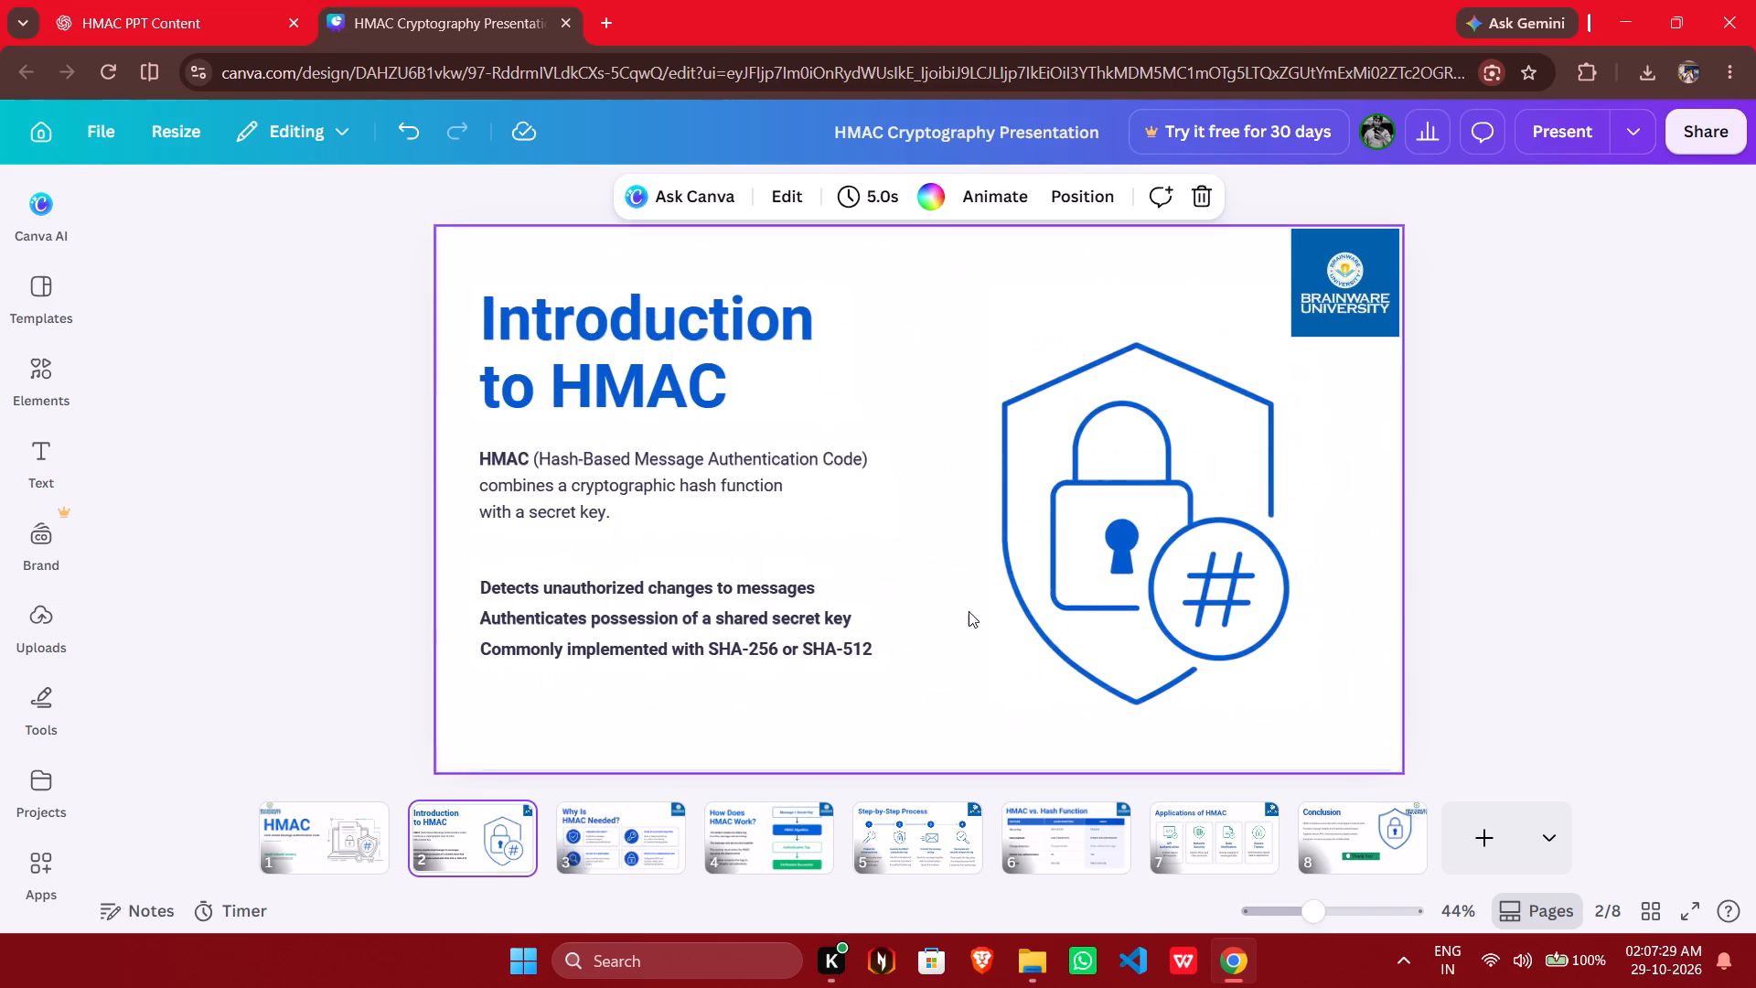
{"action": "left_click", "coordinate": [1037, 592]}
{"action": "left_click", "coordinate": [1464, 526]}
{"action": "left_click", "coordinate": [1116, 553]}
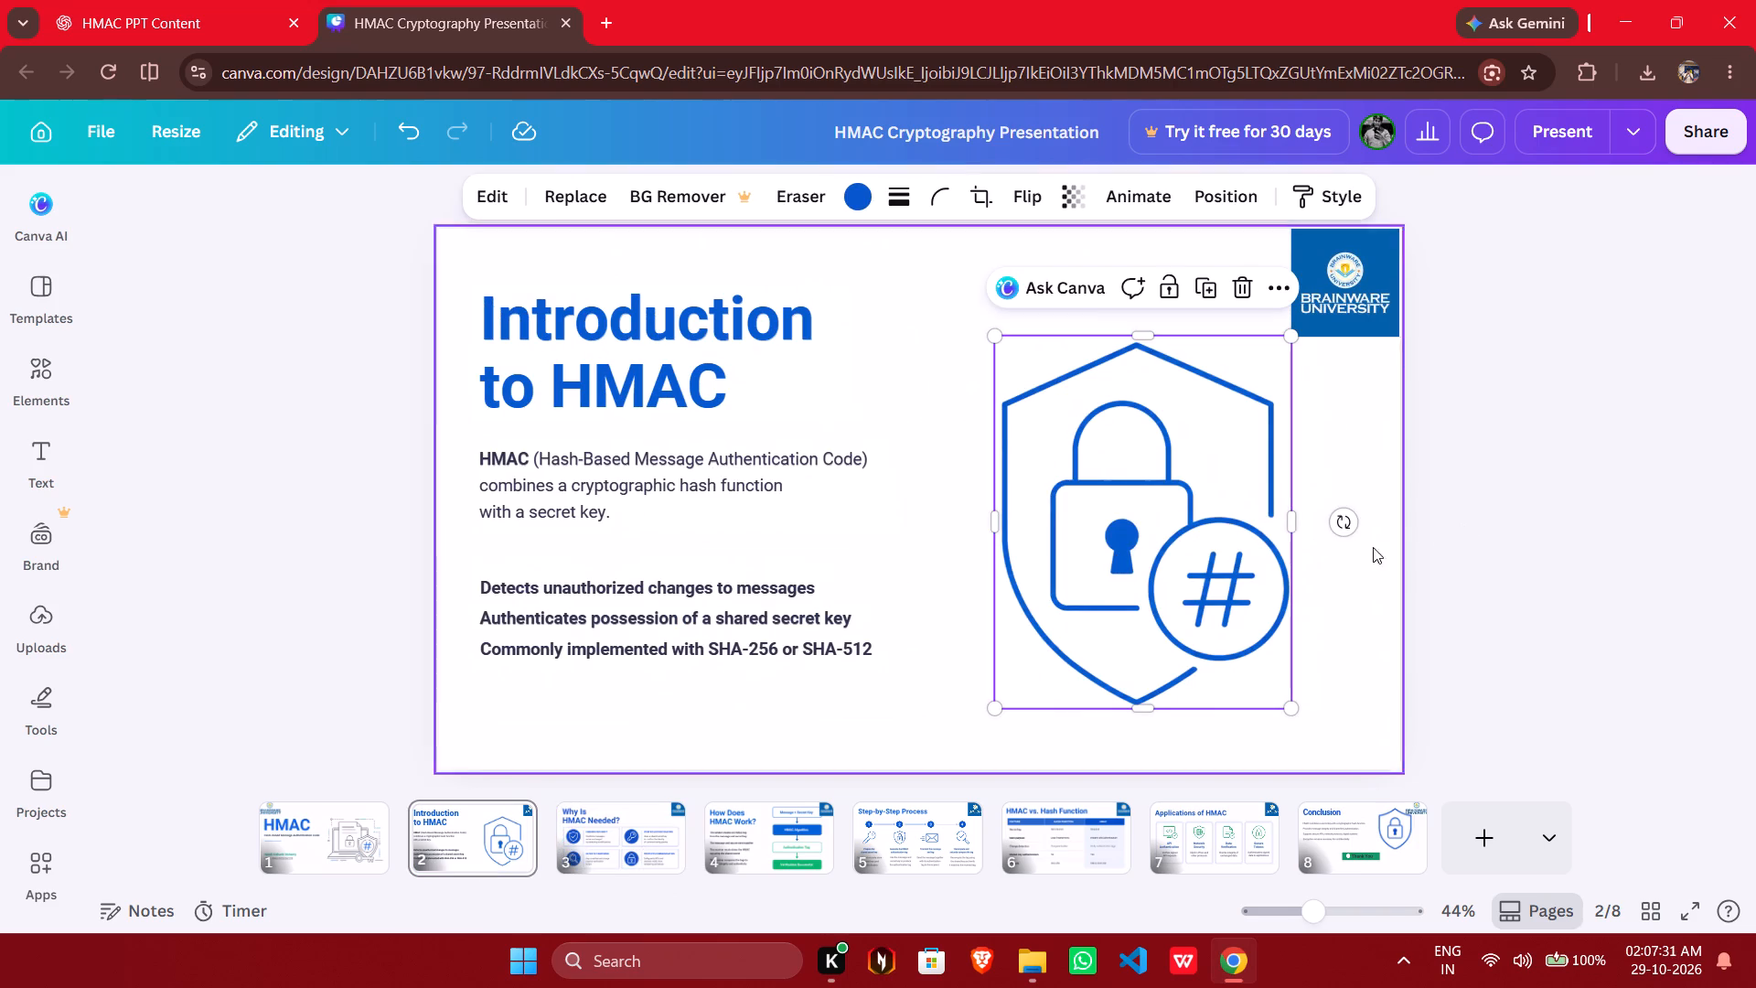
{"action": "left_click", "coordinate": [1595, 538]}
{"action": "left_click_drag", "start_coordinate": [1252, 488], "coordinate": [1258, 483]}
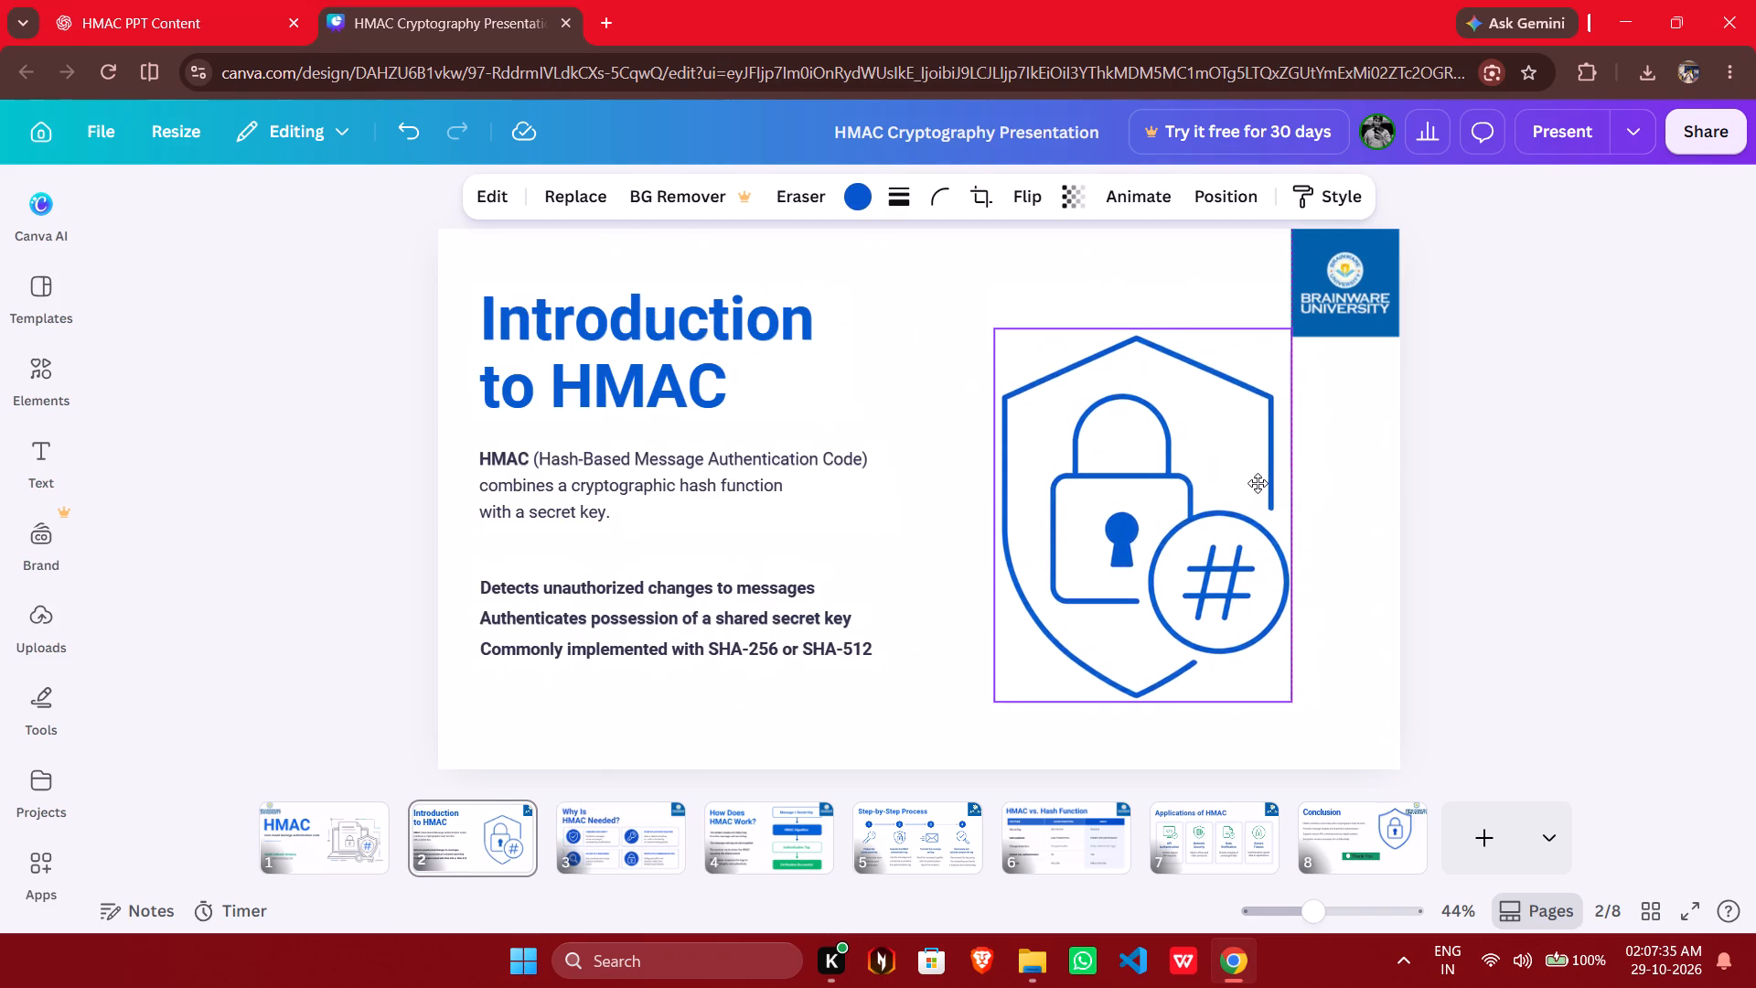
{"action": "left_click_drag", "start_coordinate": [1258, 483], "coordinate": [1263, 472]}
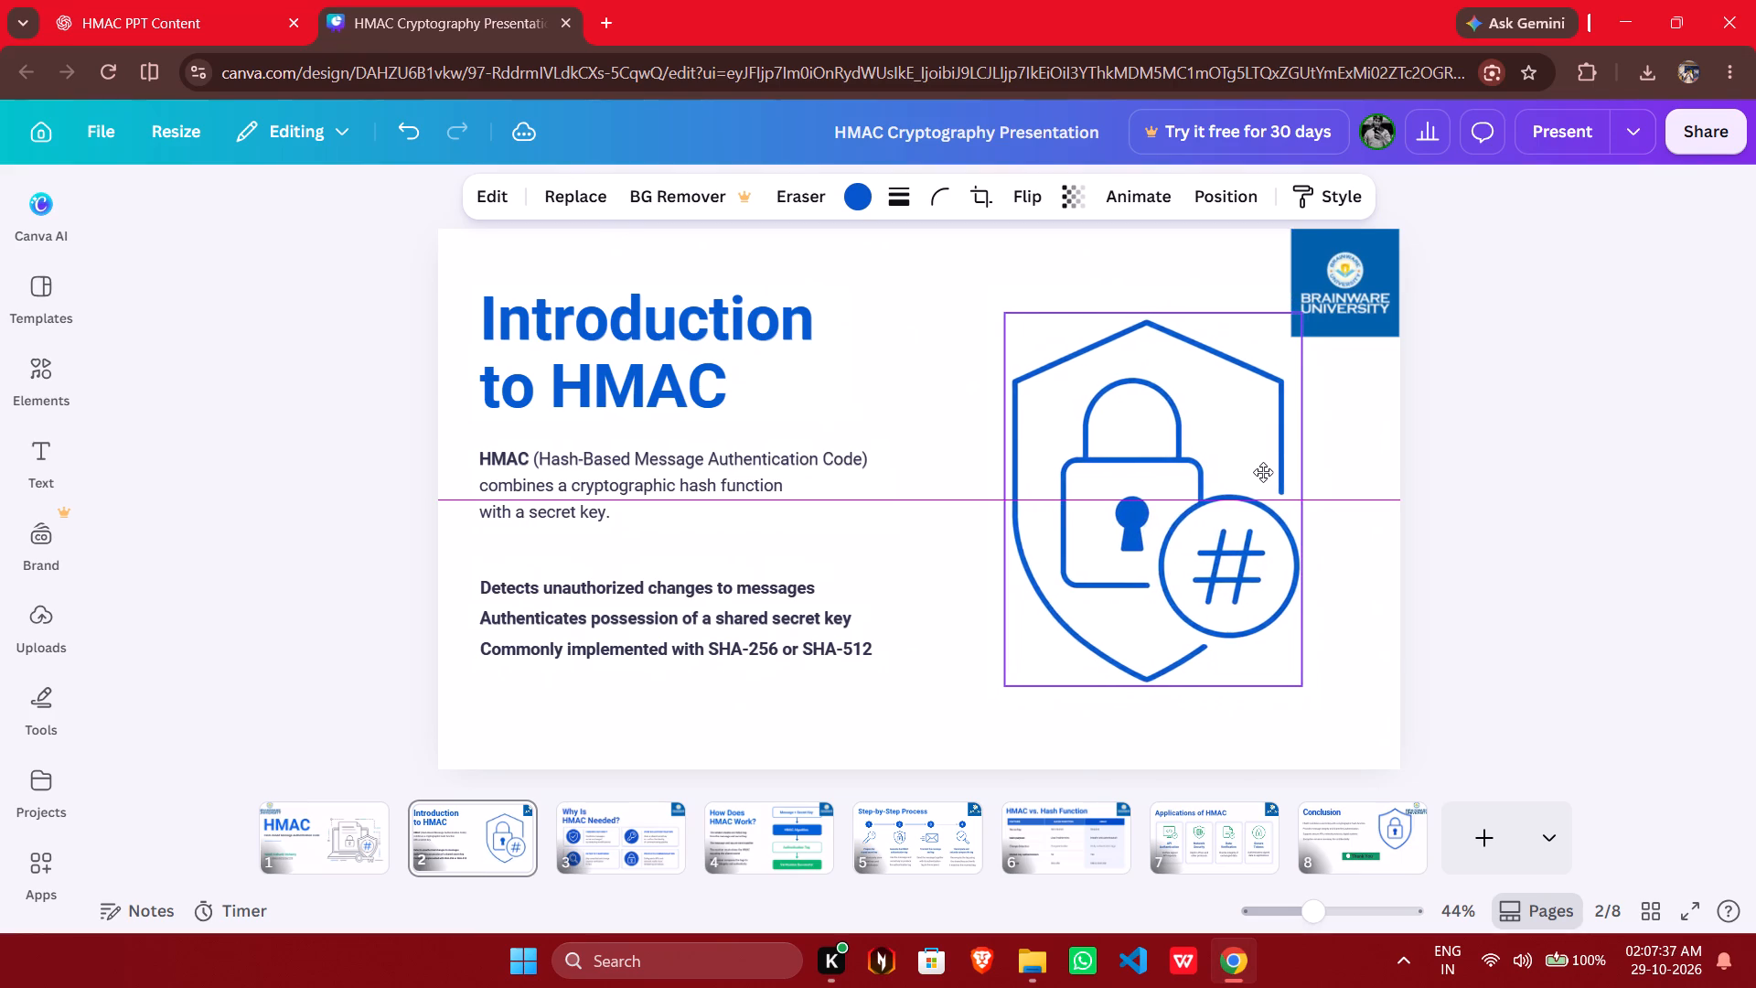
{"action": "left_click_drag", "start_coordinate": [1263, 472], "coordinate": [1267, 461]}
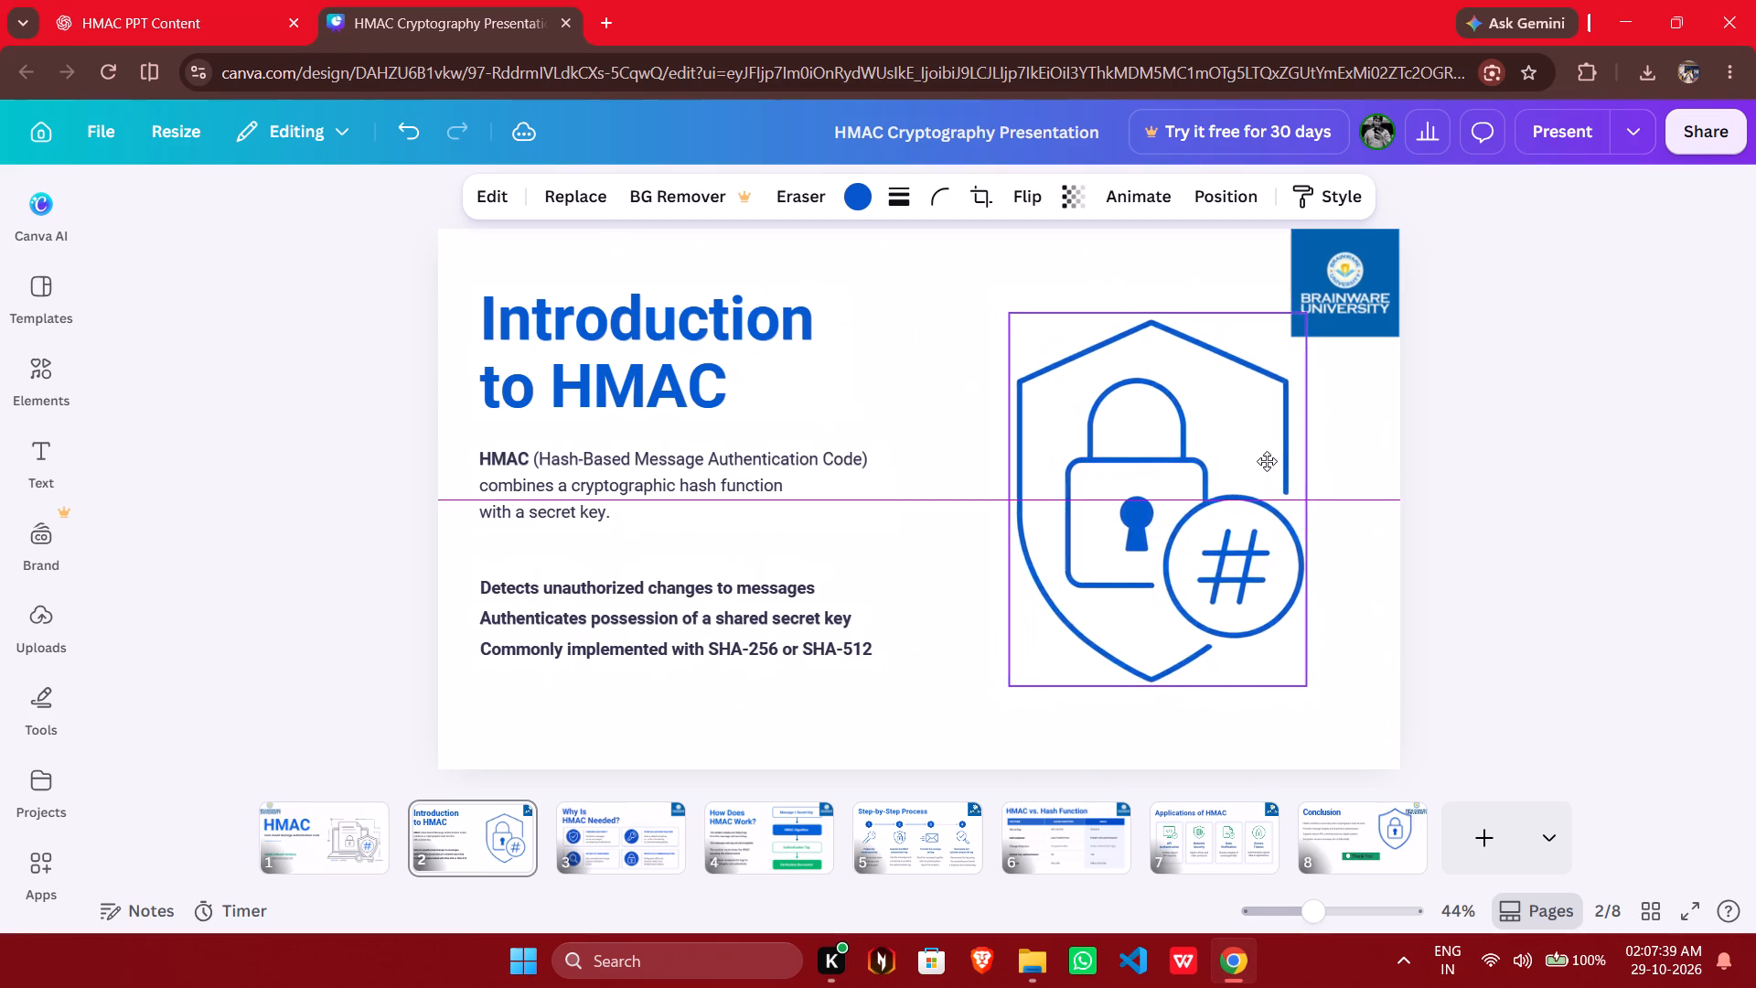
{"action": "left_click_drag", "start_coordinate": [1267, 461], "coordinate": [1268, 456]}
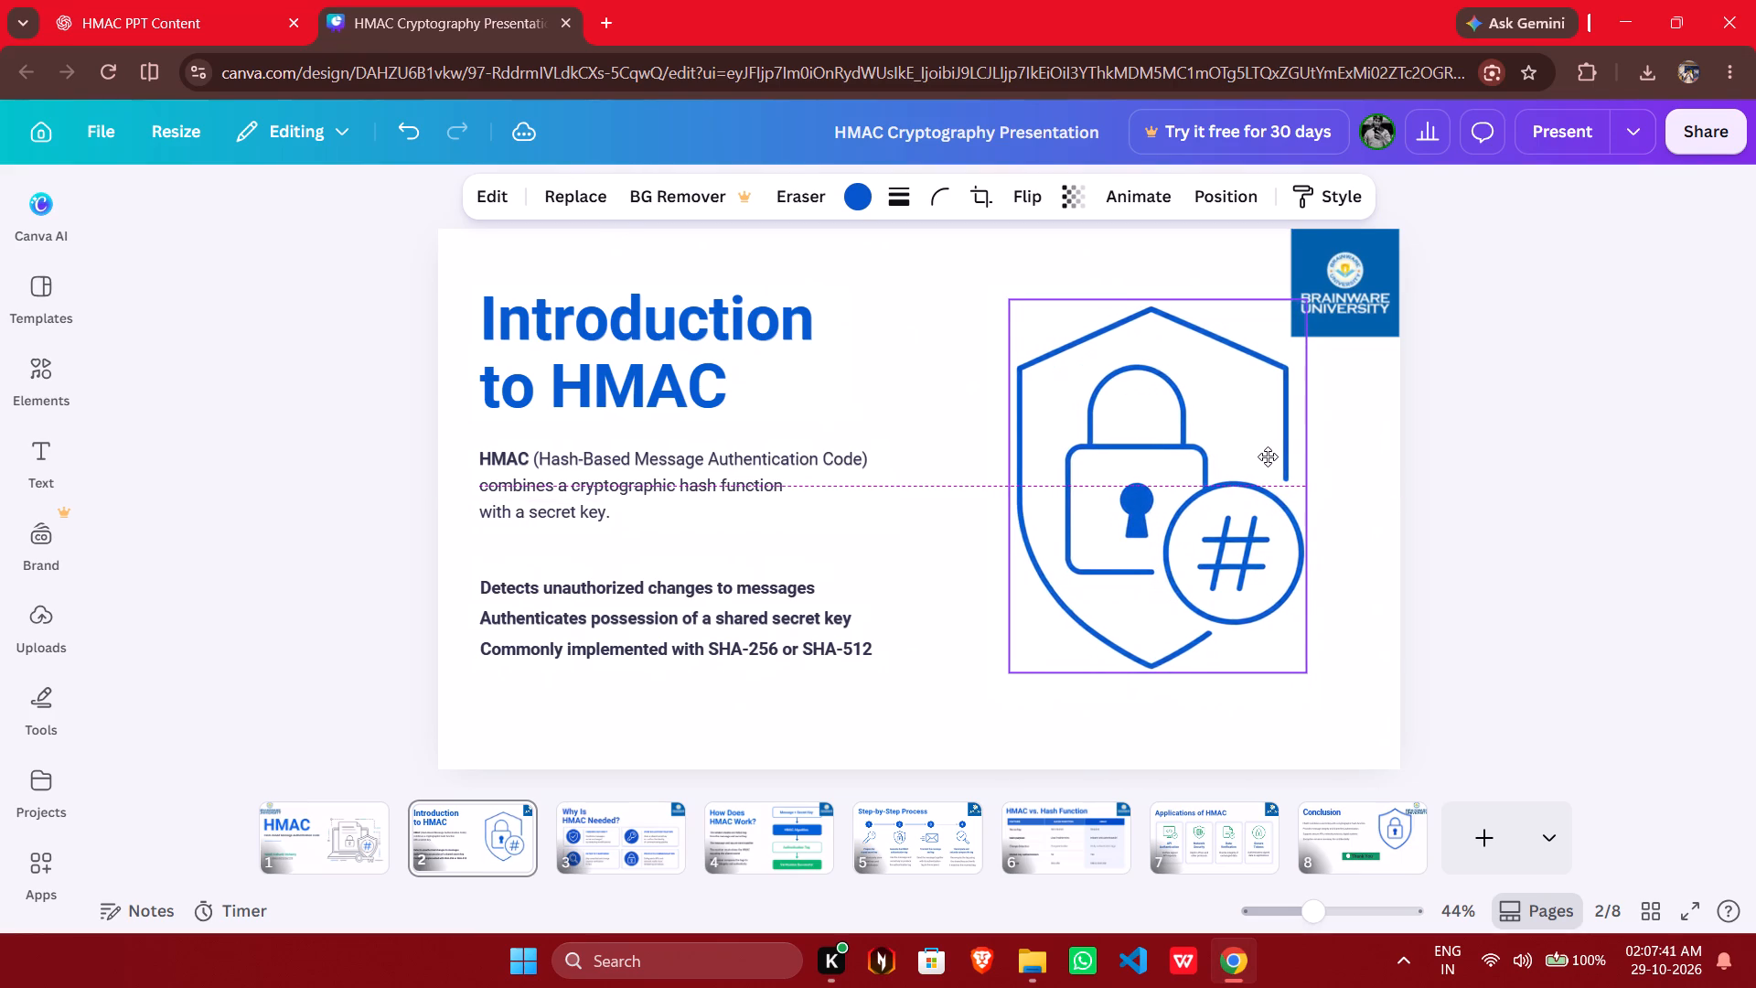
{"action": "left_click_drag", "start_coordinate": [1268, 456], "coordinate": [1265, 460]}
{"action": "left_click", "coordinate": [1489, 452]}
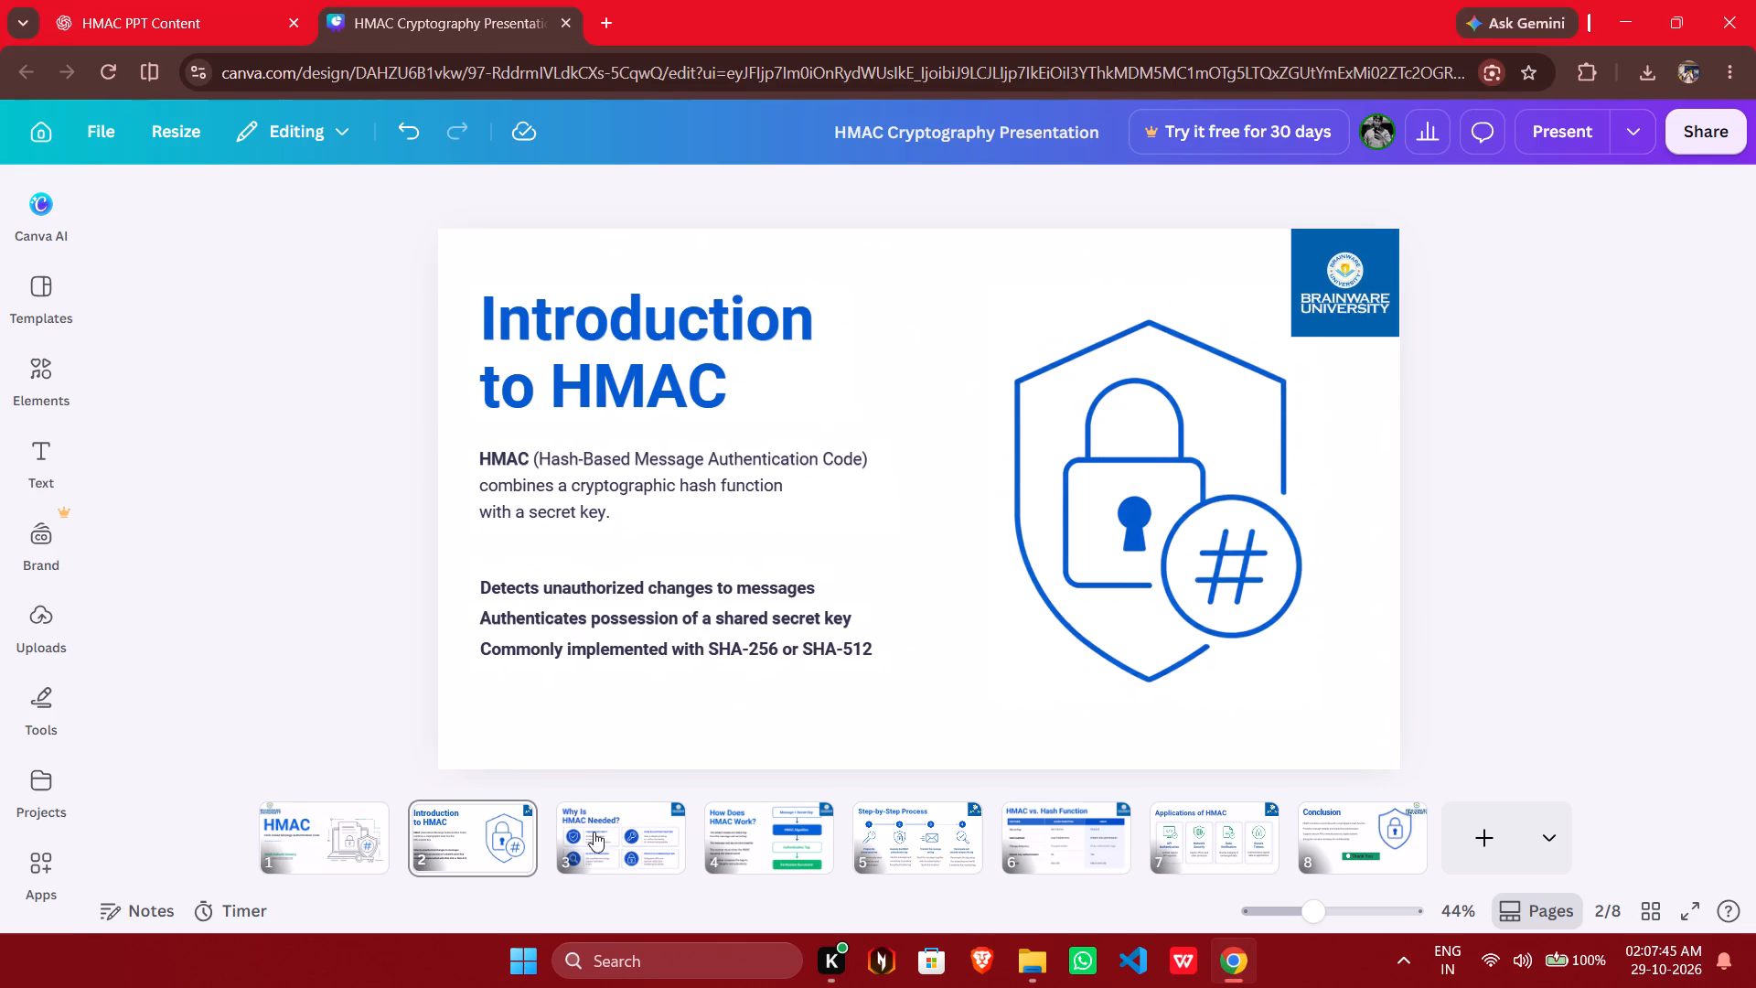
{"action": "left_click", "coordinate": [645, 827]}
{"action": "left_click", "coordinate": [519, 862]}
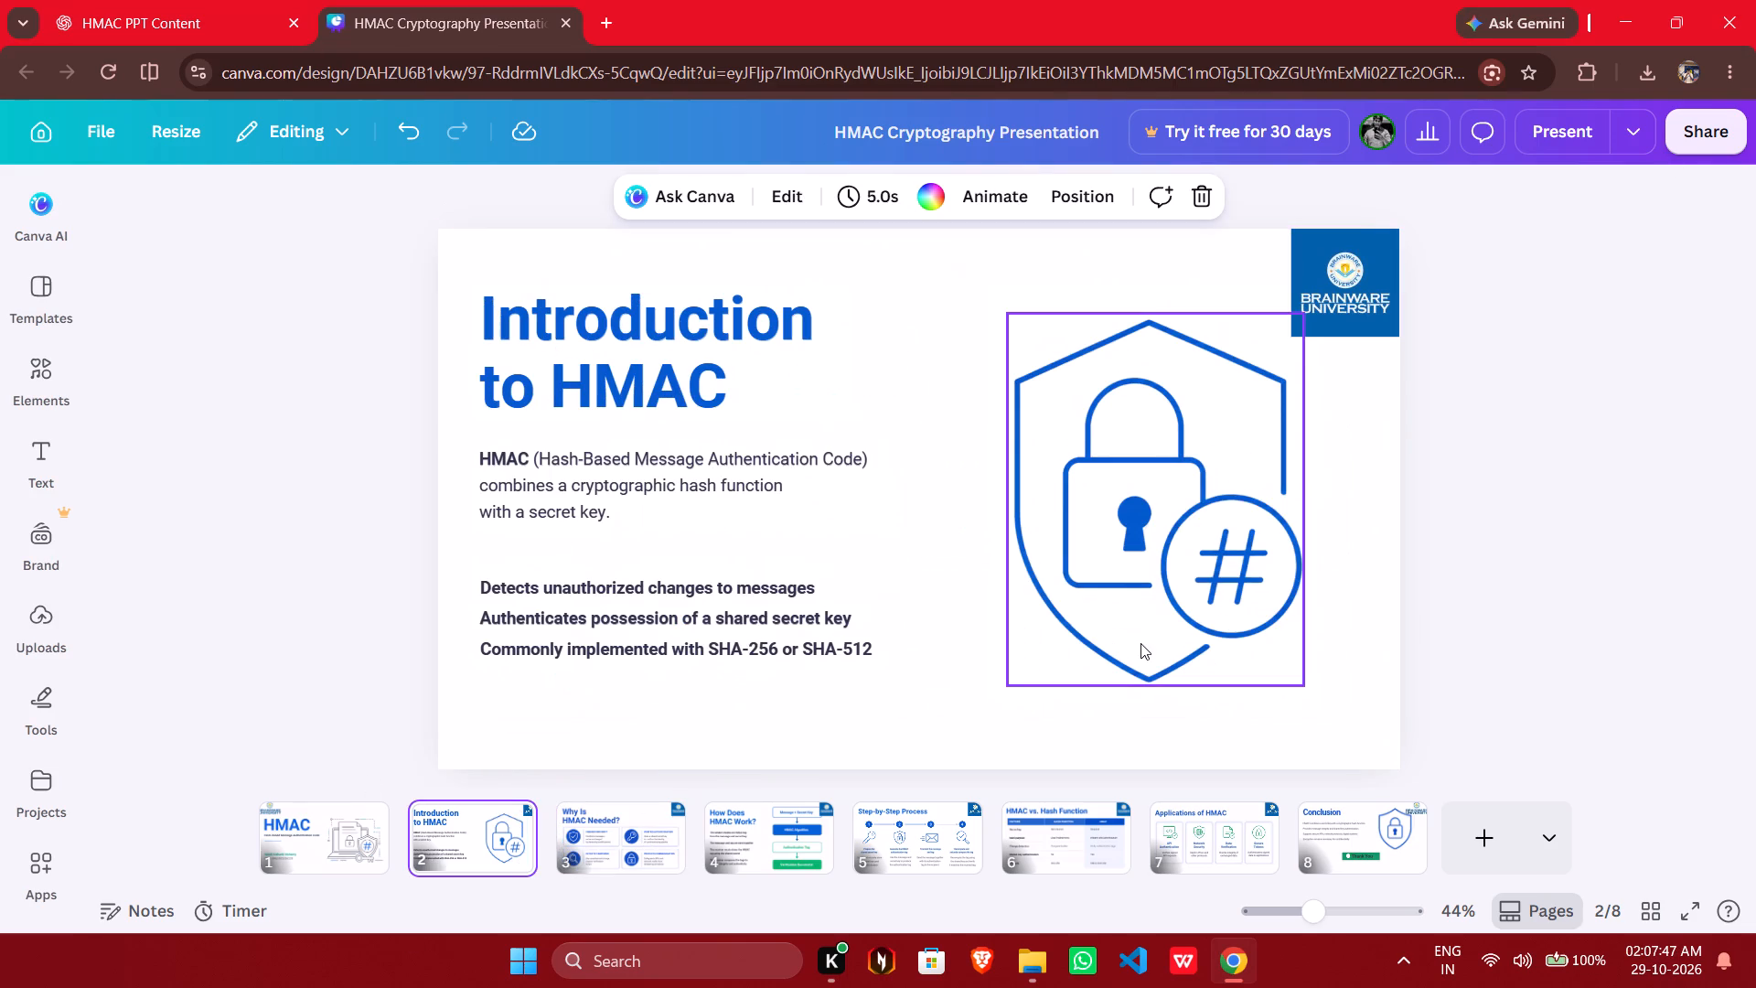
{"action": "left_click", "coordinate": [1145, 638]}
{"action": "left_click", "coordinate": [1744, 495]}
Examine the description text boxes in the "Verifies Authentication" and "Ensures Integrity" cards on the "Why Is HMAC Needed?" slide.
{"action": "left_click", "coordinate": [633, 840]}
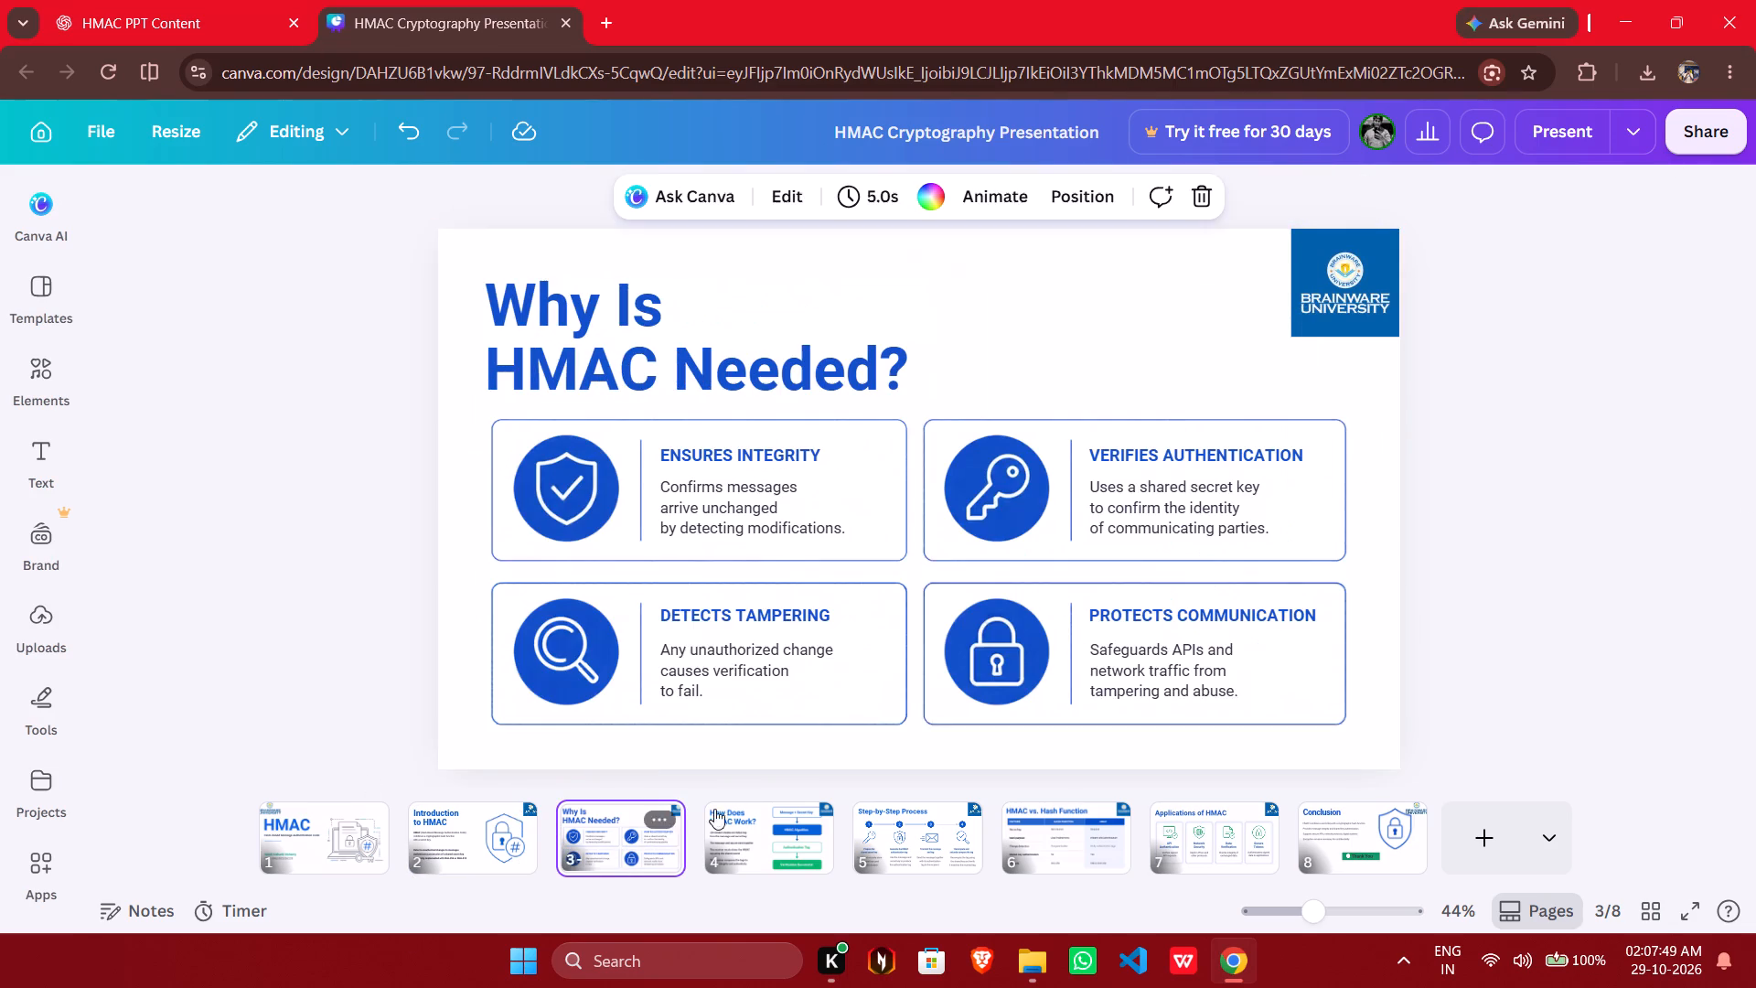
{"action": "left_click", "coordinate": [1089, 484]}
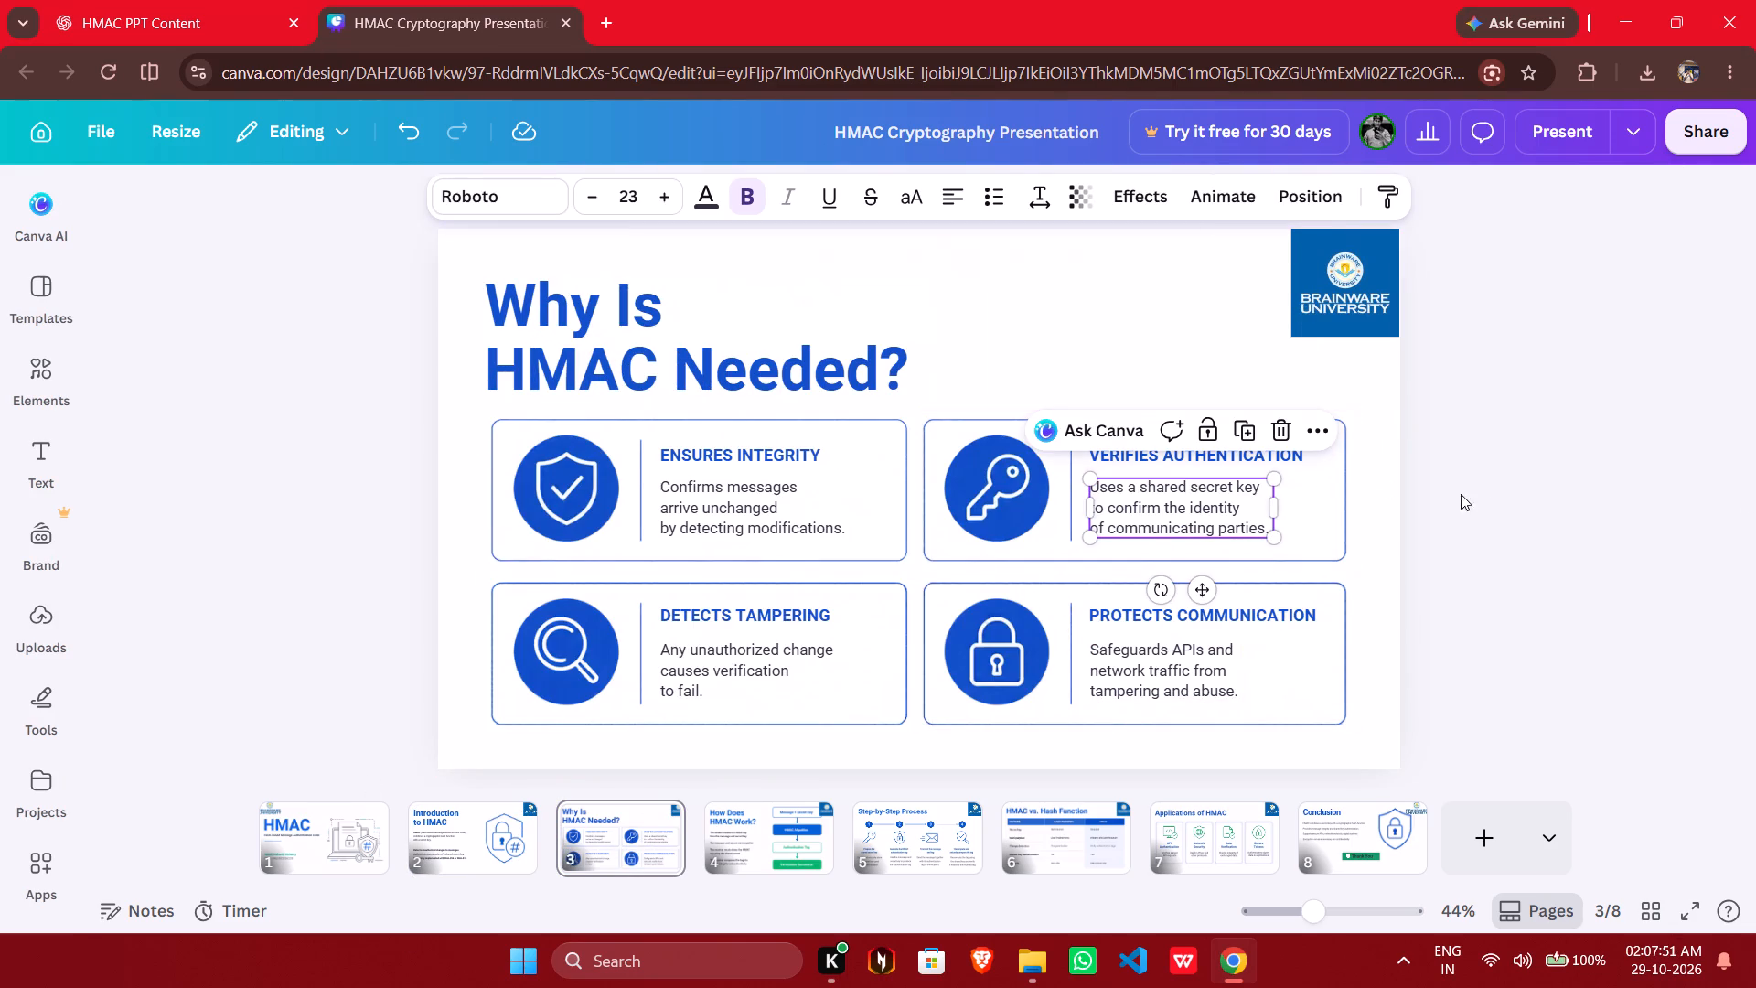
{"action": "left_click", "coordinate": [1487, 498]}
{"action": "left_click", "coordinate": [1180, 531]}
{"action": "left_click", "coordinate": [1462, 519]}
{"action": "left_click", "coordinate": [1226, 514]}
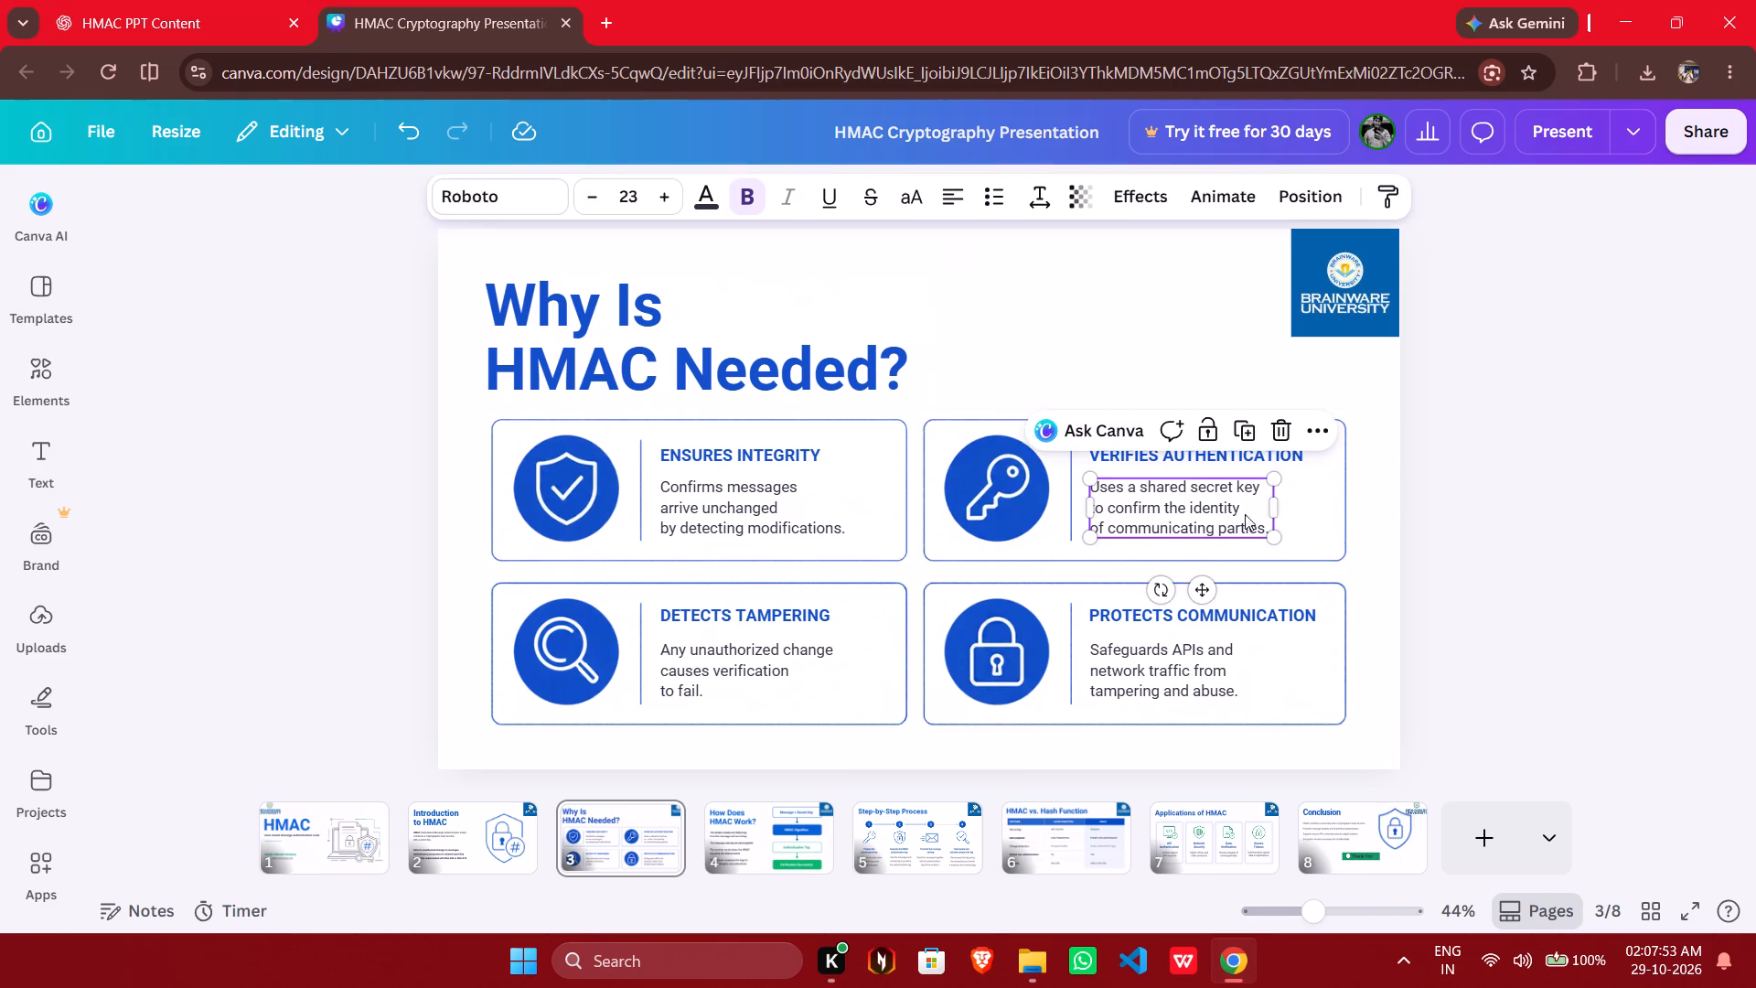
{"action": "left_click", "coordinate": [1440, 514]}
{"action": "left_click", "coordinate": [1229, 520]}
{"action": "left_click", "coordinate": [1469, 503]}
{"action": "left_click", "coordinate": [1224, 511]}
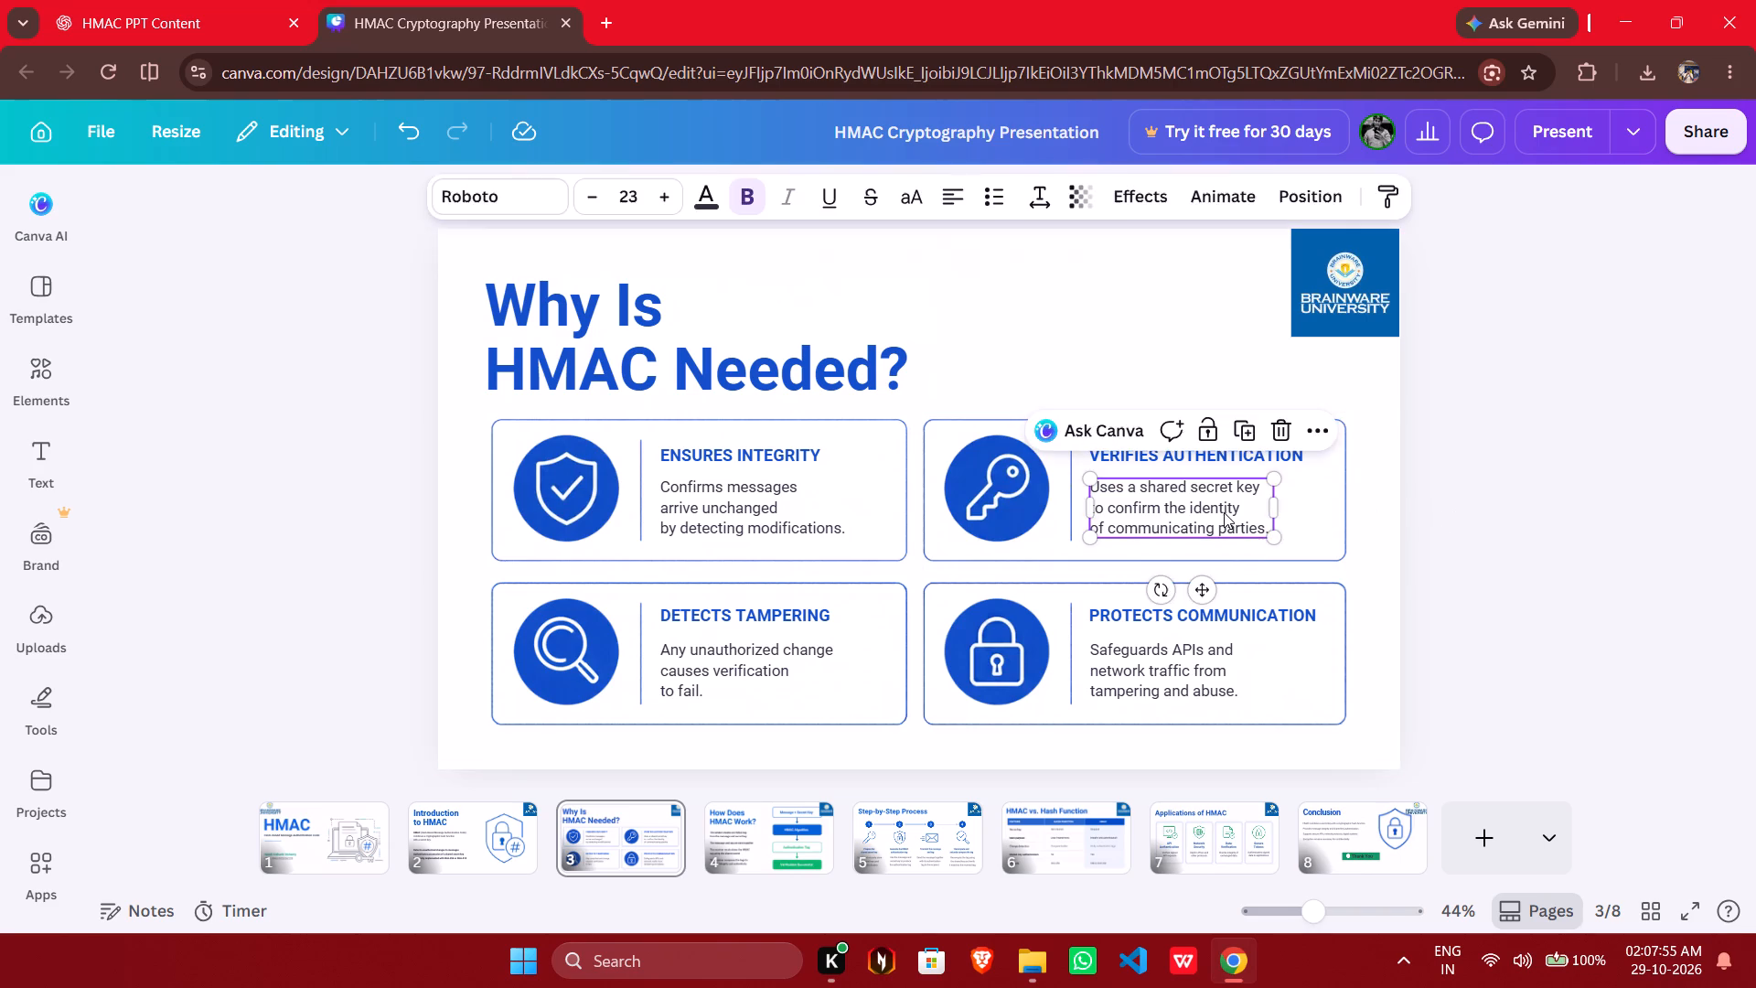
{"action": "left_click", "coordinate": [1461, 514]}
{"action": "left_click", "coordinate": [1132, 524]}
{"action": "left_click", "coordinate": [1608, 494]}
{"action": "left_click", "coordinate": [1205, 517]}
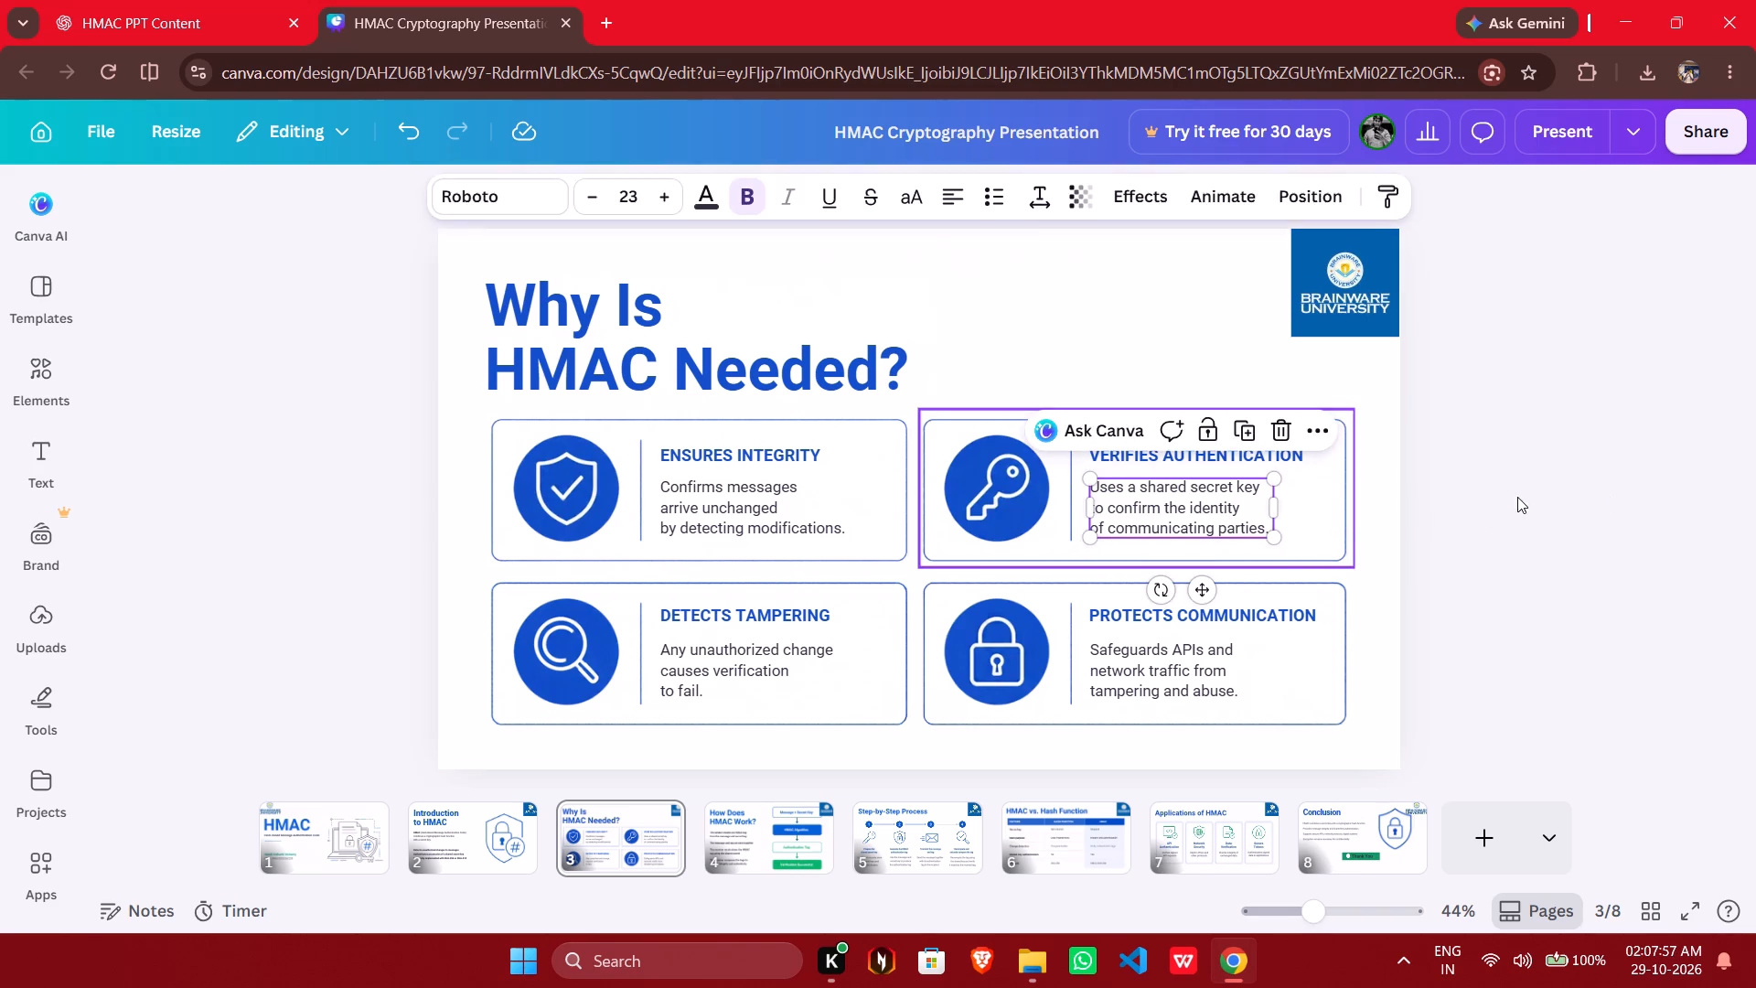
{"action": "left_click", "coordinate": [1517, 497]}
{"action": "left_click", "coordinate": [1175, 521]}
{"action": "left_click", "coordinate": [1465, 497]}
{"action": "left_click", "coordinate": [1205, 518]}
{"action": "left_click", "coordinate": [1429, 504]}
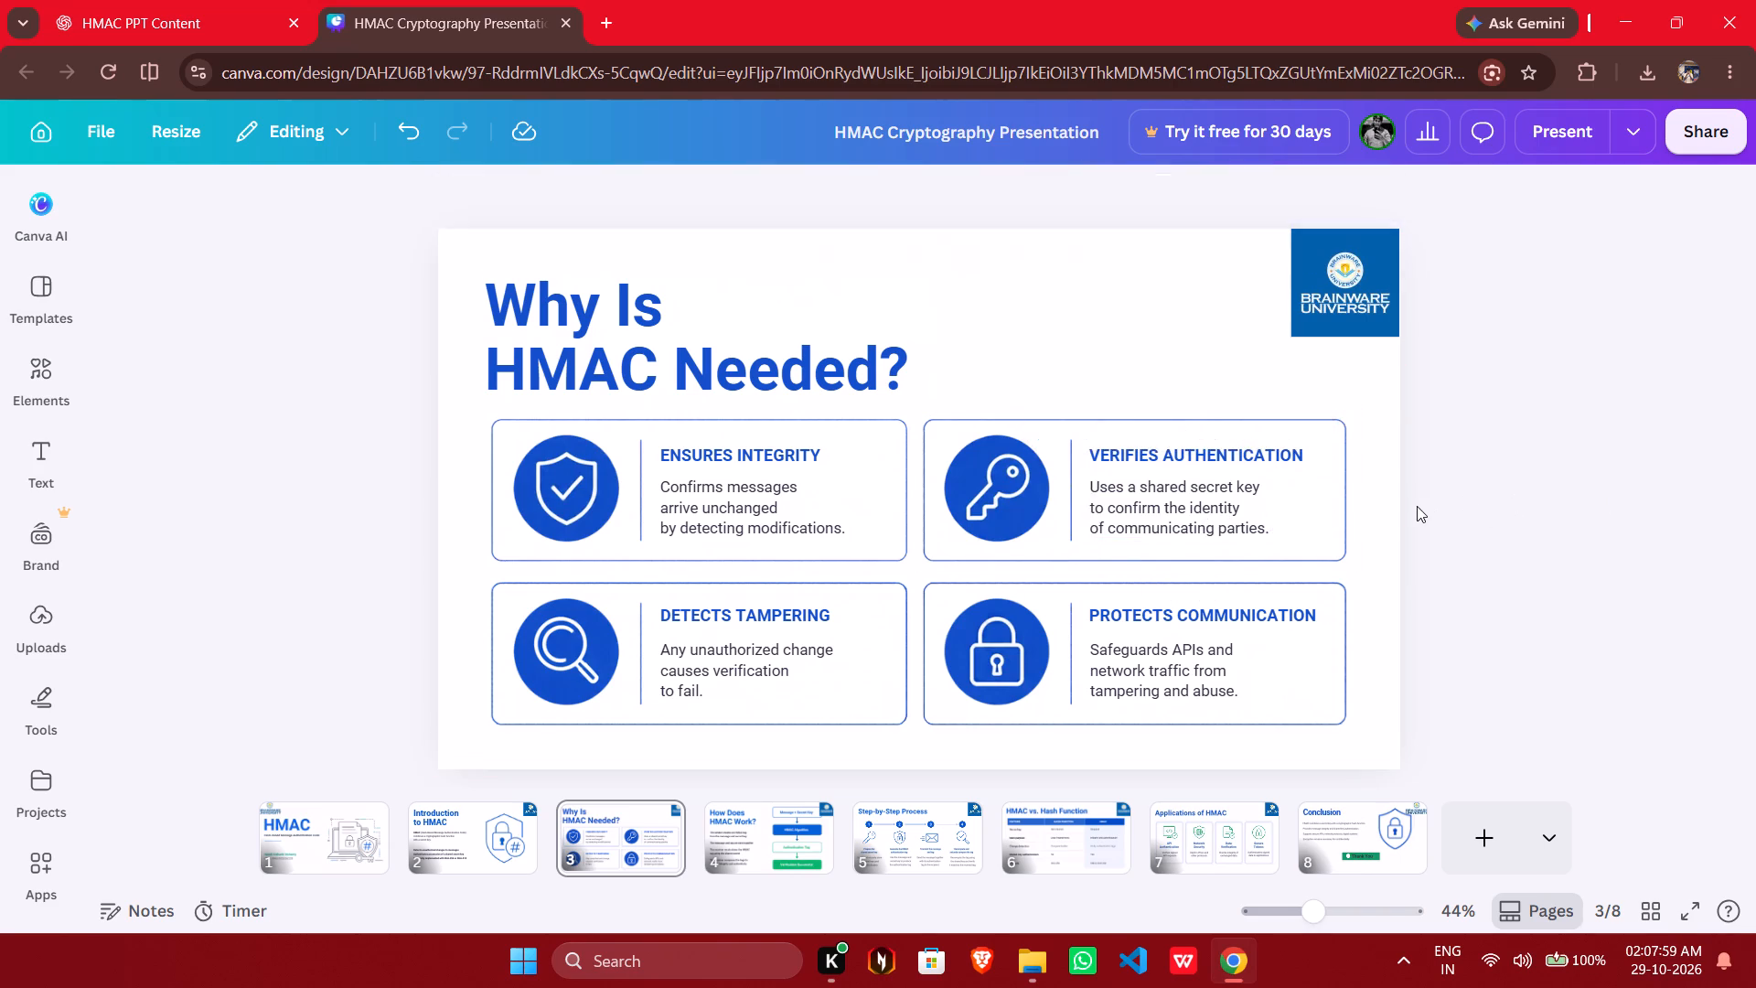
{"action": "left_click", "coordinate": [1264, 519]}
{"action": "left_click", "coordinate": [1440, 514]}
{"action": "left_click", "coordinate": [1258, 527]}
{"action": "left_click", "coordinate": [1382, 518]}
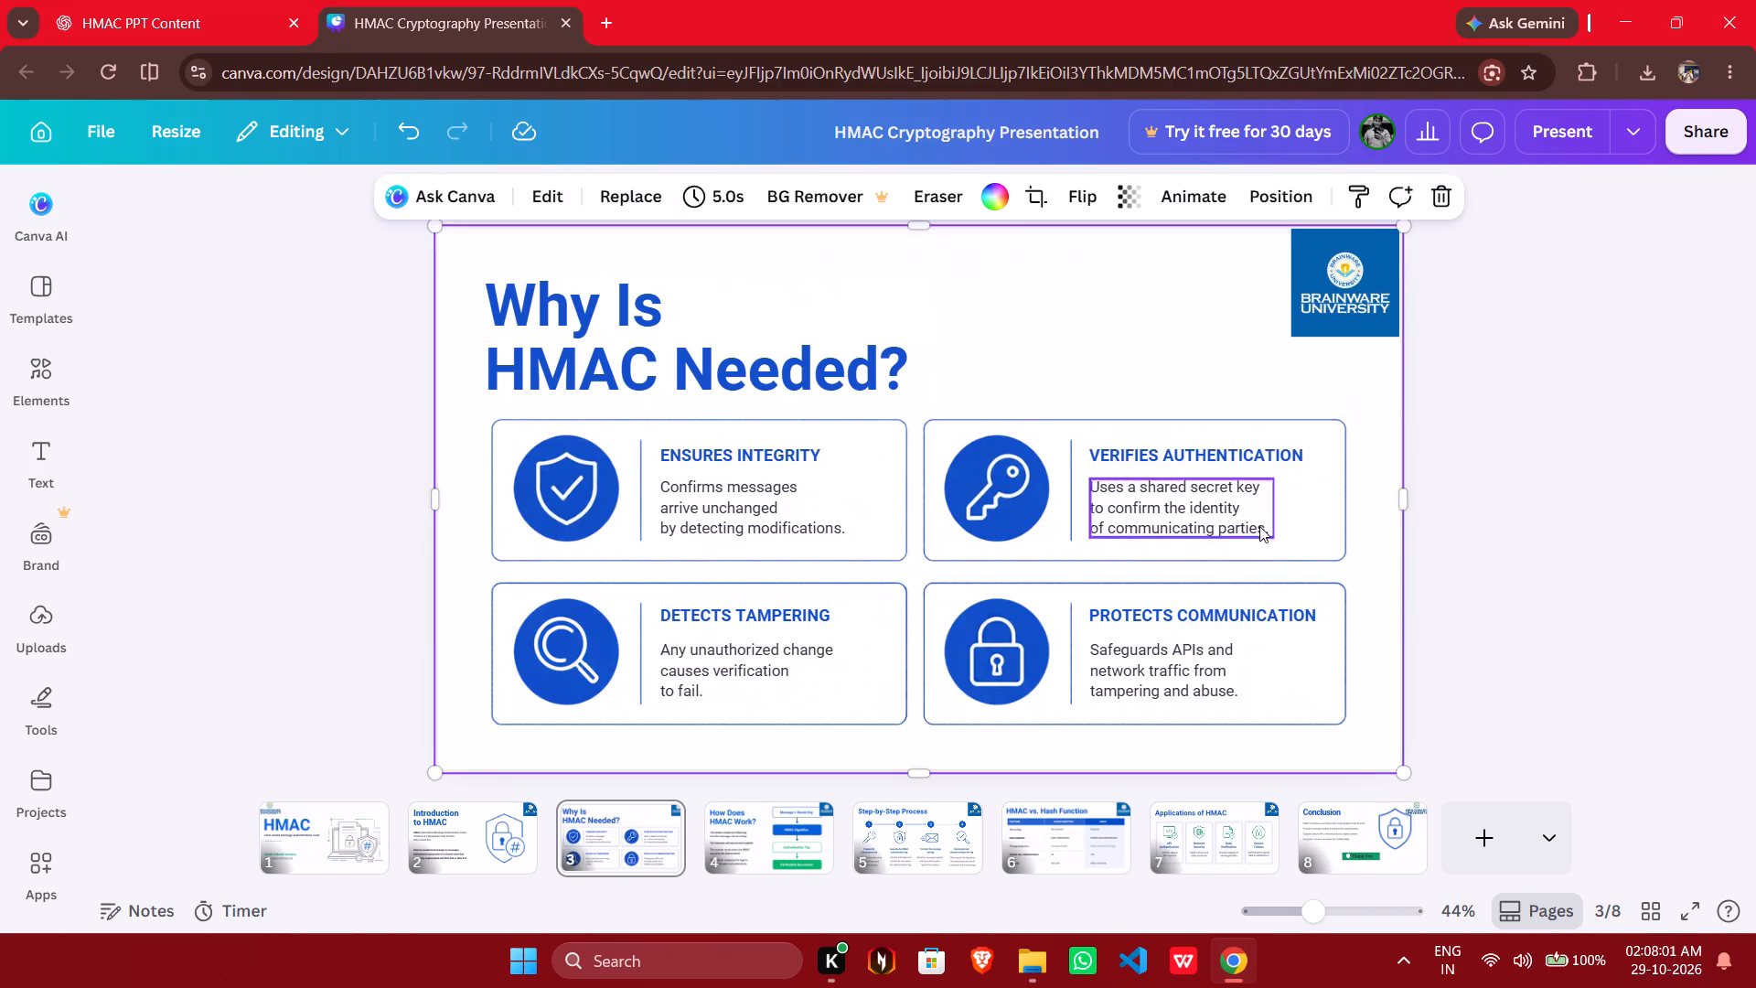
{"action": "left_click", "coordinate": [1233, 526]}
{"action": "left_click", "coordinate": [1448, 513]}
{"action": "left_click", "coordinate": [1160, 528]}
{"action": "left_click", "coordinate": [1492, 510]}
{"action": "left_click", "coordinate": [1174, 521]}
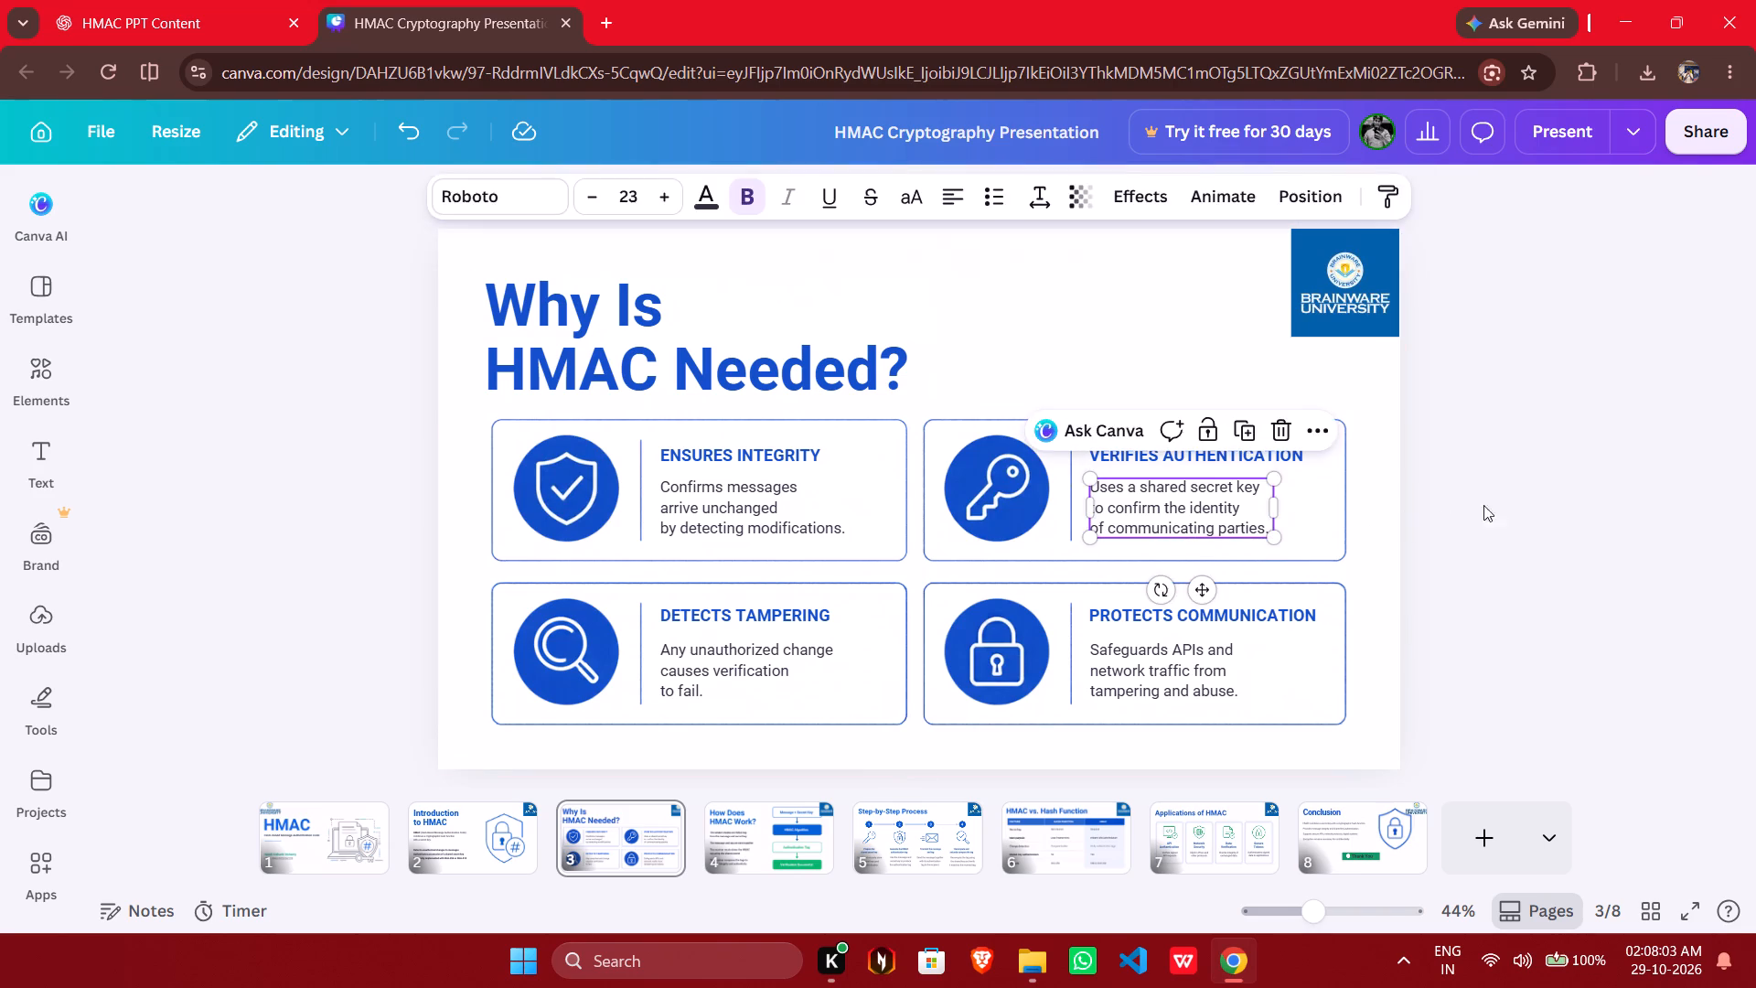
{"action": "left_click", "coordinate": [1496, 504]}
{"action": "left_click", "coordinate": [816, 533]}
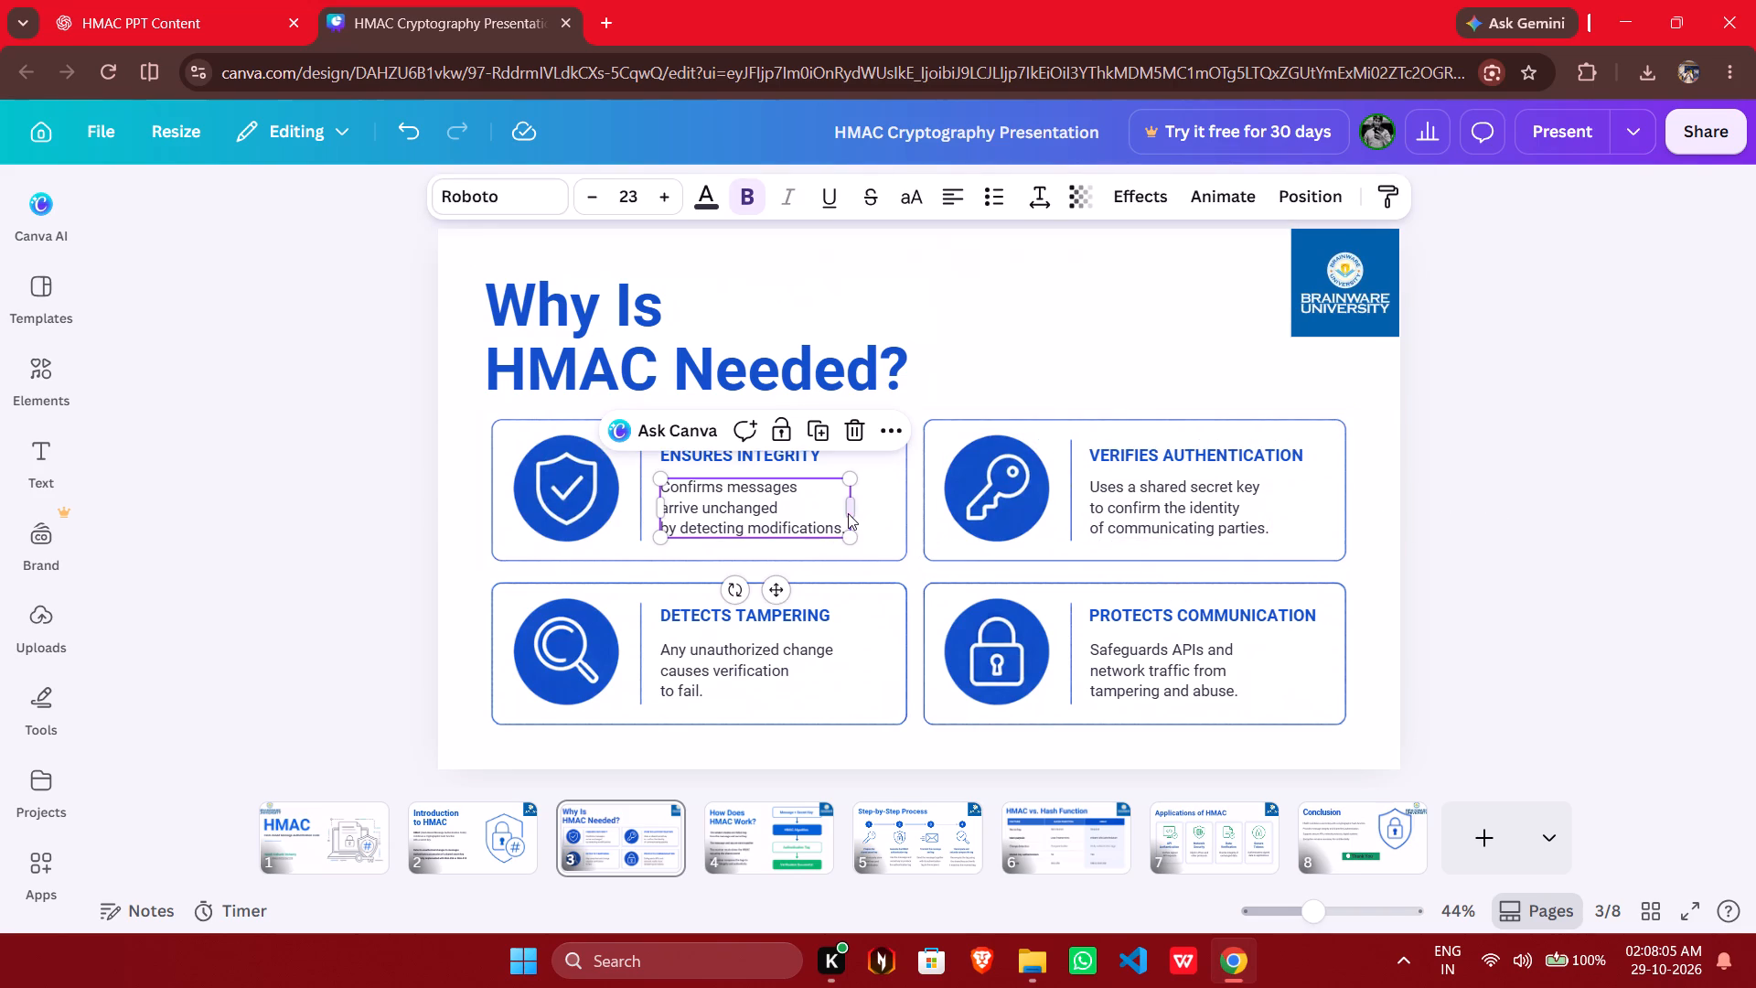
{"action": "left_click", "coordinate": [854, 513]}
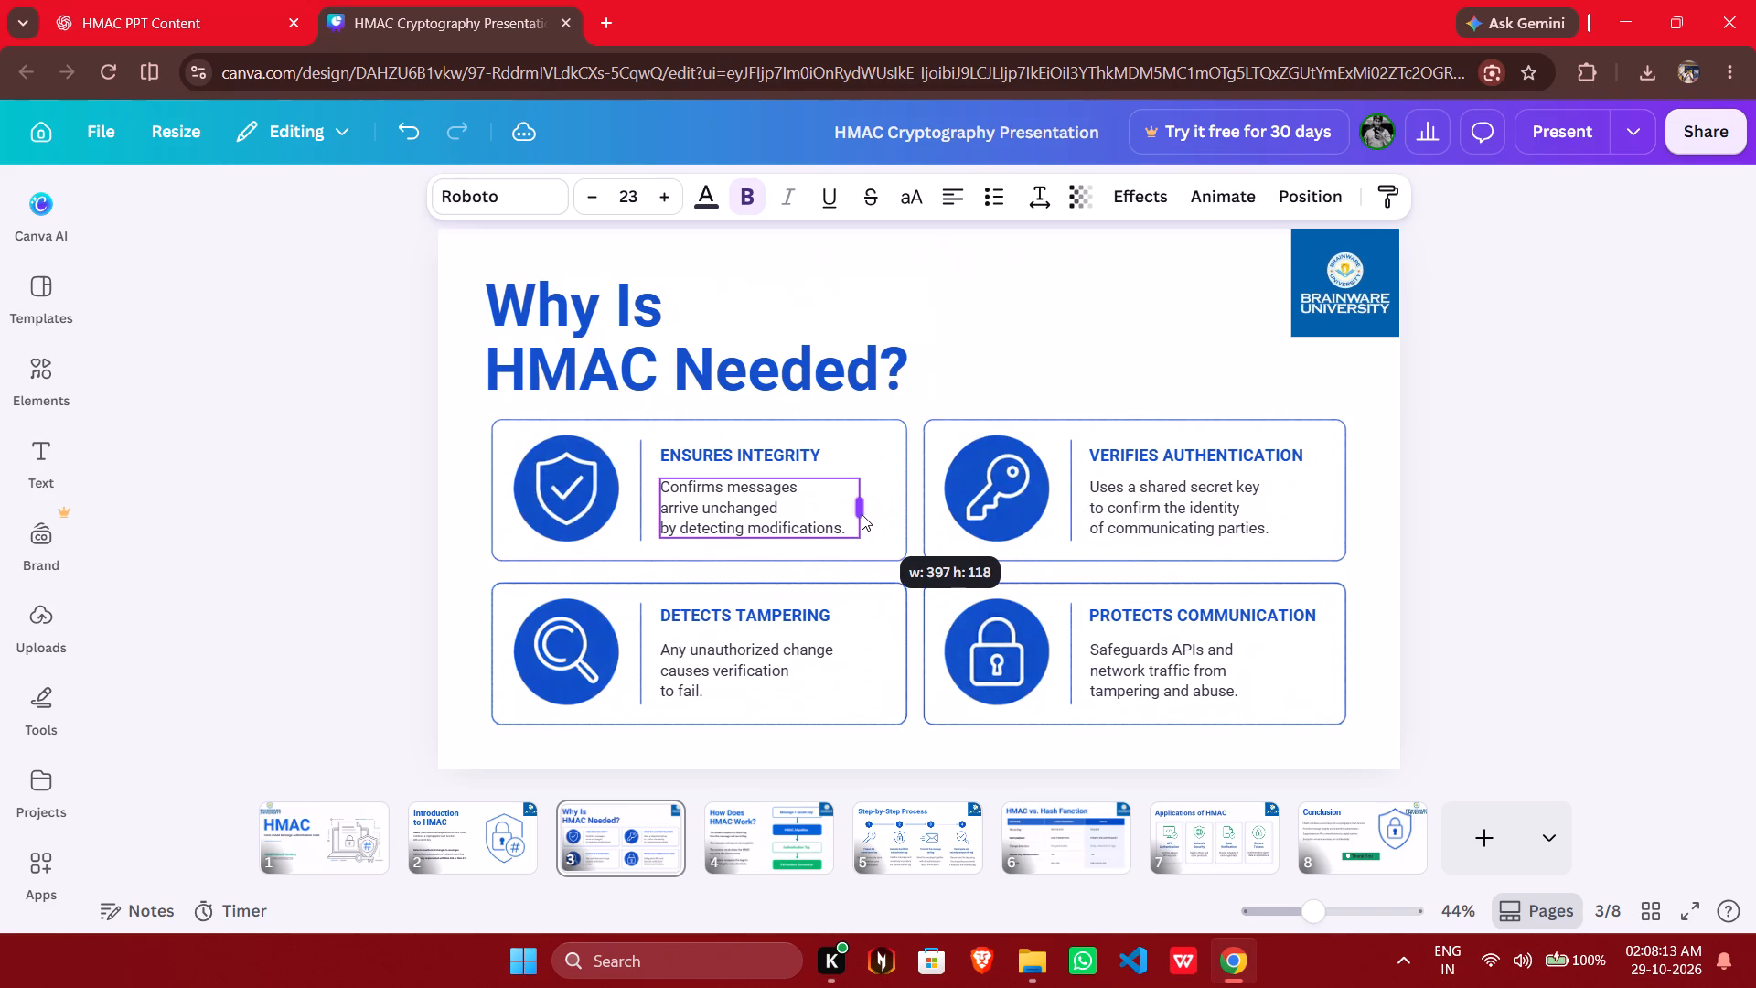
Widen the "Detects Tampering" description box until it reaches close to the edge of its card.
{"action": "left_click", "coordinate": [825, 646]}
{"action": "left_click_drag", "start_coordinate": [844, 671], "coordinate": [851, 671]}
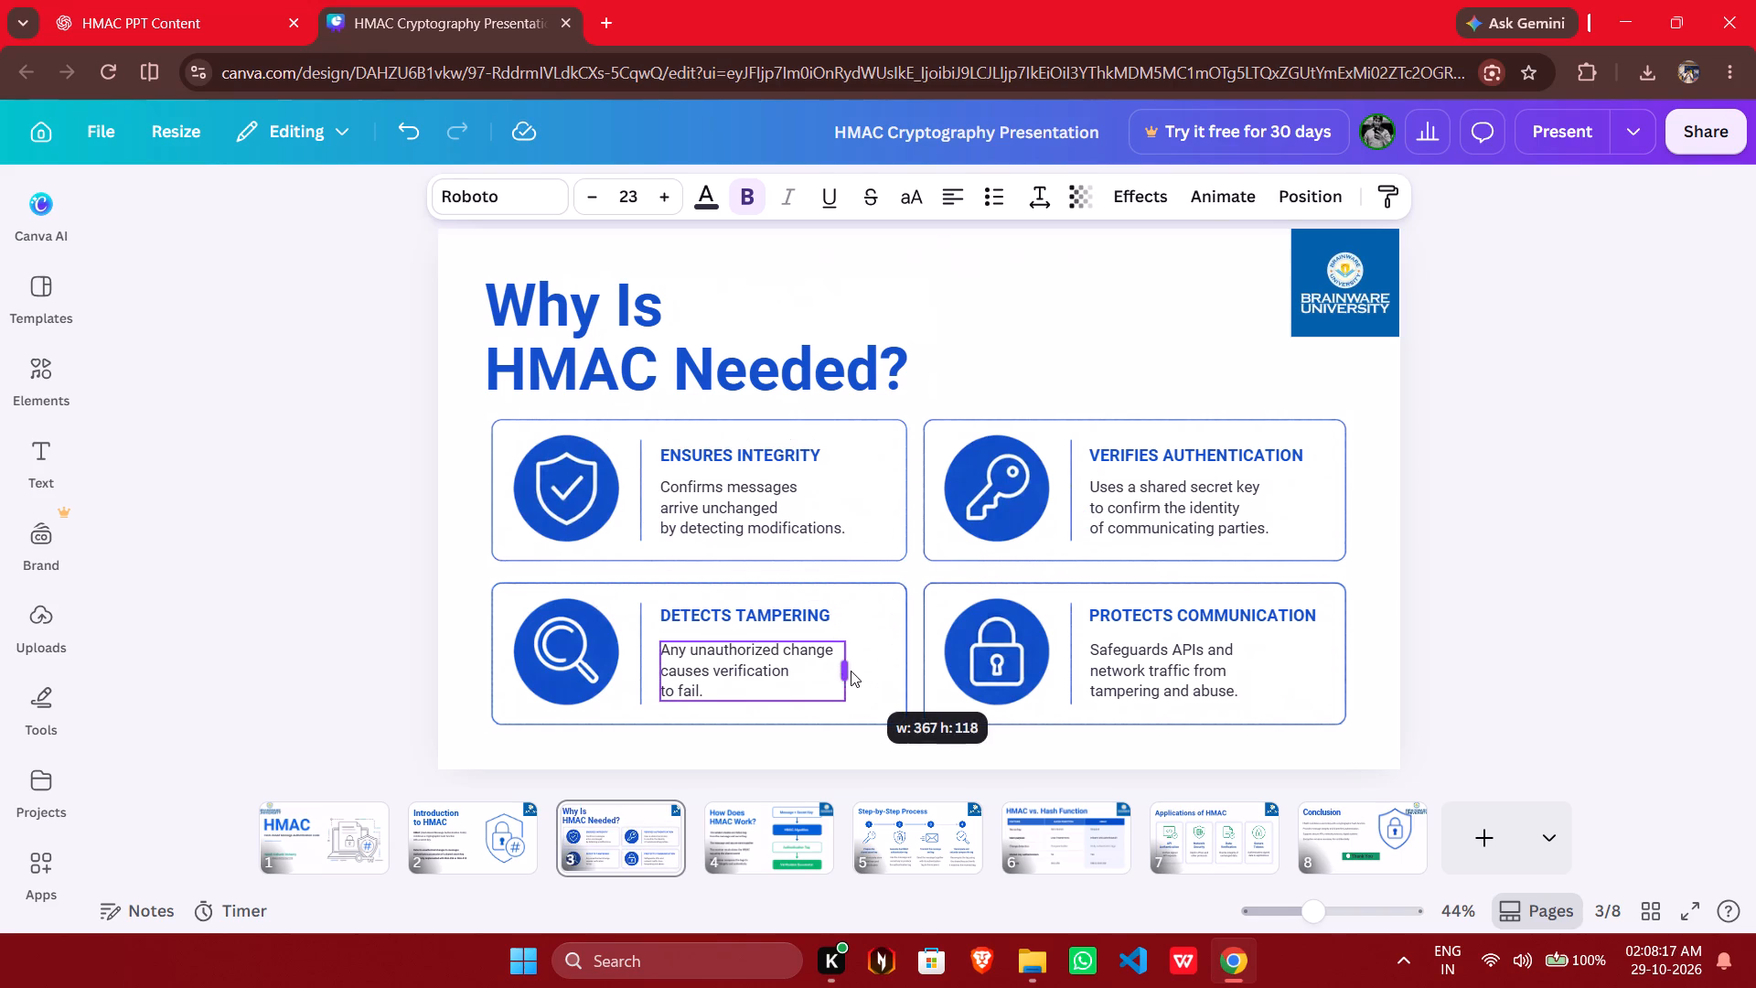
{"action": "left_click_drag", "start_coordinate": [851, 671], "coordinate": [884, 671]}
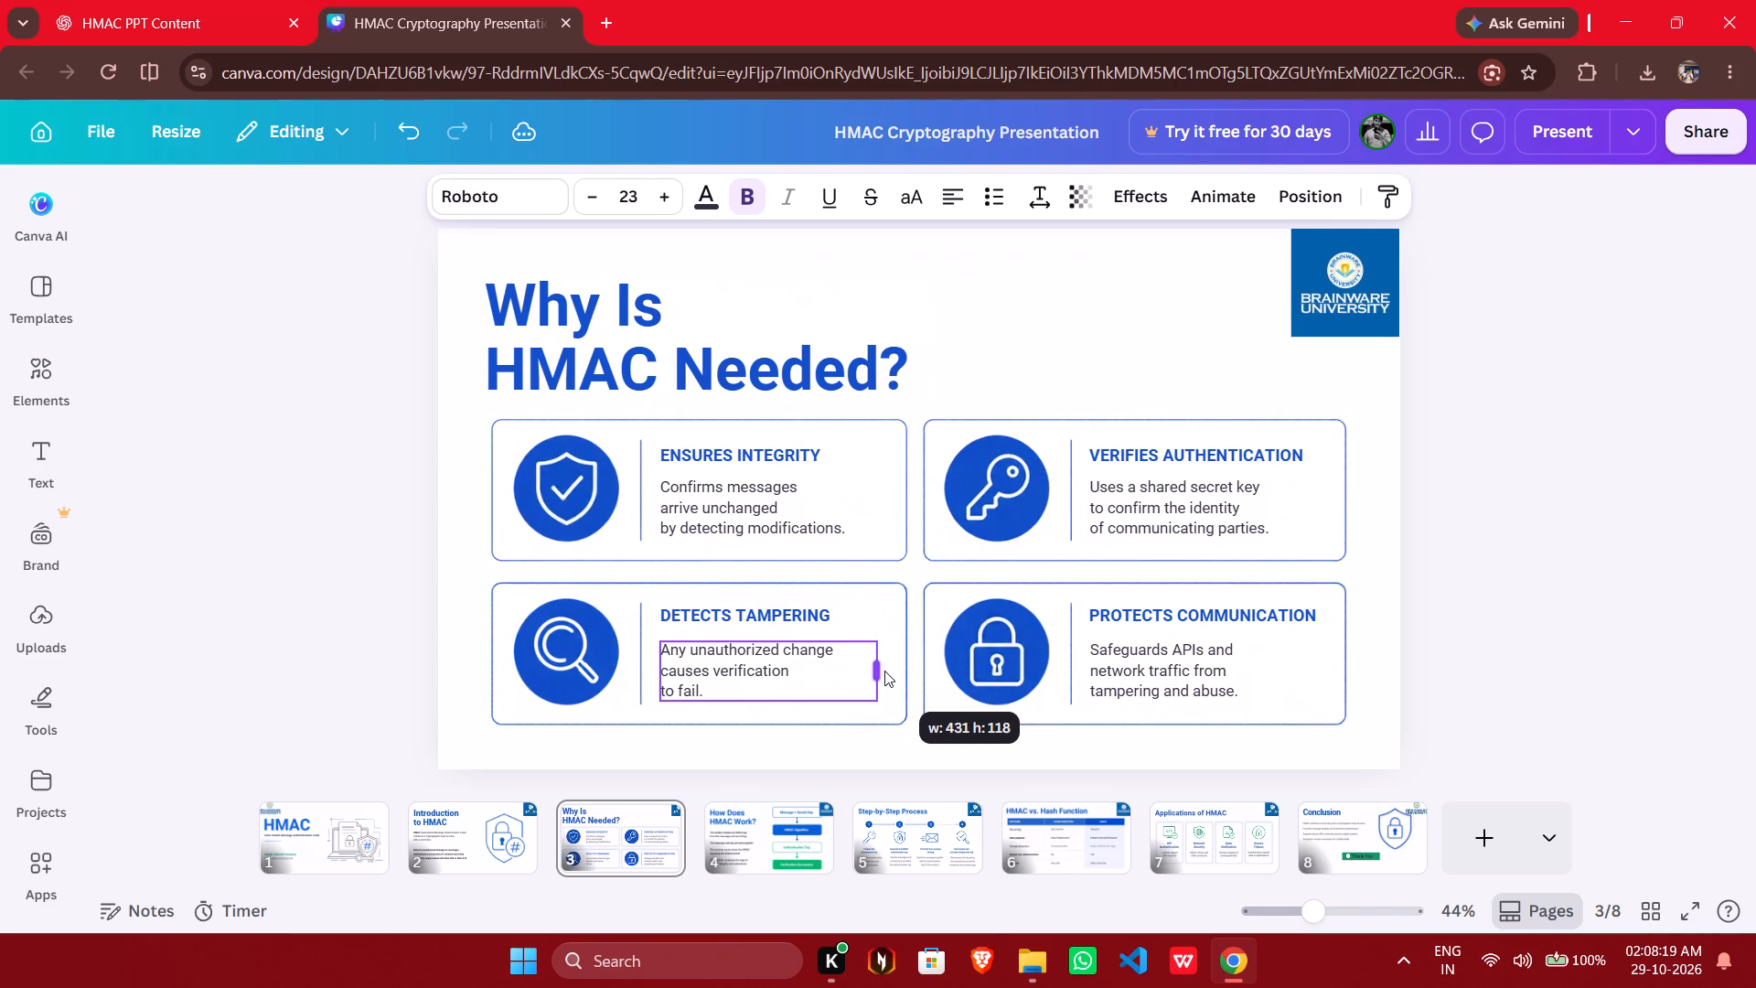
{"action": "left_click_drag", "start_coordinate": [884, 671], "coordinate": [887, 671]}
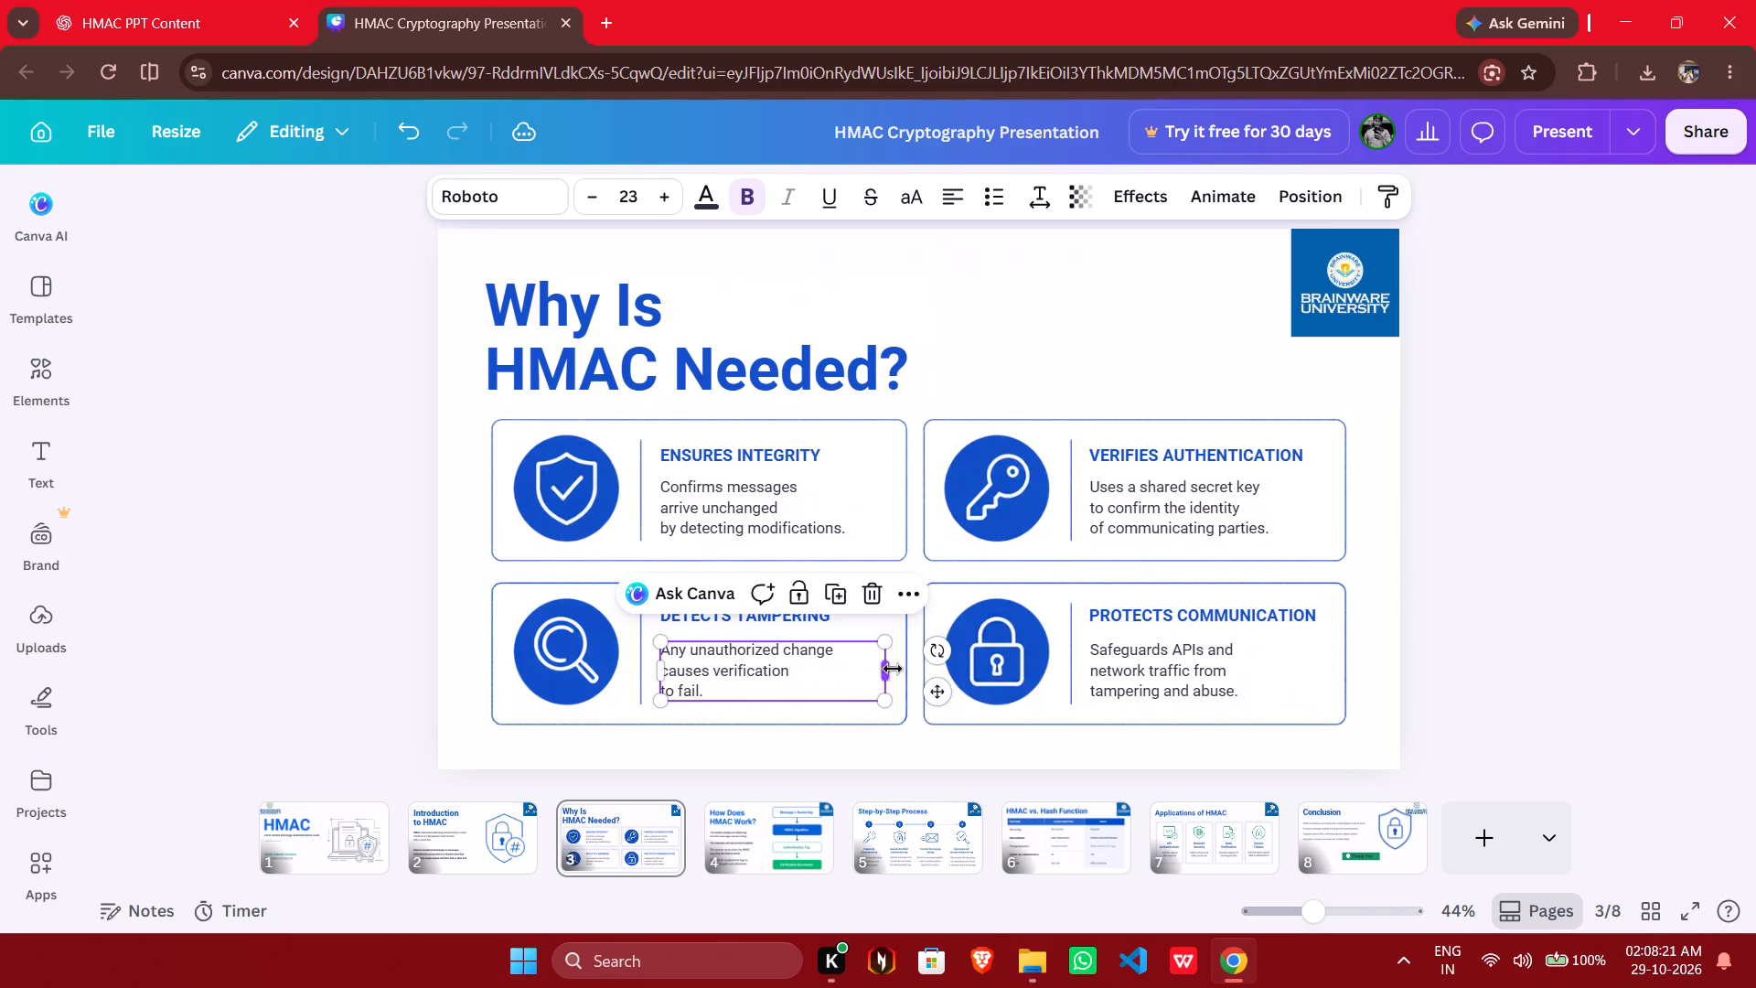
{"action": "left_click", "coordinate": [1126, 669]}
{"action": "left_click", "coordinate": [1589, 658]}
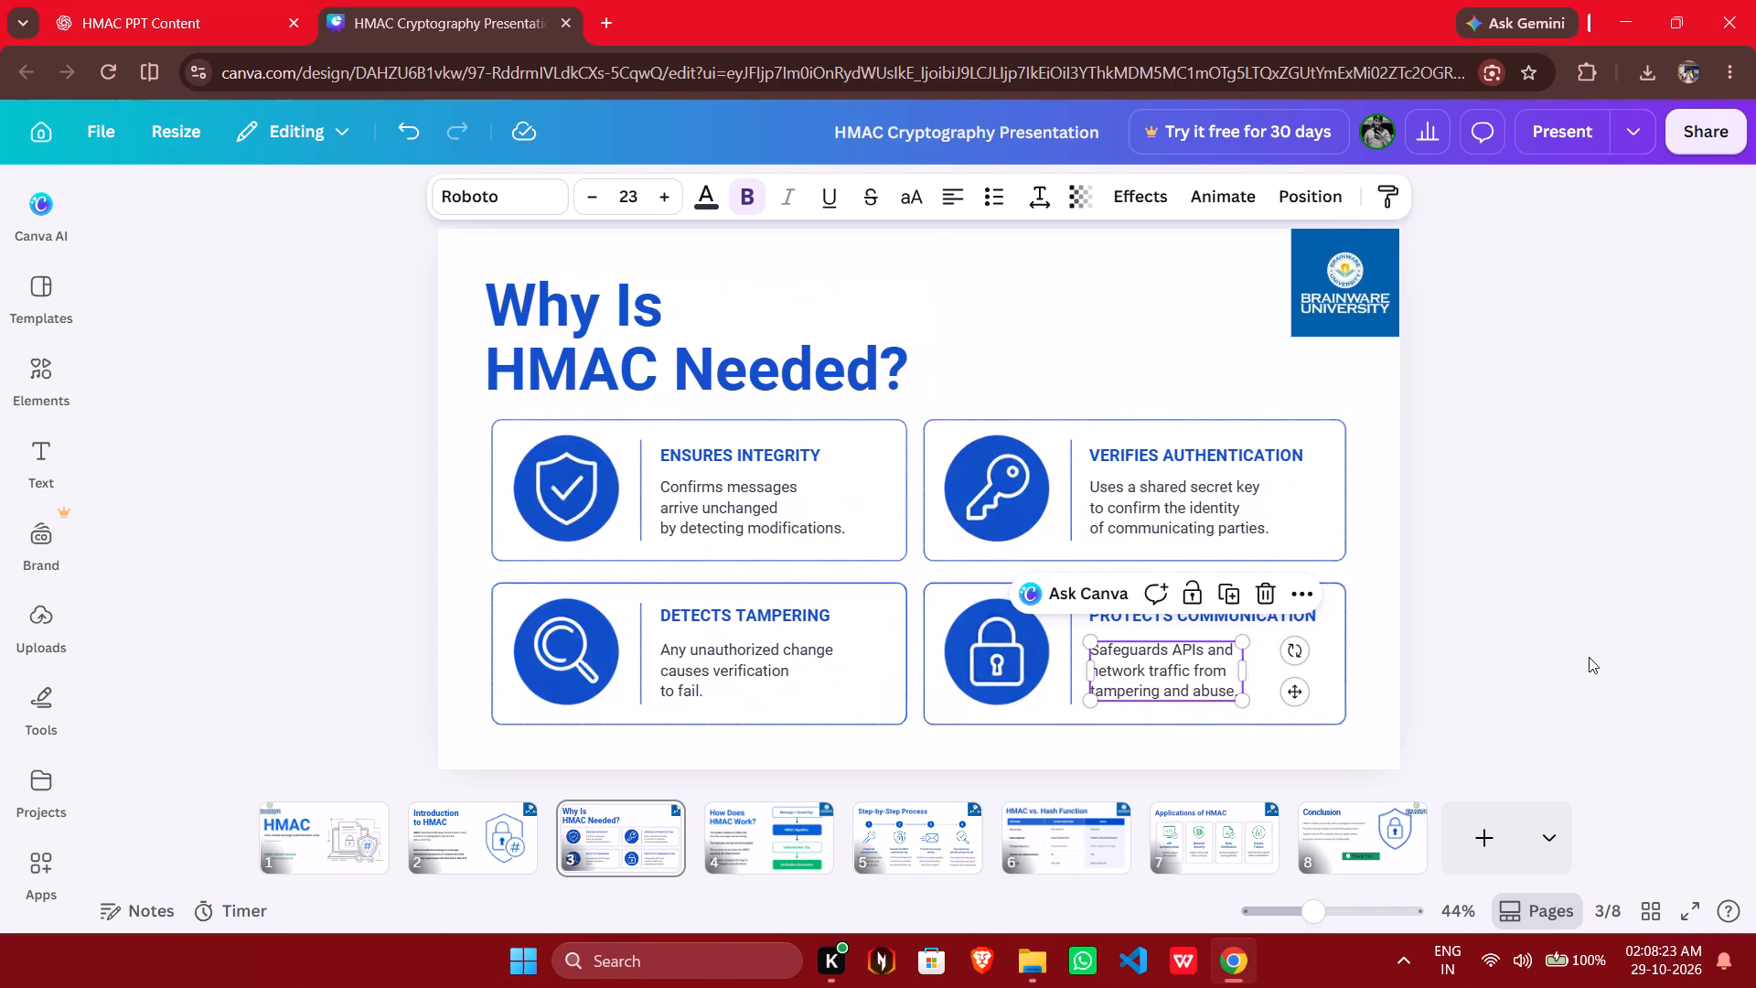
Set the "Ensures Integrity" description to font size 24 and widen its box so the text fits on three lines.
{"action": "left_click", "coordinate": [763, 515]}
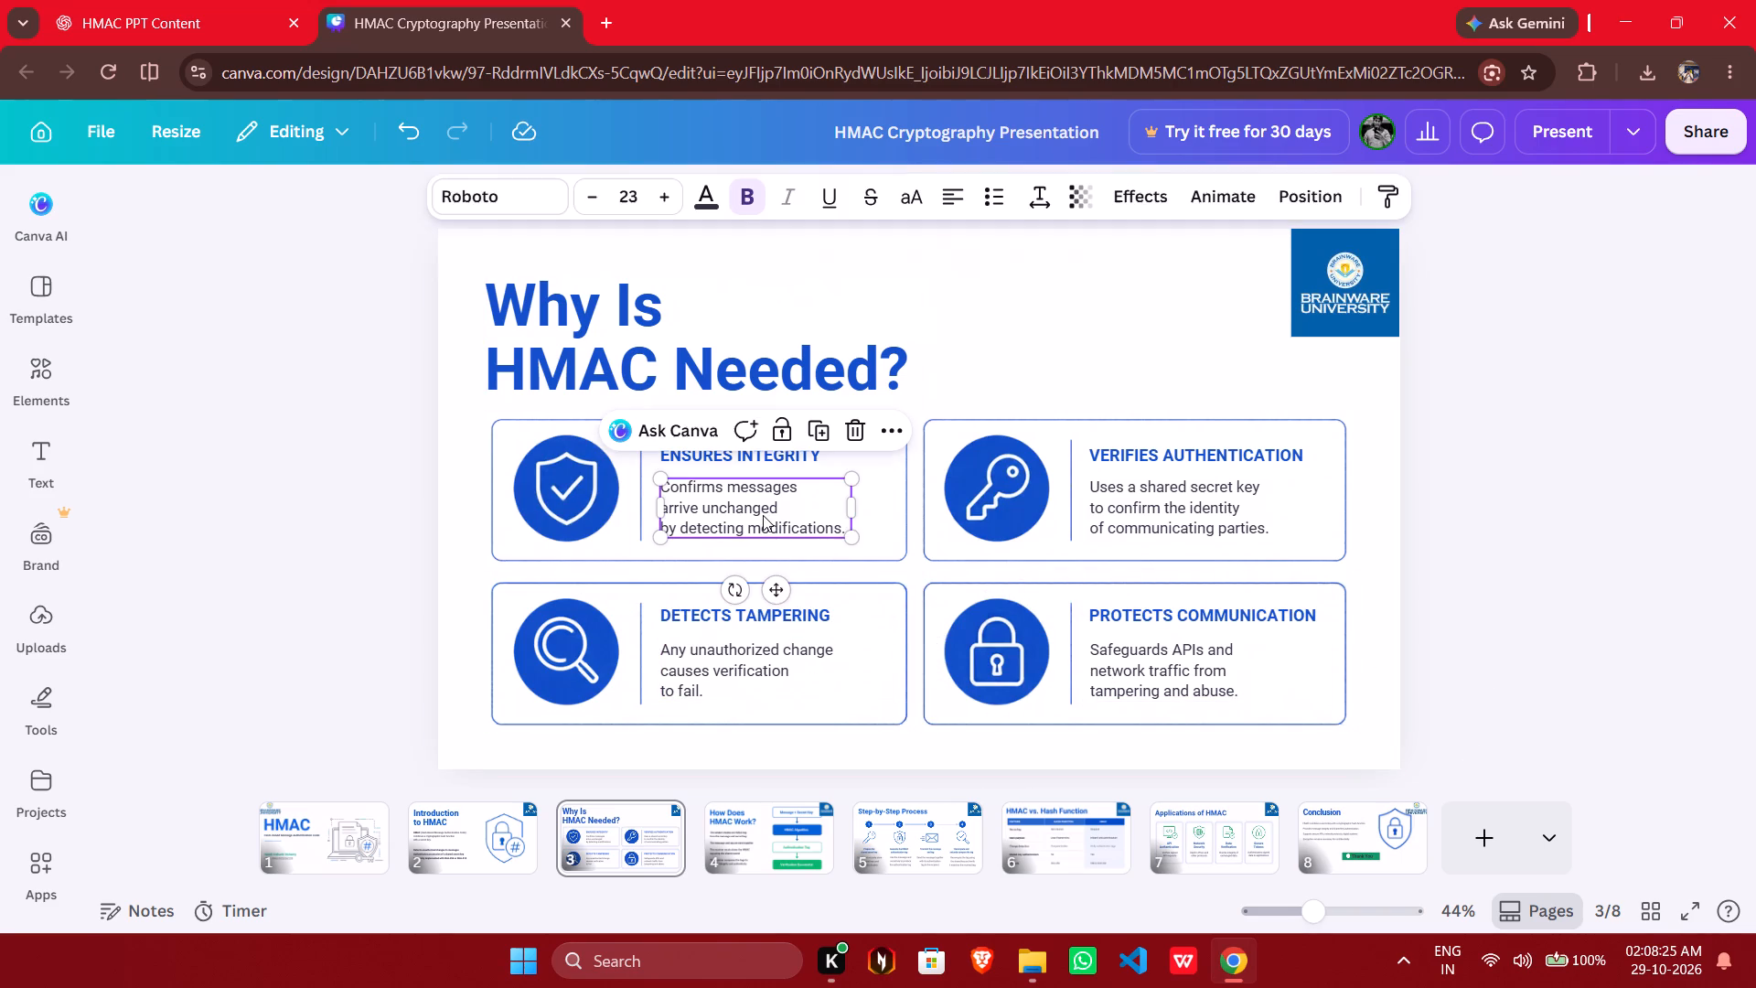
{"action": "left_click", "coordinate": [660, 192]}
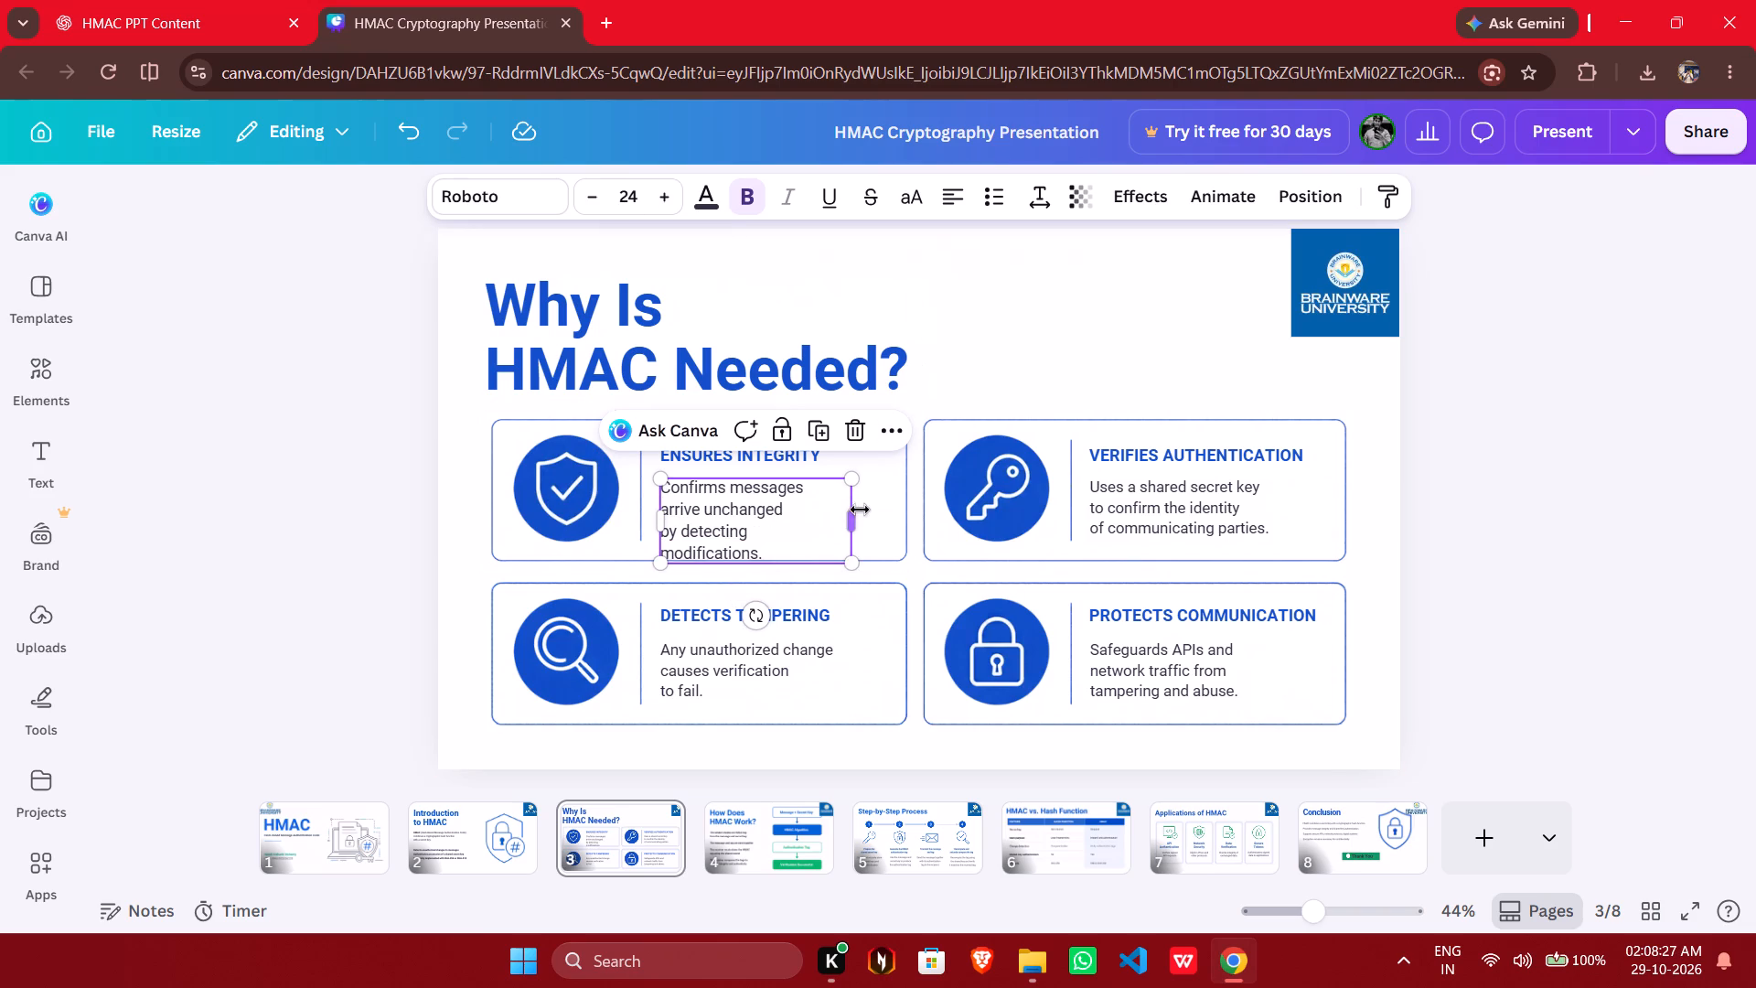
{"action": "left_click_drag", "start_coordinate": [856, 519], "coordinate": [874, 519]}
Set the "Verifies Authentication" description to font size 24 and widen its box so the text fits on three lines.
{"action": "left_click", "coordinate": [1190, 520]}
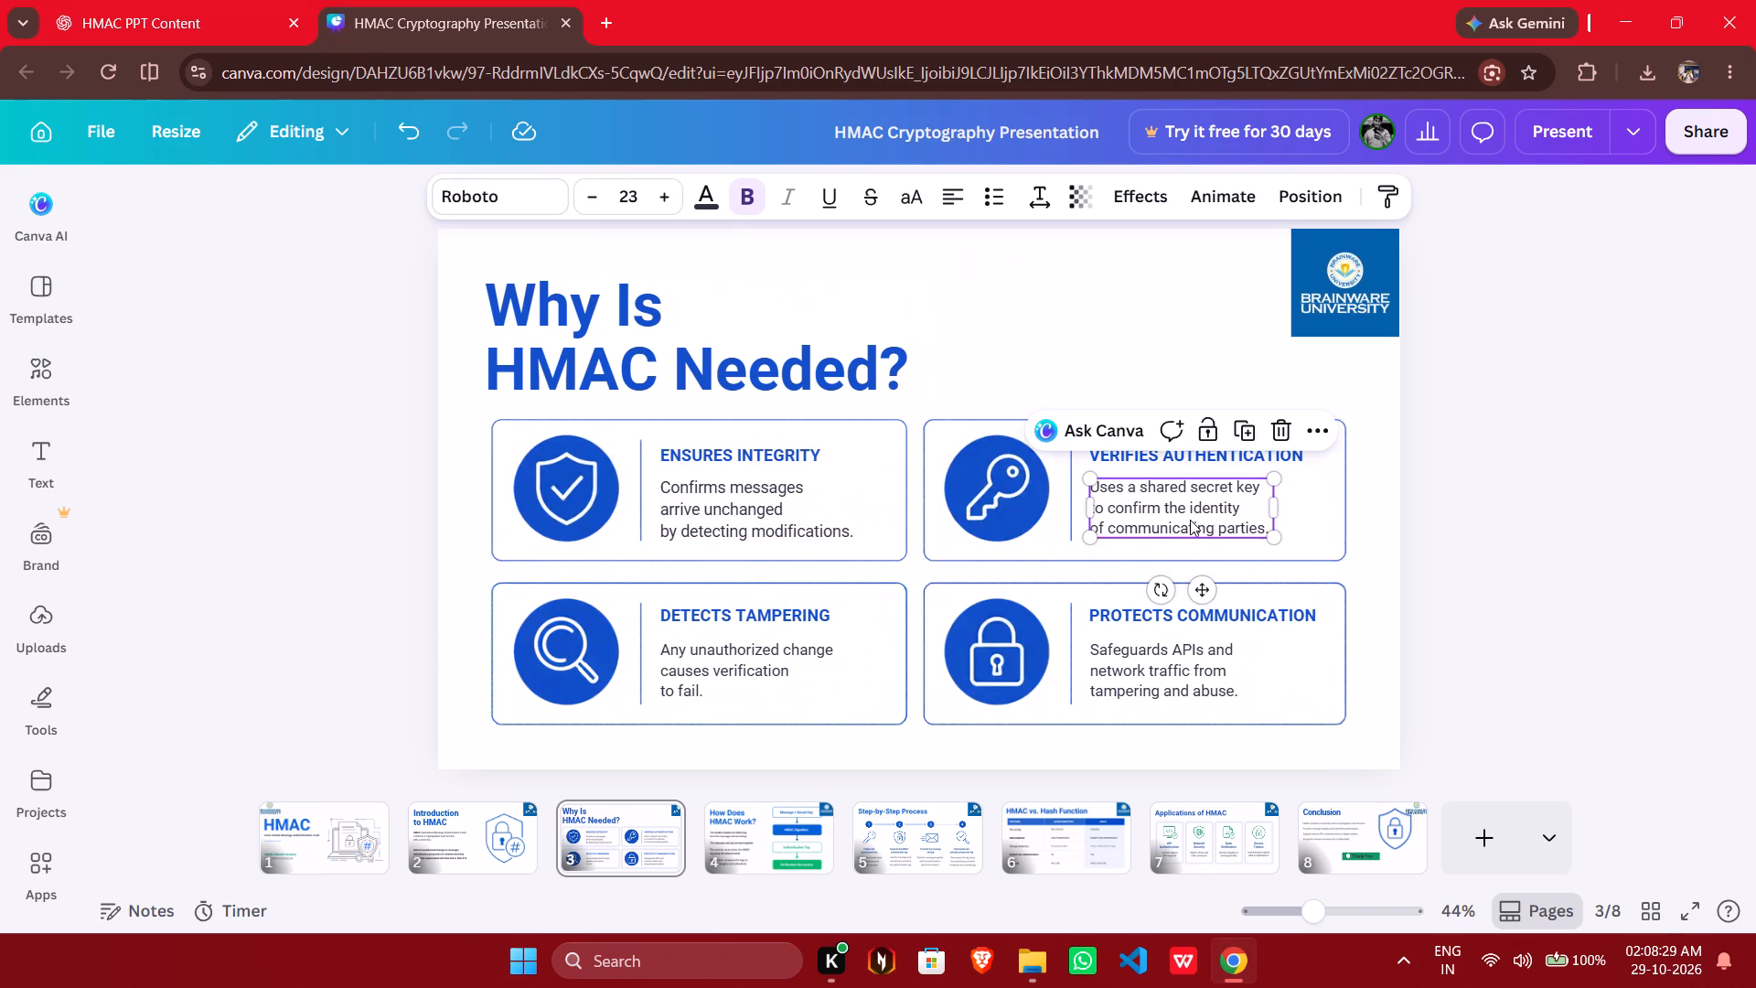
{"action": "left_click", "coordinate": [669, 194]}
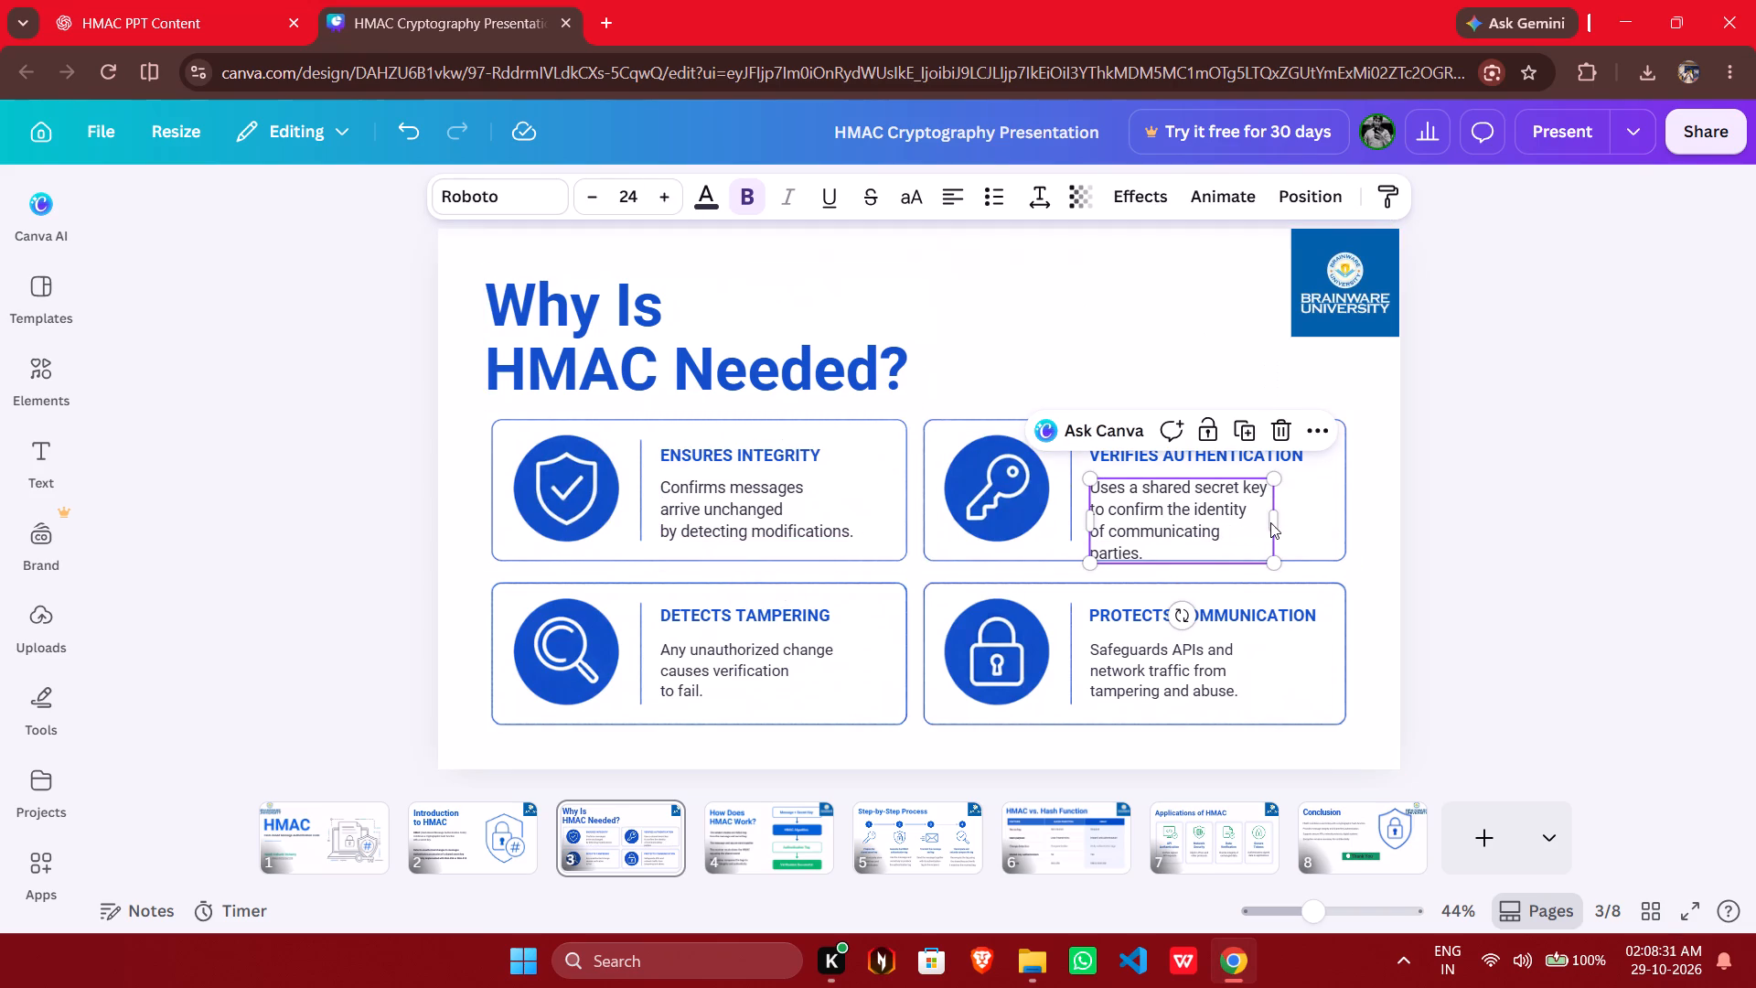
{"action": "left_click_drag", "start_coordinate": [1276, 522], "coordinate": [1287, 521]}
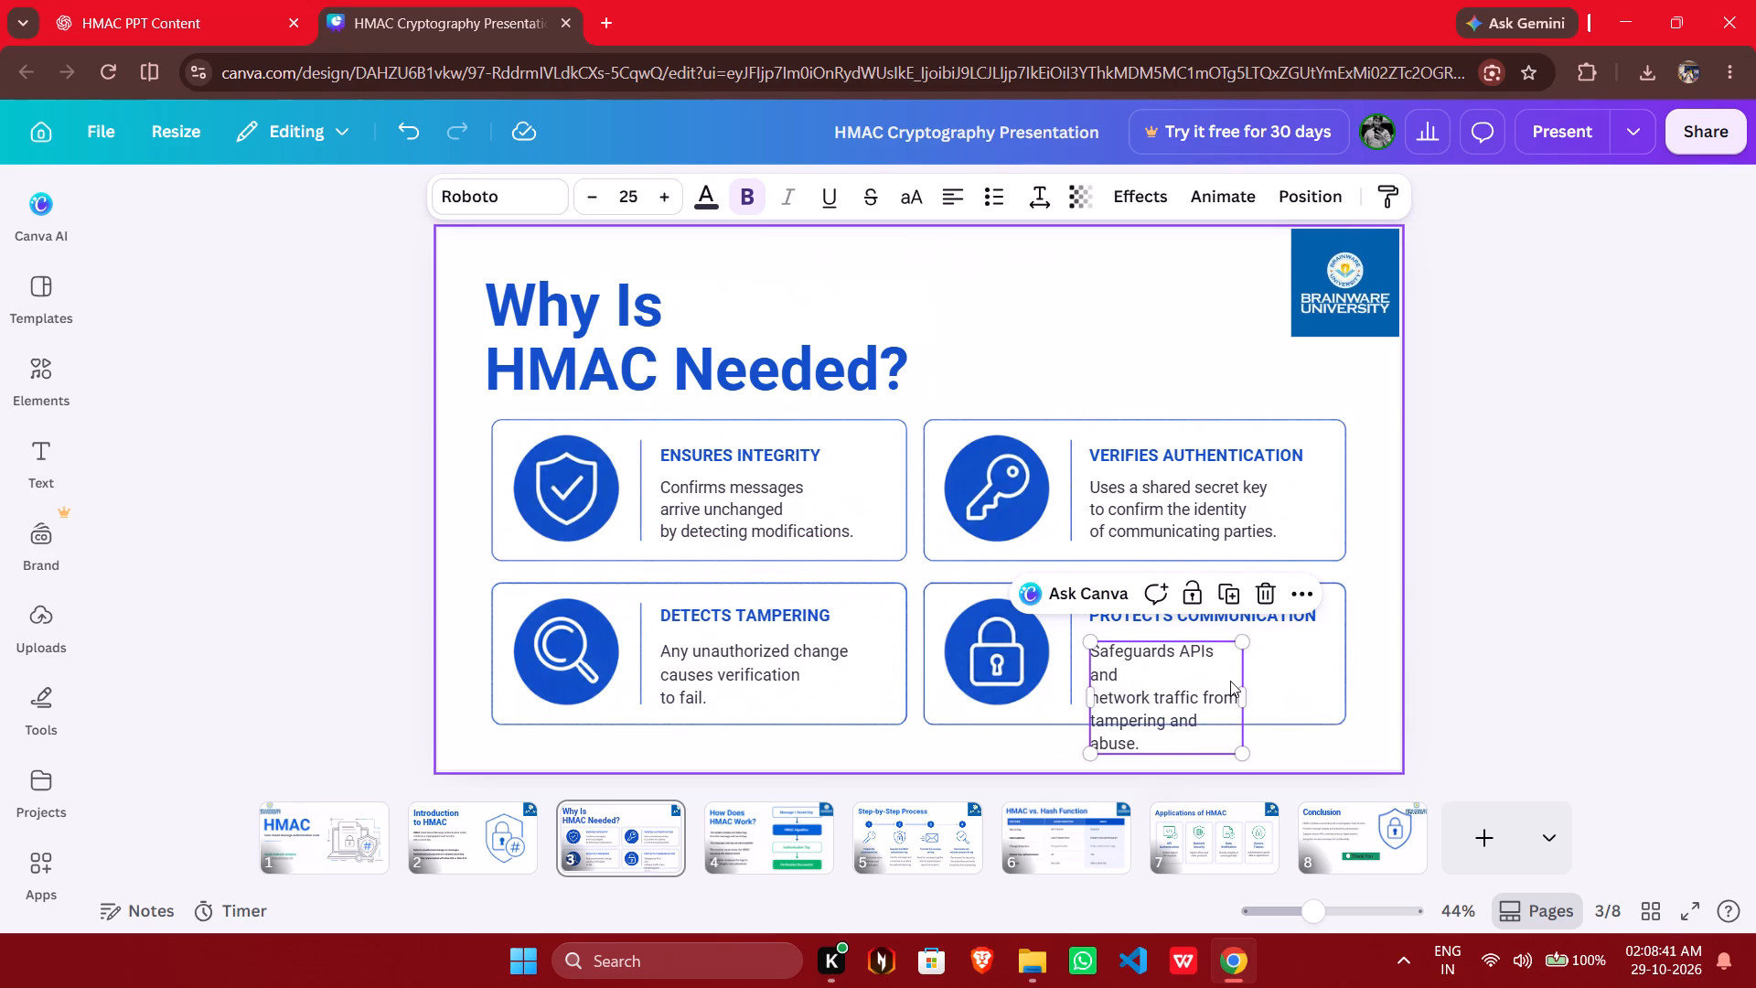
{"action": "left_click_drag", "start_coordinate": [1247, 692], "coordinate": [1275, 692]}
Move the "Ensures Integrity" and "Verifies Authentication" descriptions slightly up toward their headings, keeping both aligned with each other.
{"action": "left_click", "coordinate": [810, 504]}
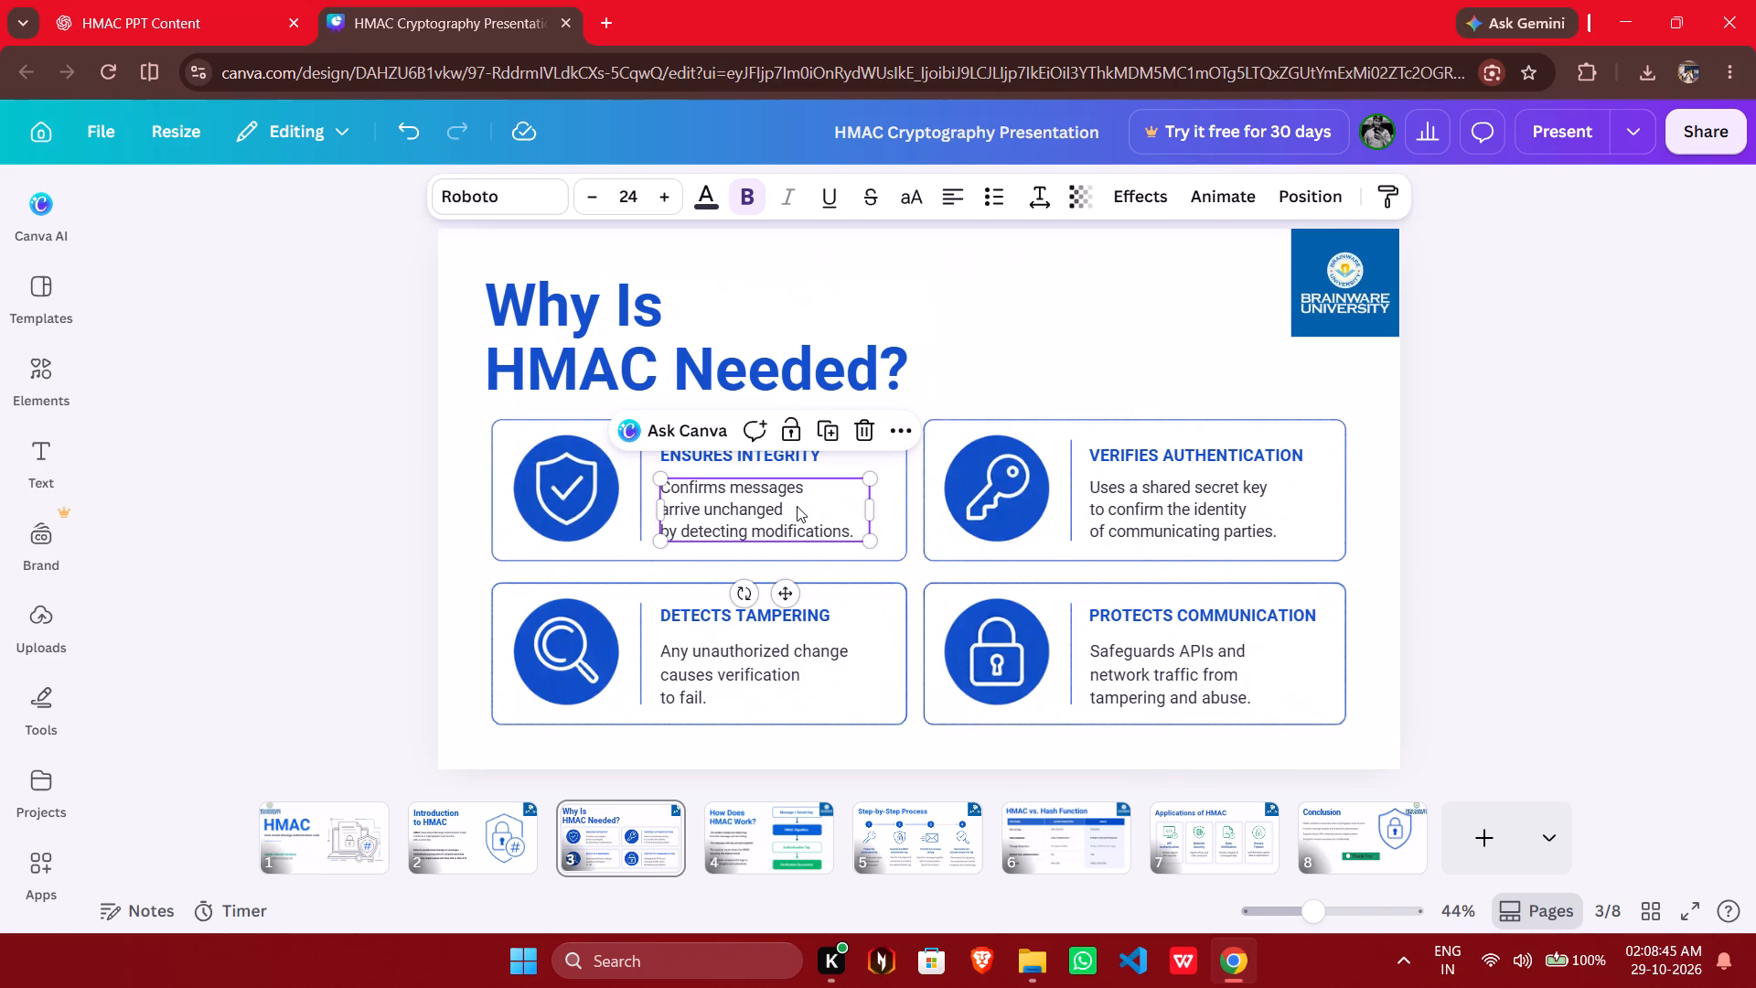
{"action": "left_click", "coordinate": [787, 508]}
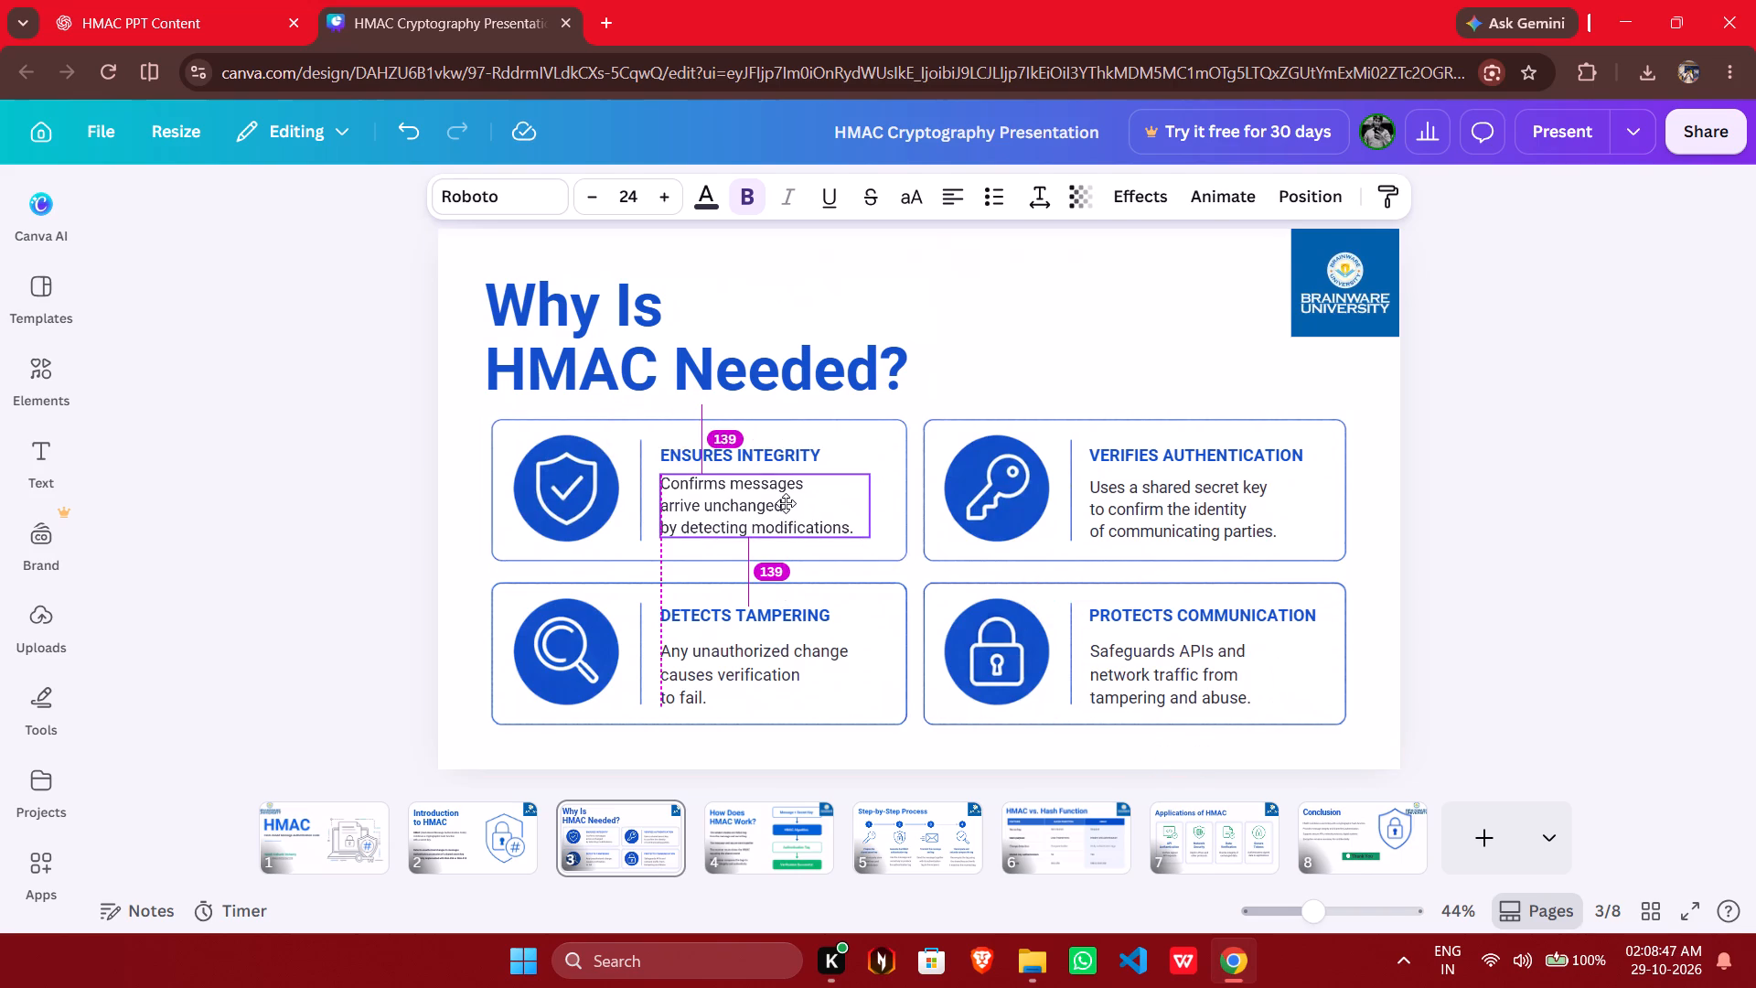
{"action": "left_click", "coordinate": [1120, 539]}
{"action": "left_click", "coordinate": [1127, 534]}
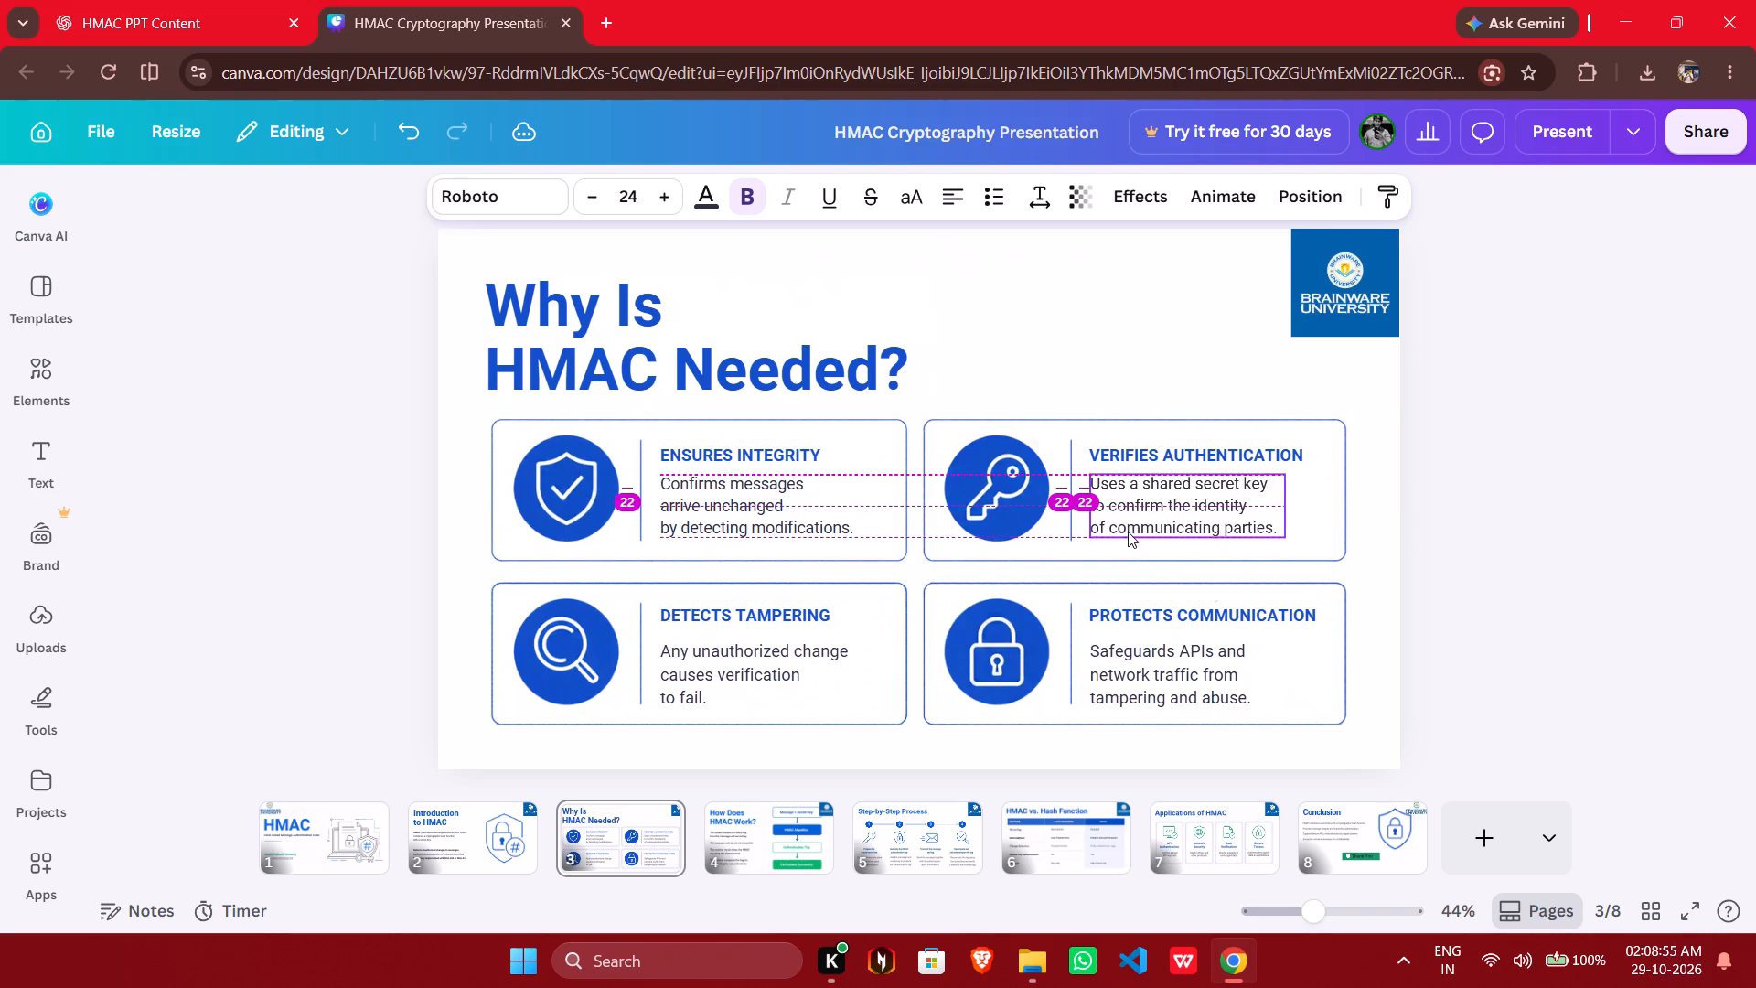
{"action": "left_click", "coordinate": [1441, 520]}
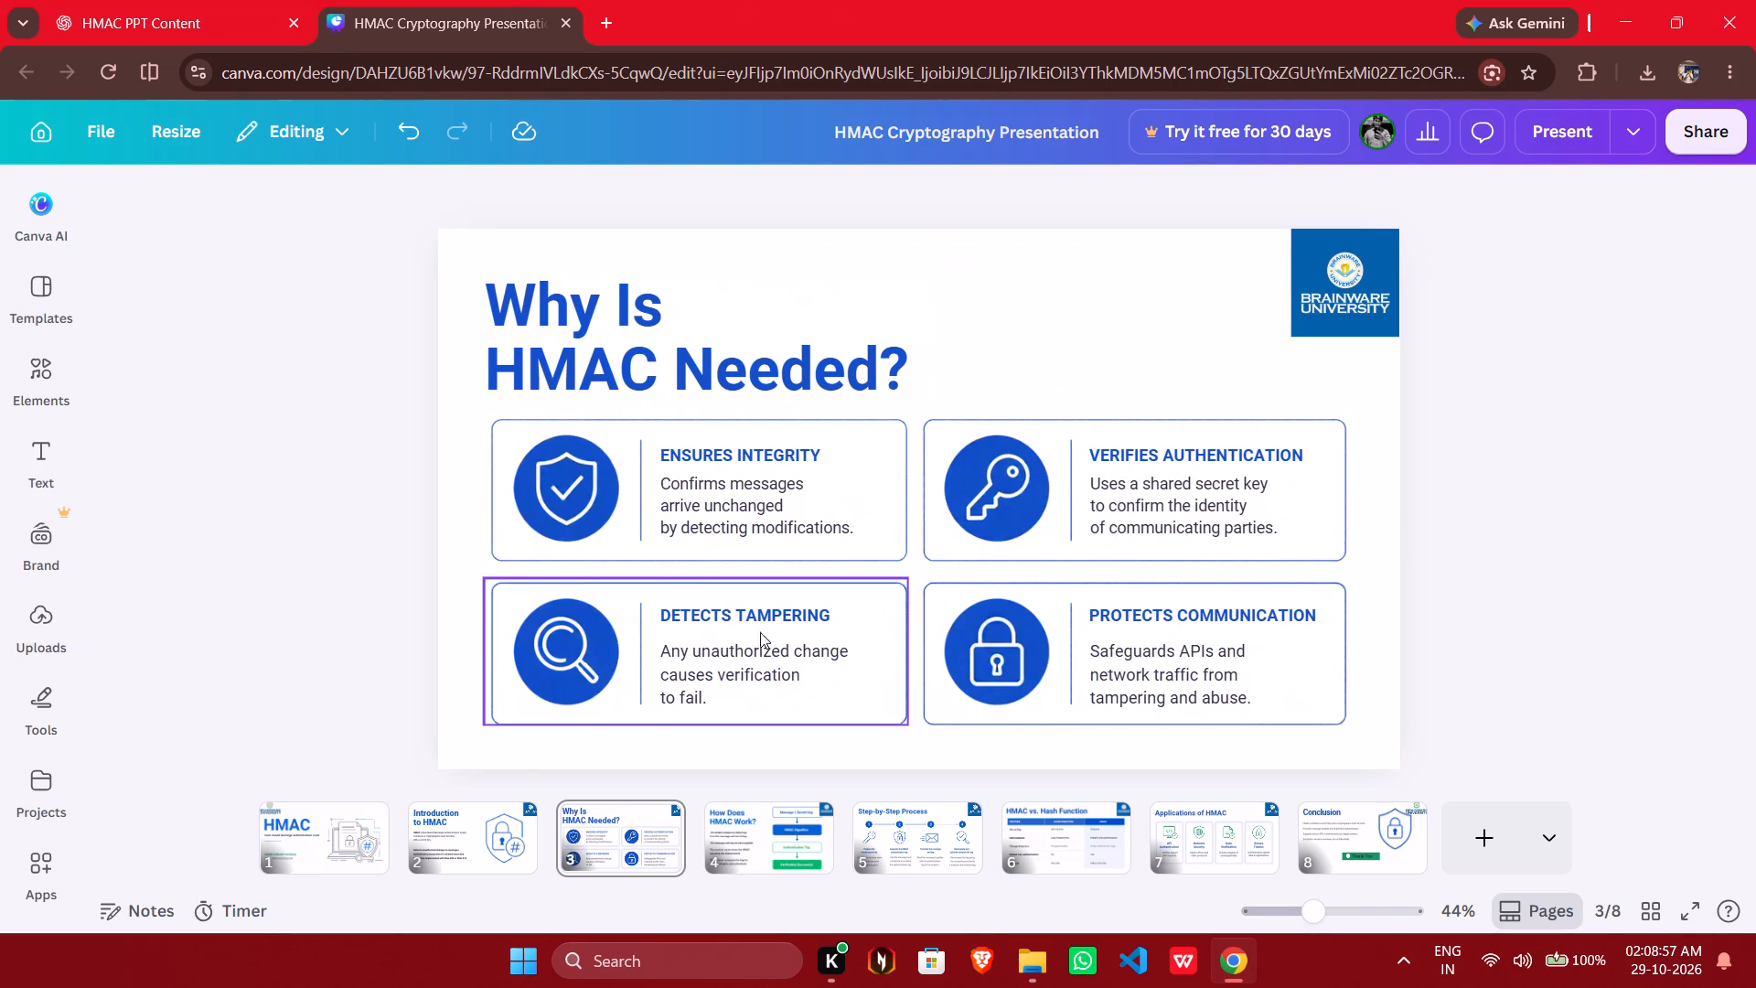
Set the "Detects Tampering" description to font size 24.
{"action": "left_click", "coordinate": [780, 675]}
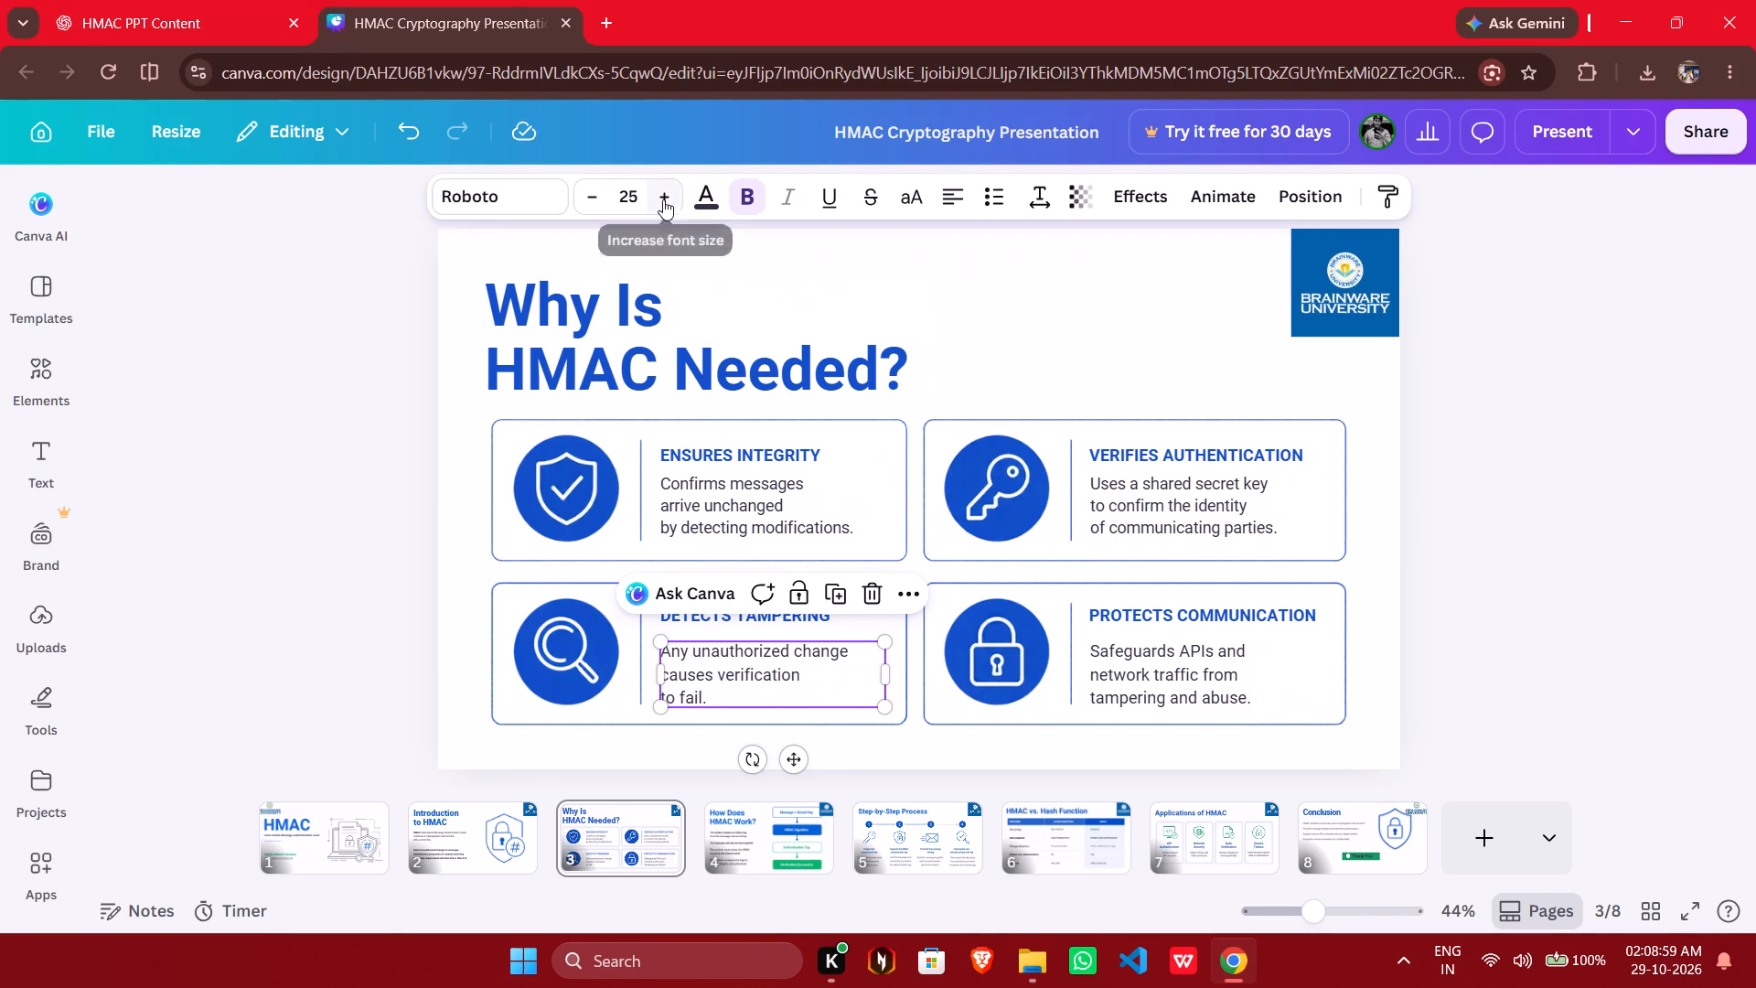
{"action": "left_click", "coordinate": [594, 197]}
{"action": "left_click", "coordinate": [668, 198]}
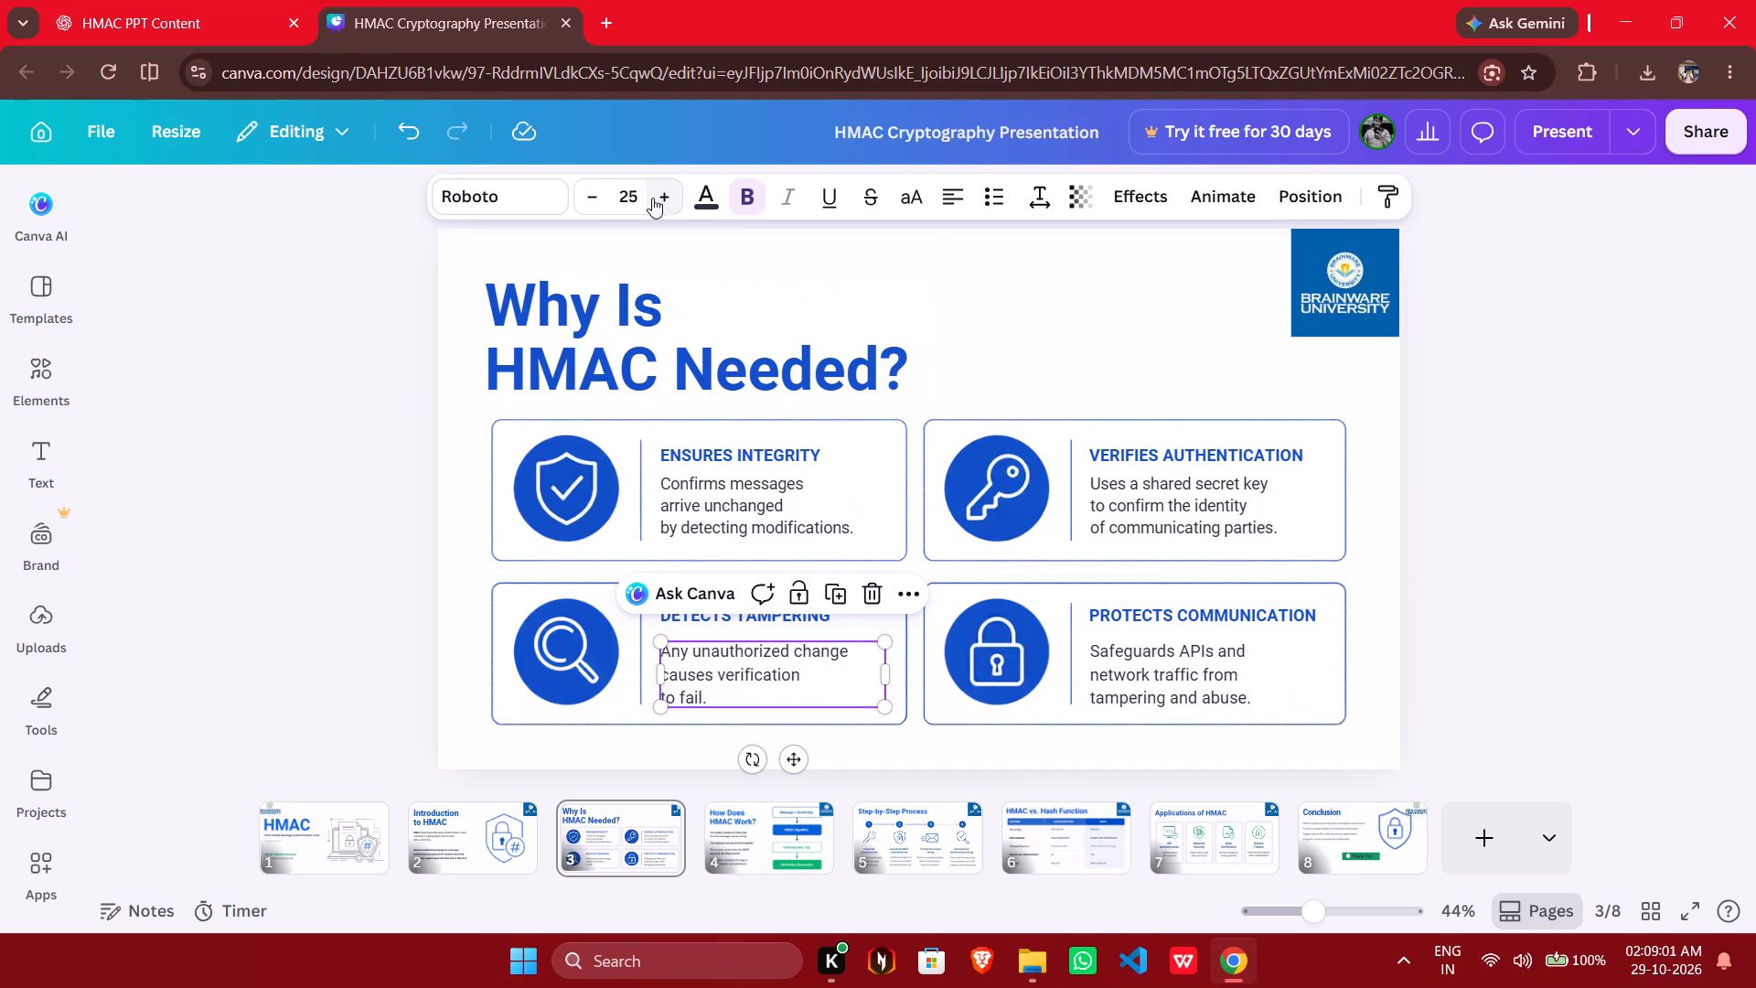
{"action": "left_click", "coordinate": [581, 193]}
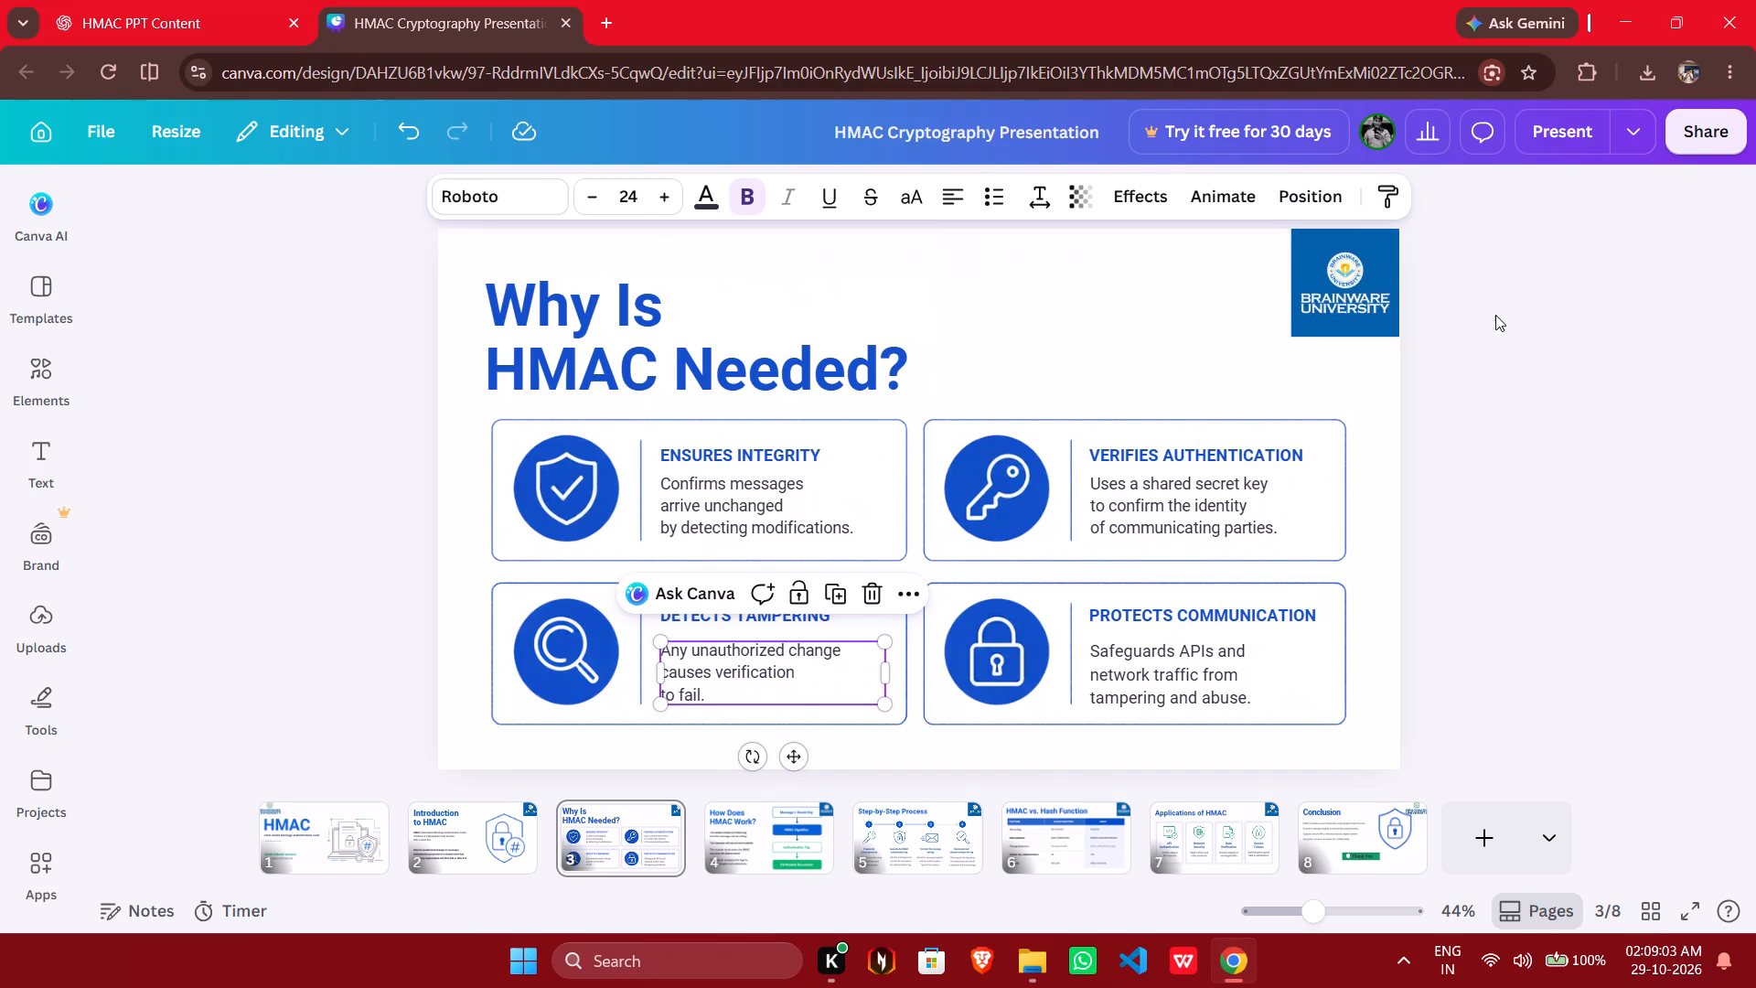
{"action": "left_click", "coordinate": [1495, 316]}
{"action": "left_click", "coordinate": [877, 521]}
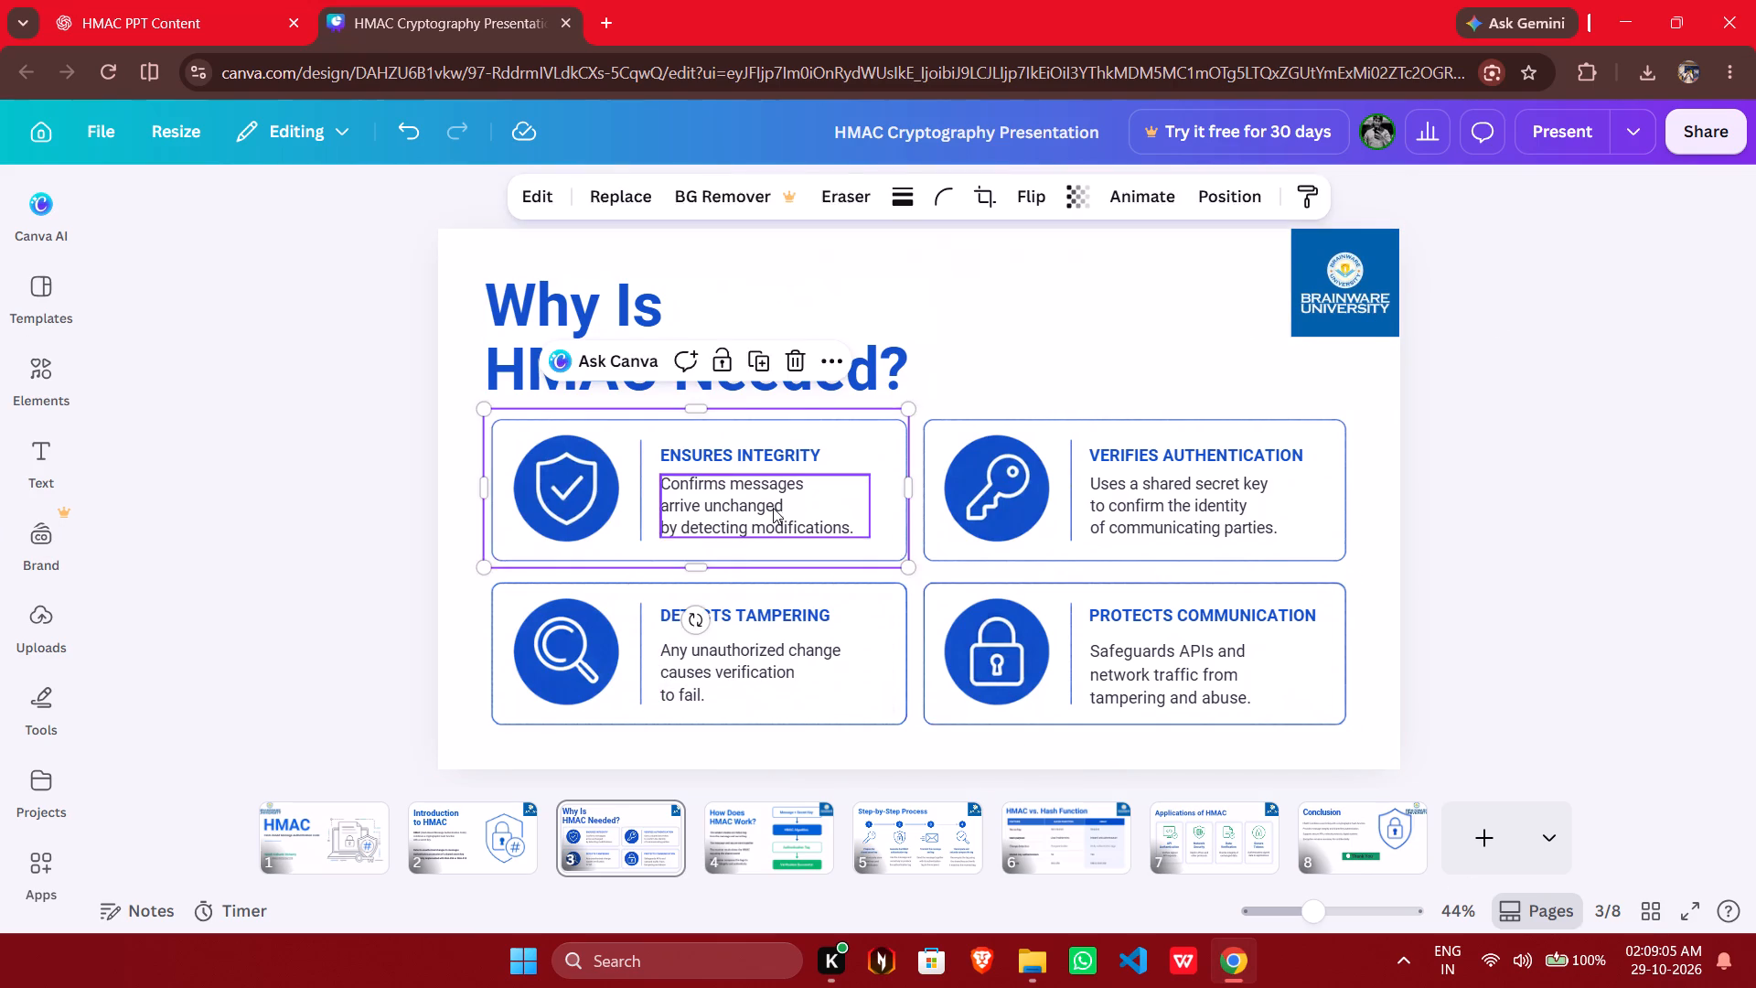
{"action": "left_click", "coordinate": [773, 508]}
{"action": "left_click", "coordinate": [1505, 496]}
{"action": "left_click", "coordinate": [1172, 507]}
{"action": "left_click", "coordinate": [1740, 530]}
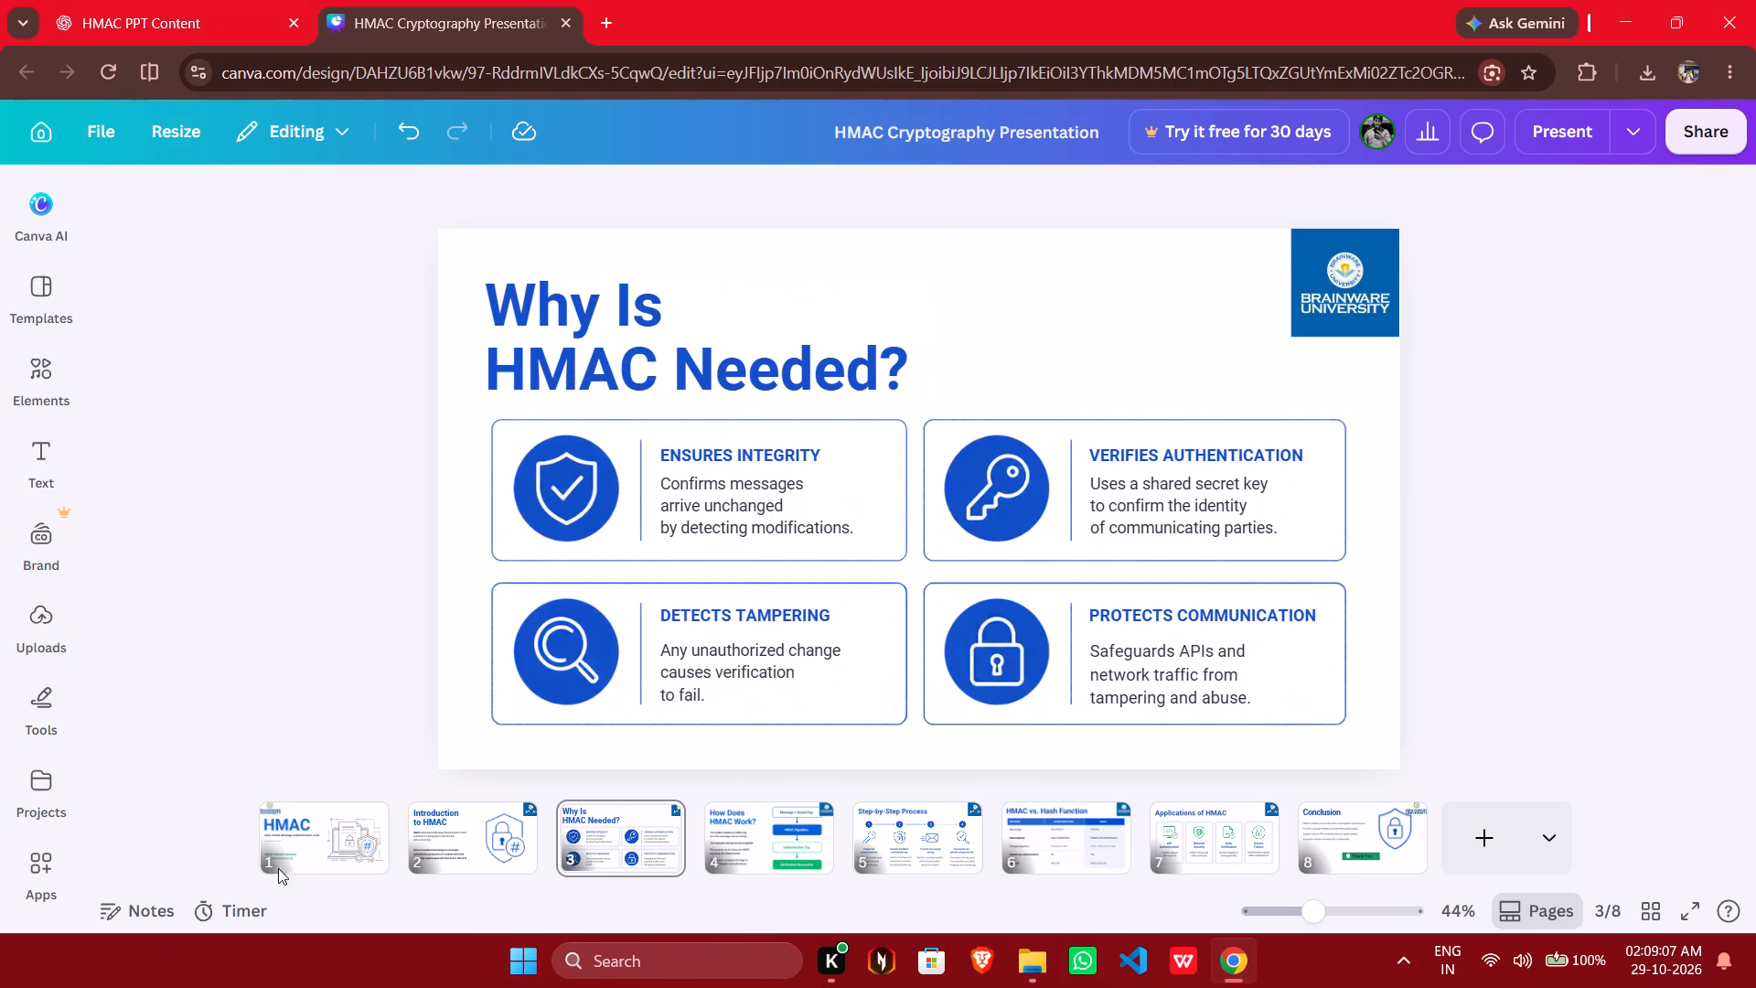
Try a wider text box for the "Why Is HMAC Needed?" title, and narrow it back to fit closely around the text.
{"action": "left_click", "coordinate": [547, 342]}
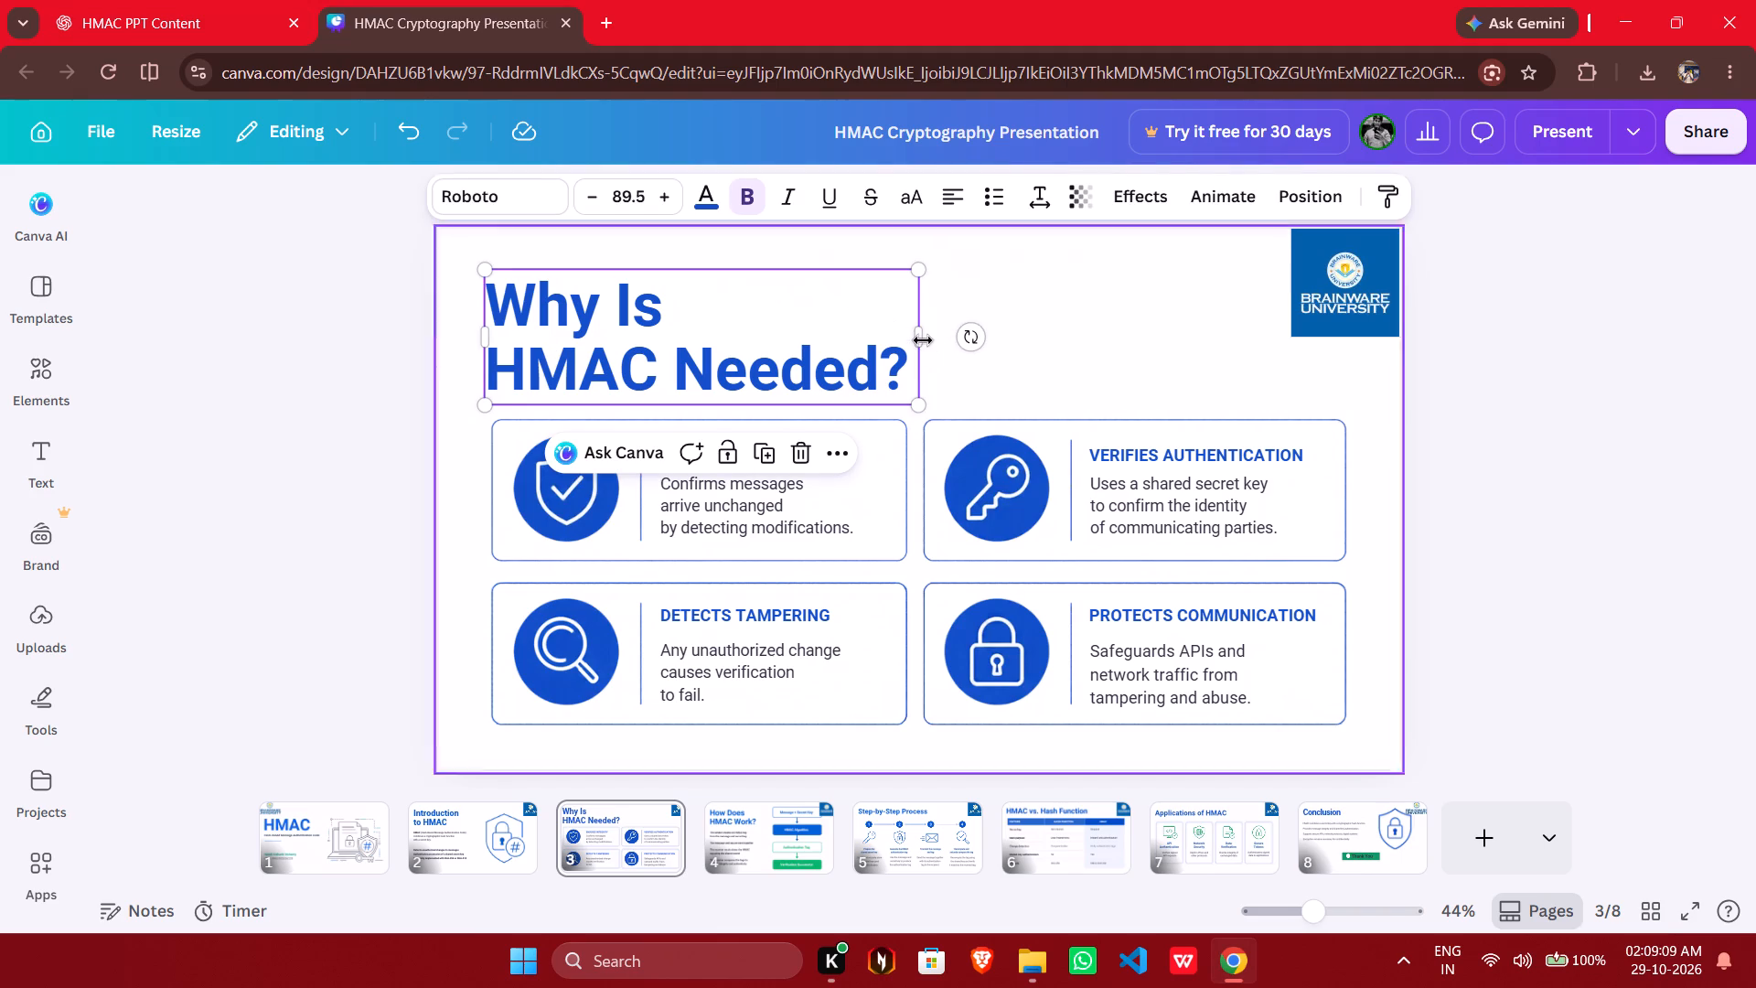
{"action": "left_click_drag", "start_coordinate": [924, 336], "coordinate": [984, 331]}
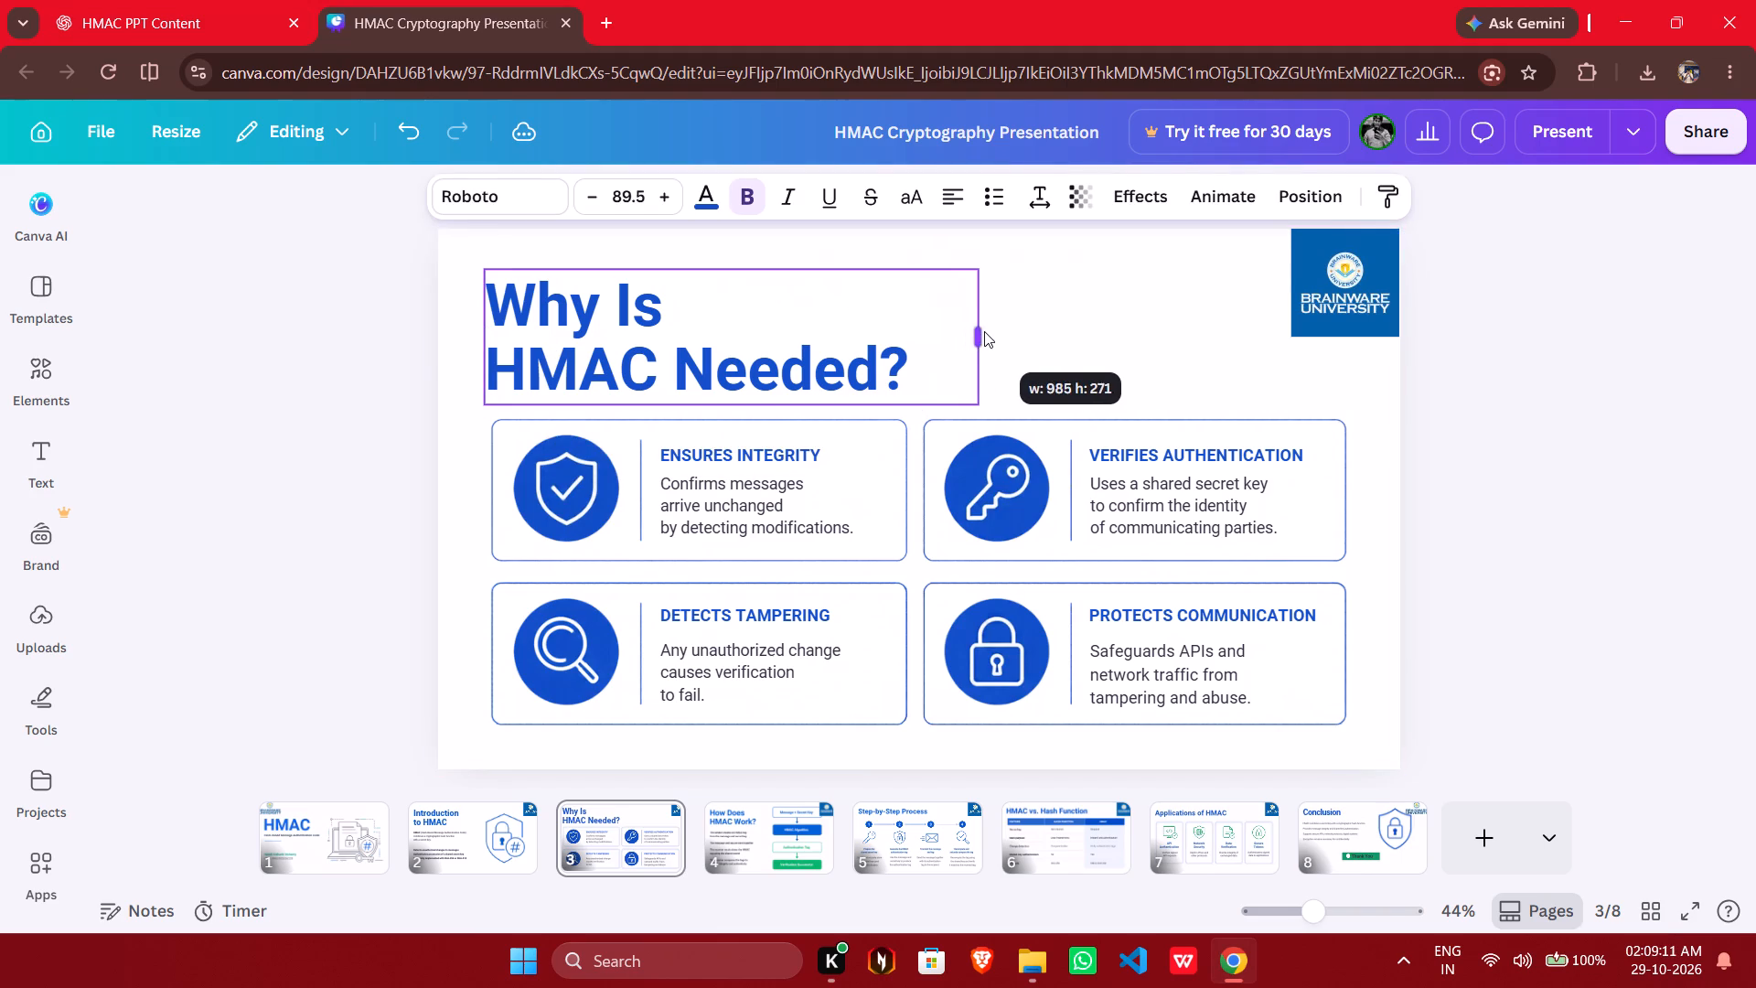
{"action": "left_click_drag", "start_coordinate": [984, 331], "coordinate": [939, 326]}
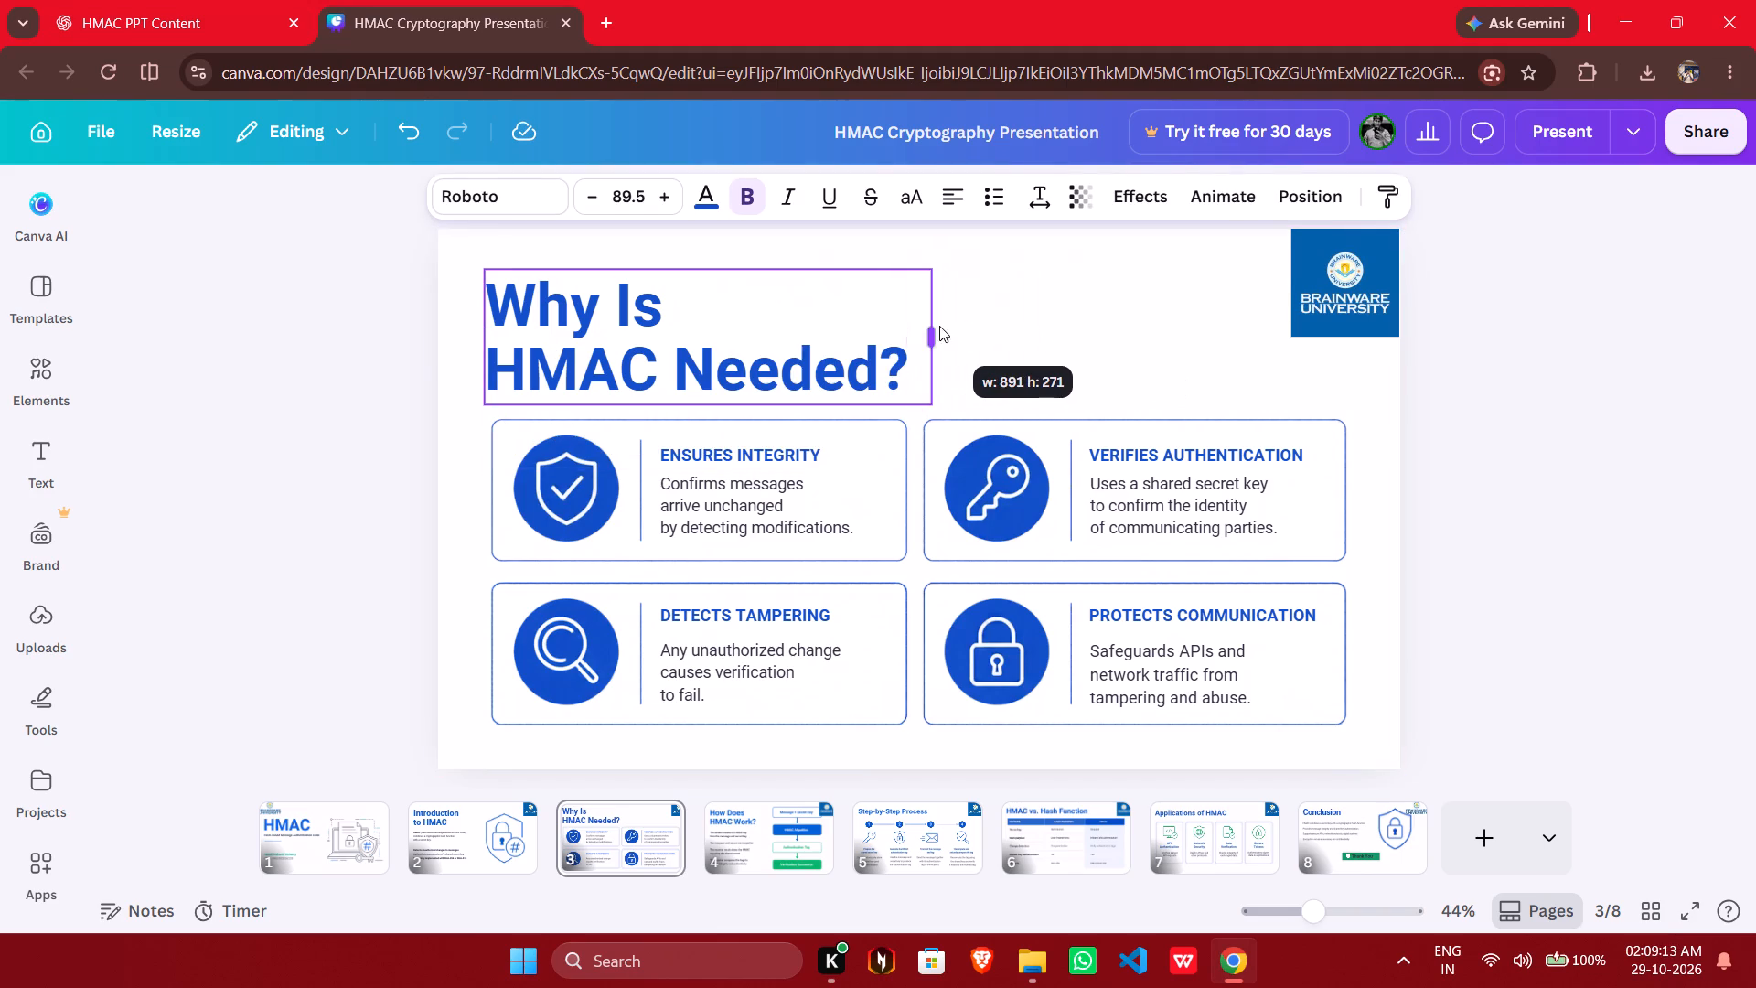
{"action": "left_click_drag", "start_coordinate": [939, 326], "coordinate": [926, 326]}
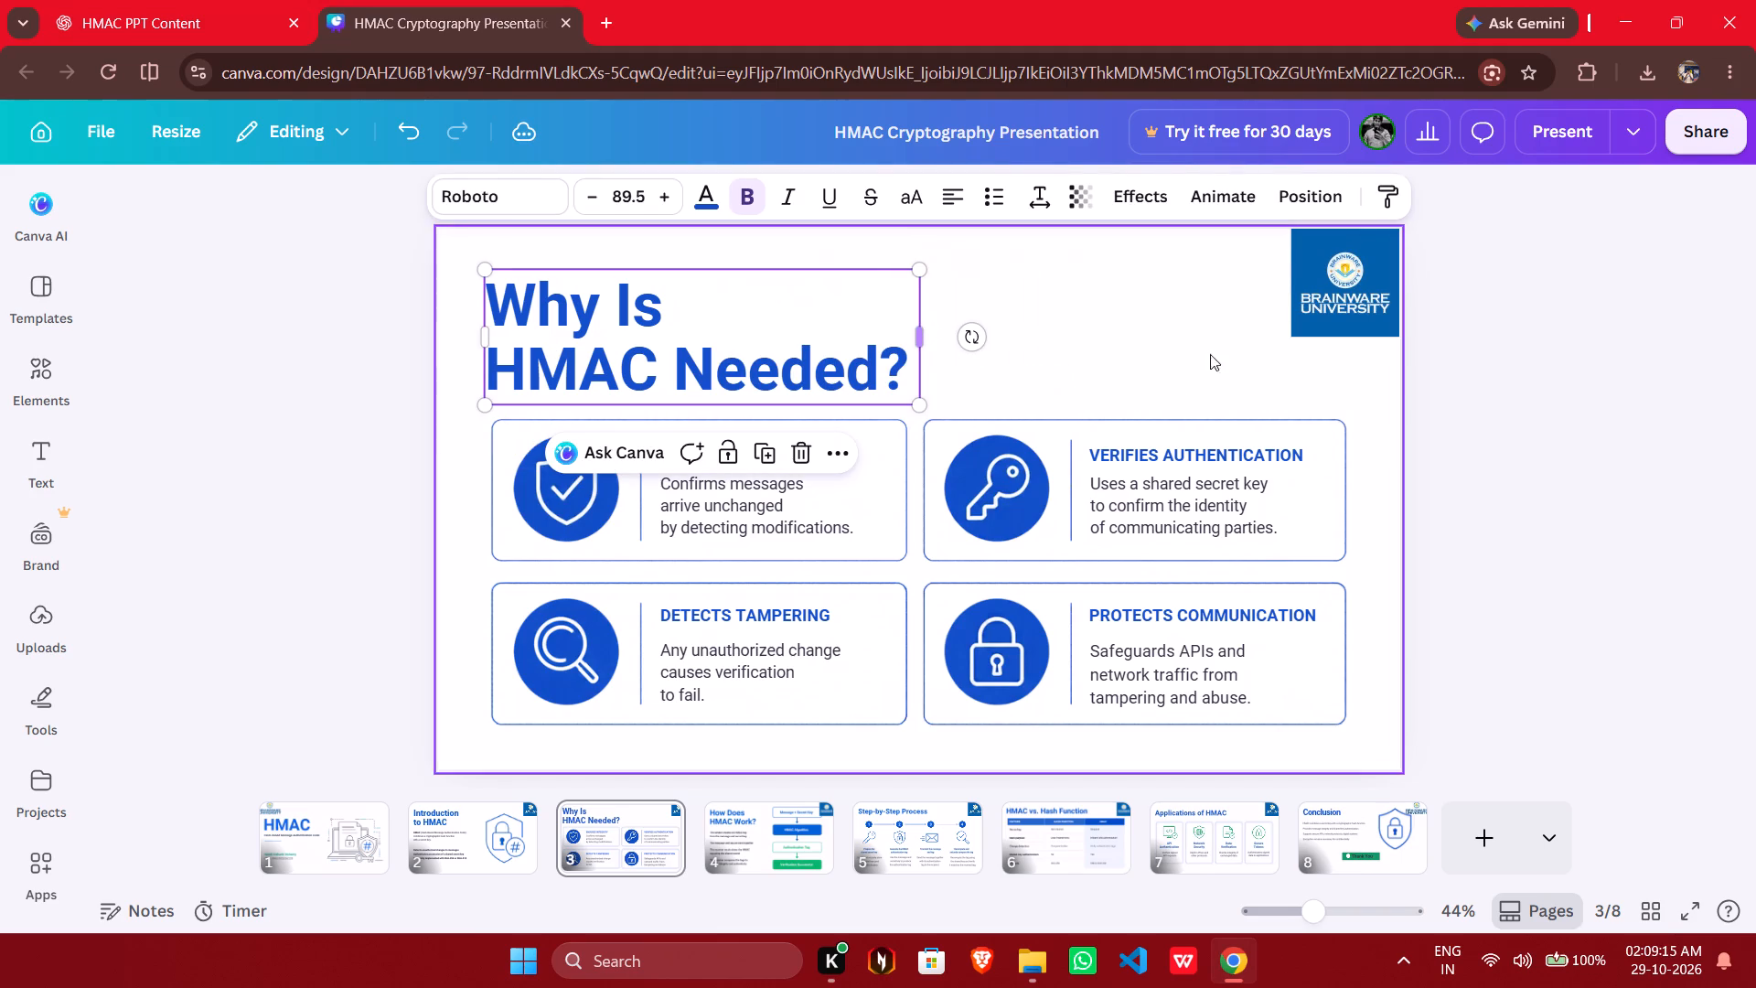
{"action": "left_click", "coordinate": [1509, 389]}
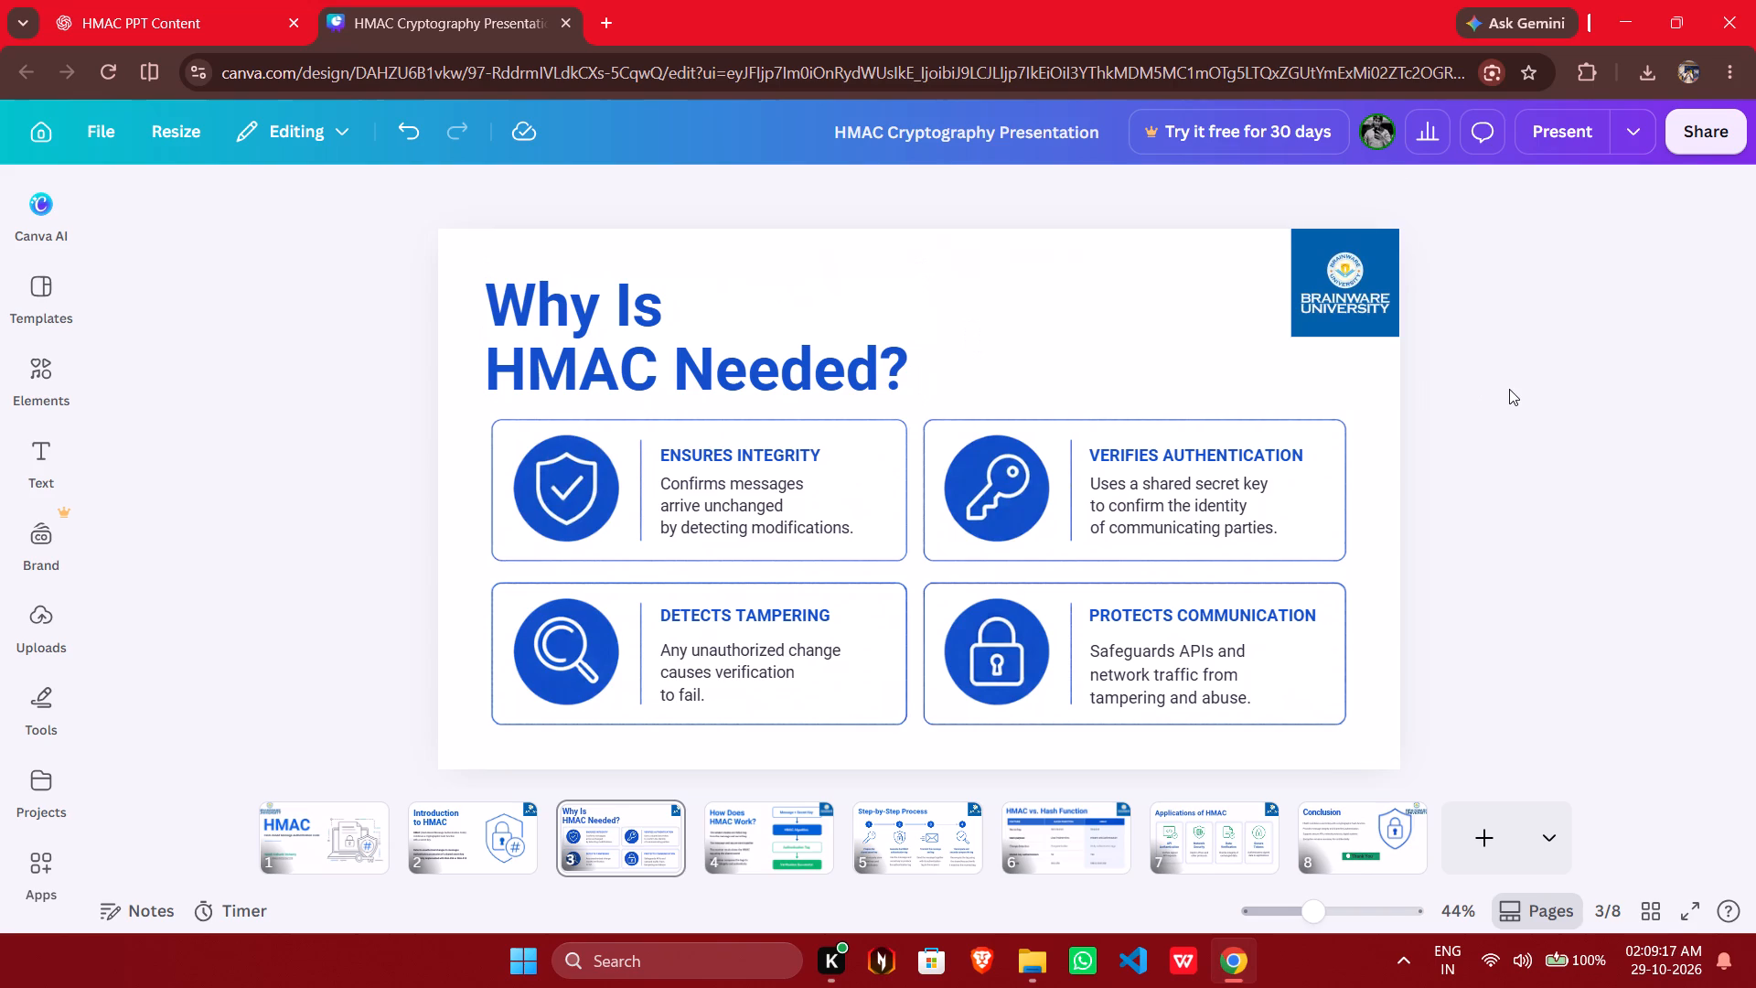
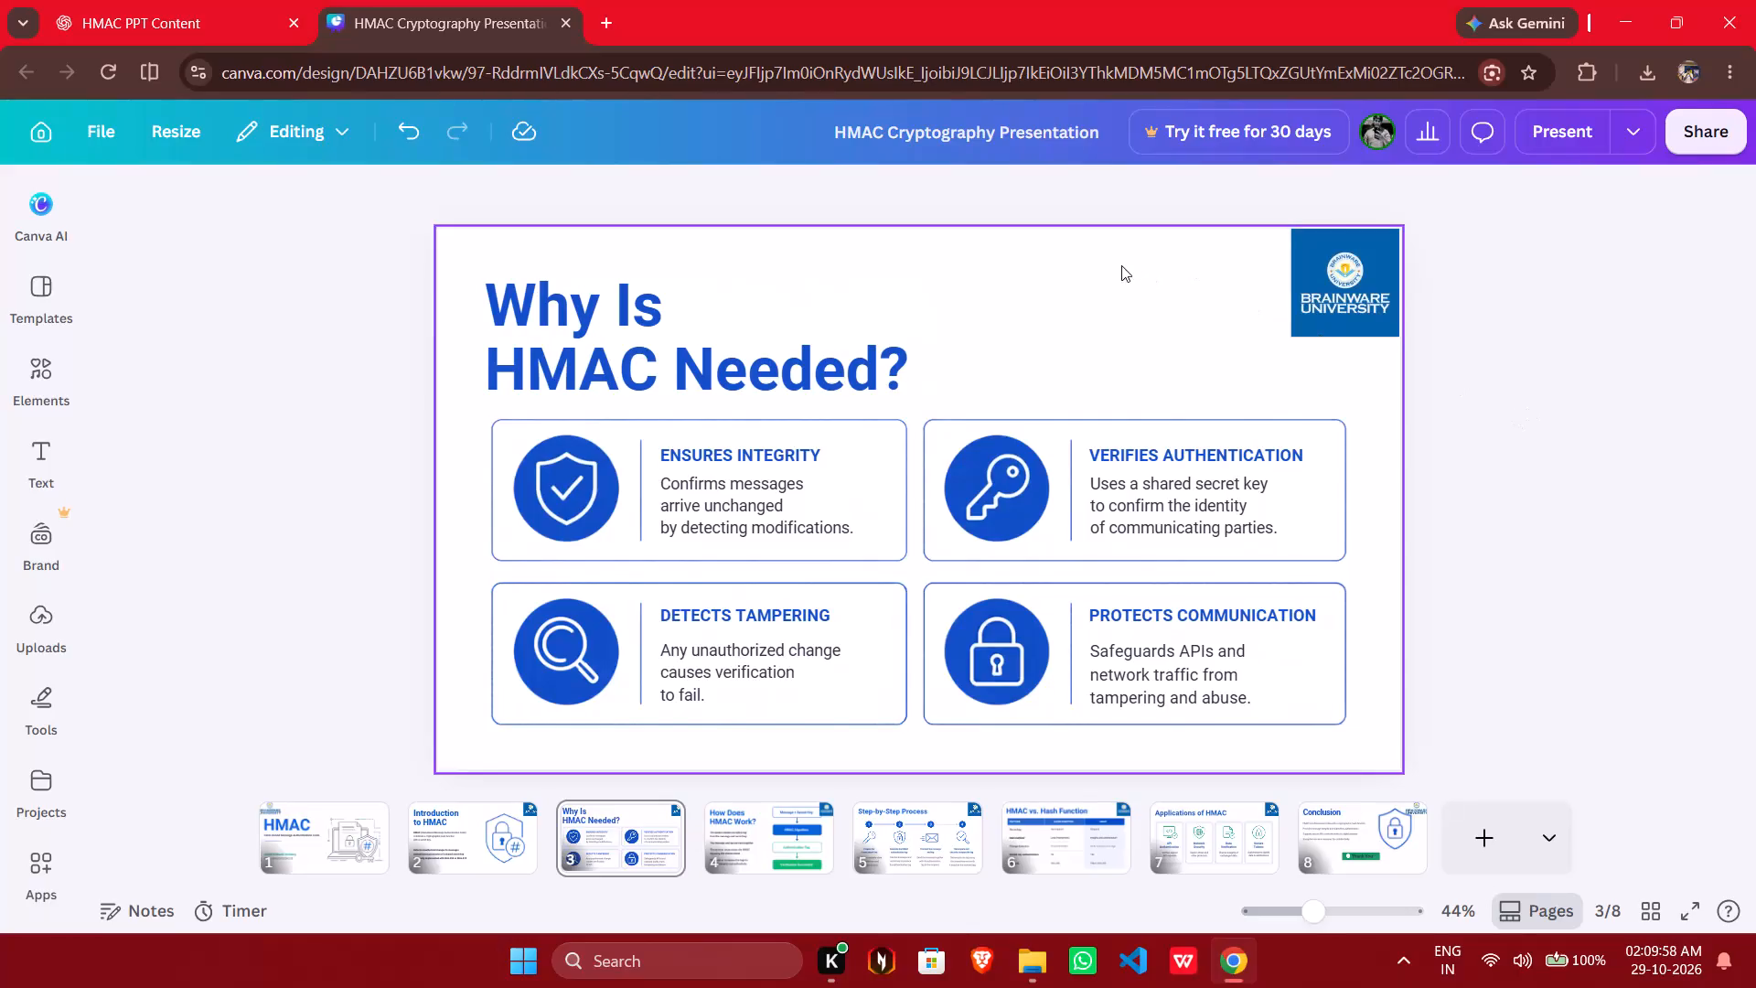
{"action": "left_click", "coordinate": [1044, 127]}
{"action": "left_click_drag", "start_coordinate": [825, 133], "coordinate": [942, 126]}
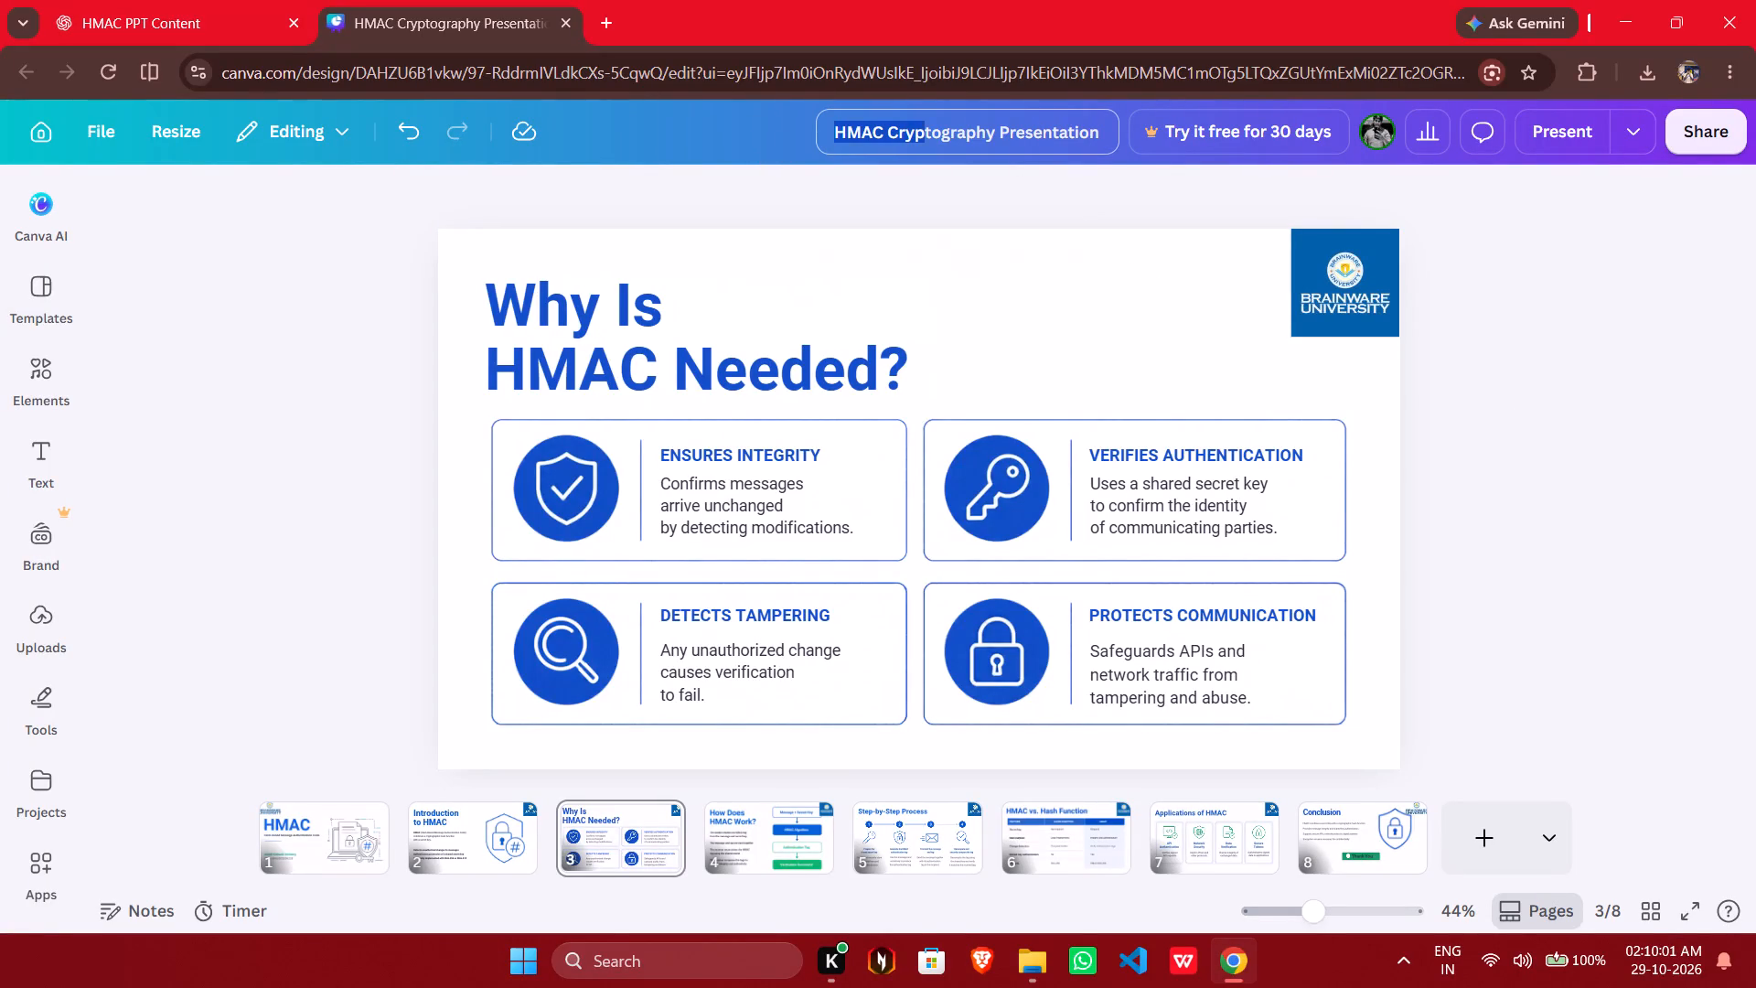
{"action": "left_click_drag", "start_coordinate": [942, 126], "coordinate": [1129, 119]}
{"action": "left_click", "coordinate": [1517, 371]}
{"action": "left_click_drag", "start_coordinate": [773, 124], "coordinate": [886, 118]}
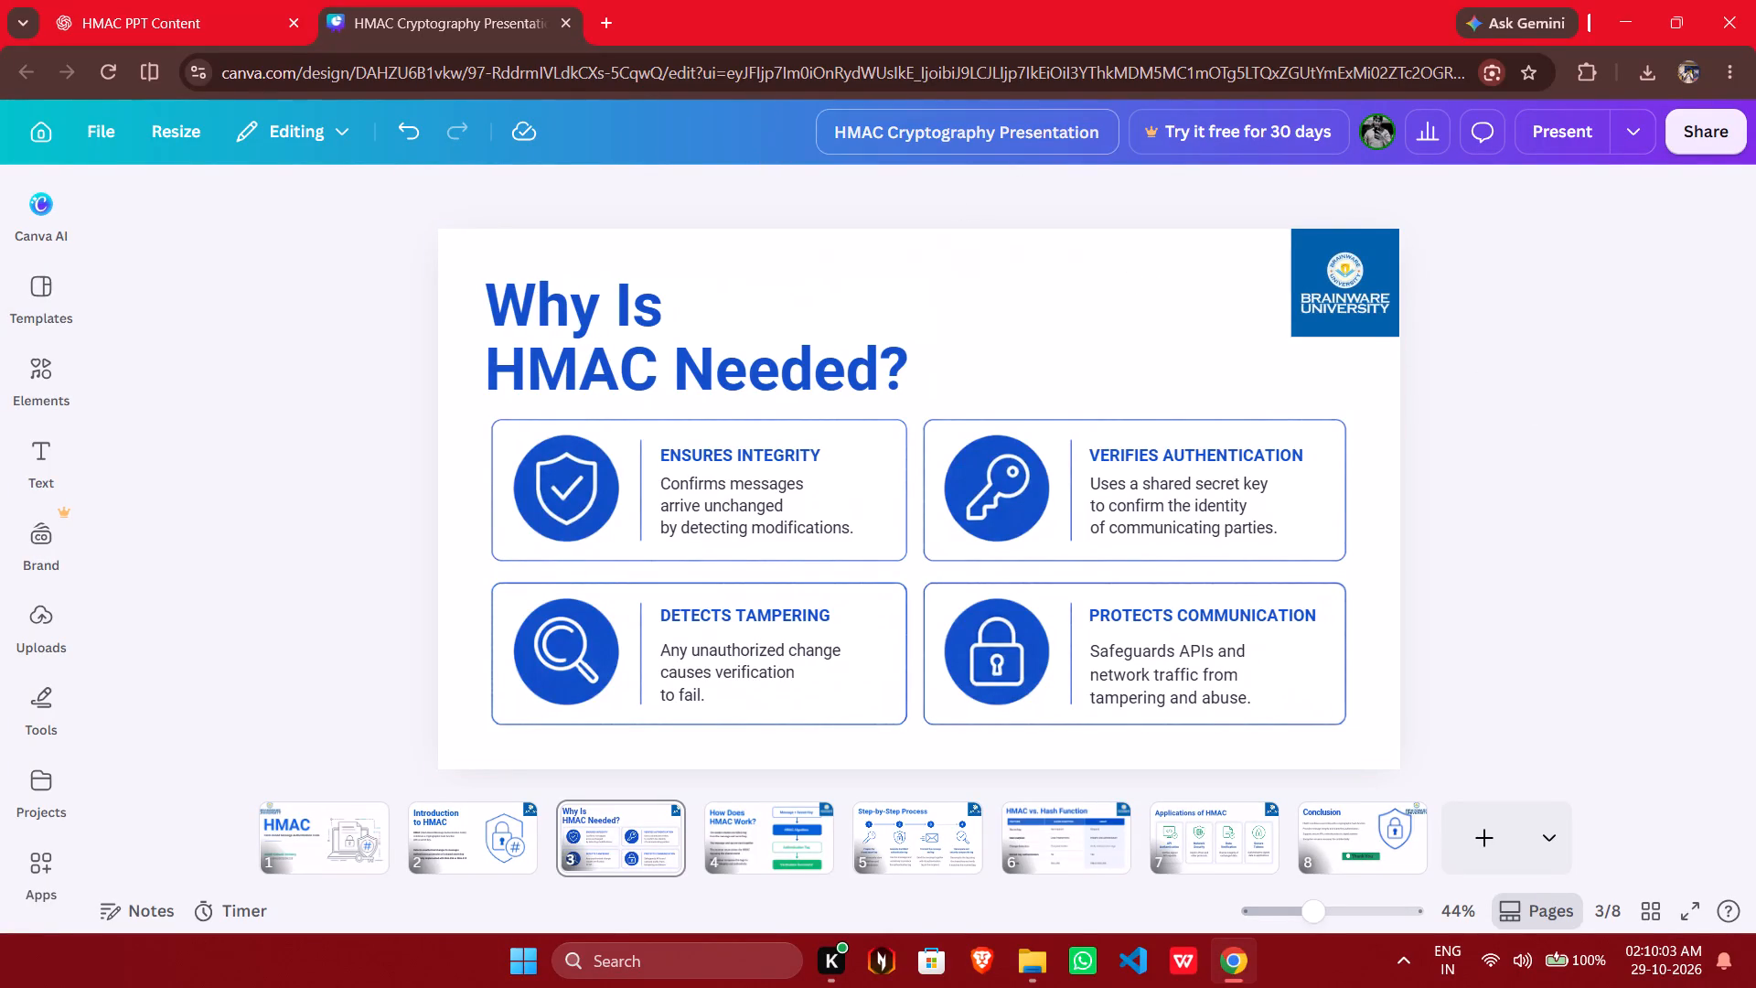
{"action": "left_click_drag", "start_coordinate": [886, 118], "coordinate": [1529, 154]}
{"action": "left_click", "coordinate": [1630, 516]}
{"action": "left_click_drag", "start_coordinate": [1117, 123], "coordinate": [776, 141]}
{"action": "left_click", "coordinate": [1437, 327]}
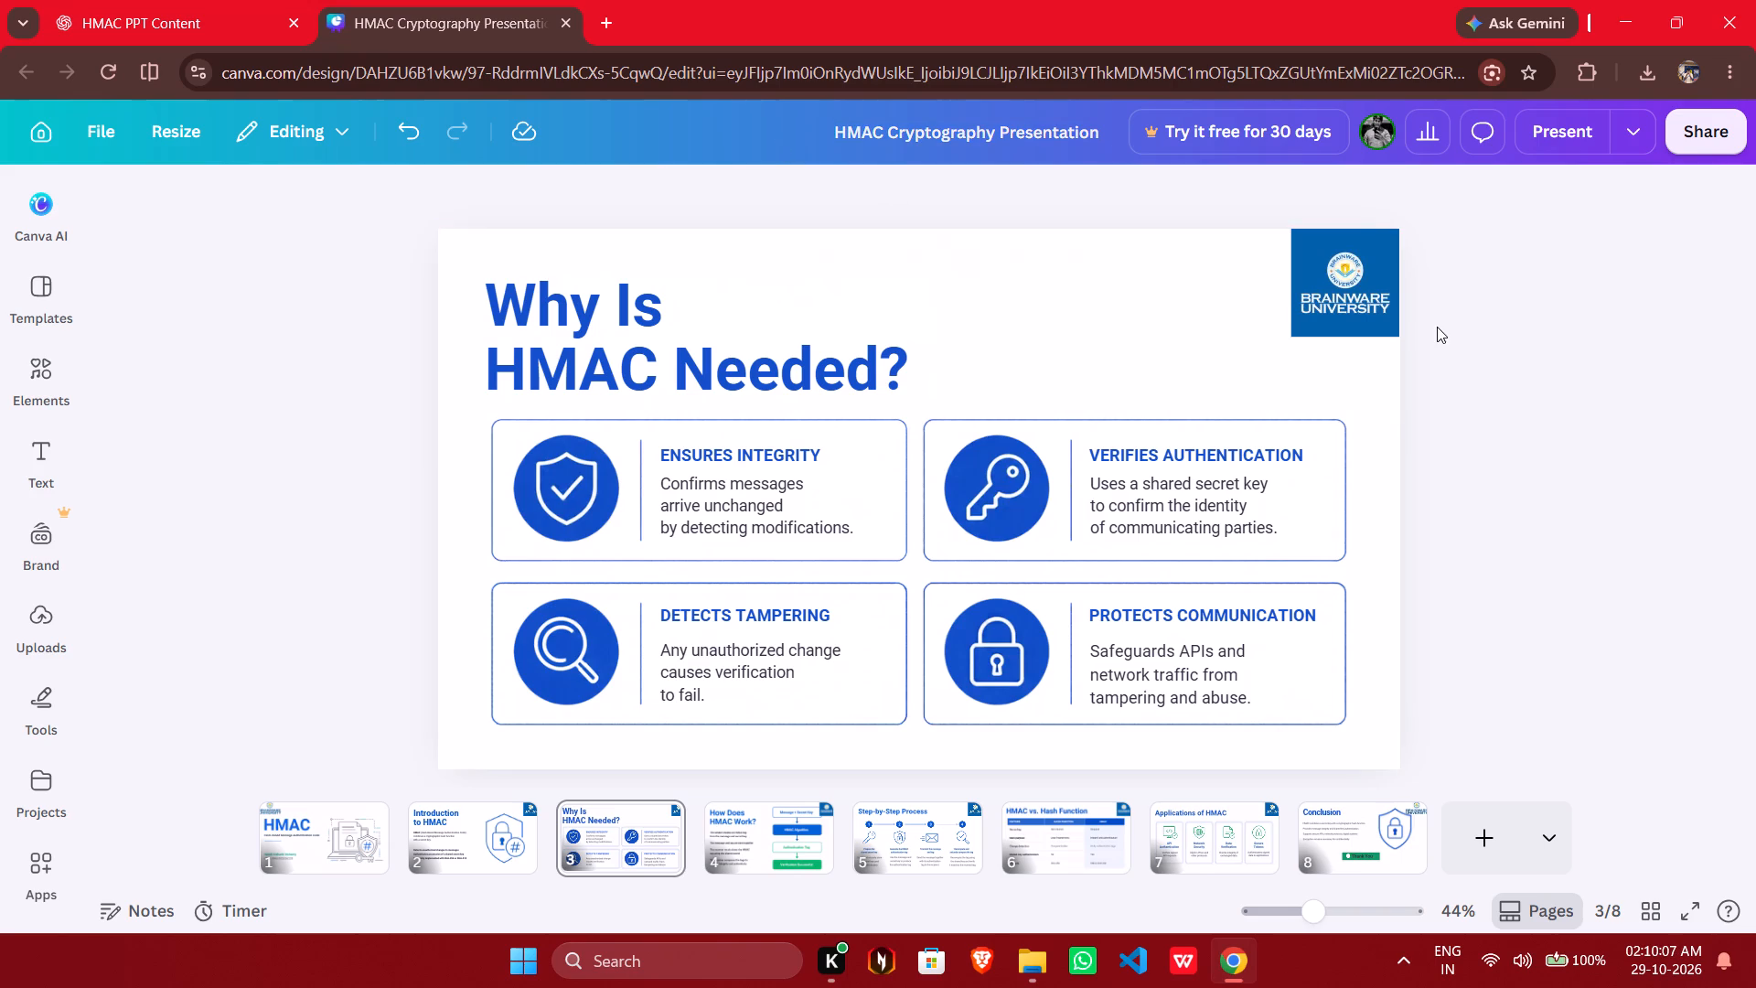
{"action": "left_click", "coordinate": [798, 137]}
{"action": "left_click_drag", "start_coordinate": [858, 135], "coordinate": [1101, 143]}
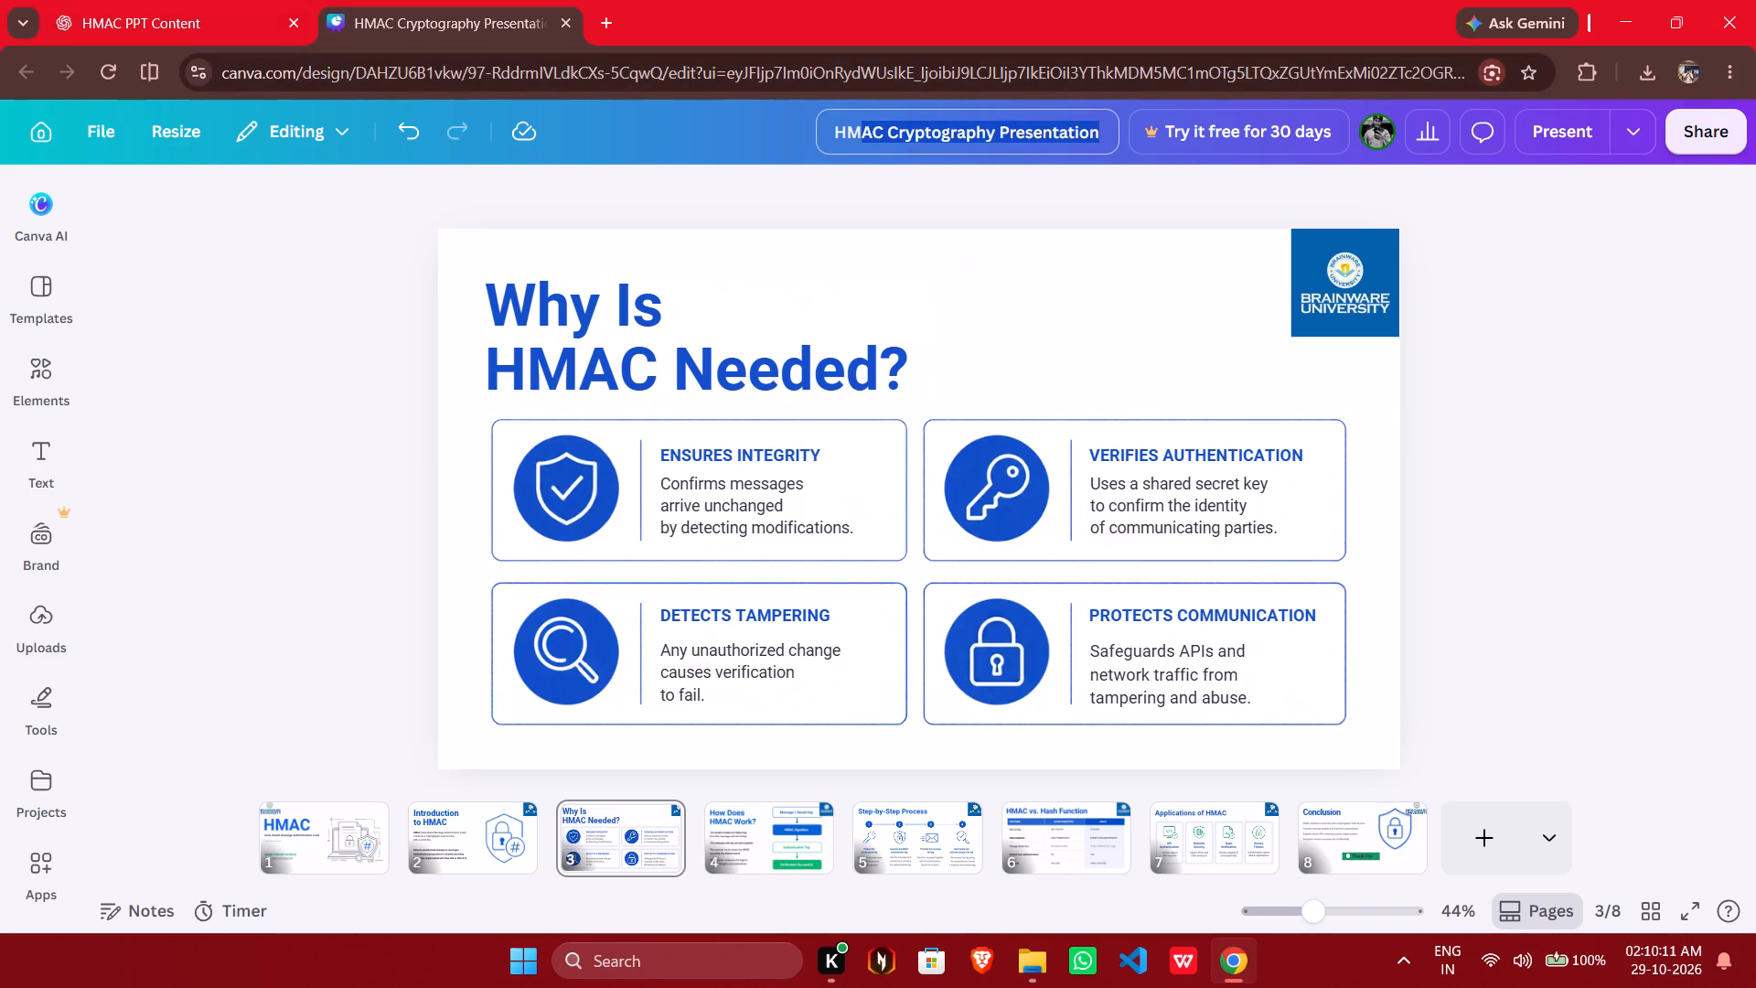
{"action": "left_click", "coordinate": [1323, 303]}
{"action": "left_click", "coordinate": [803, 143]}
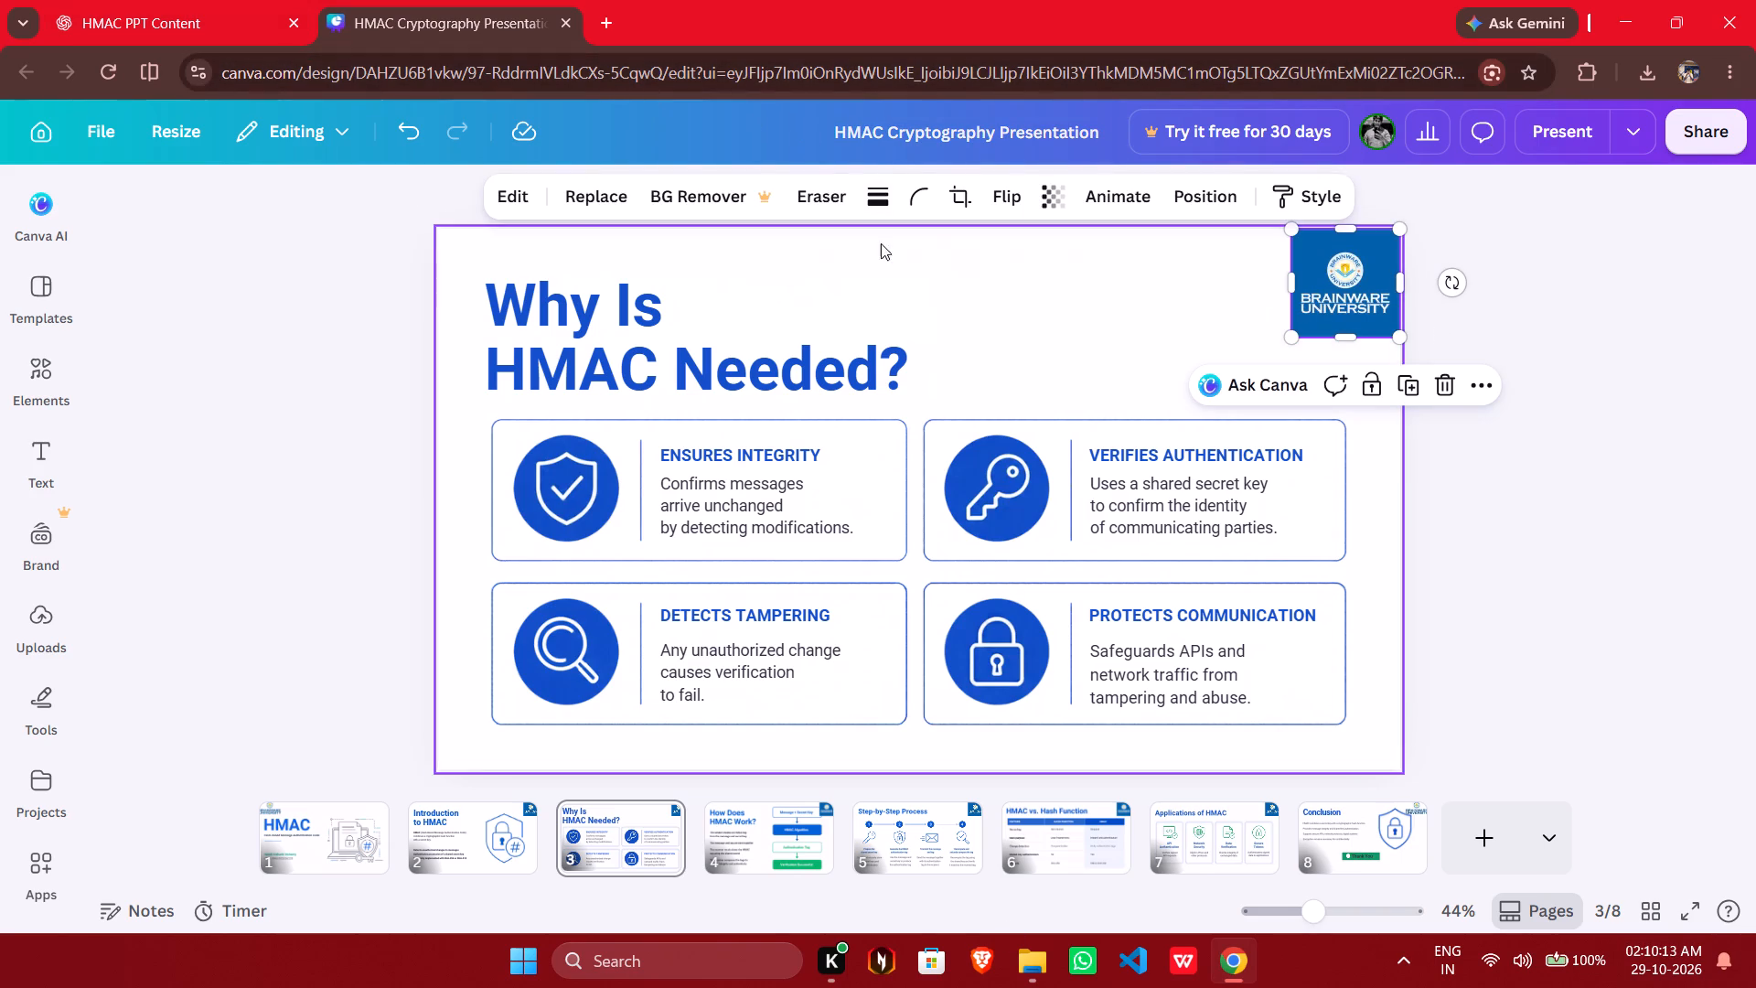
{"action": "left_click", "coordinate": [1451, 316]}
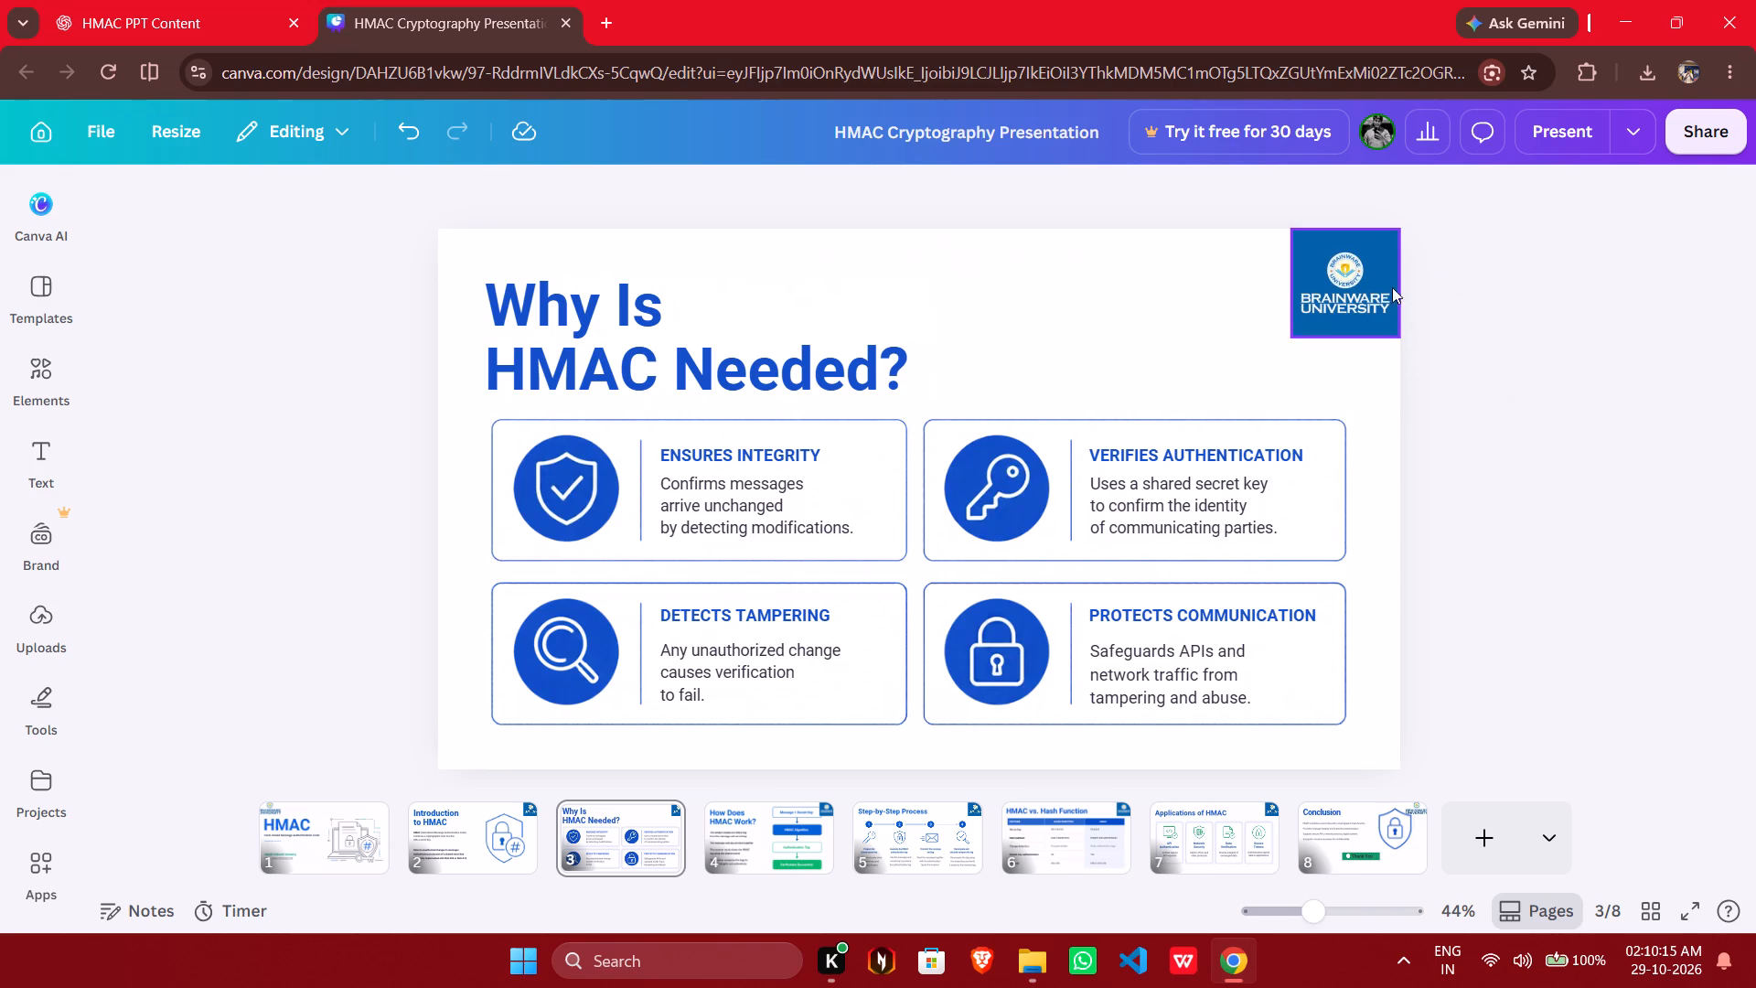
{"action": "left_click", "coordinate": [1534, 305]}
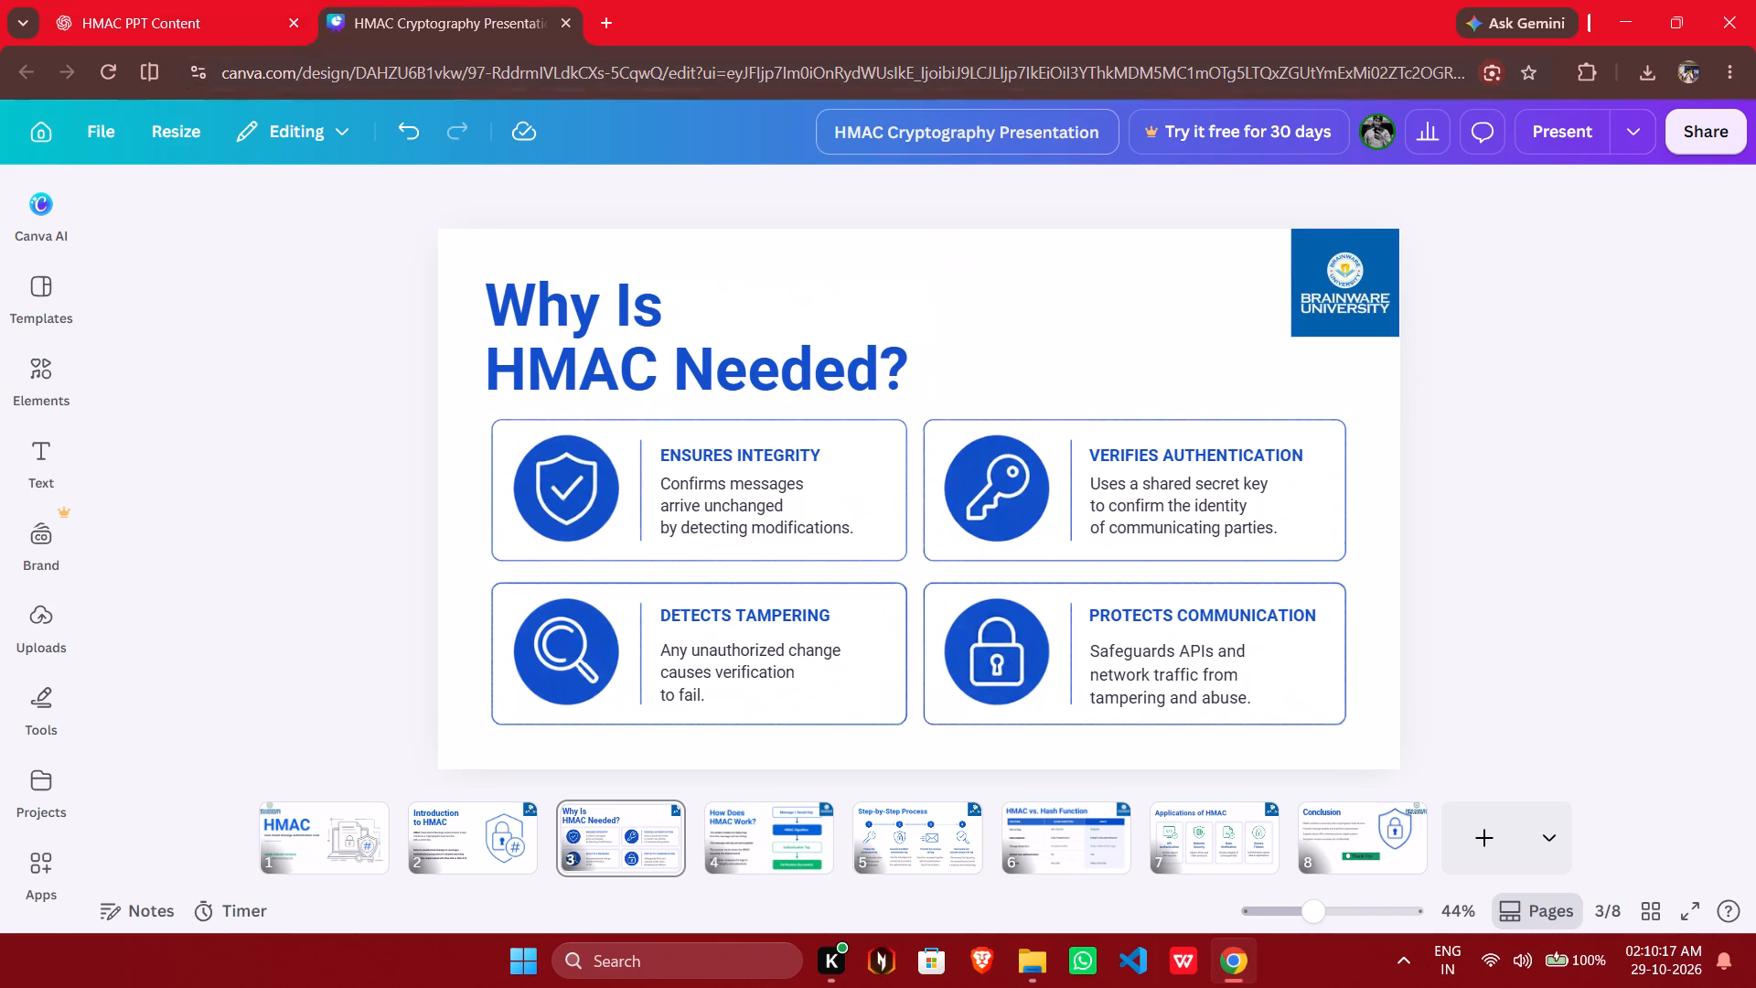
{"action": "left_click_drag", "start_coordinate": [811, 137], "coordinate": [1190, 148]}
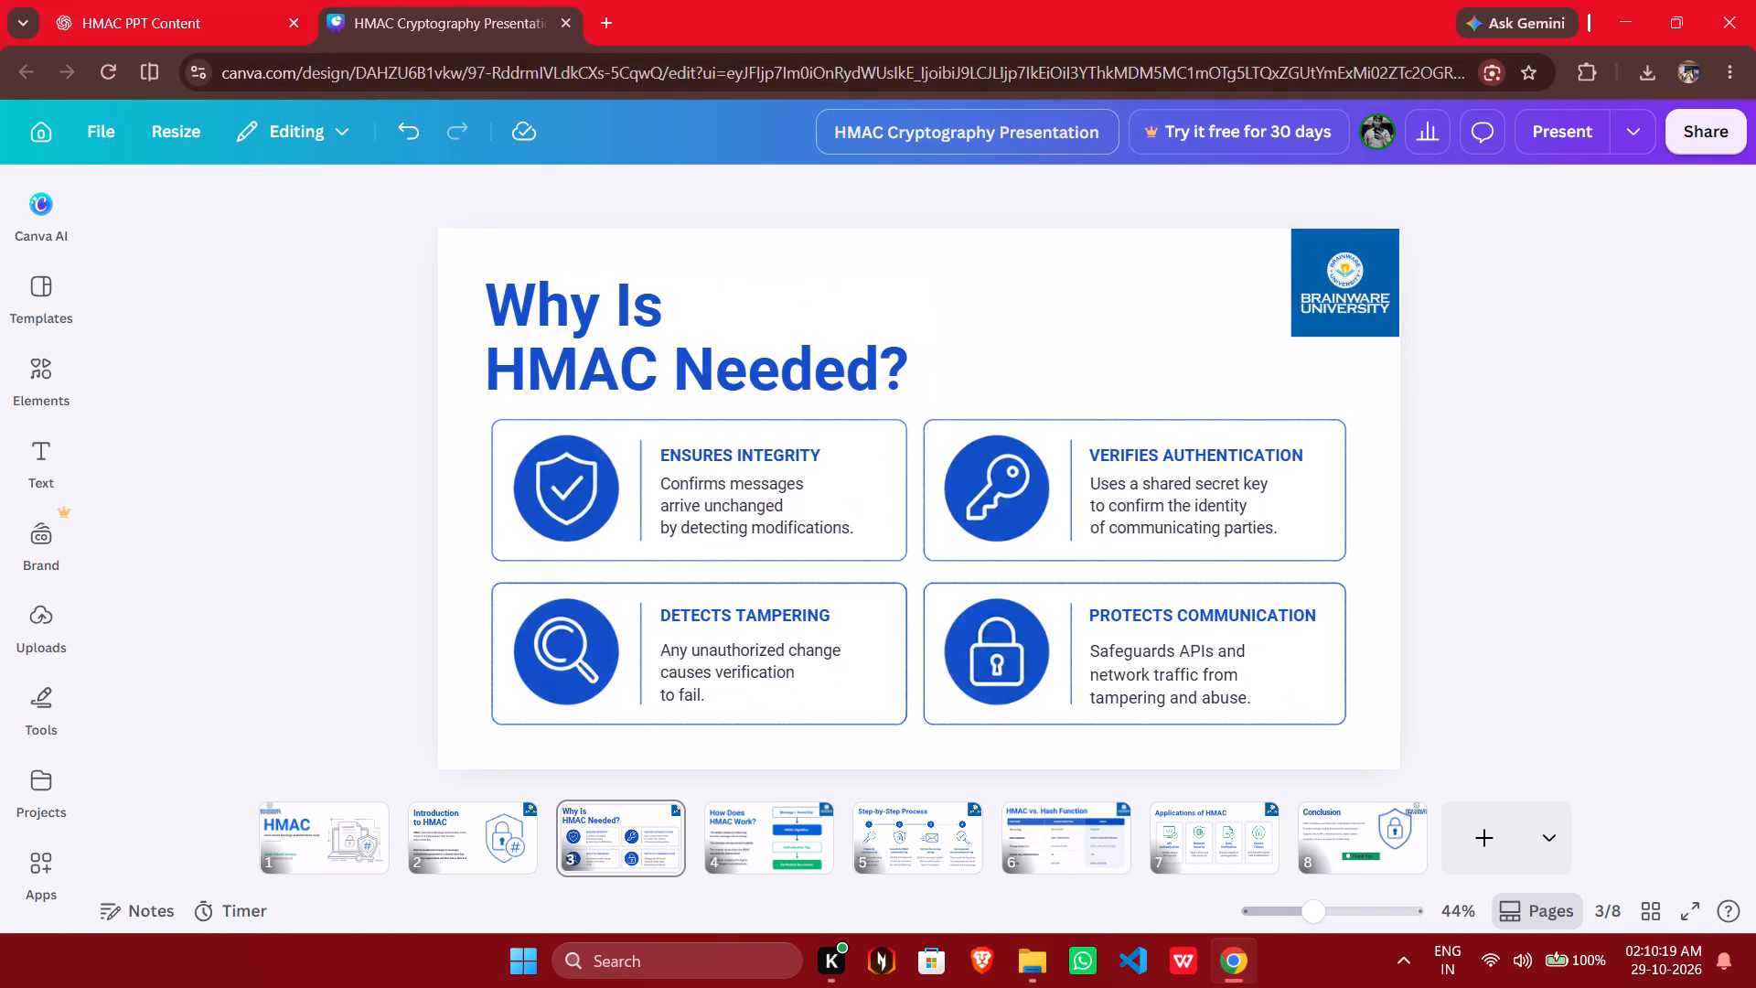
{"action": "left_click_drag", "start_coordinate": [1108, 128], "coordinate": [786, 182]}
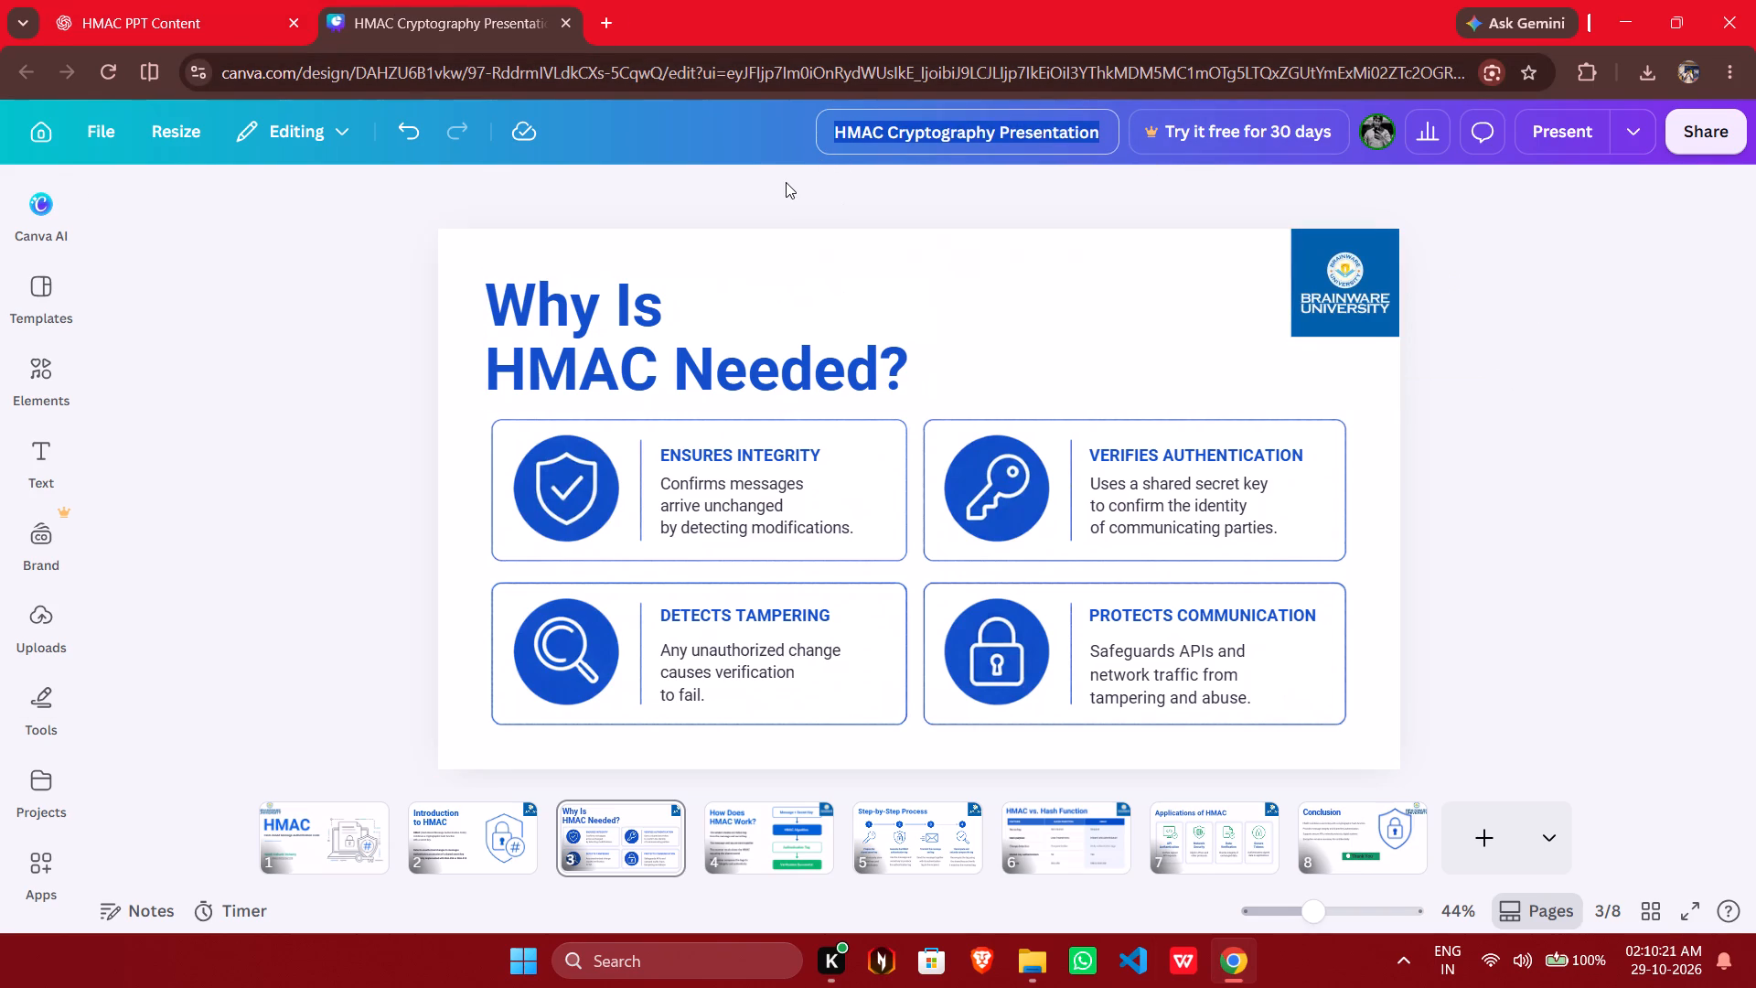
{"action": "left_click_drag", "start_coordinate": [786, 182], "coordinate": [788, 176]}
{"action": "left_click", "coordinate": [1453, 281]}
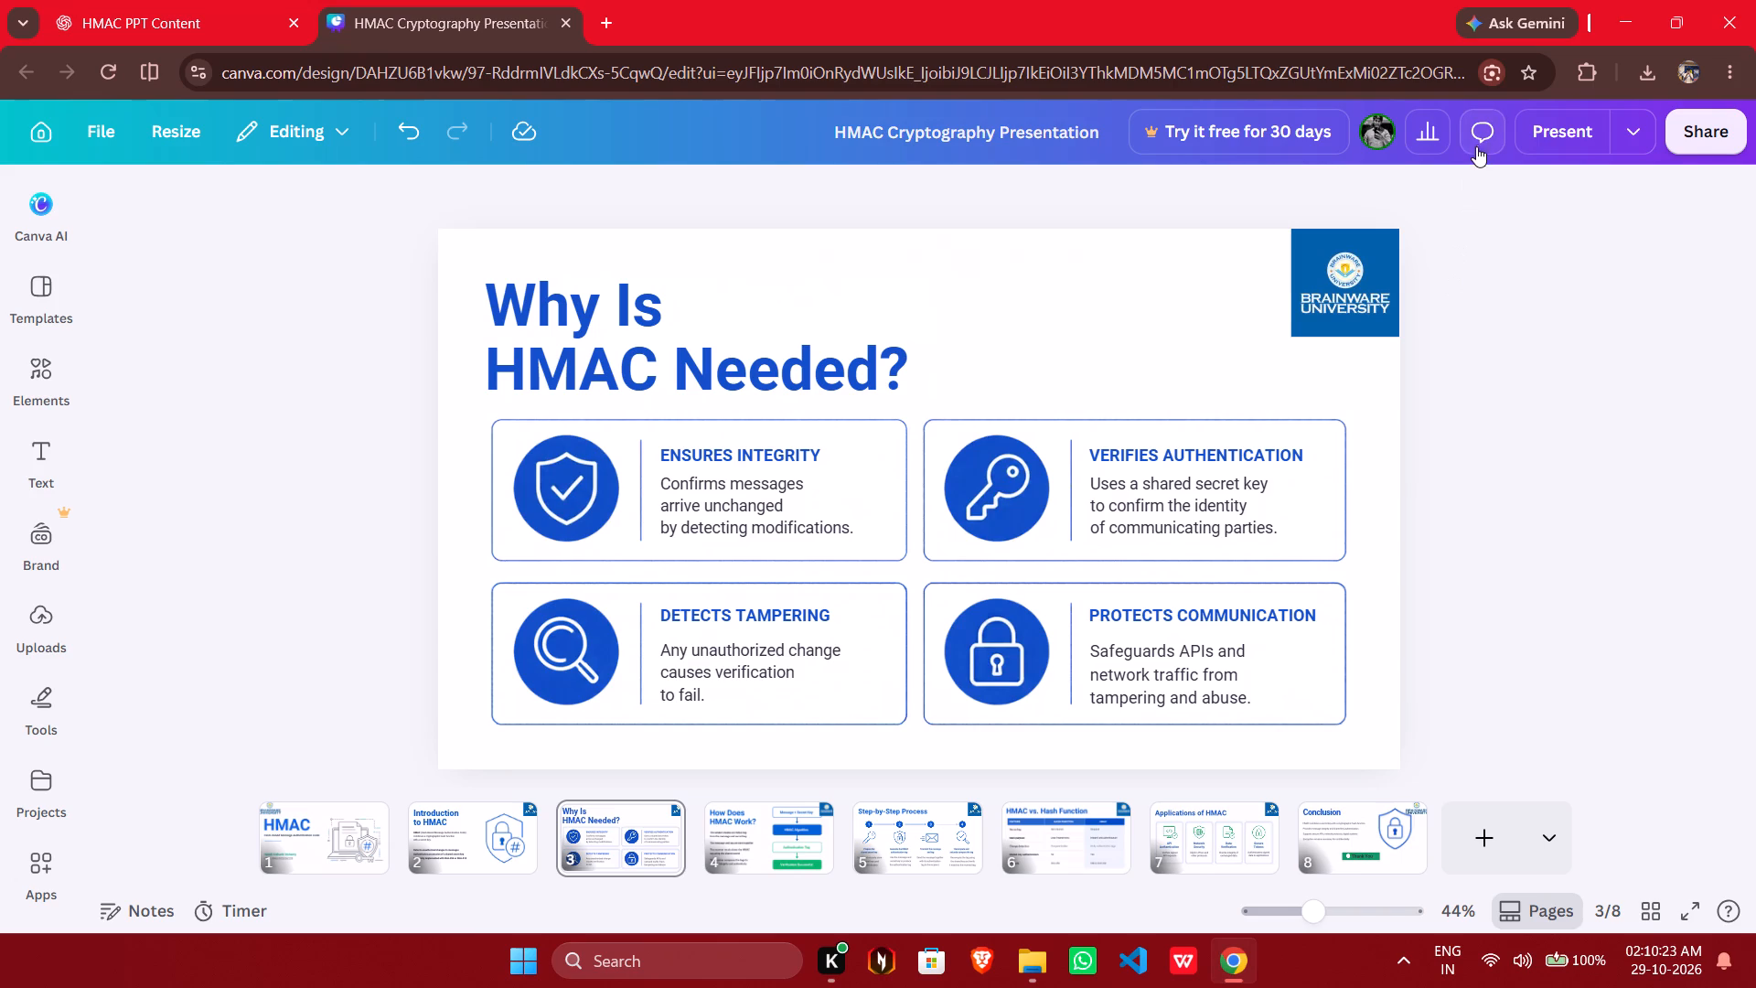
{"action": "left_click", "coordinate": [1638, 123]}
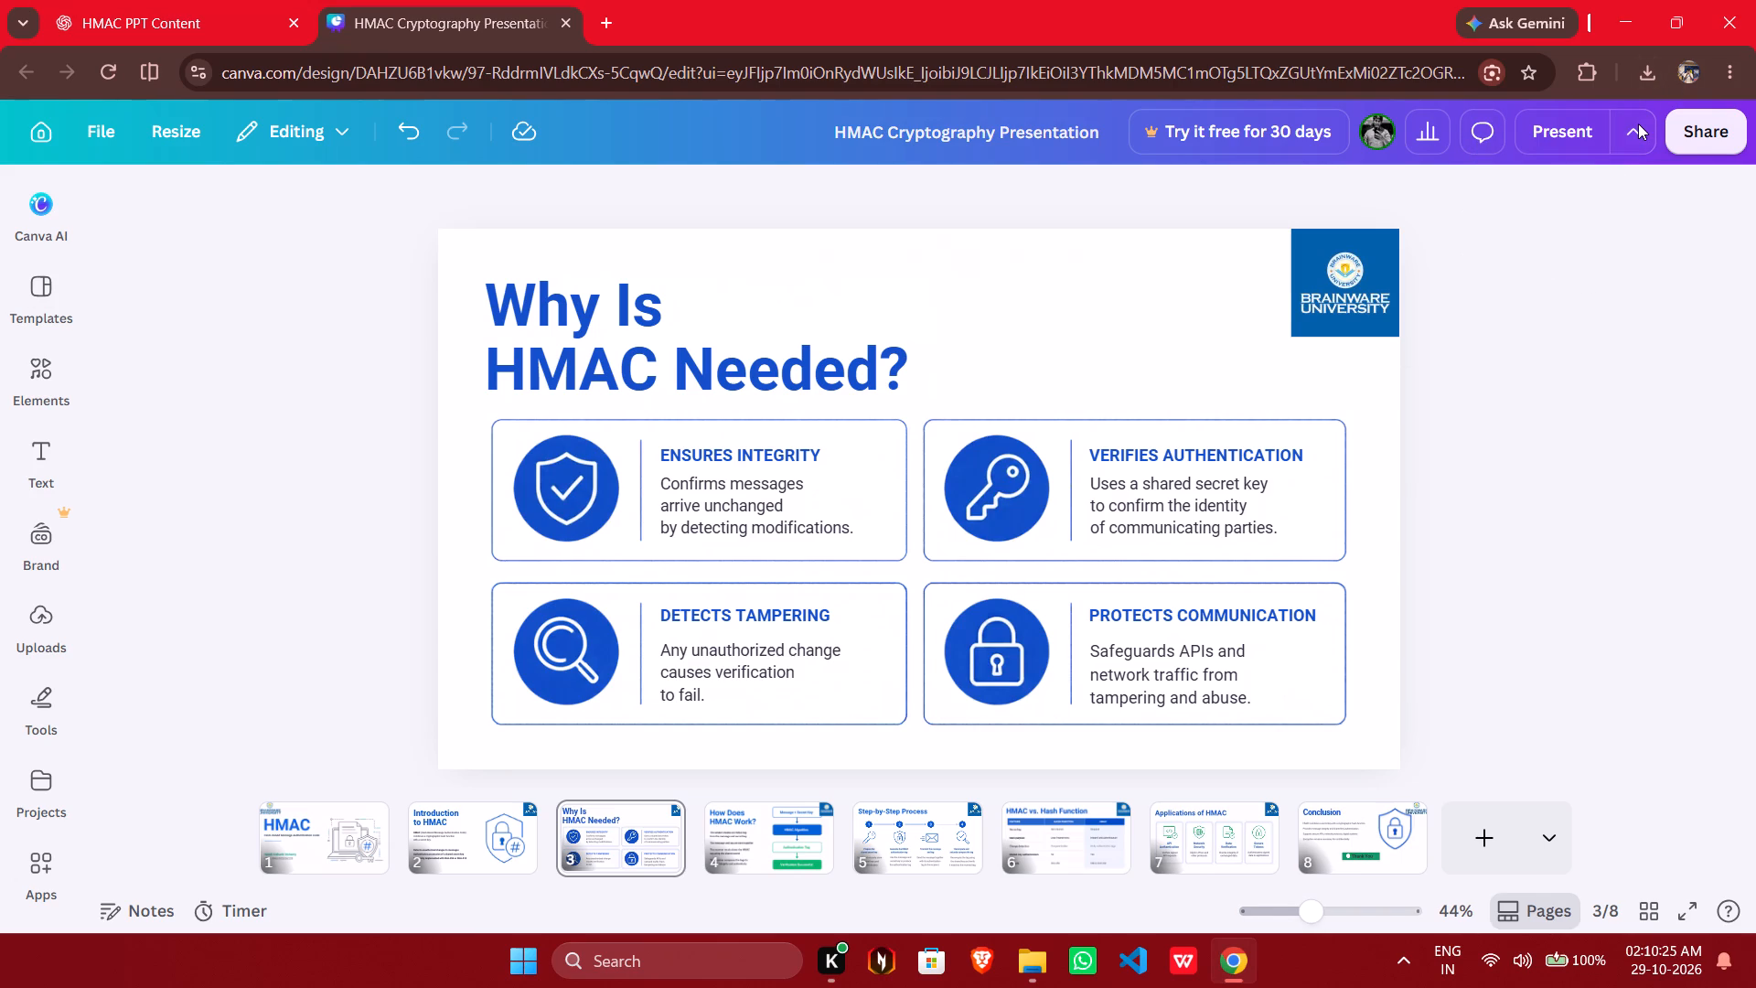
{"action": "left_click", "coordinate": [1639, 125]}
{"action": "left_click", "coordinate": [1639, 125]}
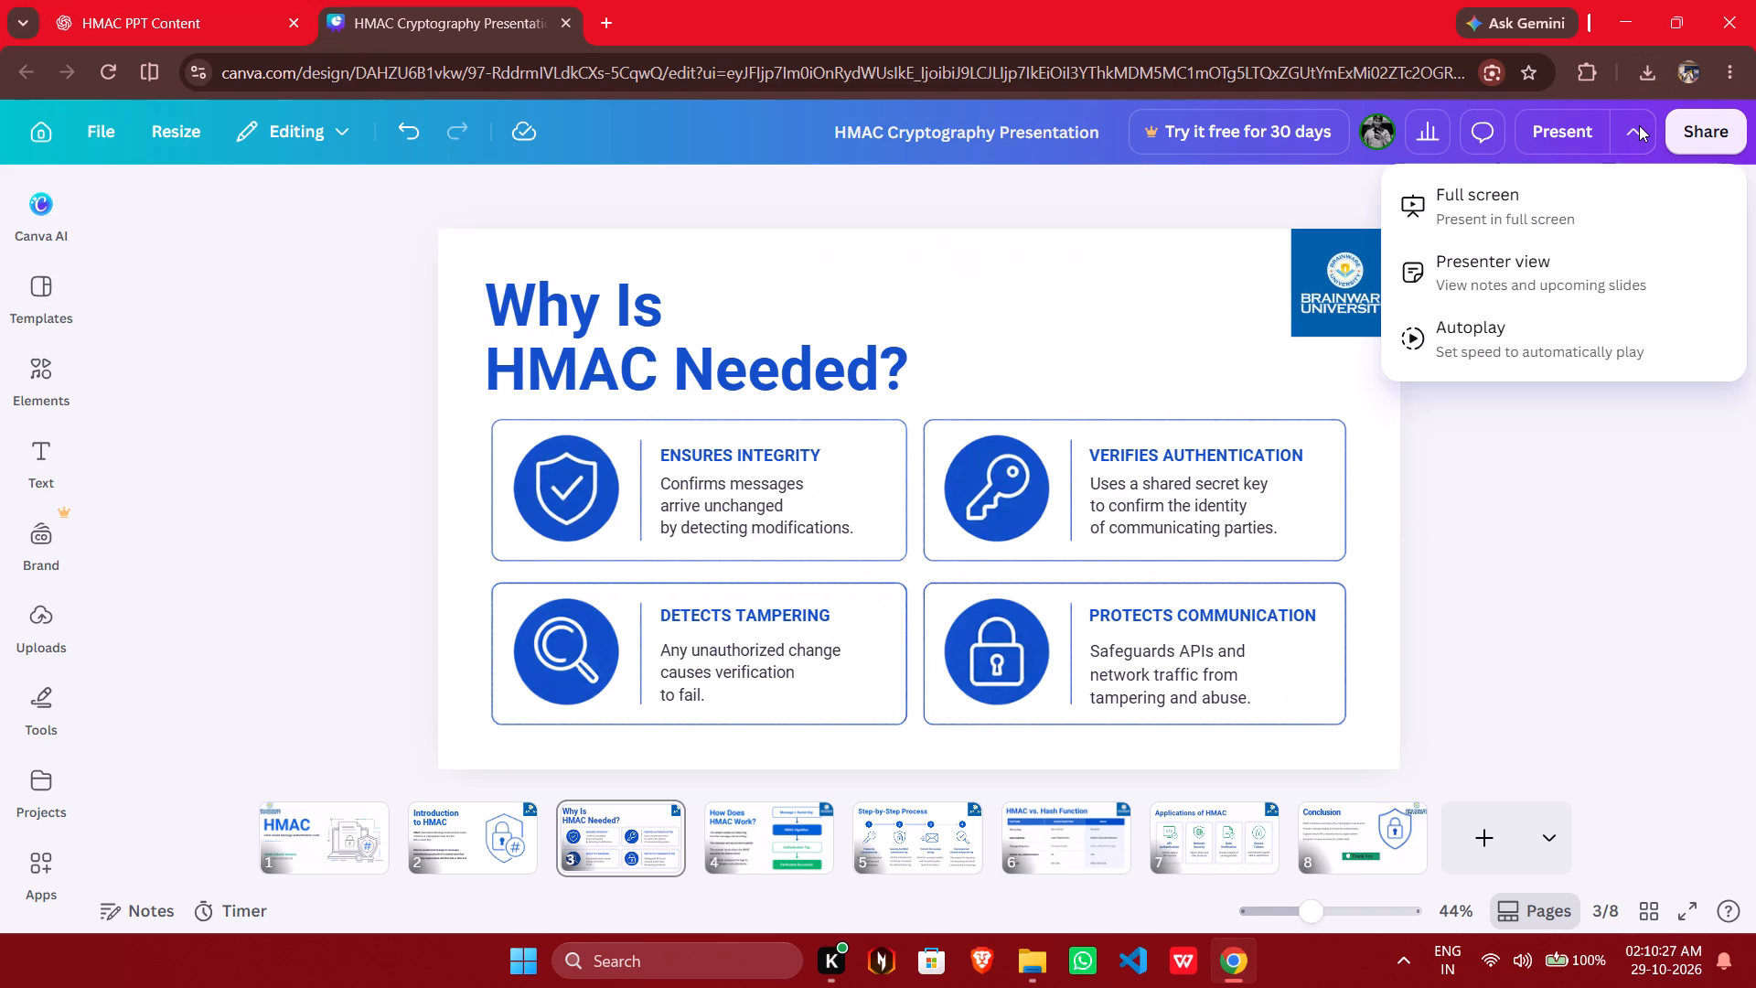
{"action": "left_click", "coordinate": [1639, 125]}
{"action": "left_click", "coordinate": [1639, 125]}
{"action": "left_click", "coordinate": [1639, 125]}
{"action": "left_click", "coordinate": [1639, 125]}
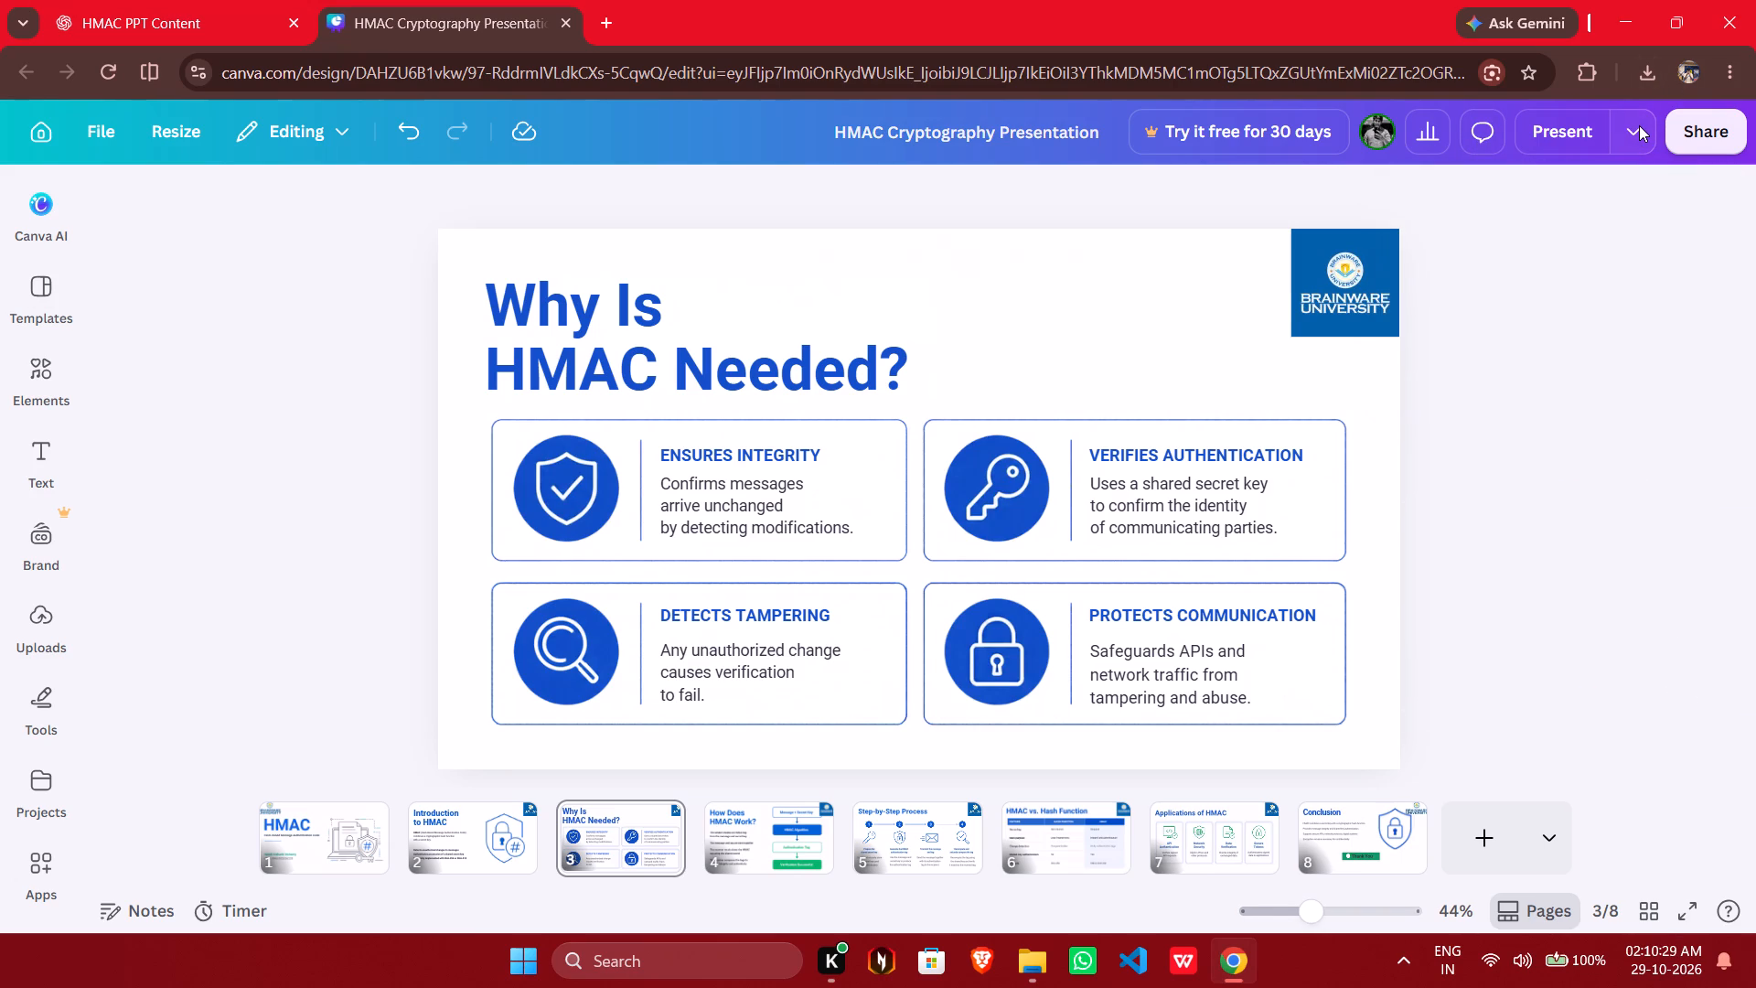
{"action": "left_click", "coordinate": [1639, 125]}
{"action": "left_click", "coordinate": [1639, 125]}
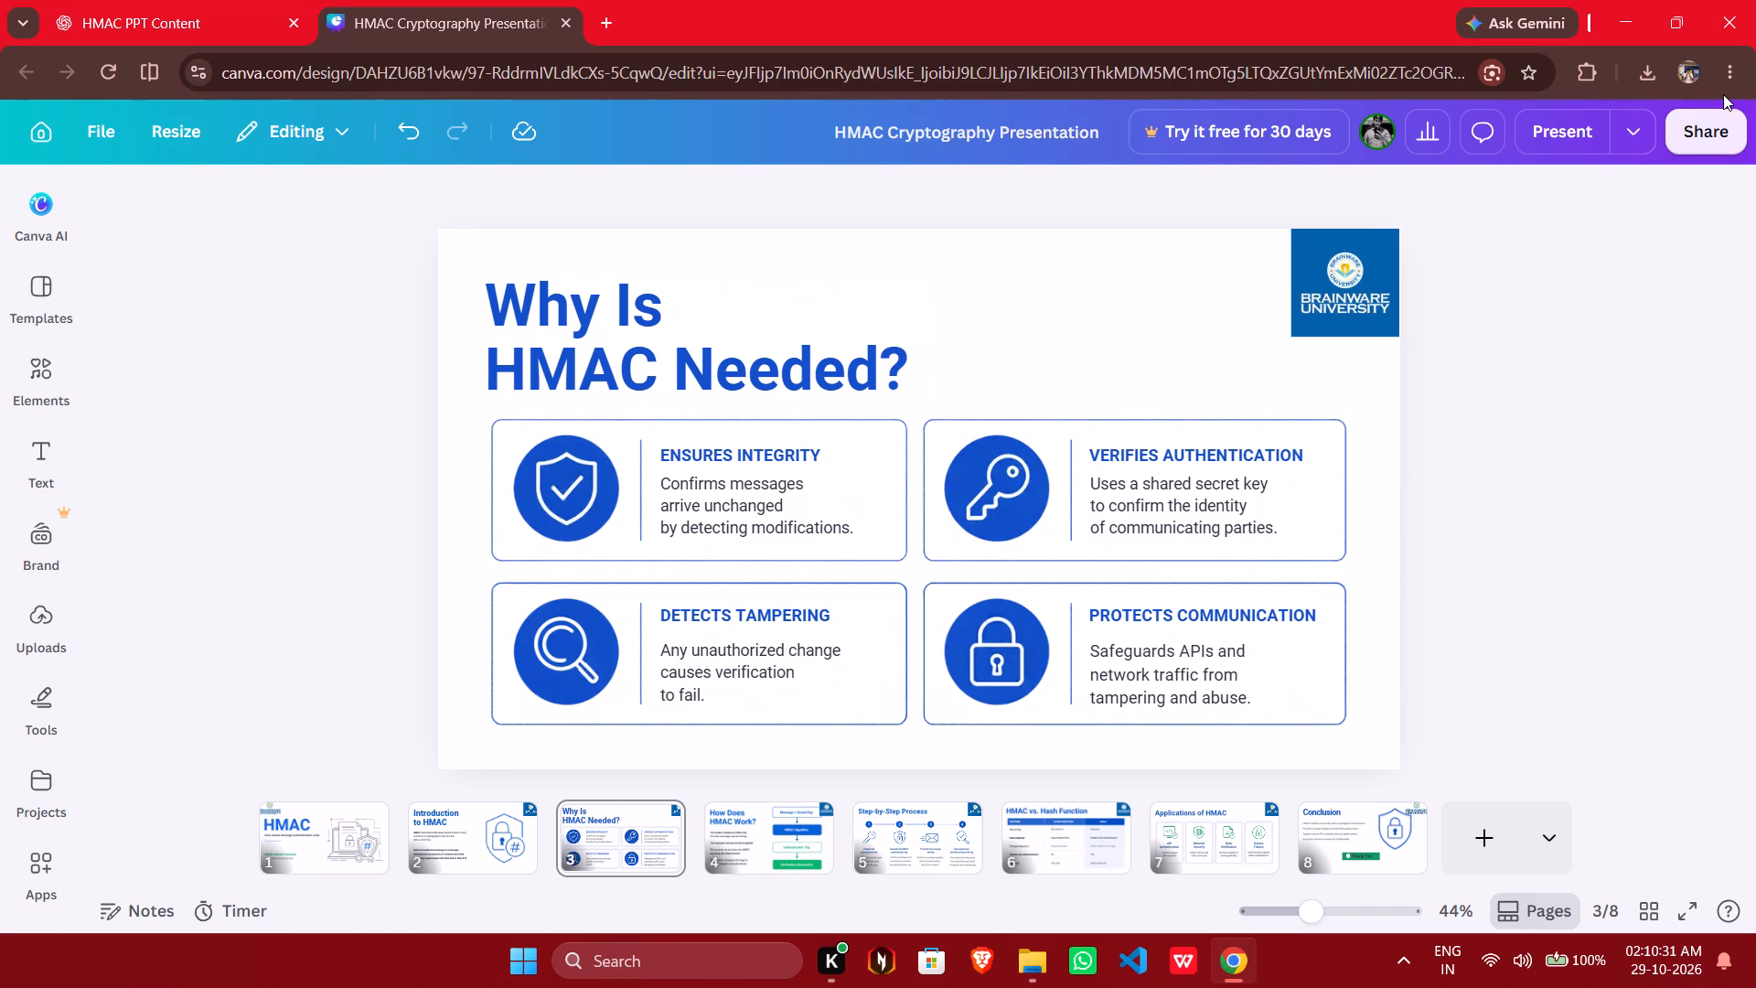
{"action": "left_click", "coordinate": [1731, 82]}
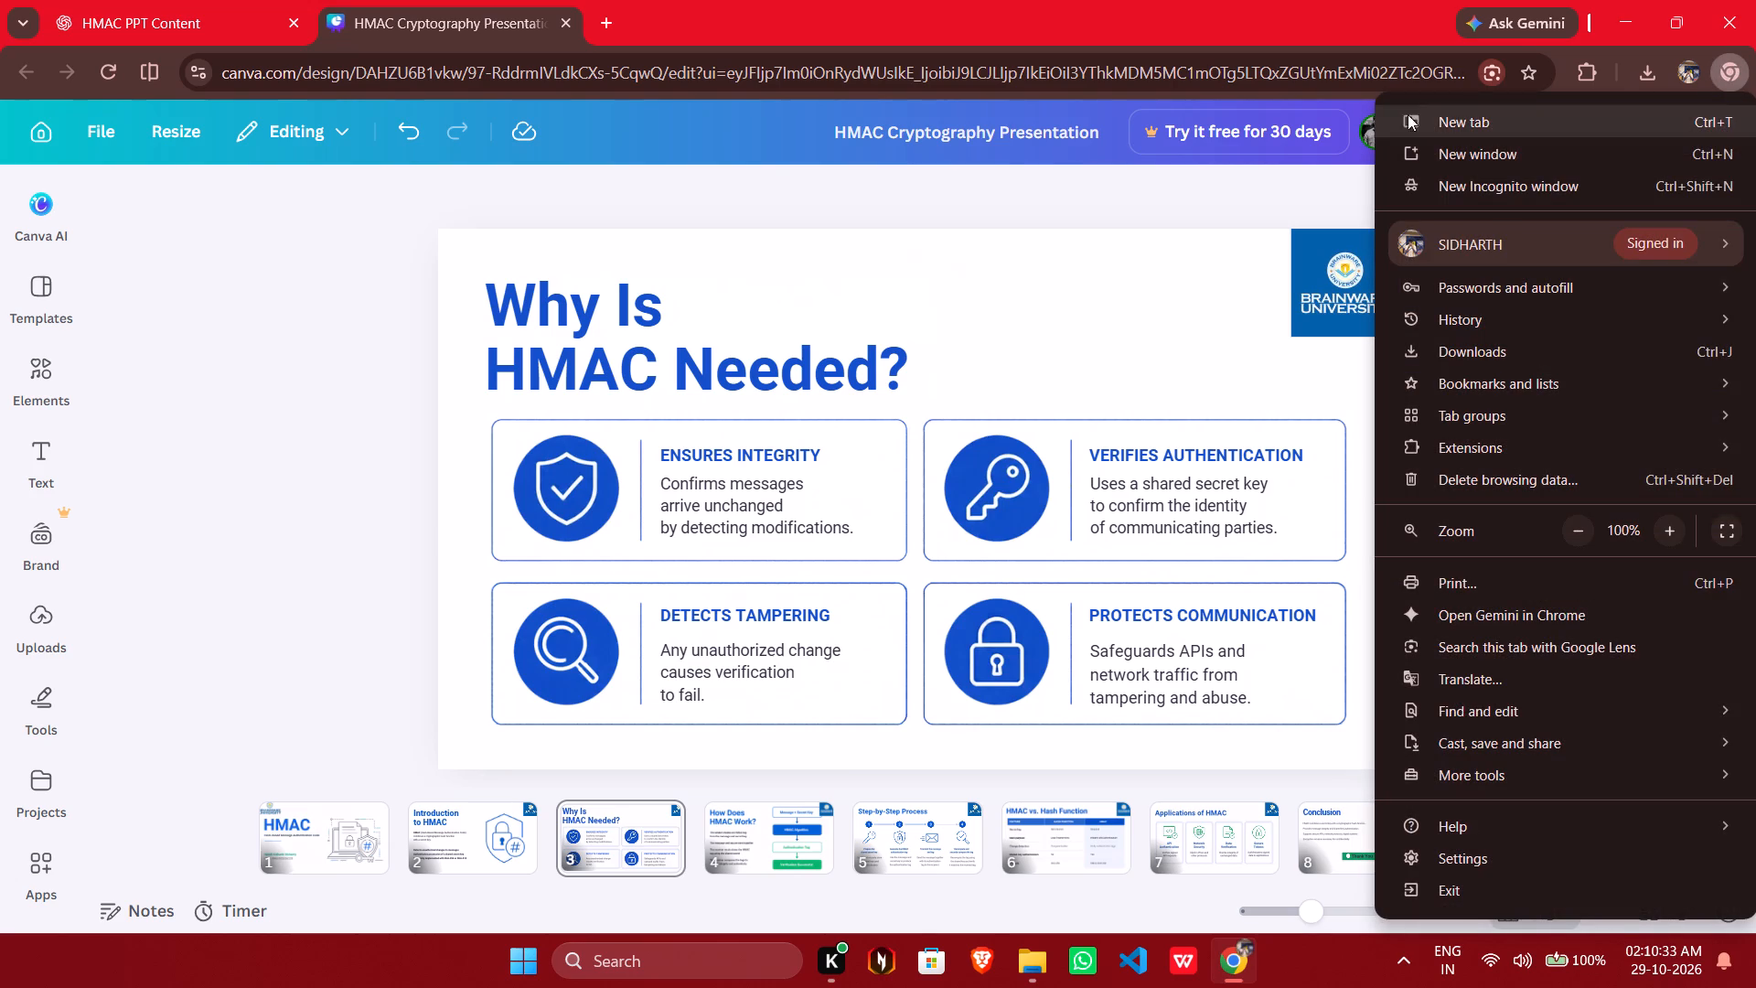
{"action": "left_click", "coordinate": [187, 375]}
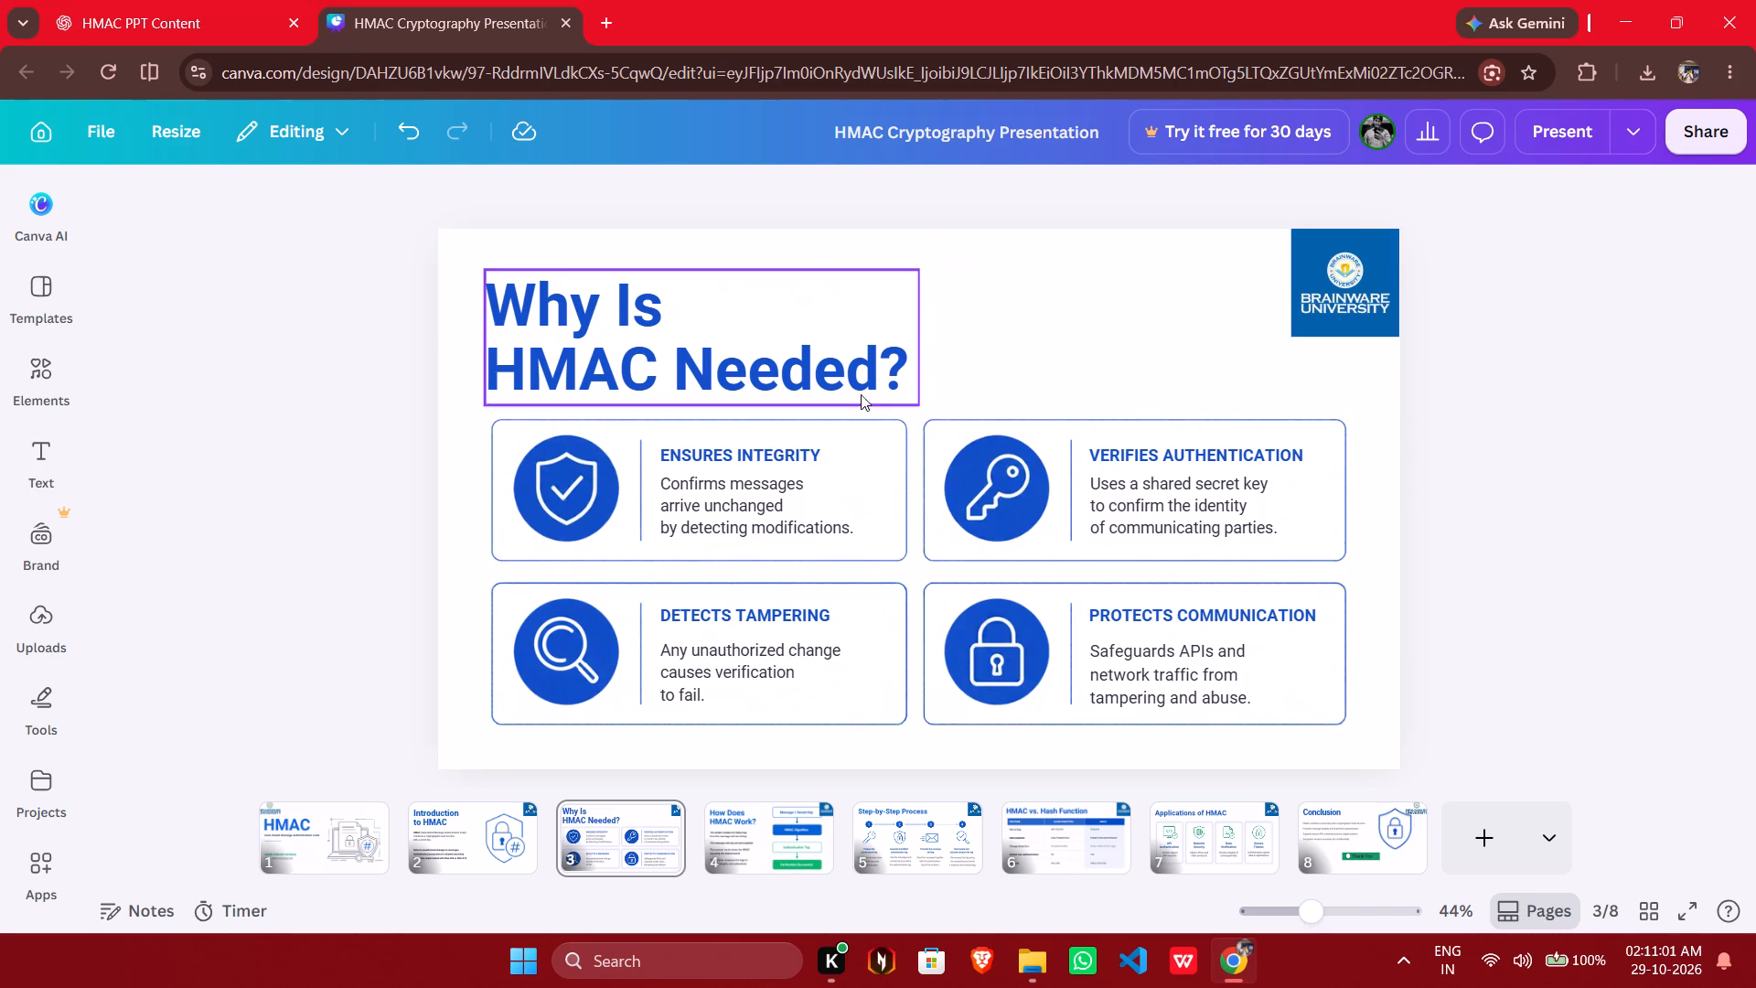
Fine-tune the width of the "Why Is HMAC Needed?" title box to about 867, keeping the title on two lines.
{"action": "left_click", "coordinate": [904, 342]}
{"action": "left_click", "coordinate": [921, 342]}
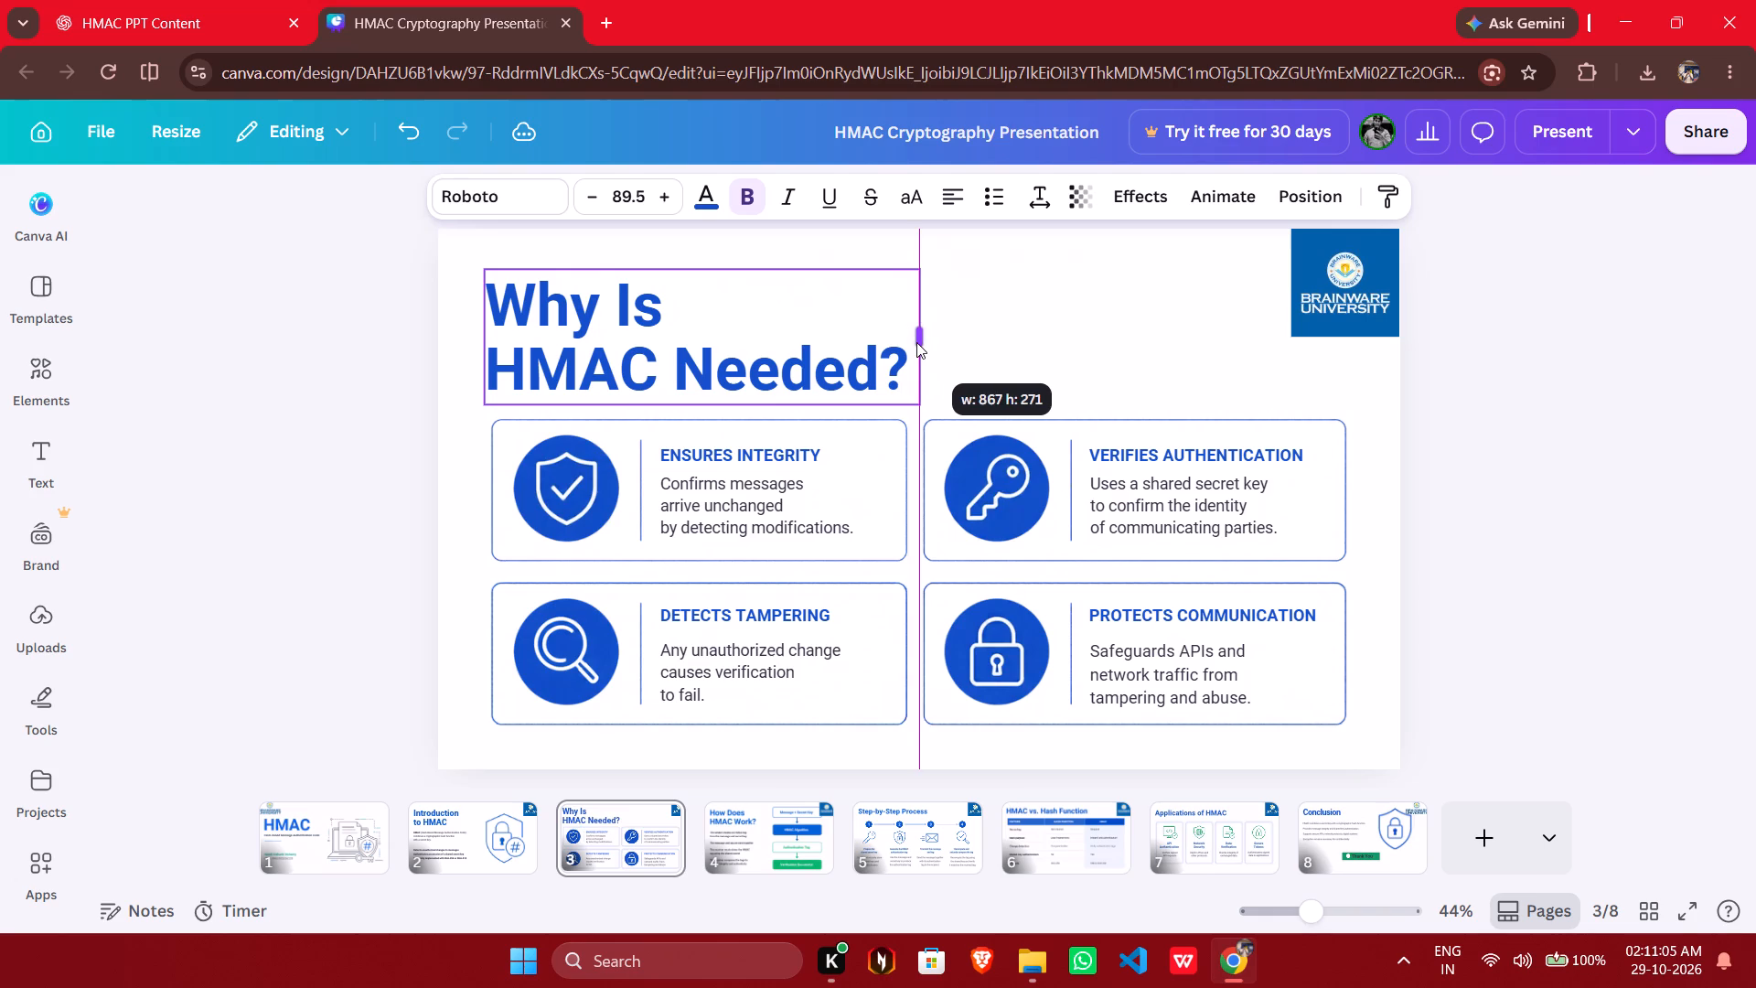
{"action": "left_click", "coordinate": [1501, 321]}
{"action": "left_click", "coordinate": [882, 360]}
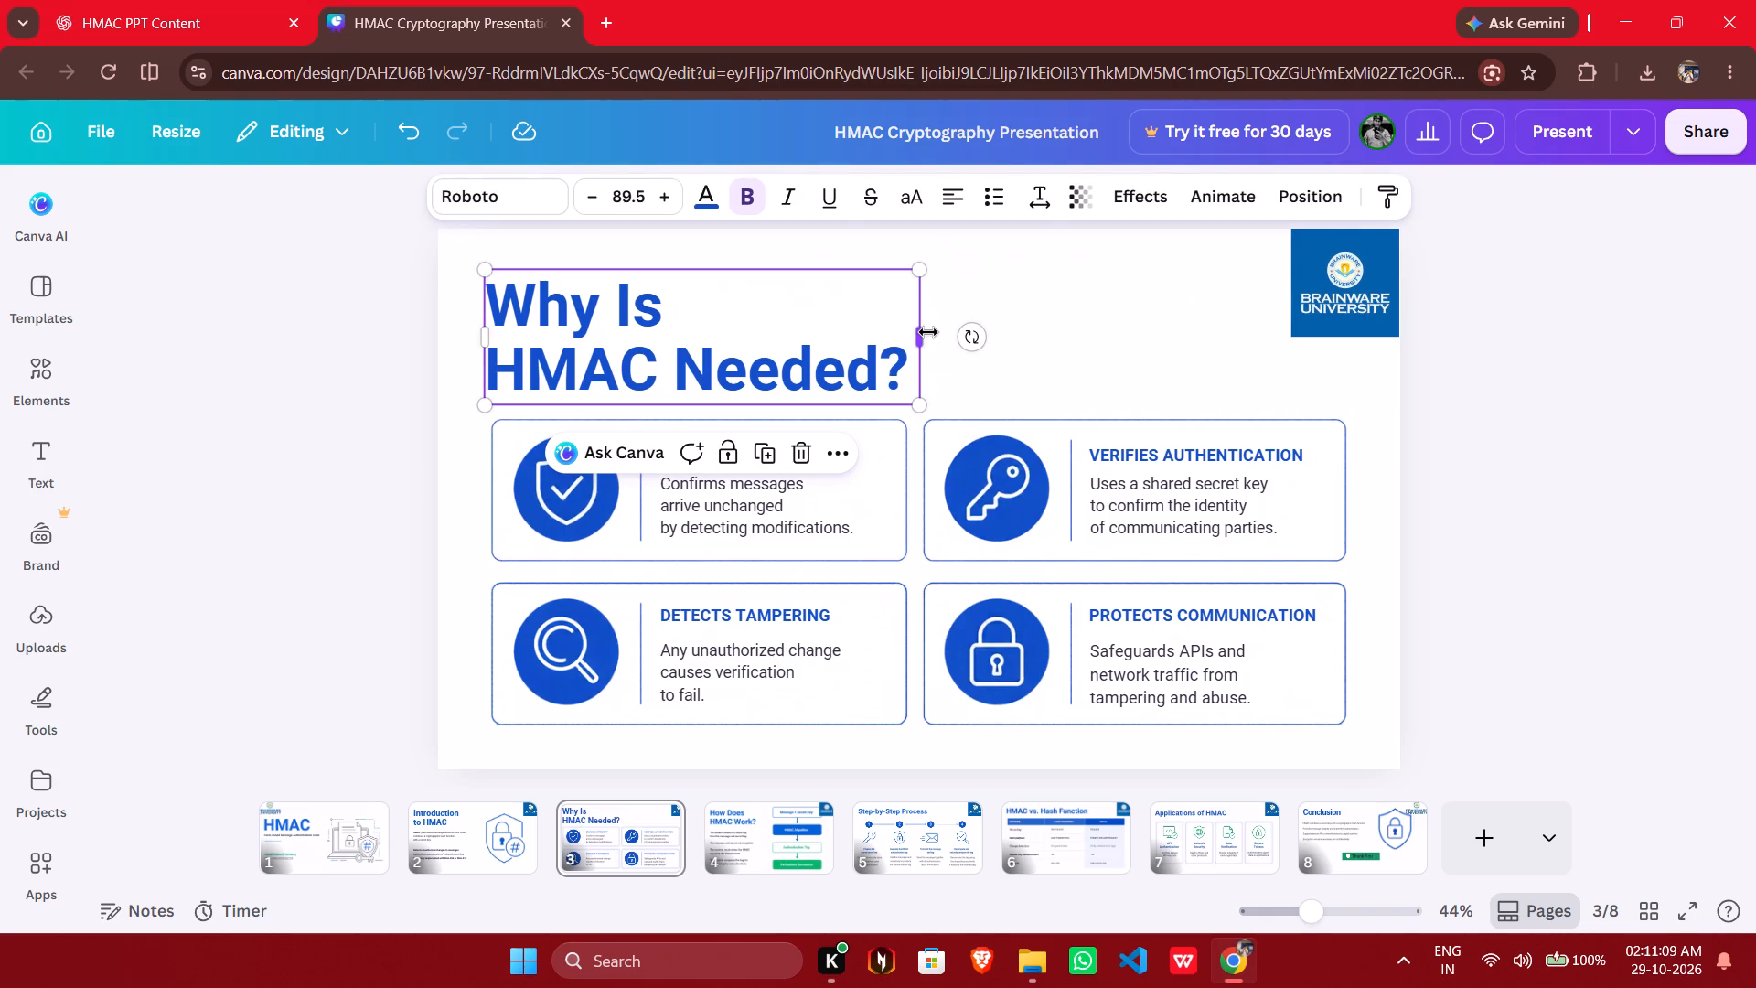
{"action": "left_click", "coordinate": [1247, 444]}
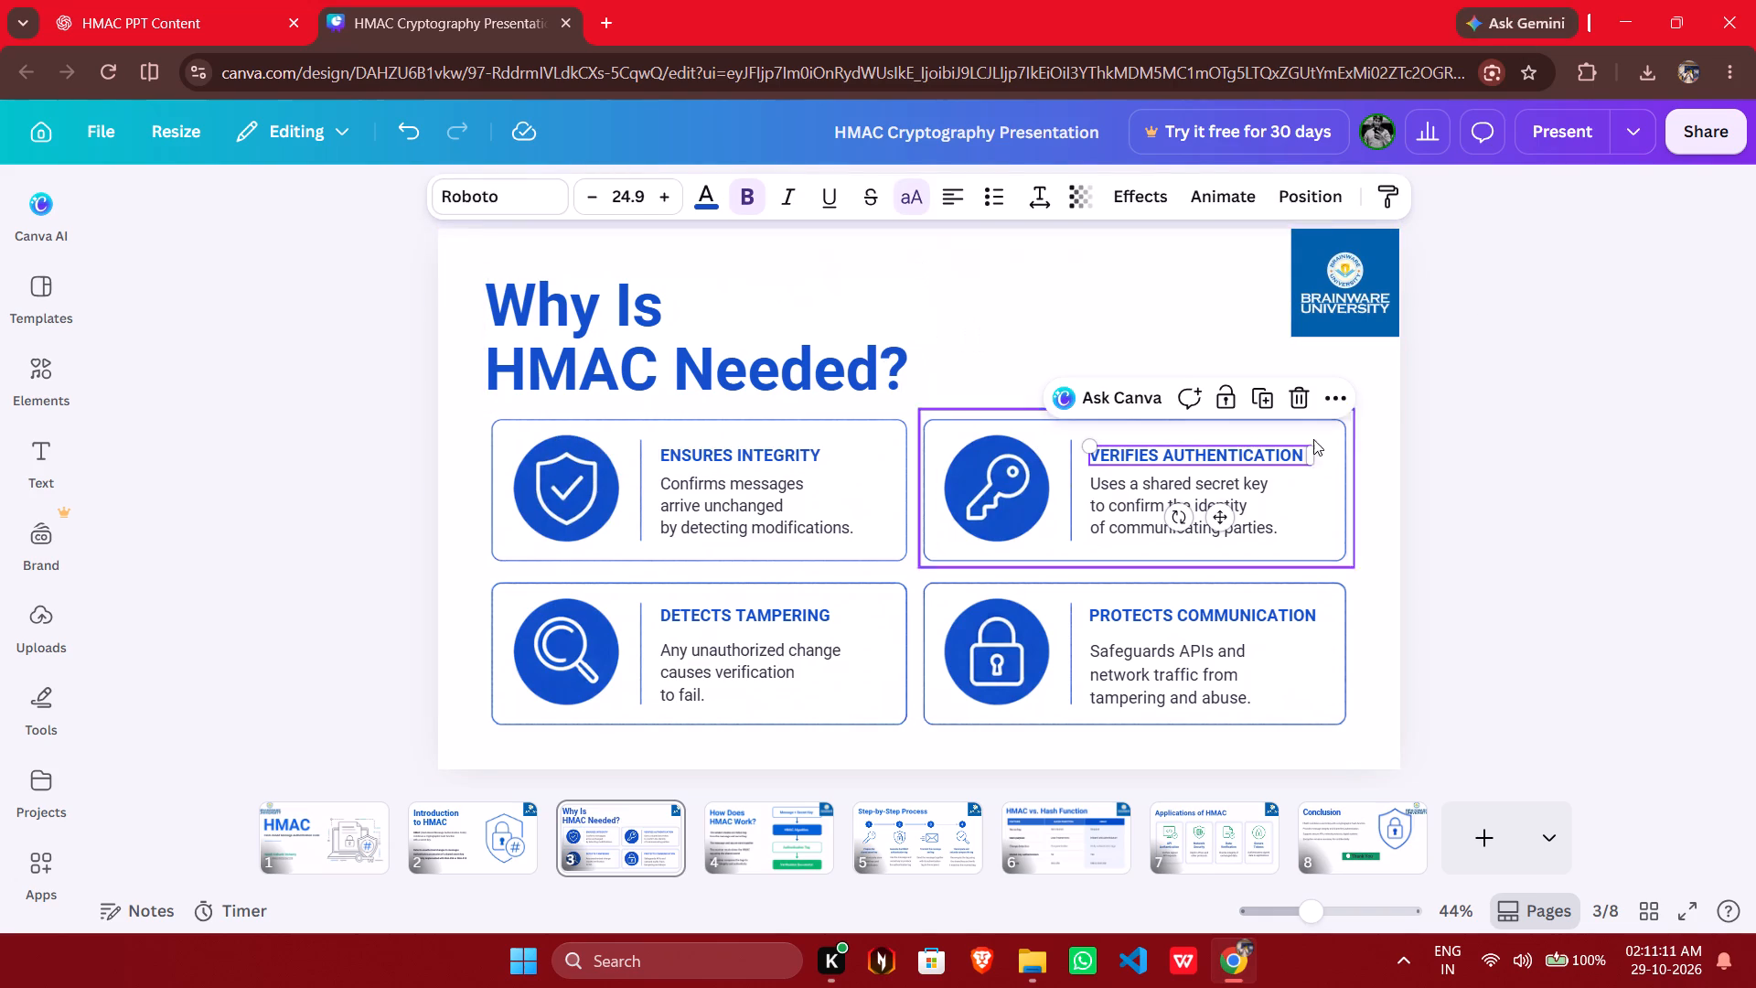
{"action": "left_click", "coordinate": [1579, 491]}
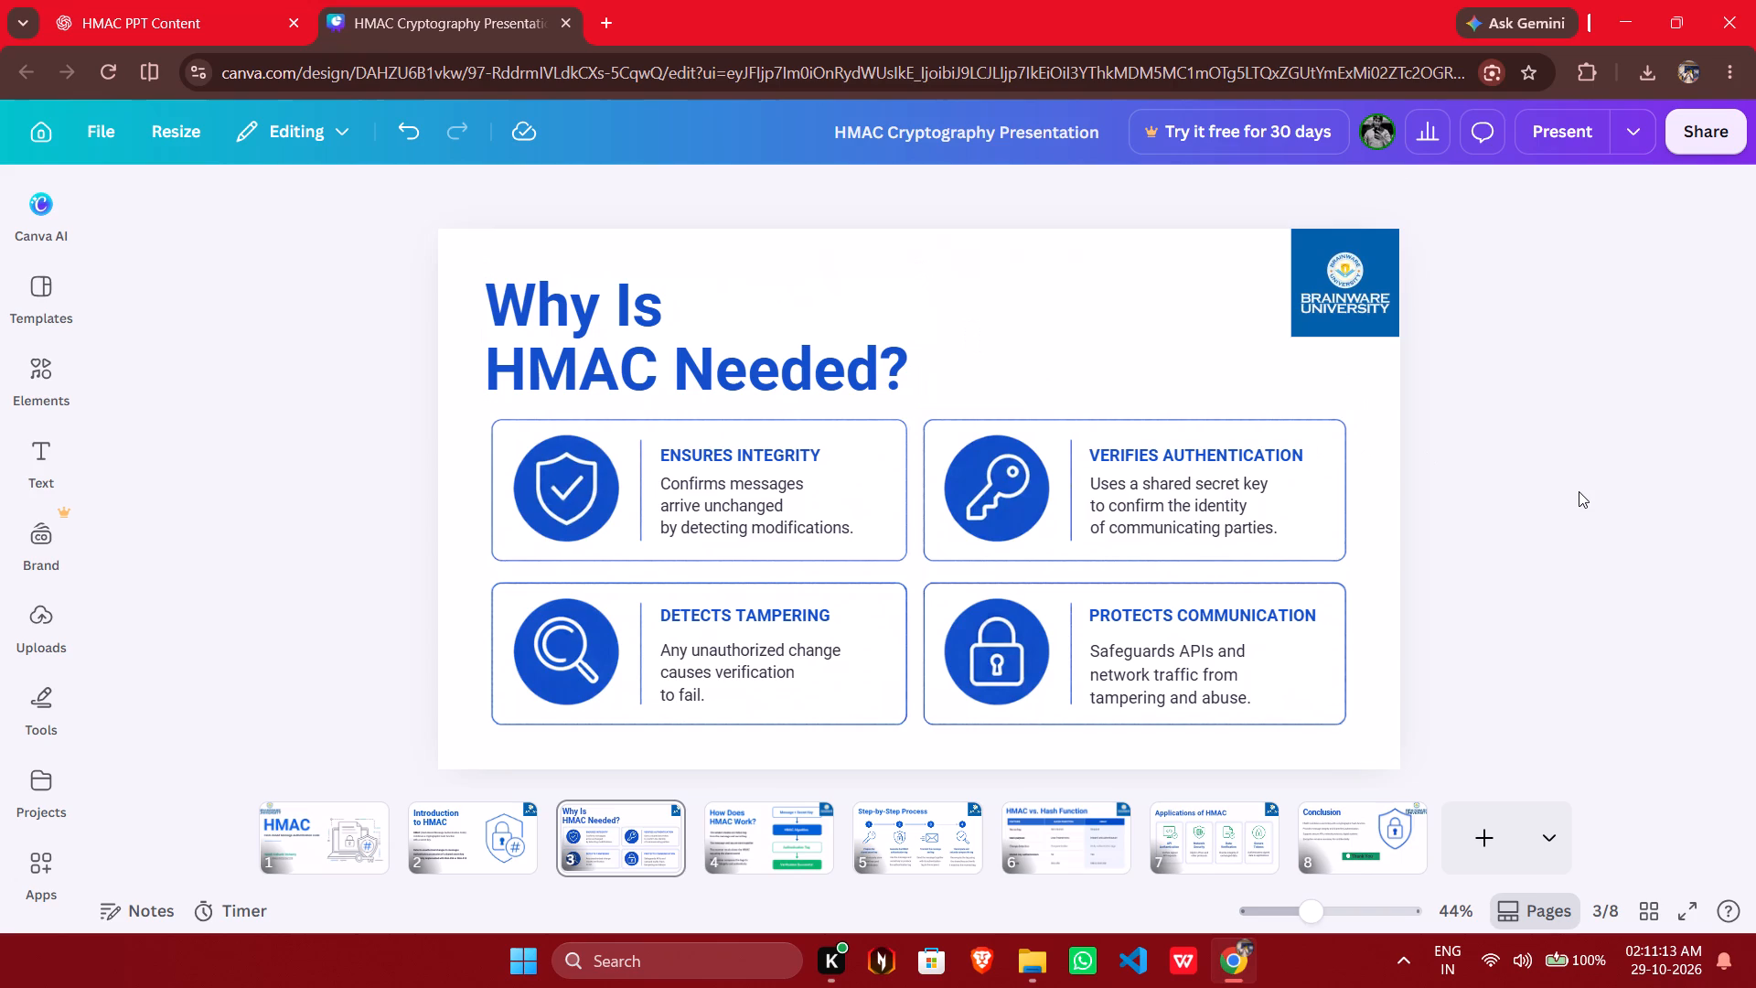
Go to slide 4 and slightly widen the "How Does HMAC Work?" title box.
{"action": "left_click", "coordinate": [793, 836]}
{"action": "left_click", "coordinate": [588, 379]}
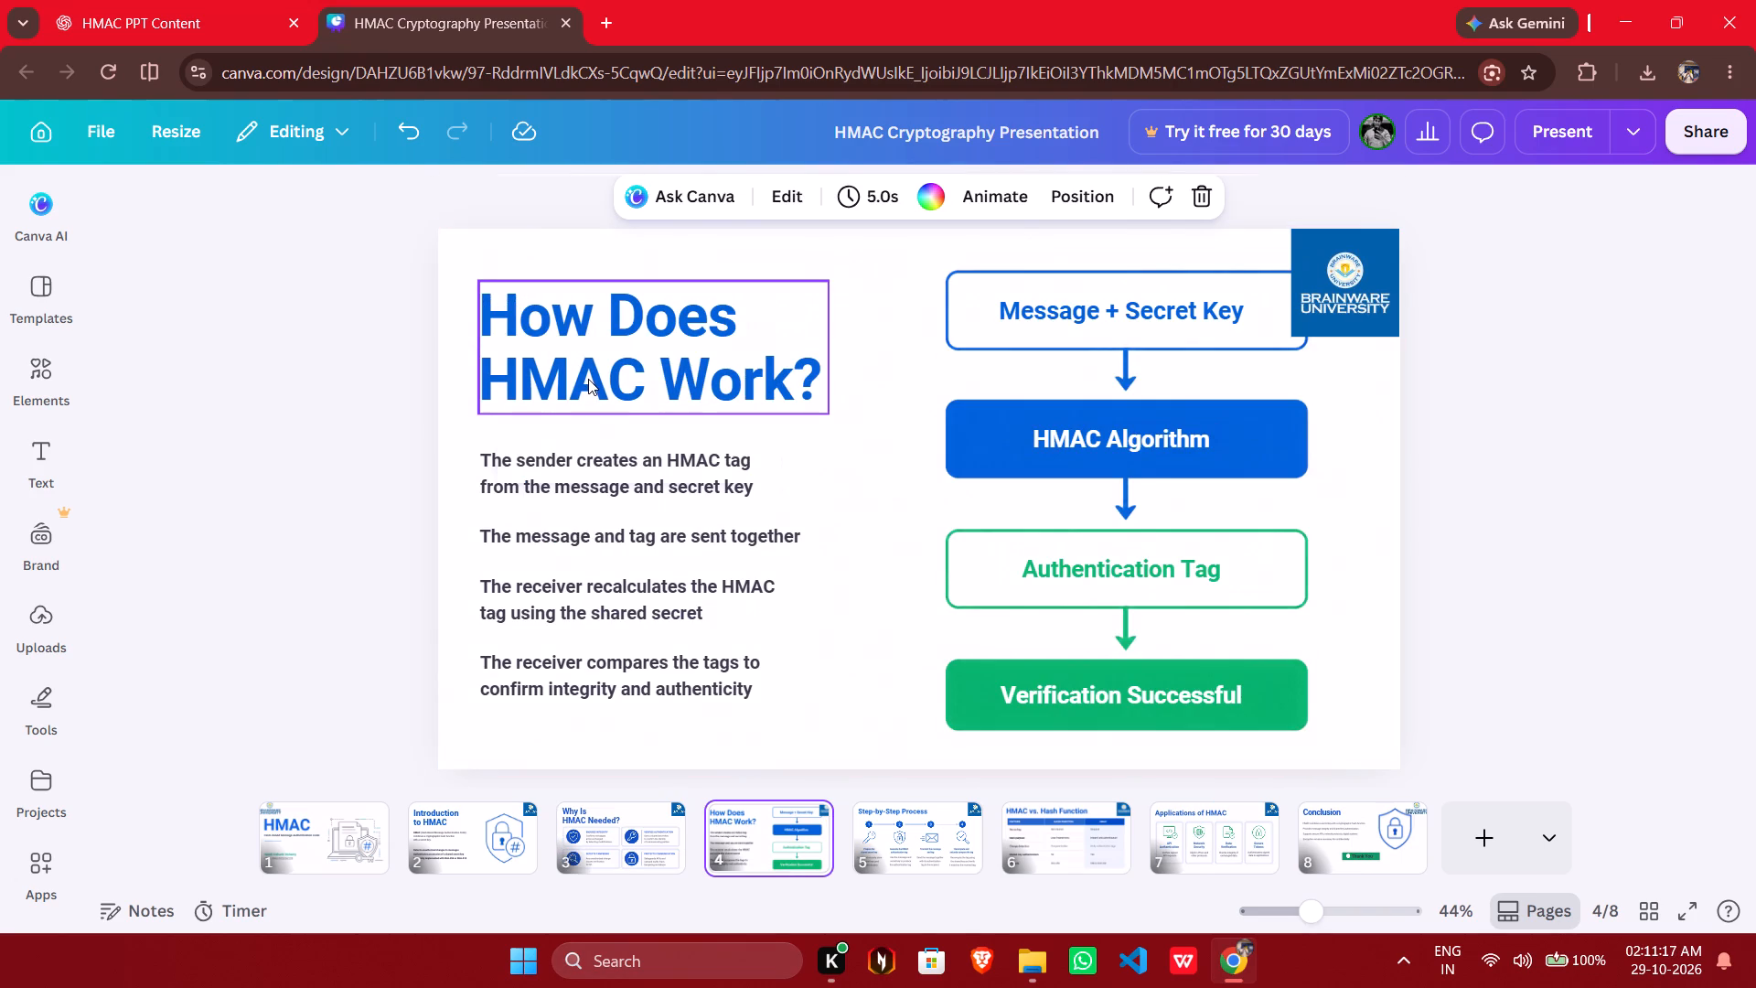
{"action": "left_click", "coordinate": [832, 351]}
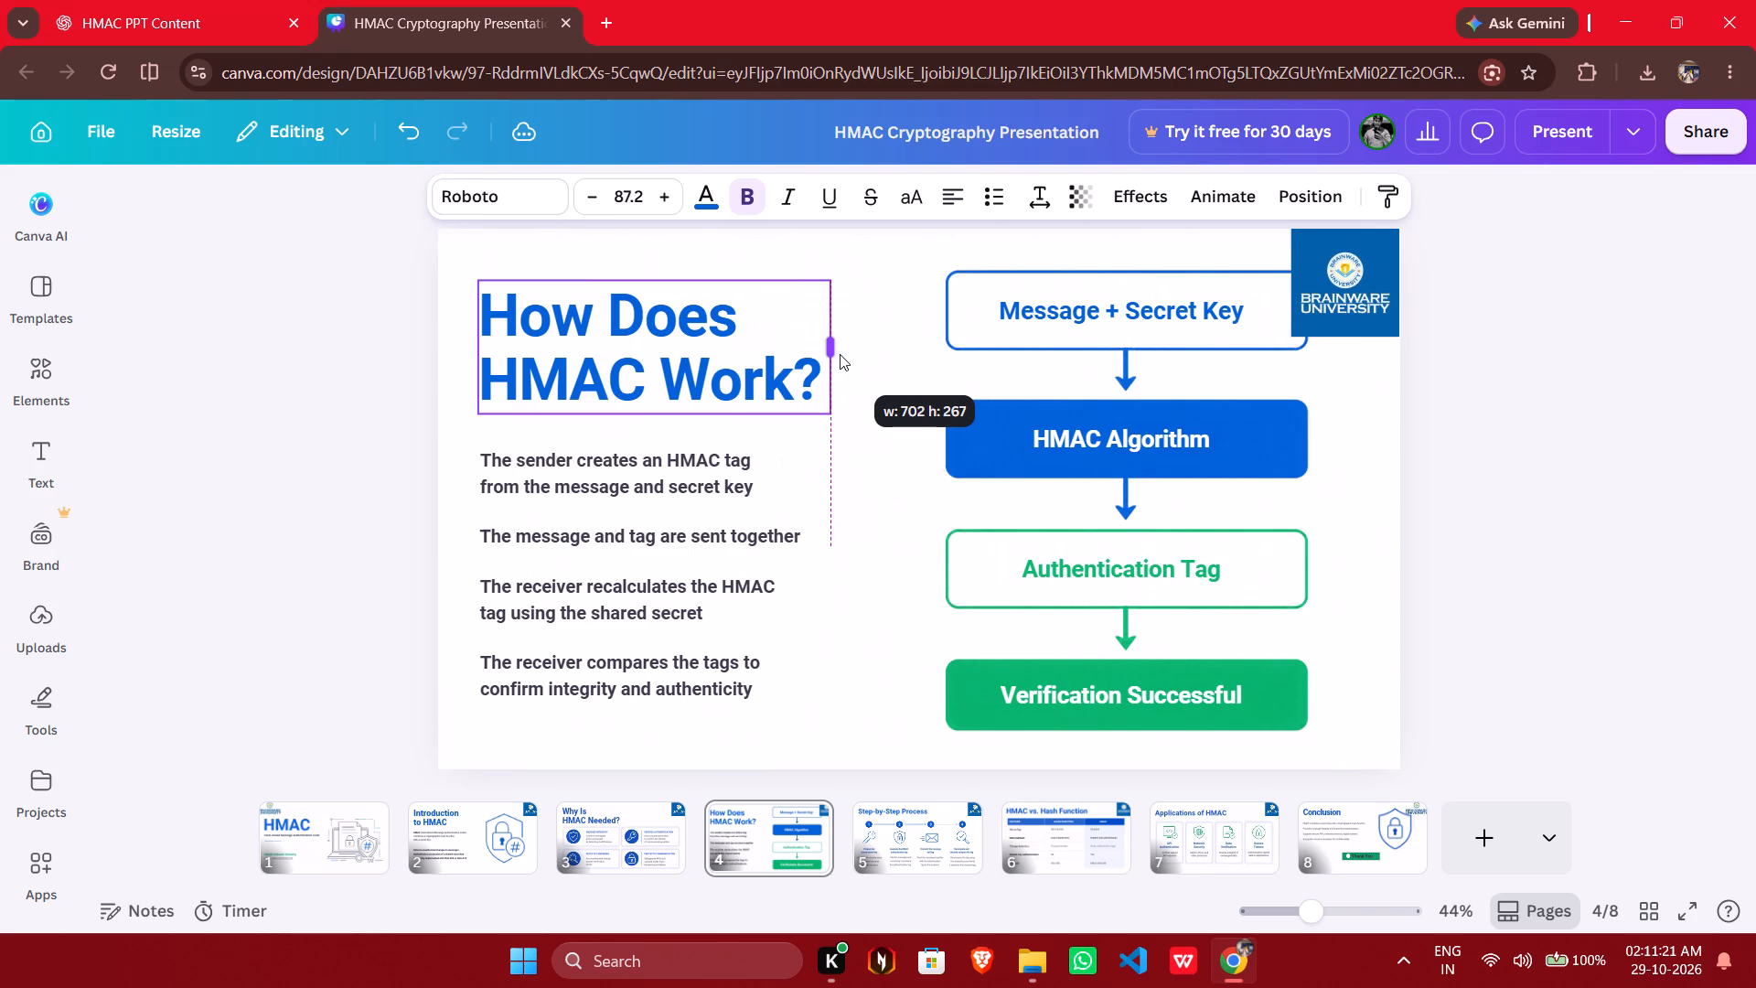
Widen the "The sender creates an HMAC tag" and "The receiver recalculates the HMAC tag" text boxes slightly.
{"action": "left_click", "coordinate": [745, 488]}
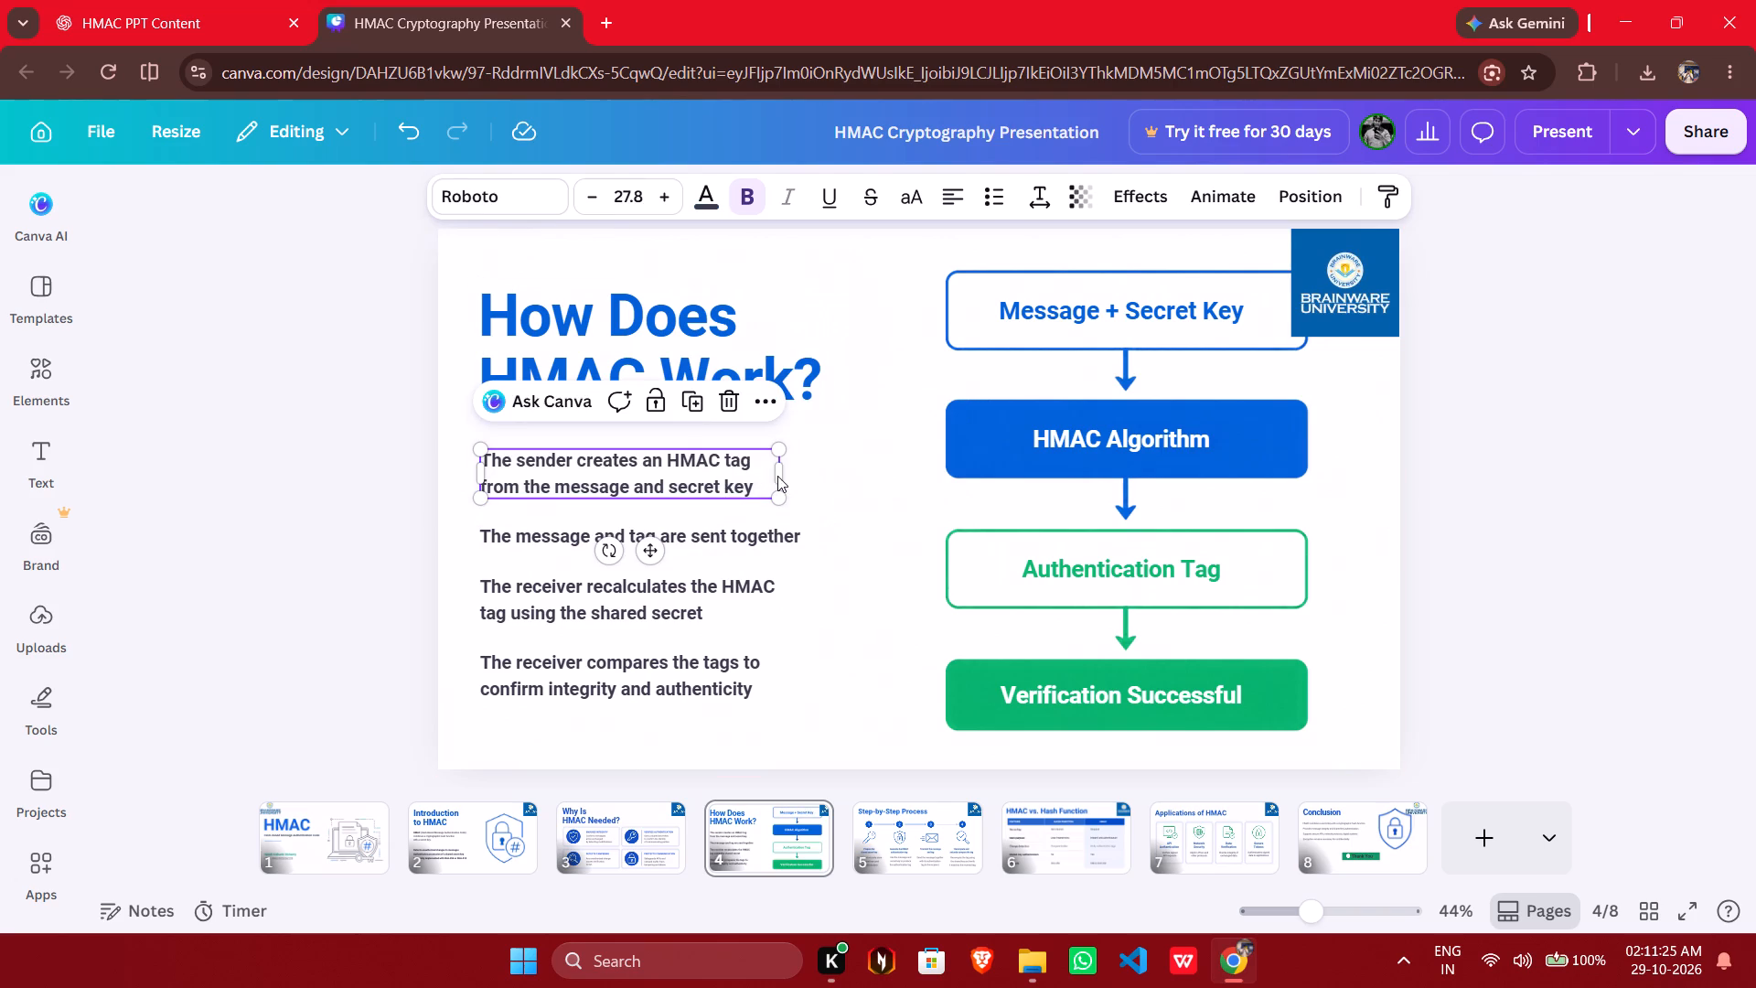
{"action": "left_click_drag", "start_coordinate": [786, 475], "coordinate": [818, 475]}
{"action": "left_click", "coordinate": [722, 589]}
{"action": "left_click", "coordinate": [808, 593]}
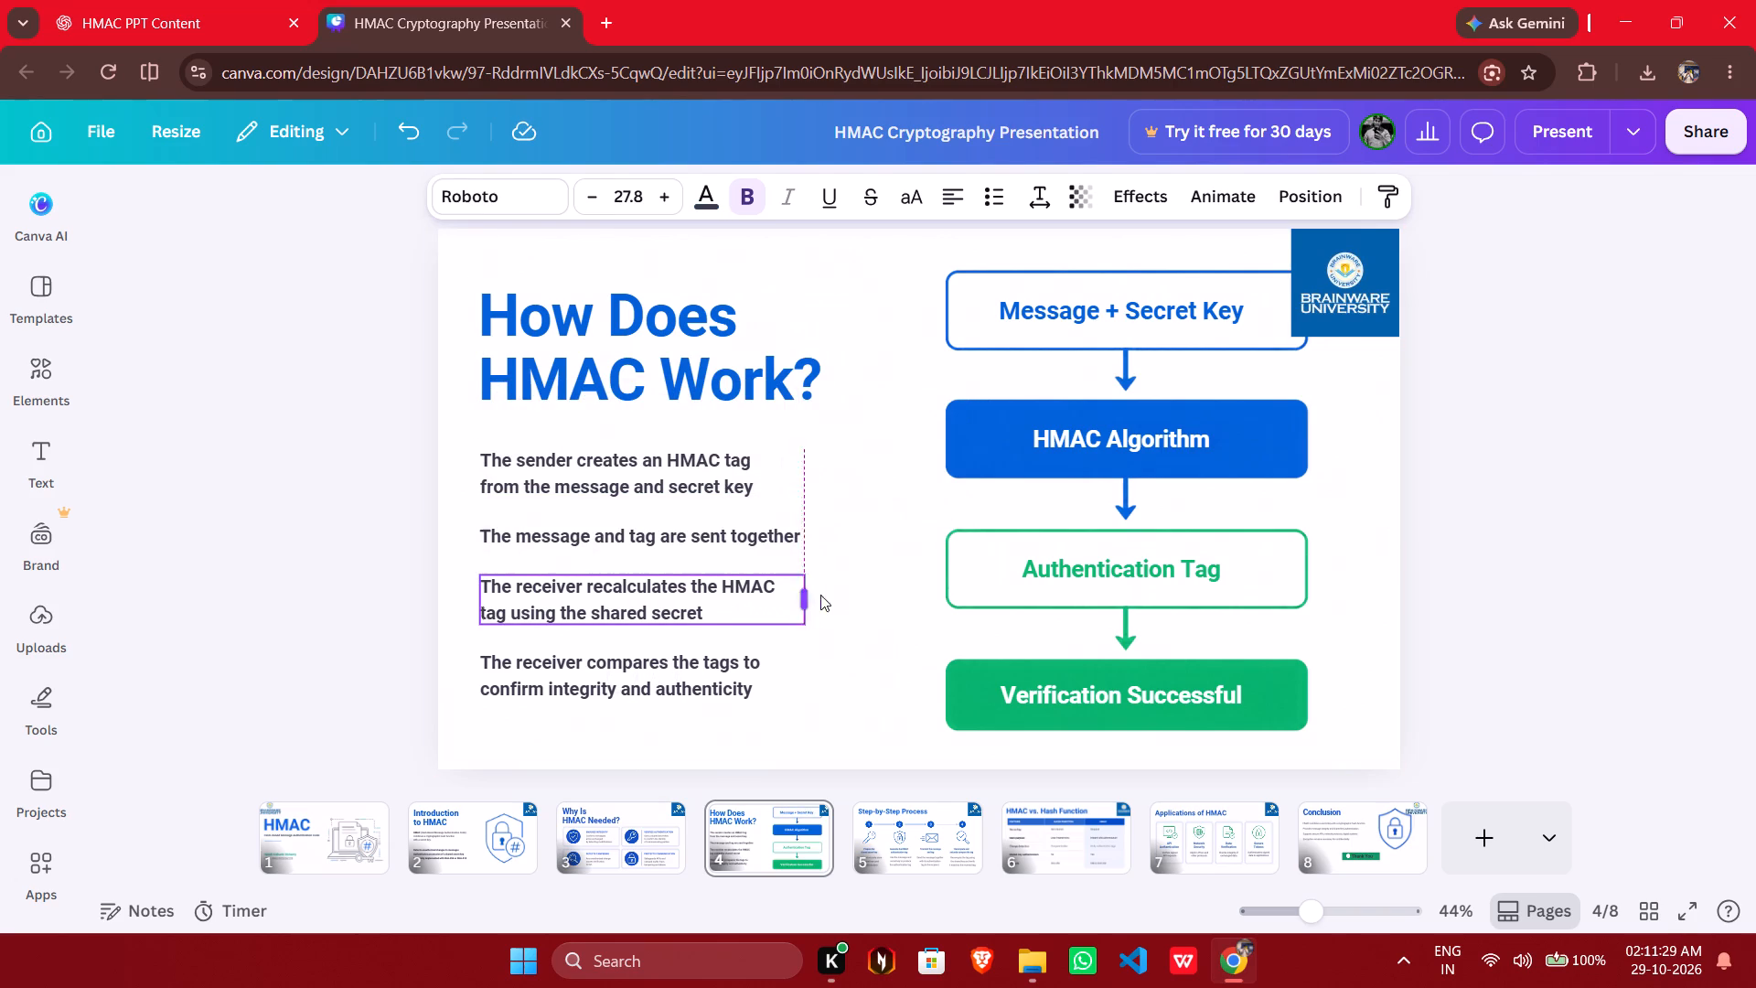
Shift the "The receiver compares the tags" paragraph slightly to the right and widen its text box a little.
{"action": "left_click", "coordinate": [748, 673]}
{"action": "left_click", "coordinate": [785, 681]}
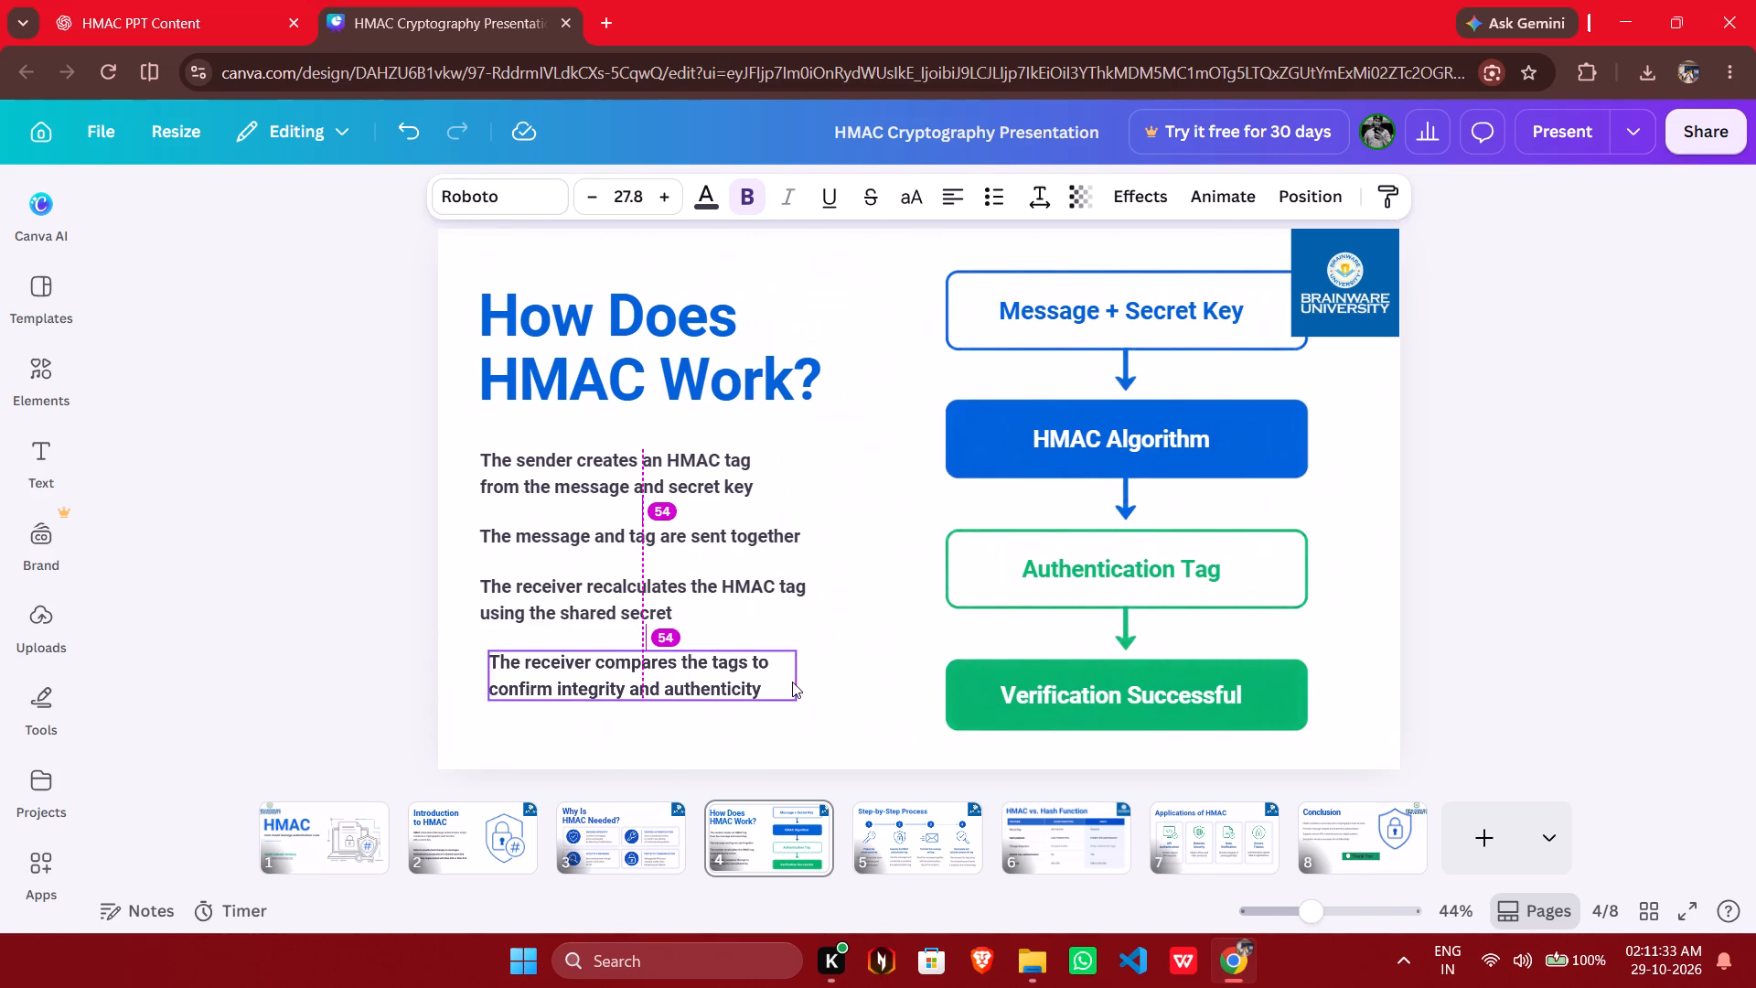
{"action": "left_click_drag", "start_coordinate": [797, 677], "coordinate": [813, 677]}
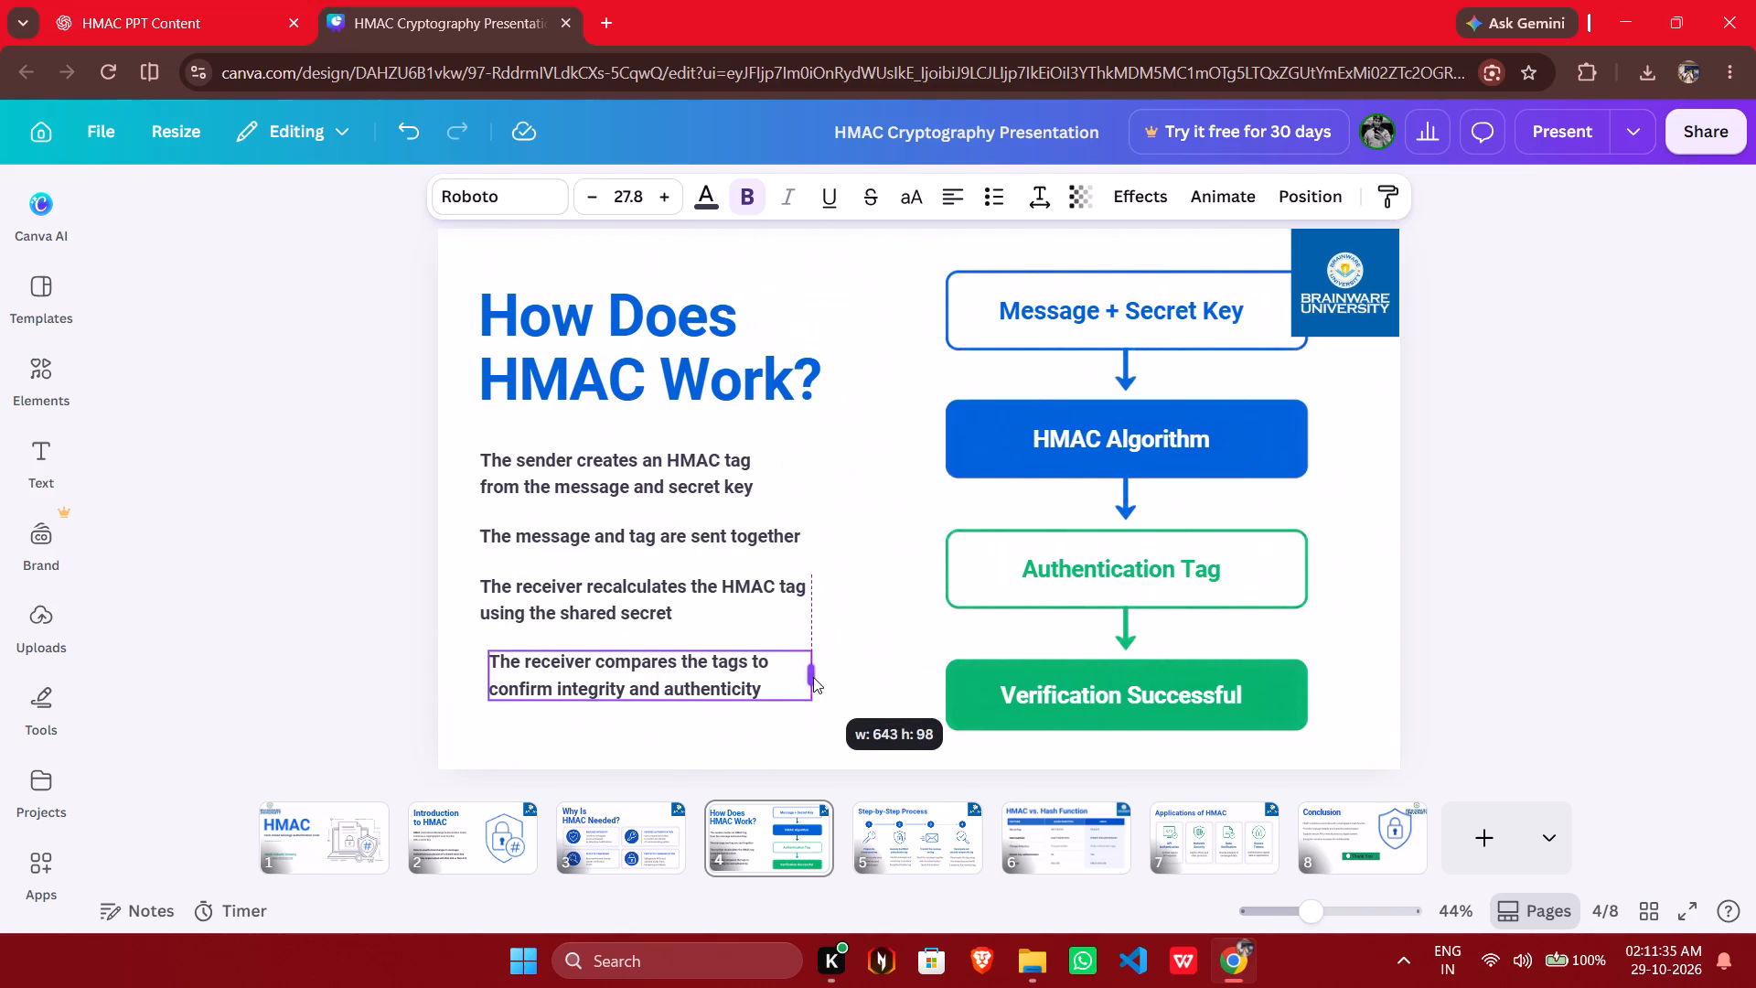
{"action": "left_click_drag", "start_coordinate": [813, 677], "coordinate": [799, 673]}
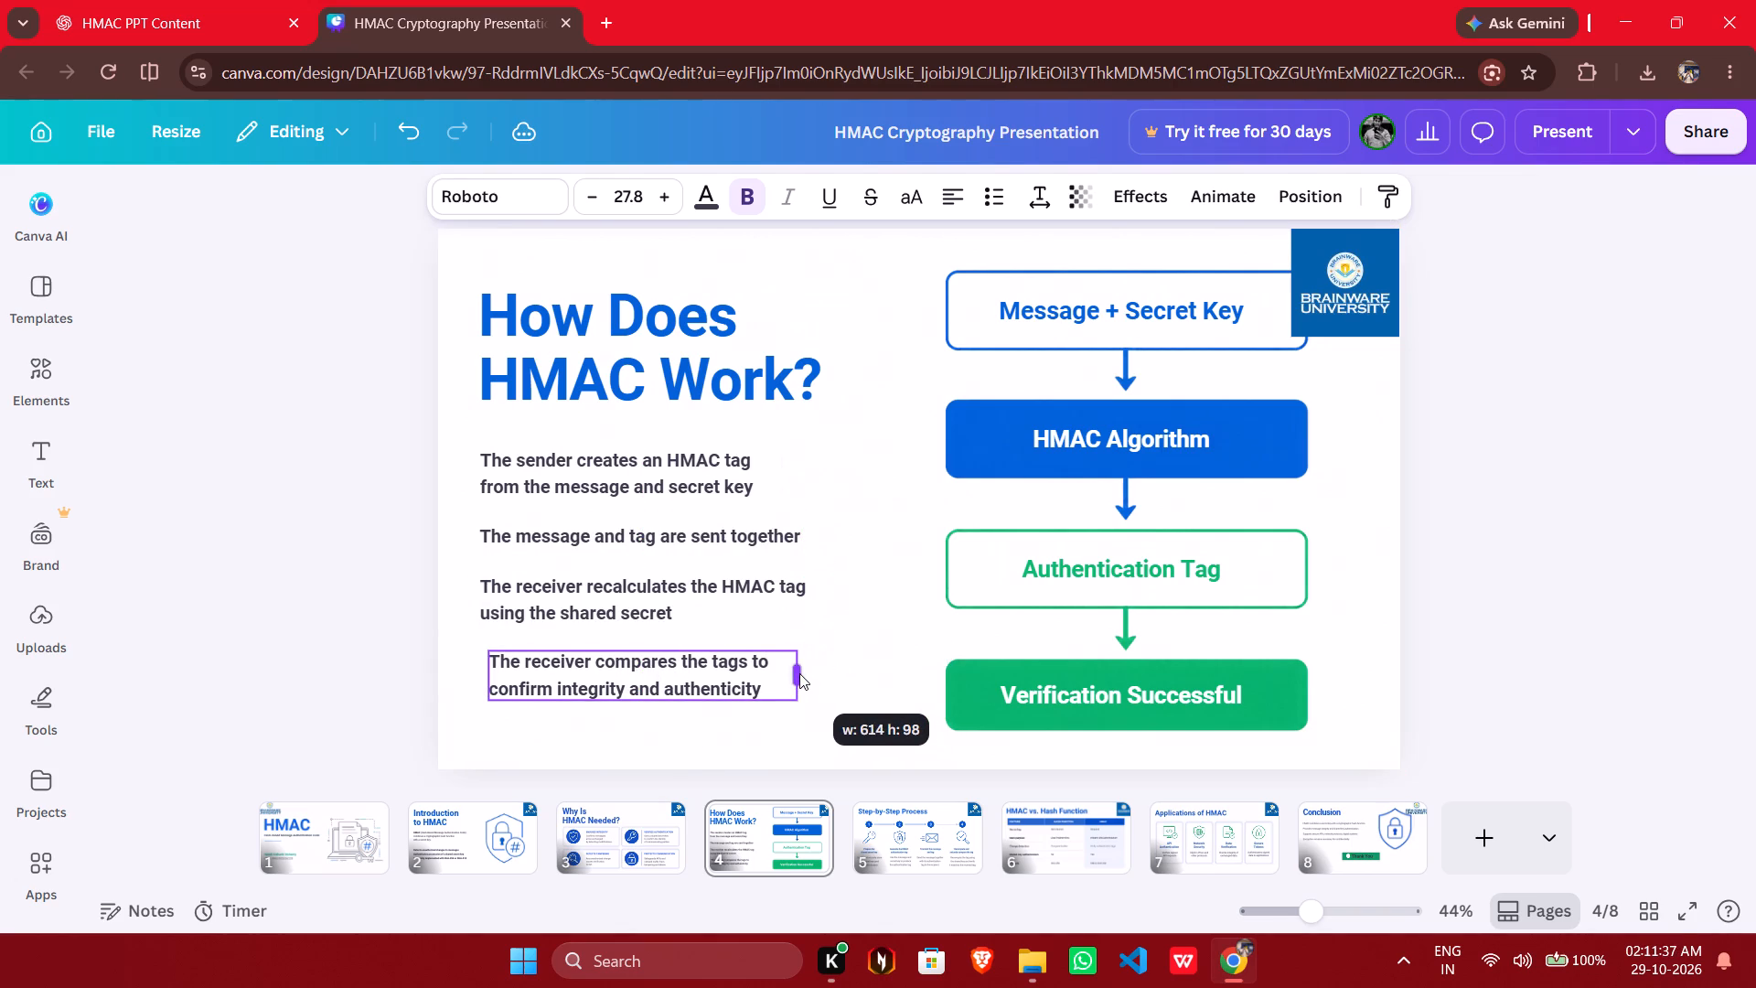
{"action": "left_click_drag", "start_coordinate": [799, 673], "coordinate": [805, 673]}
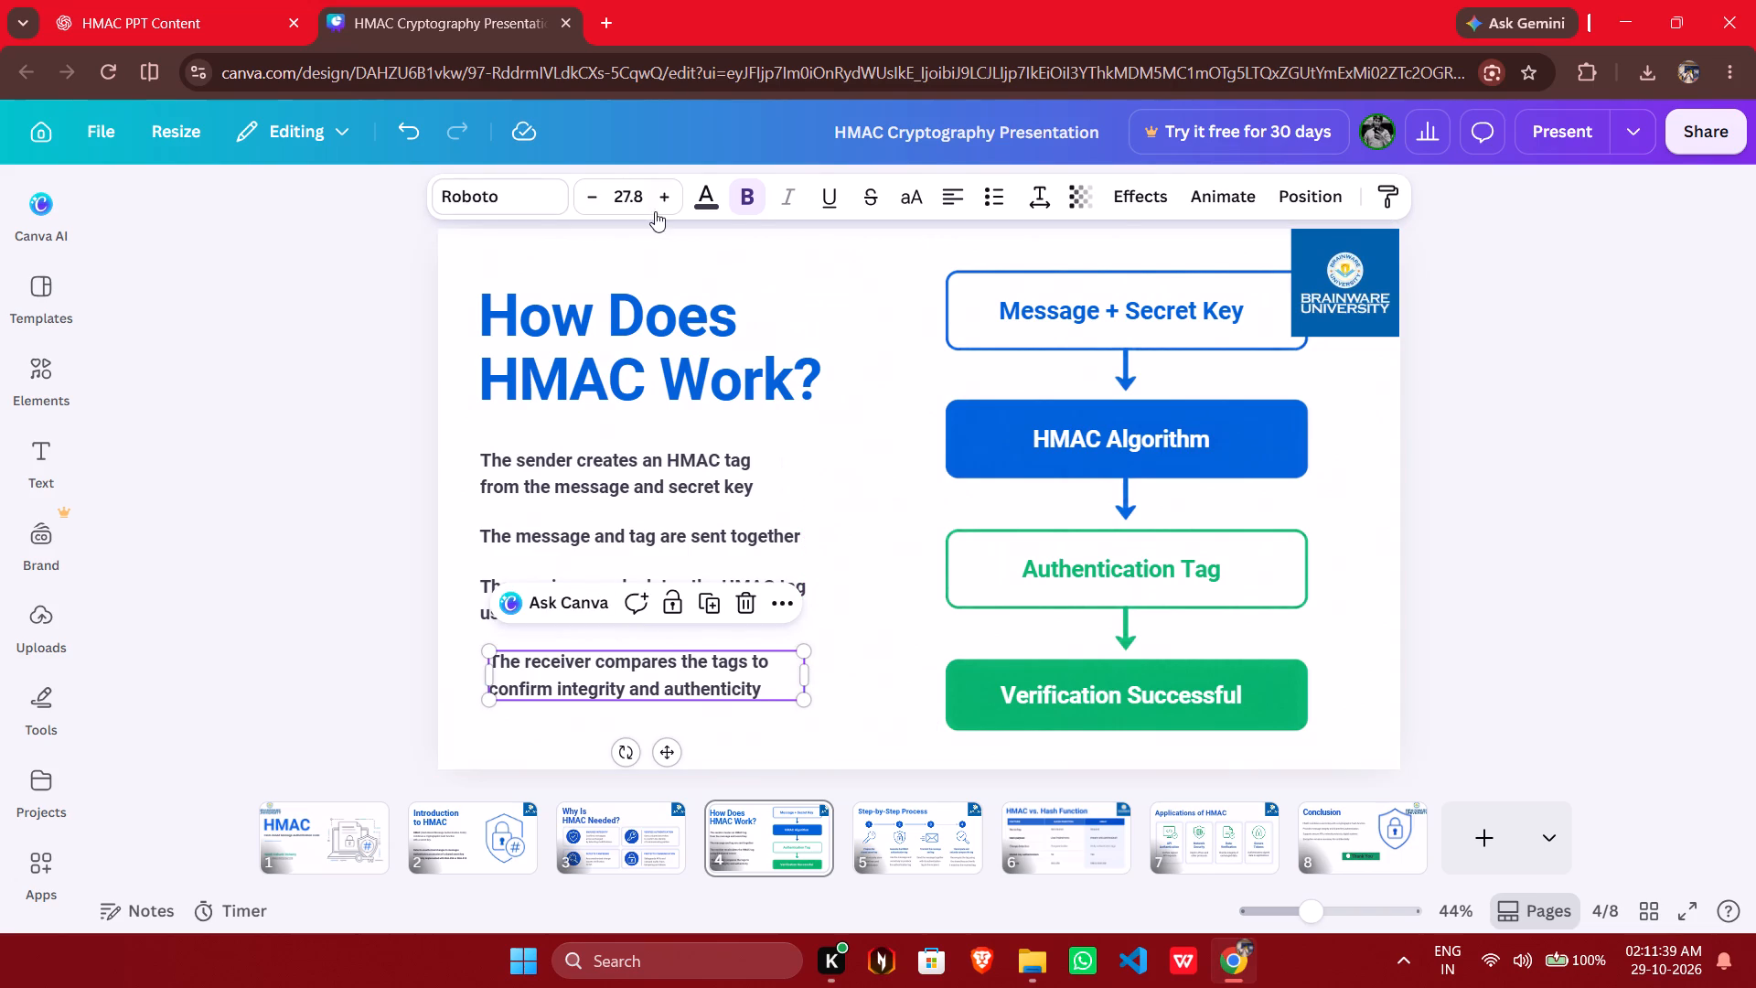
Increase the font size of all four explanatory paragraphs on the "How Does HMAC Work?" slide to 28.8.
{"action": "left_click", "coordinate": [654, 203]}
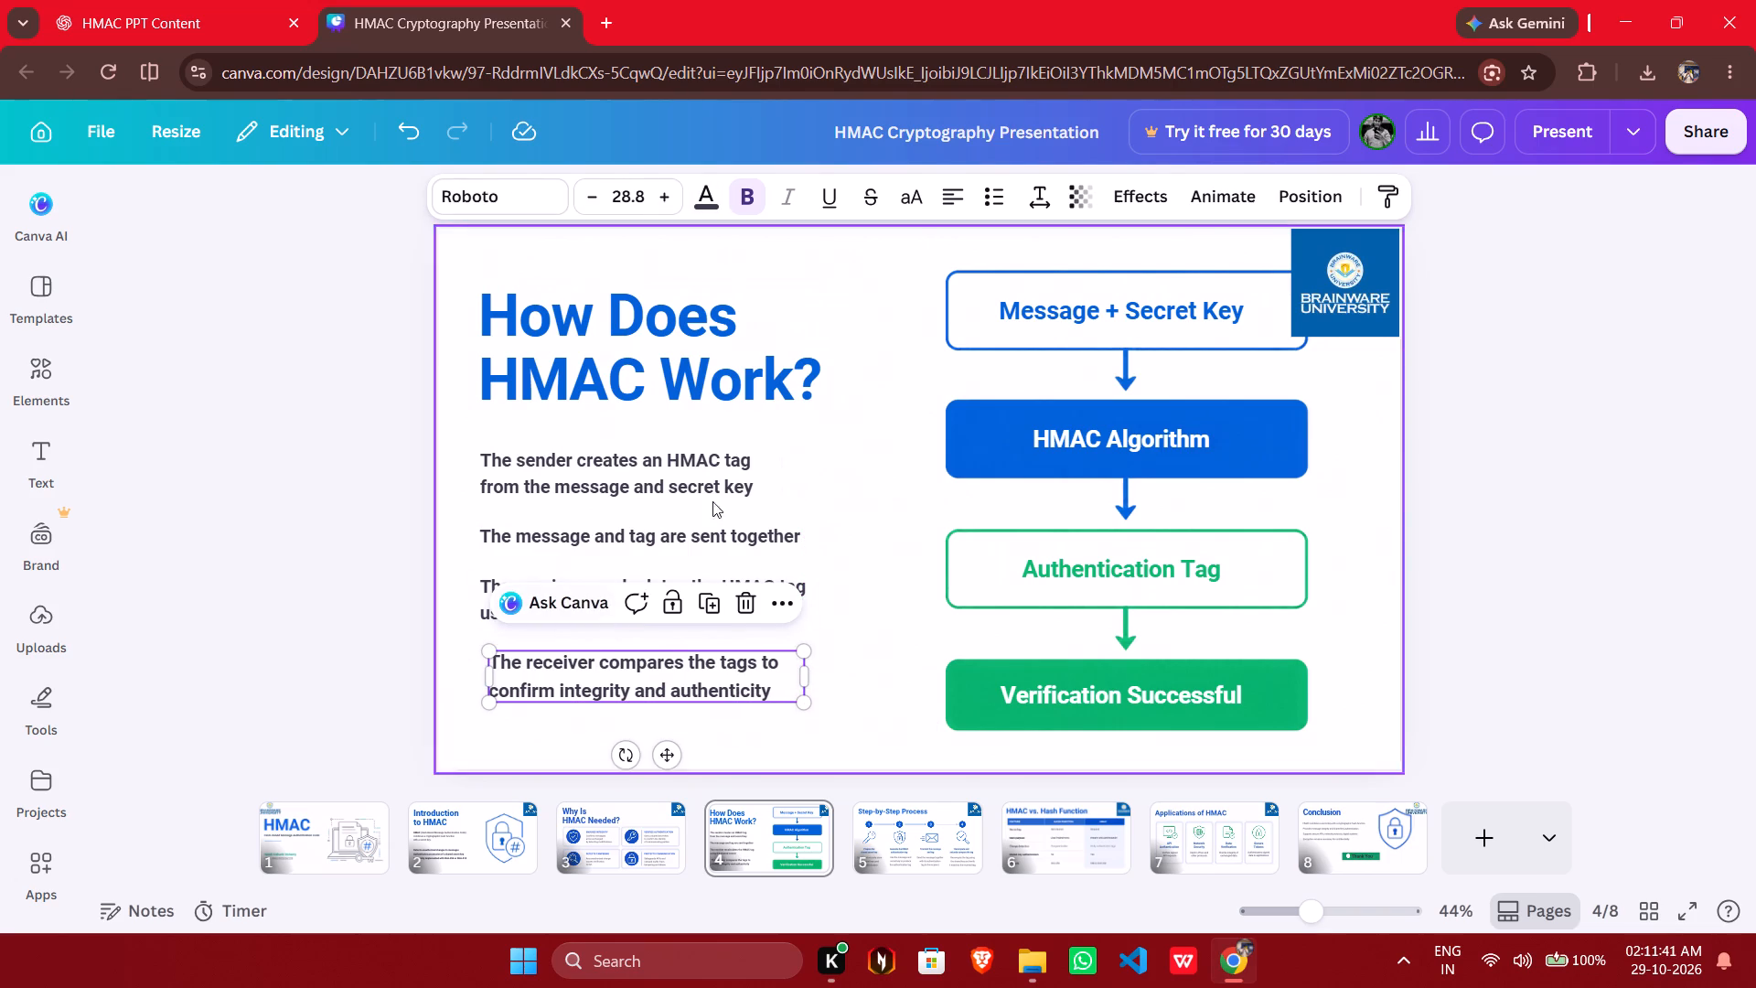
{"action": "left_click", "coordinate": [806, 593]}
{"action": "left_click", "coordinate": [673, 192]}
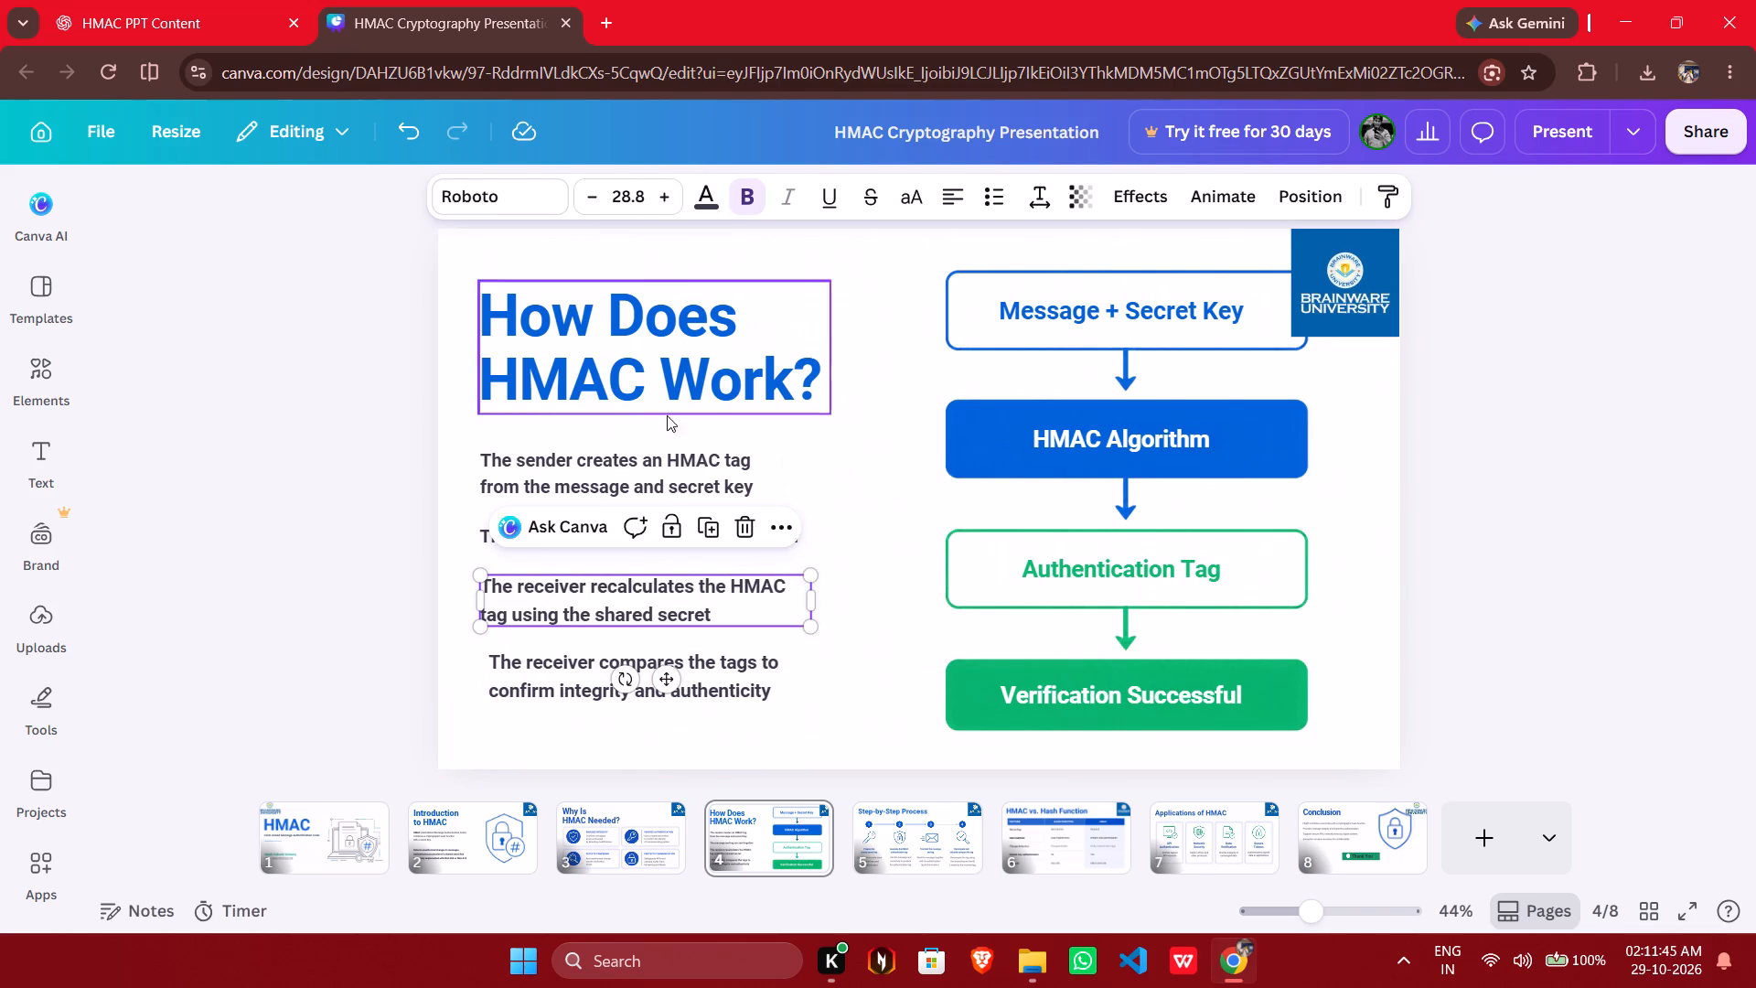
{"action": "left_click", "coordinate": [487, 535]}
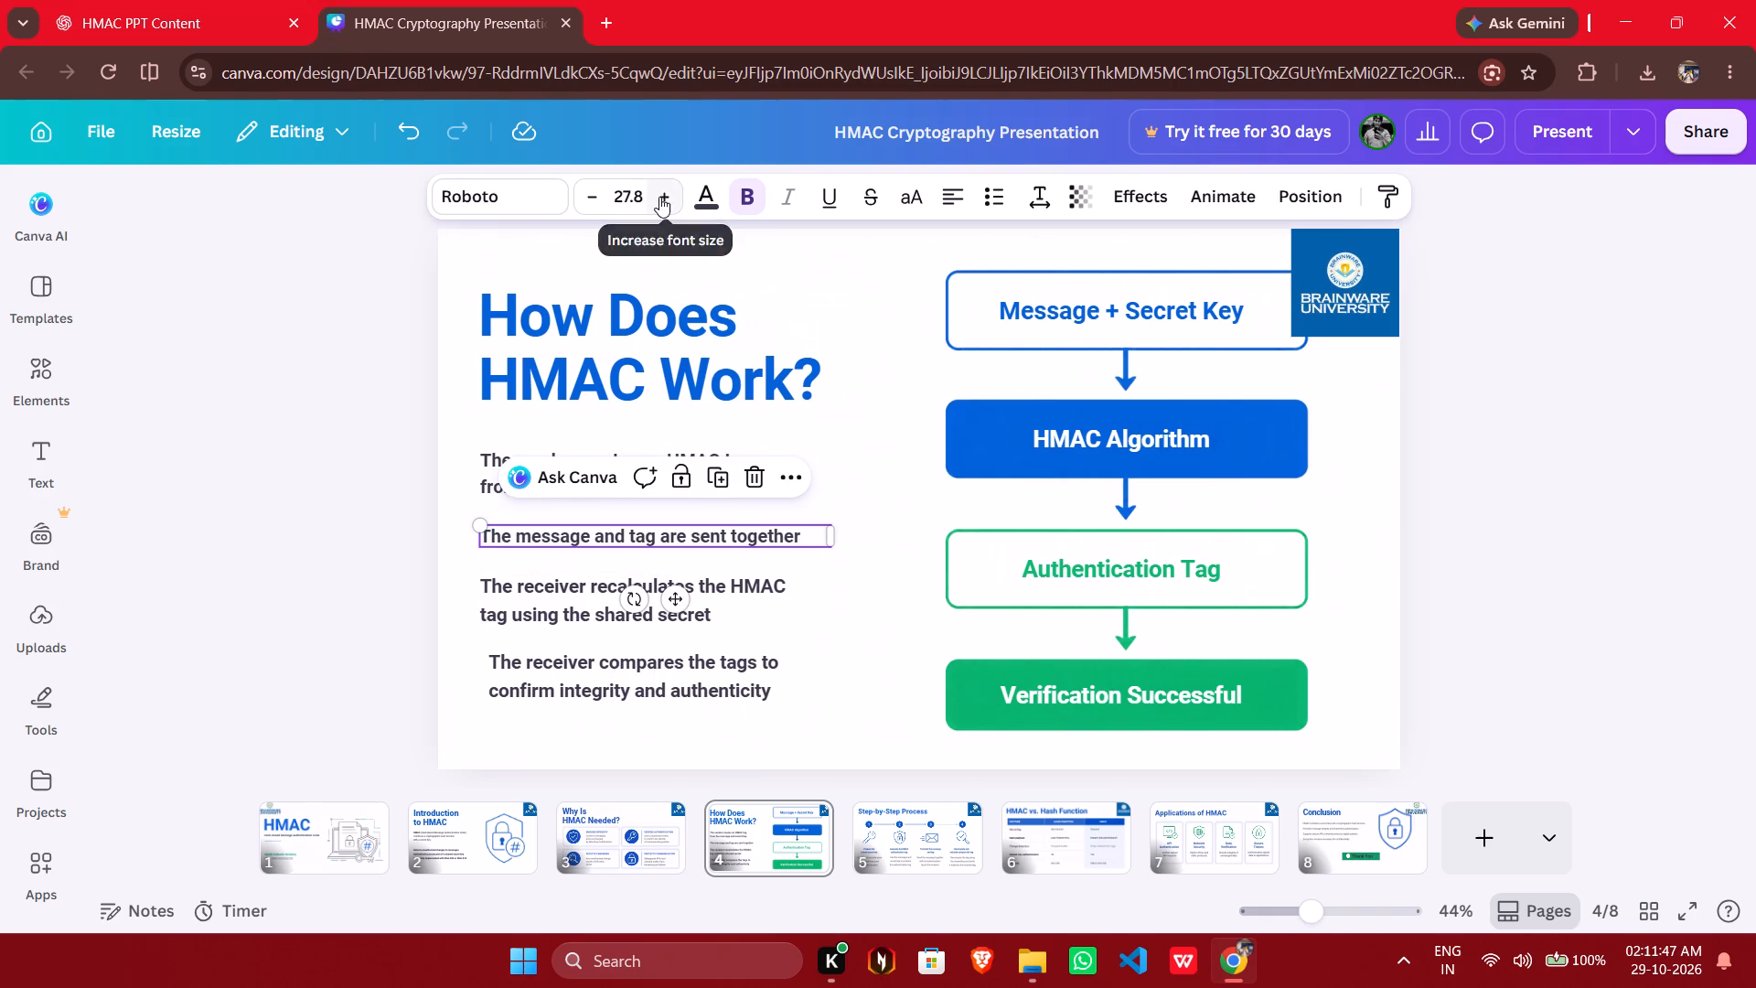
{"action": "left_click", "coordinate": [659, 196]}
{"action": "left_click", "coordinate": [498, 450]}
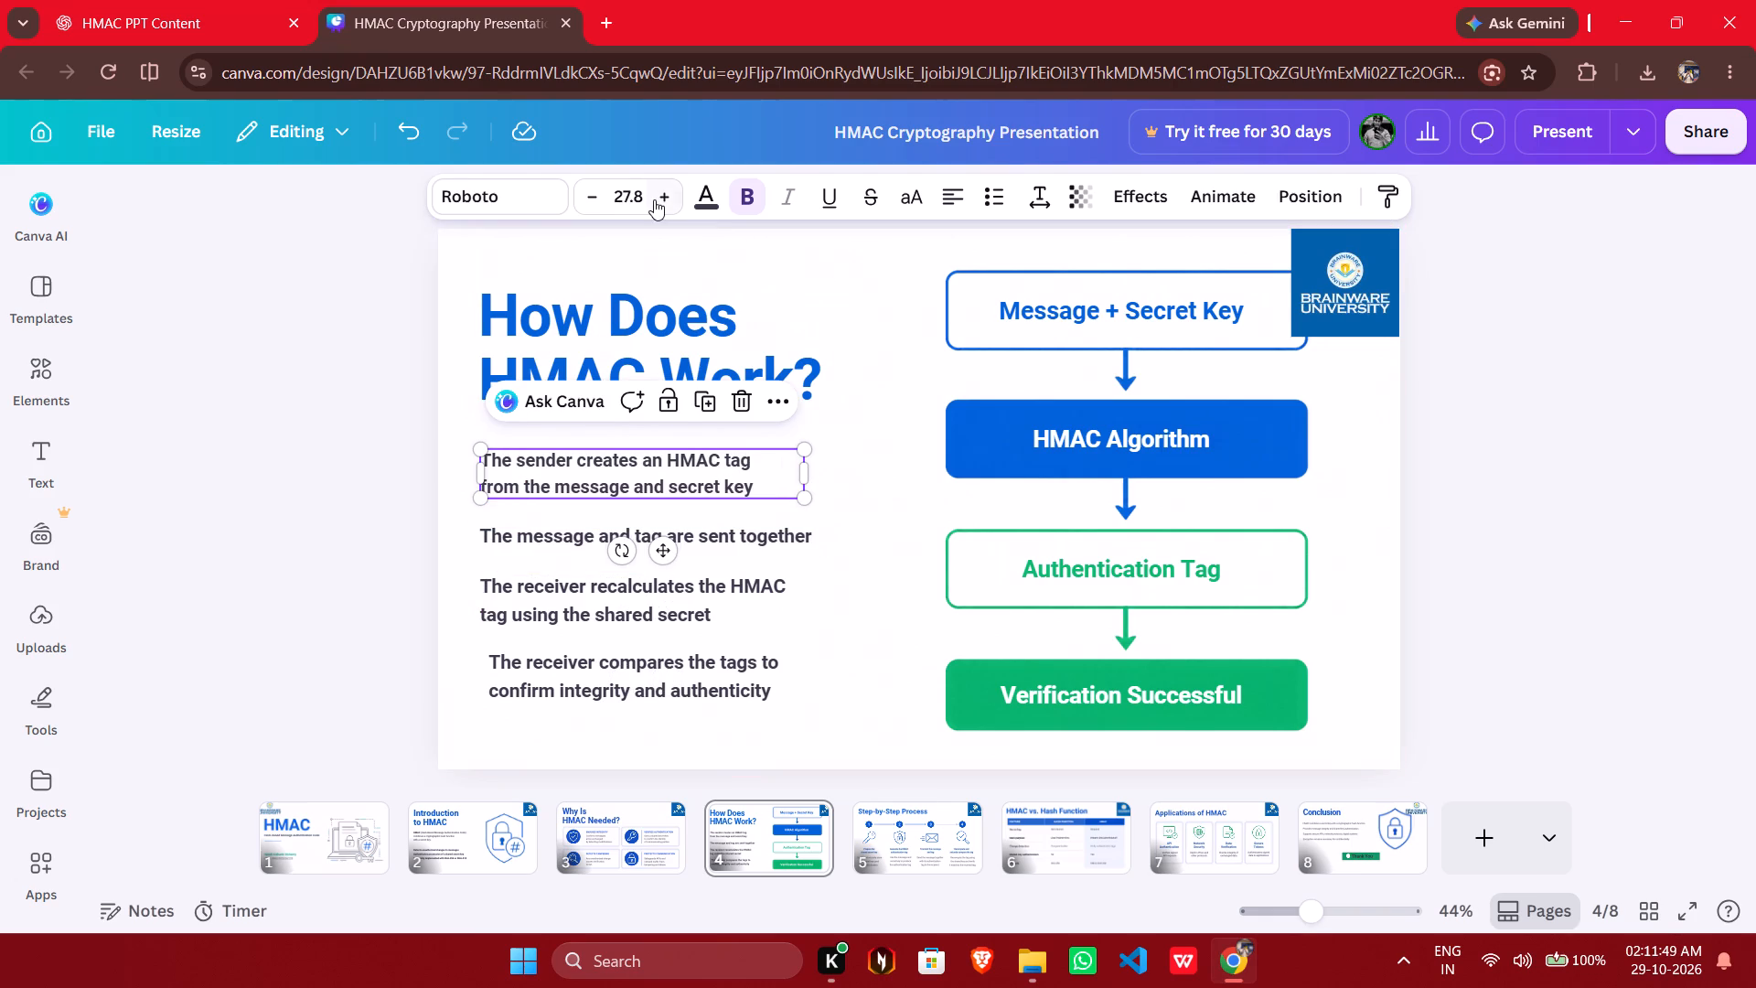
{"action": "left_click", "coordinate": [669, 199]}
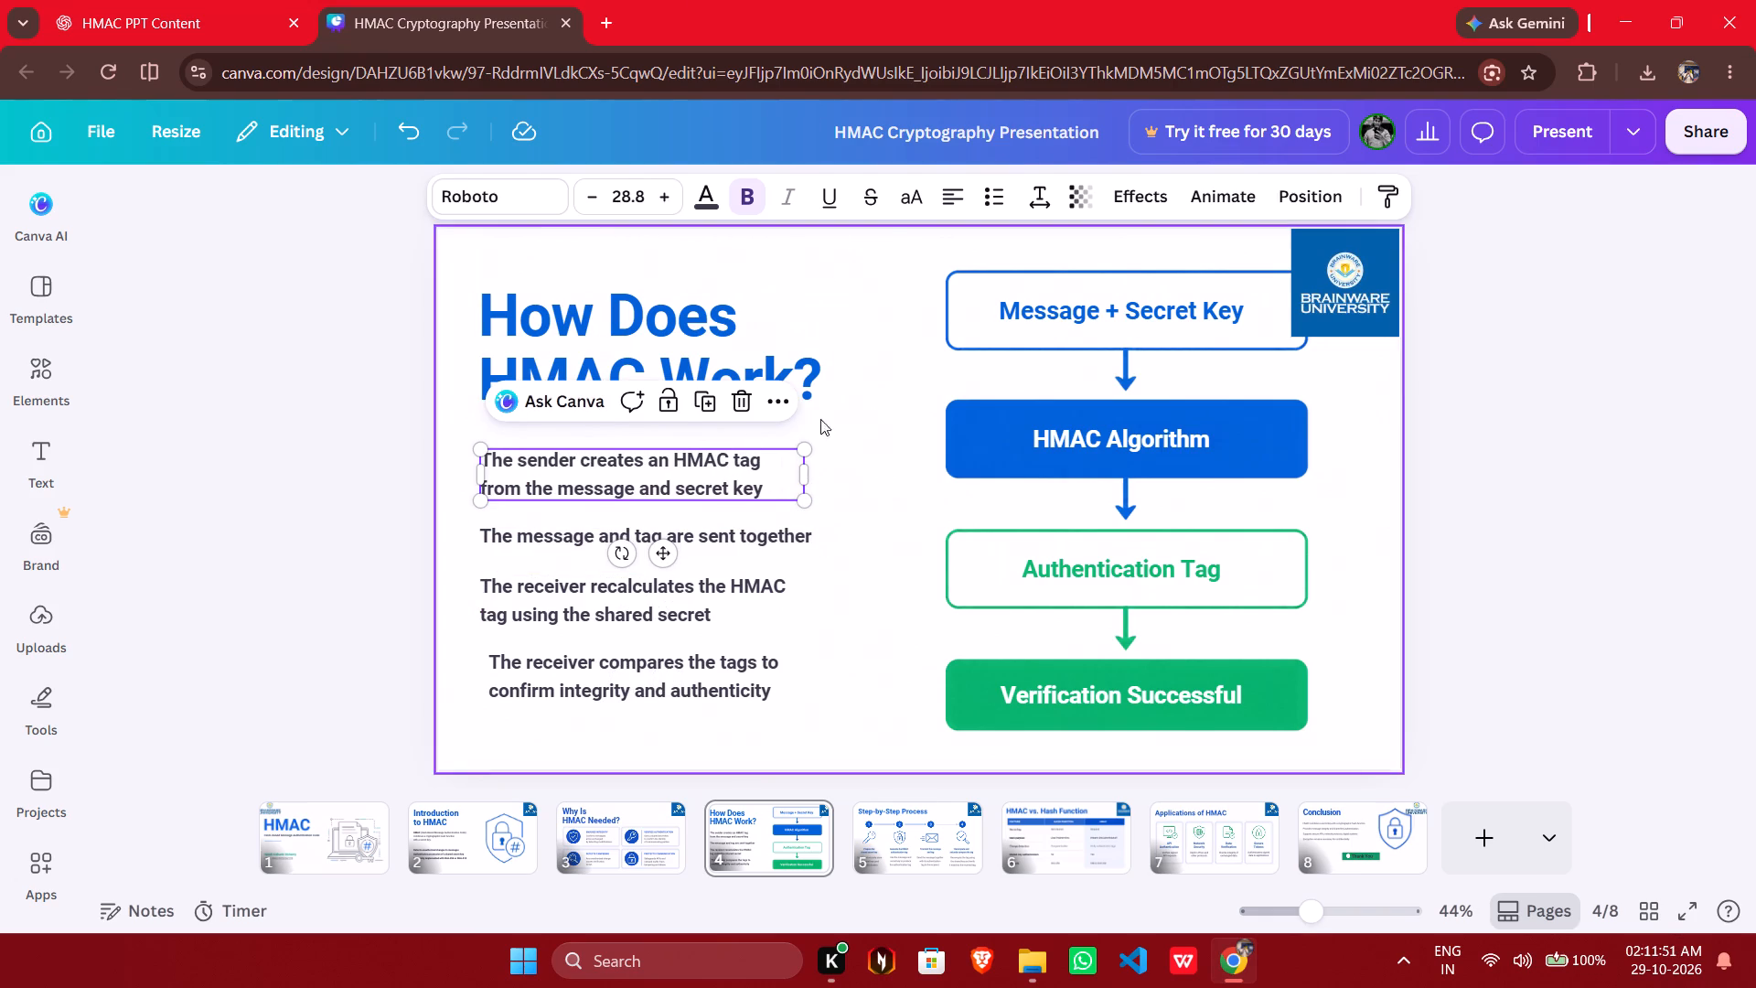
Widen the "The sender creates an HMAC tag" text box to about 660, matching the paragraph below it.
{"action": "left_click", "coordinate": [805, 475]}
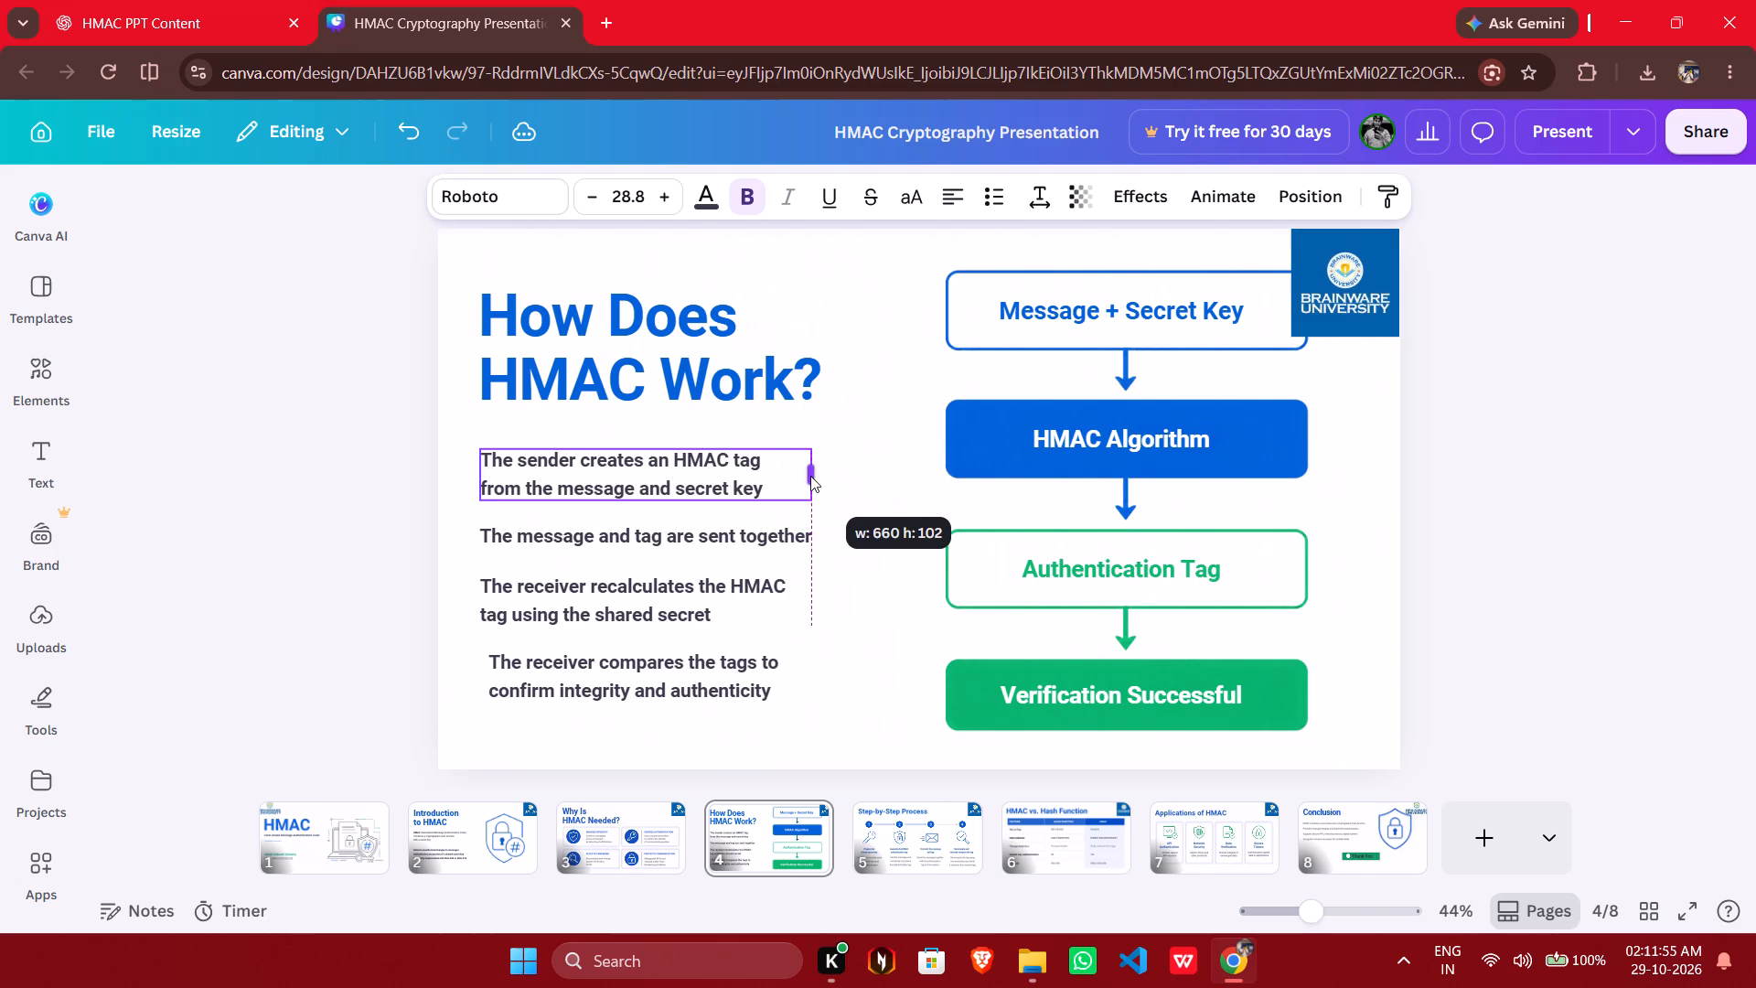
{"action": "left_click", "coordinate": [1749, 463]}
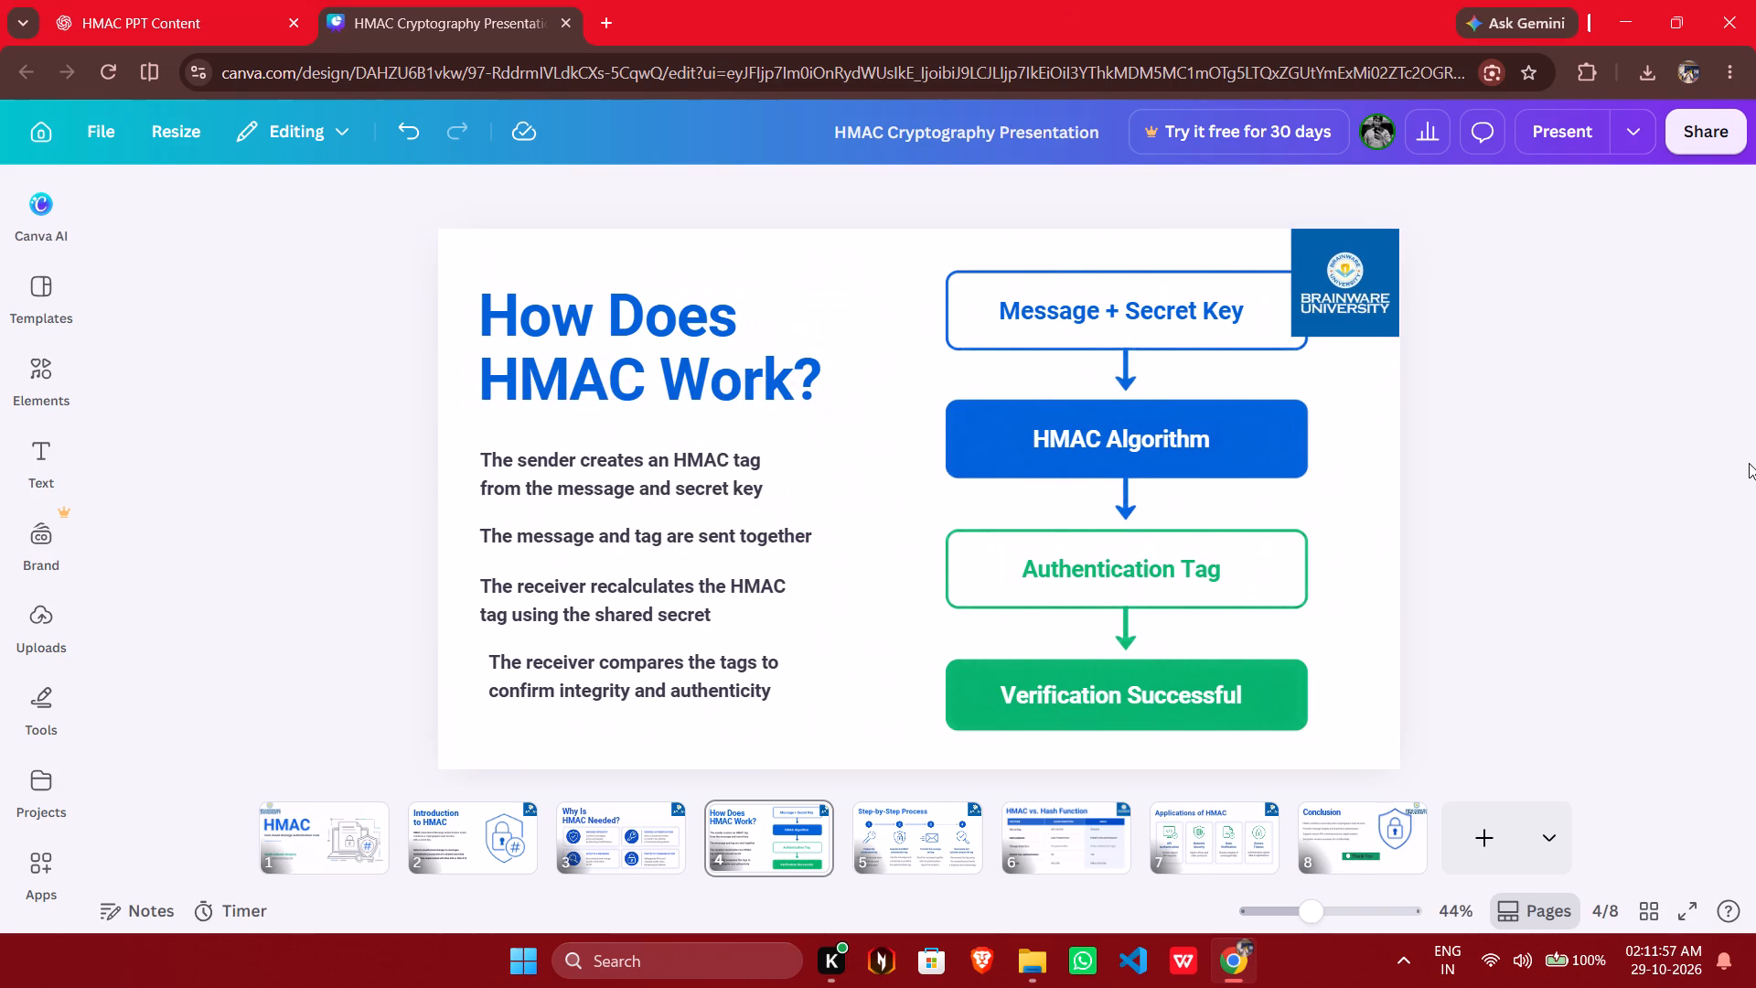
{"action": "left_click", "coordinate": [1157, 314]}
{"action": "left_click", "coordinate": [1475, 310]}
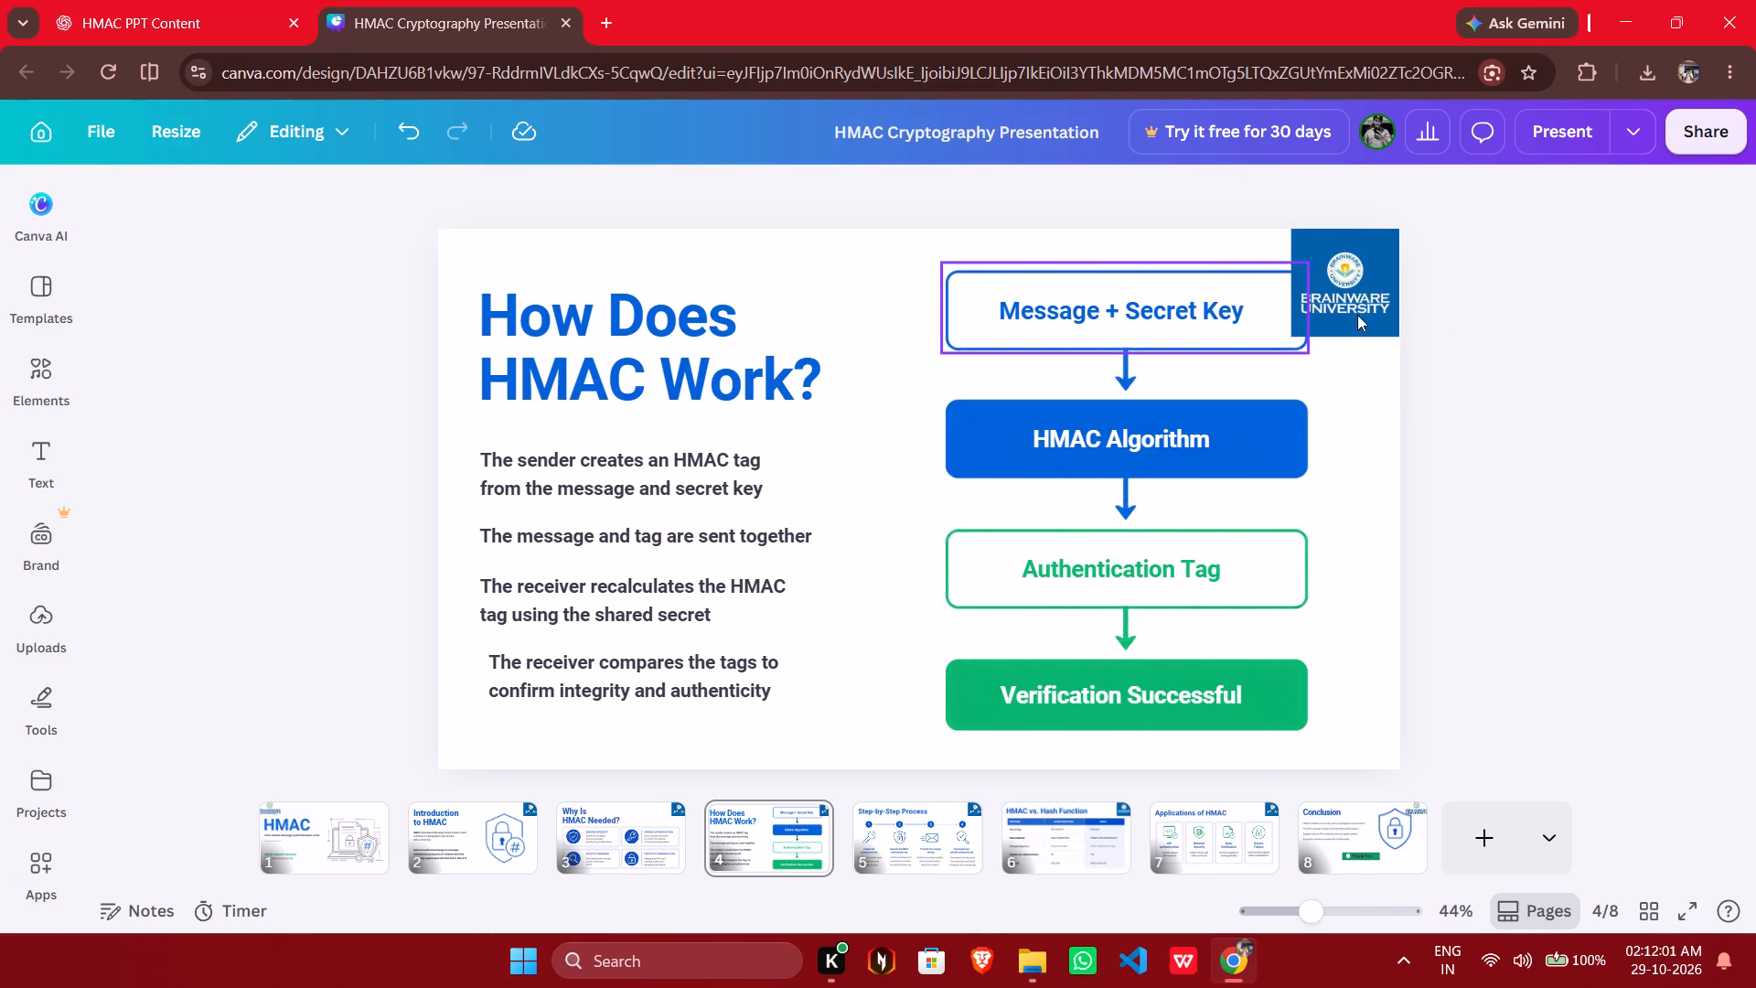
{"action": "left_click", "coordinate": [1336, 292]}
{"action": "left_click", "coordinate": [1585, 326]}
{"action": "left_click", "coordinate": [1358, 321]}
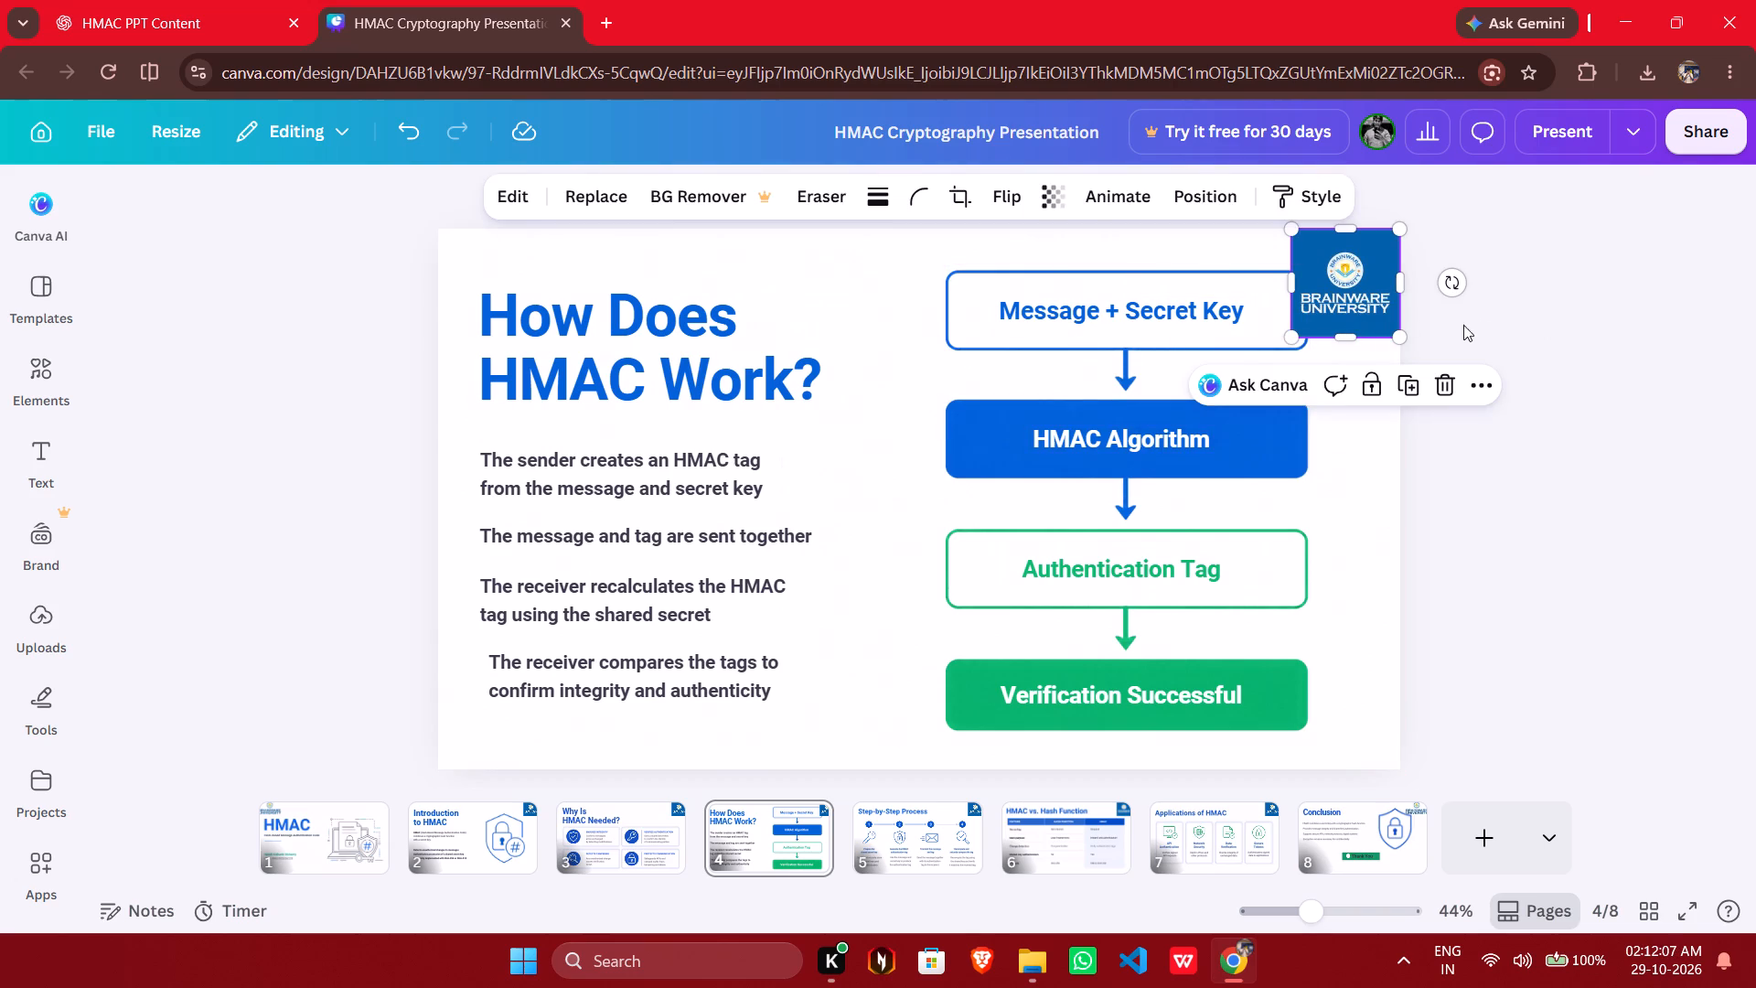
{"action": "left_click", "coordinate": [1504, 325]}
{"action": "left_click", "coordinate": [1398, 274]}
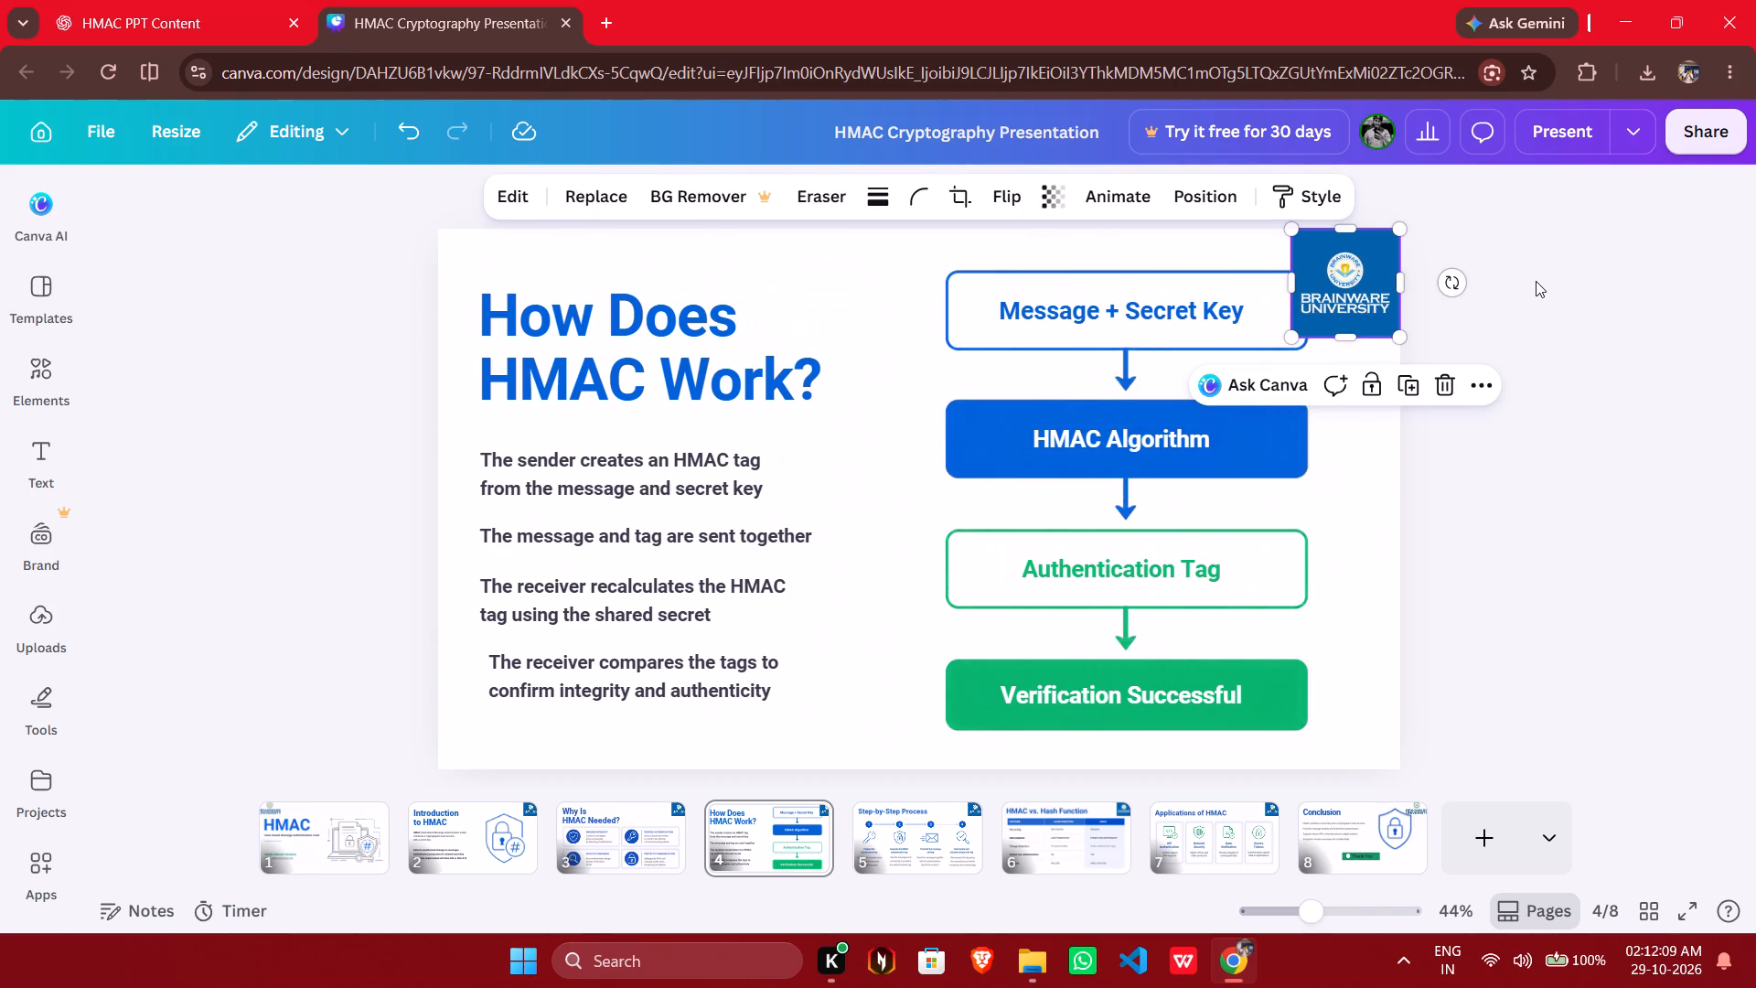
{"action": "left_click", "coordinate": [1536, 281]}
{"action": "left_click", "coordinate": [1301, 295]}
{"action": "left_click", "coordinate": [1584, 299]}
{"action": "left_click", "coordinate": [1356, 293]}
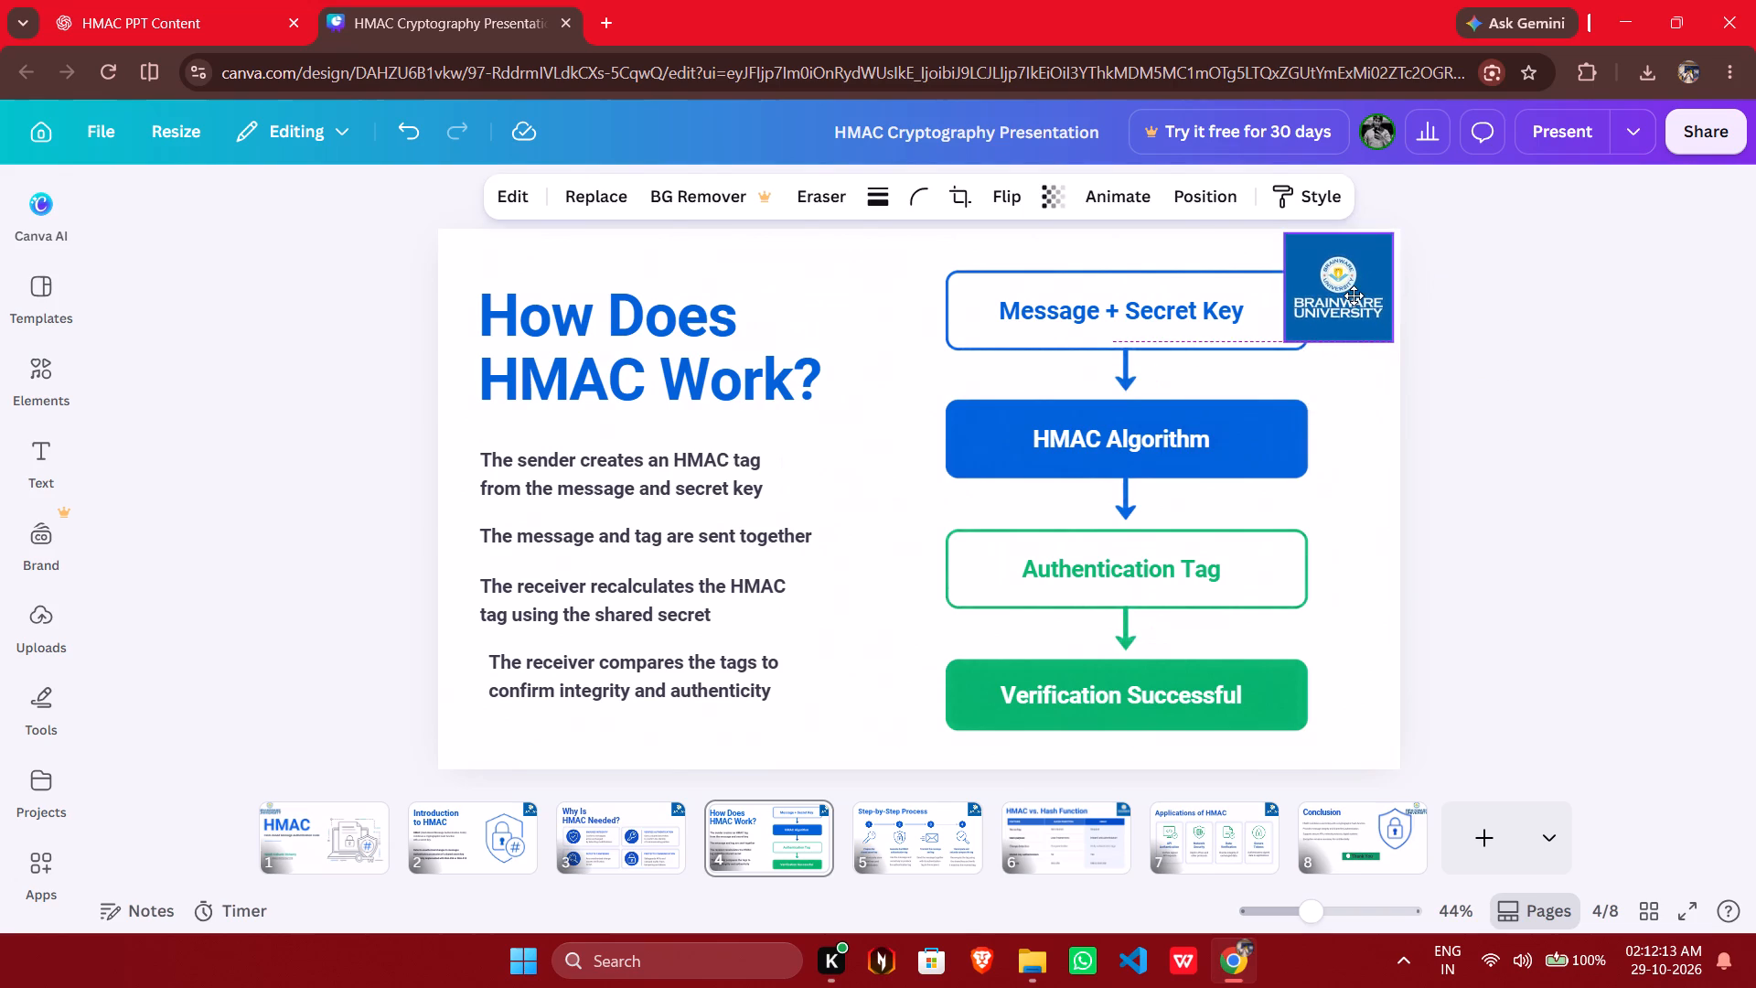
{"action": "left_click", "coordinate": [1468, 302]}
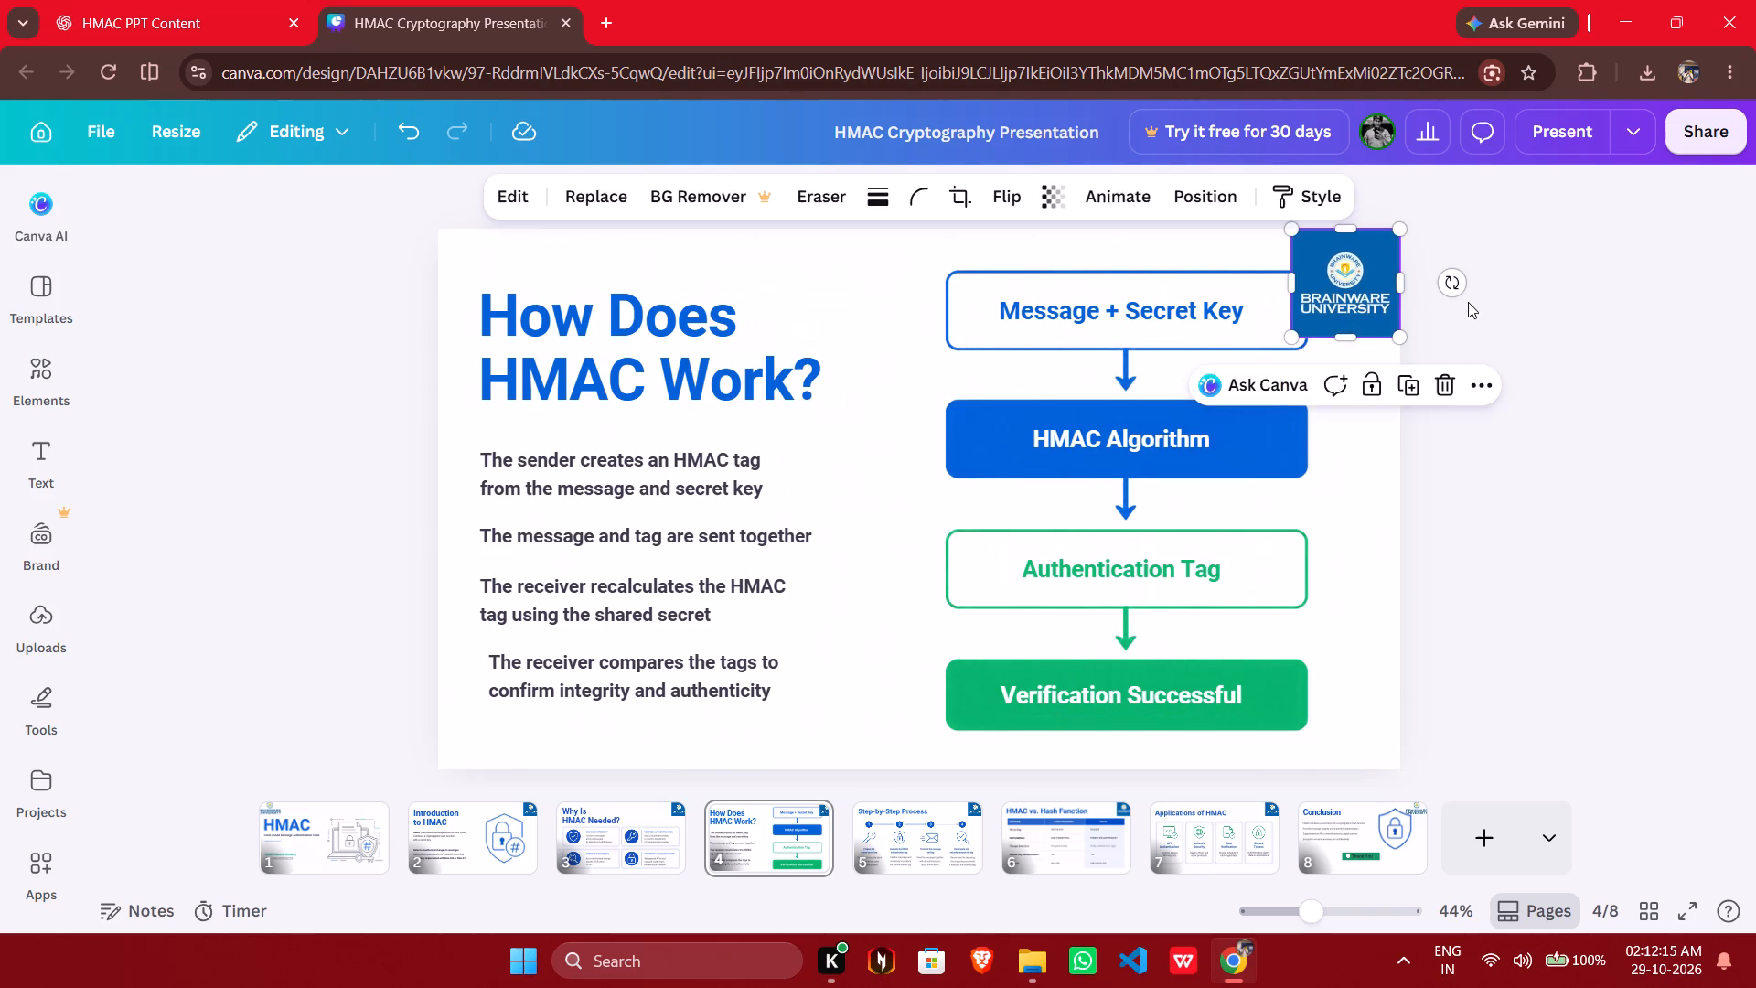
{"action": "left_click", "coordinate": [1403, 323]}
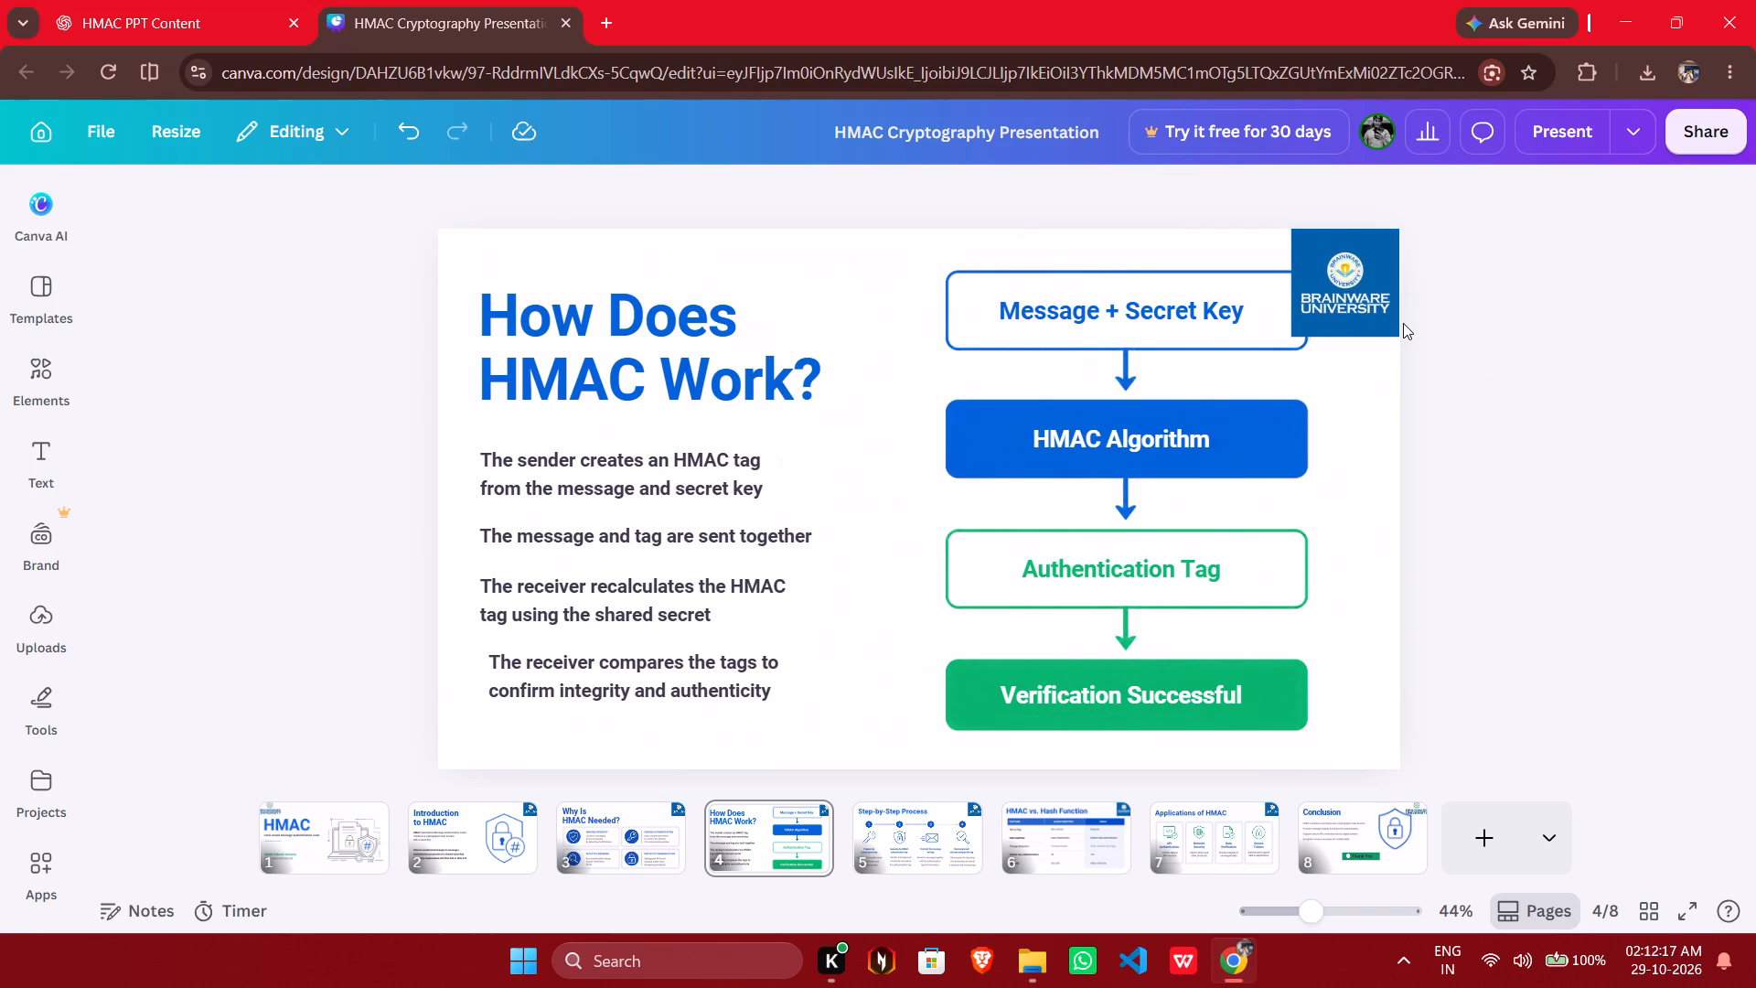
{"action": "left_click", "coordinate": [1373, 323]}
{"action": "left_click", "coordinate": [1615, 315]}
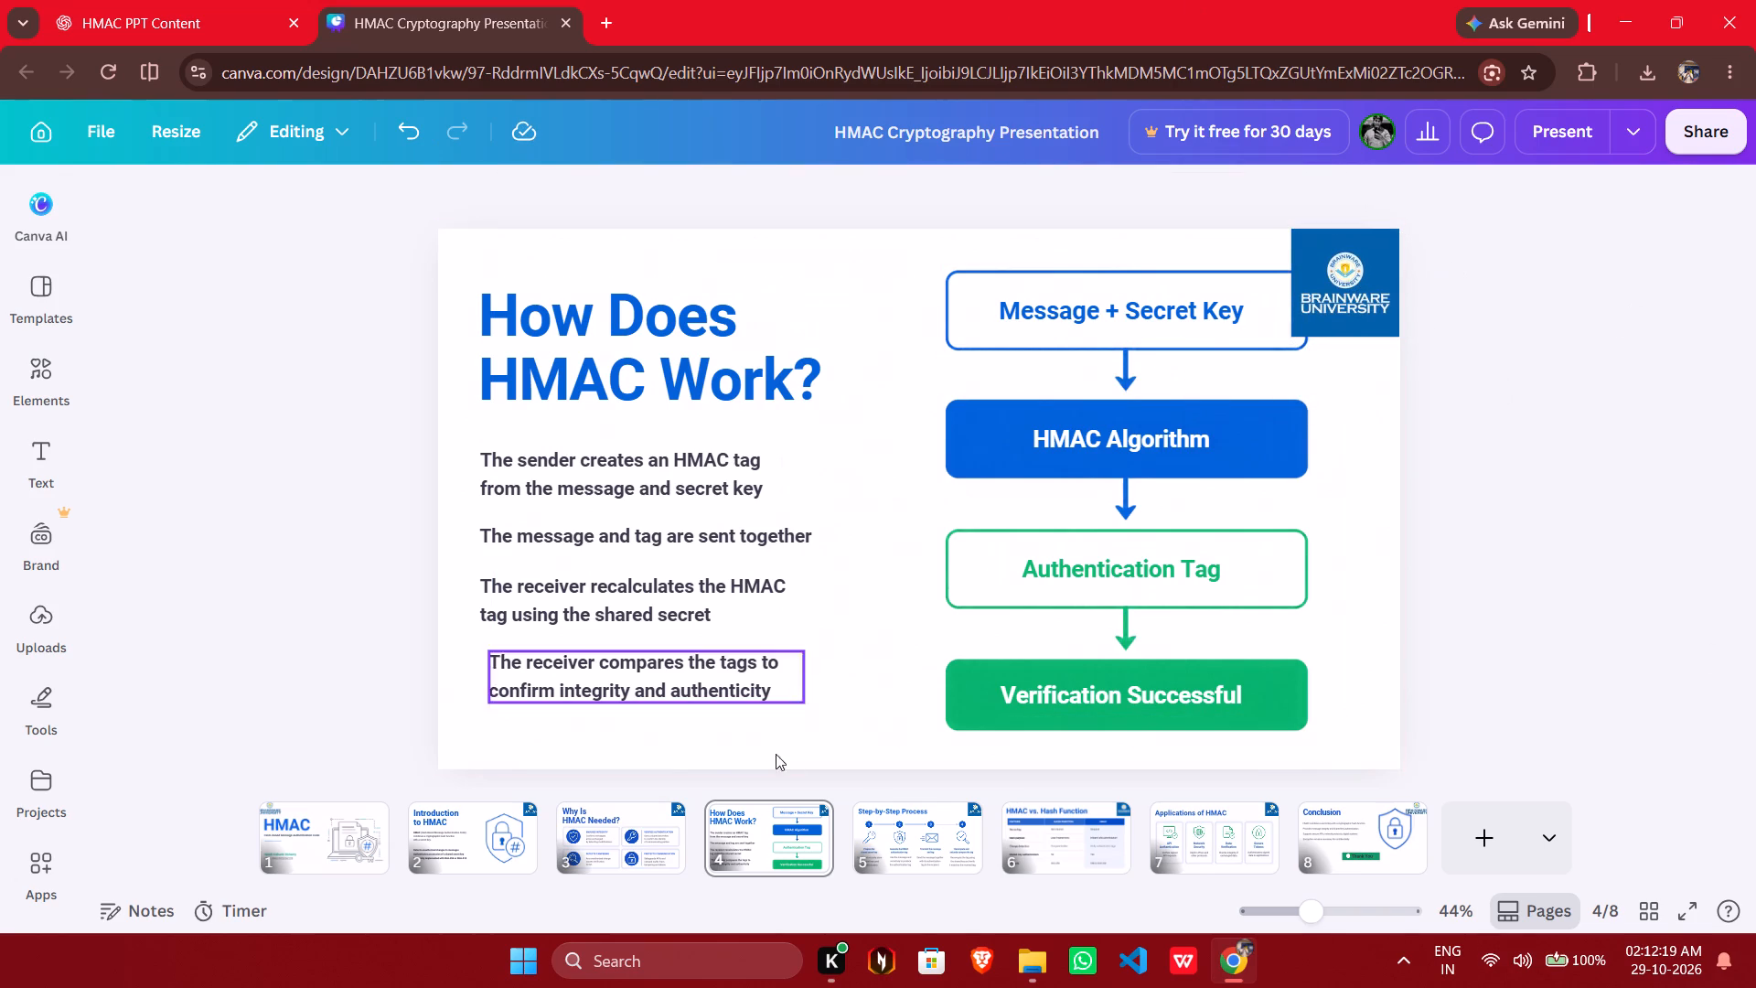
Review the presentation's slides from the HMAC title slide through to the Conclusion slide.
{"action": "left_click", "coordinate": [889, 854]}
{"action": "left_click", "coordinate": [1097, 835]}
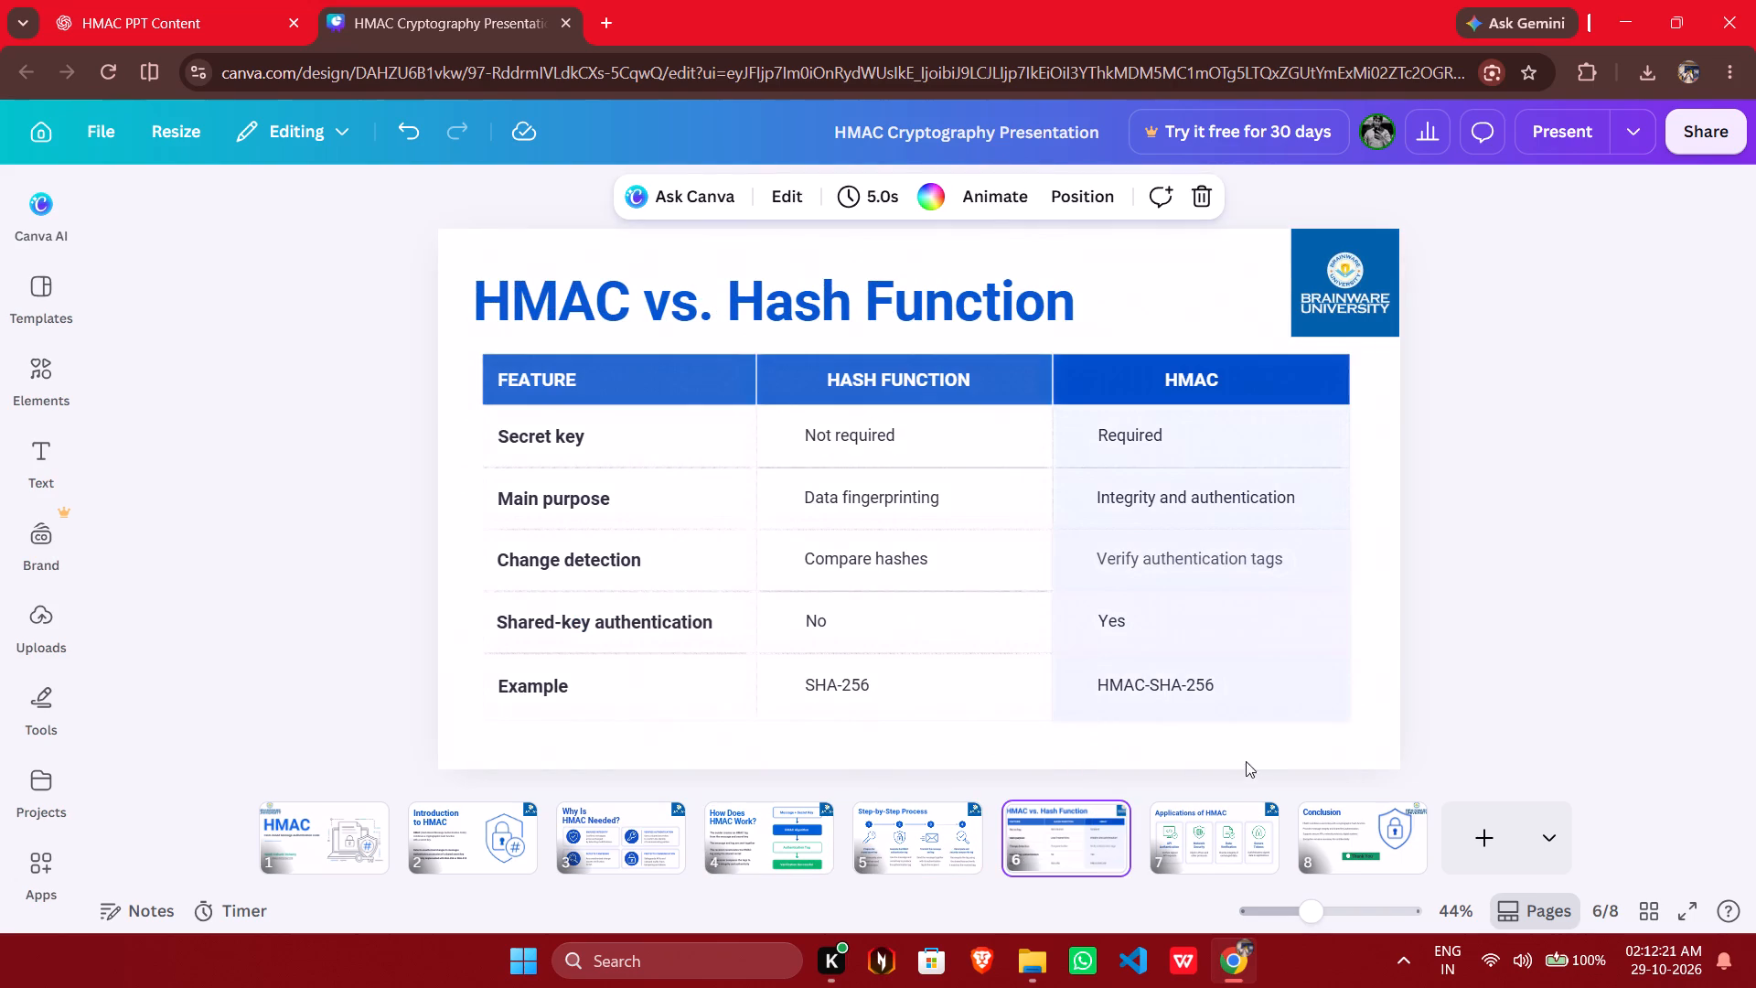
{"action": "left_click", "coordinate": [1221, 813]}
{"action": "left_click", "coordinate": [1108, 814]}
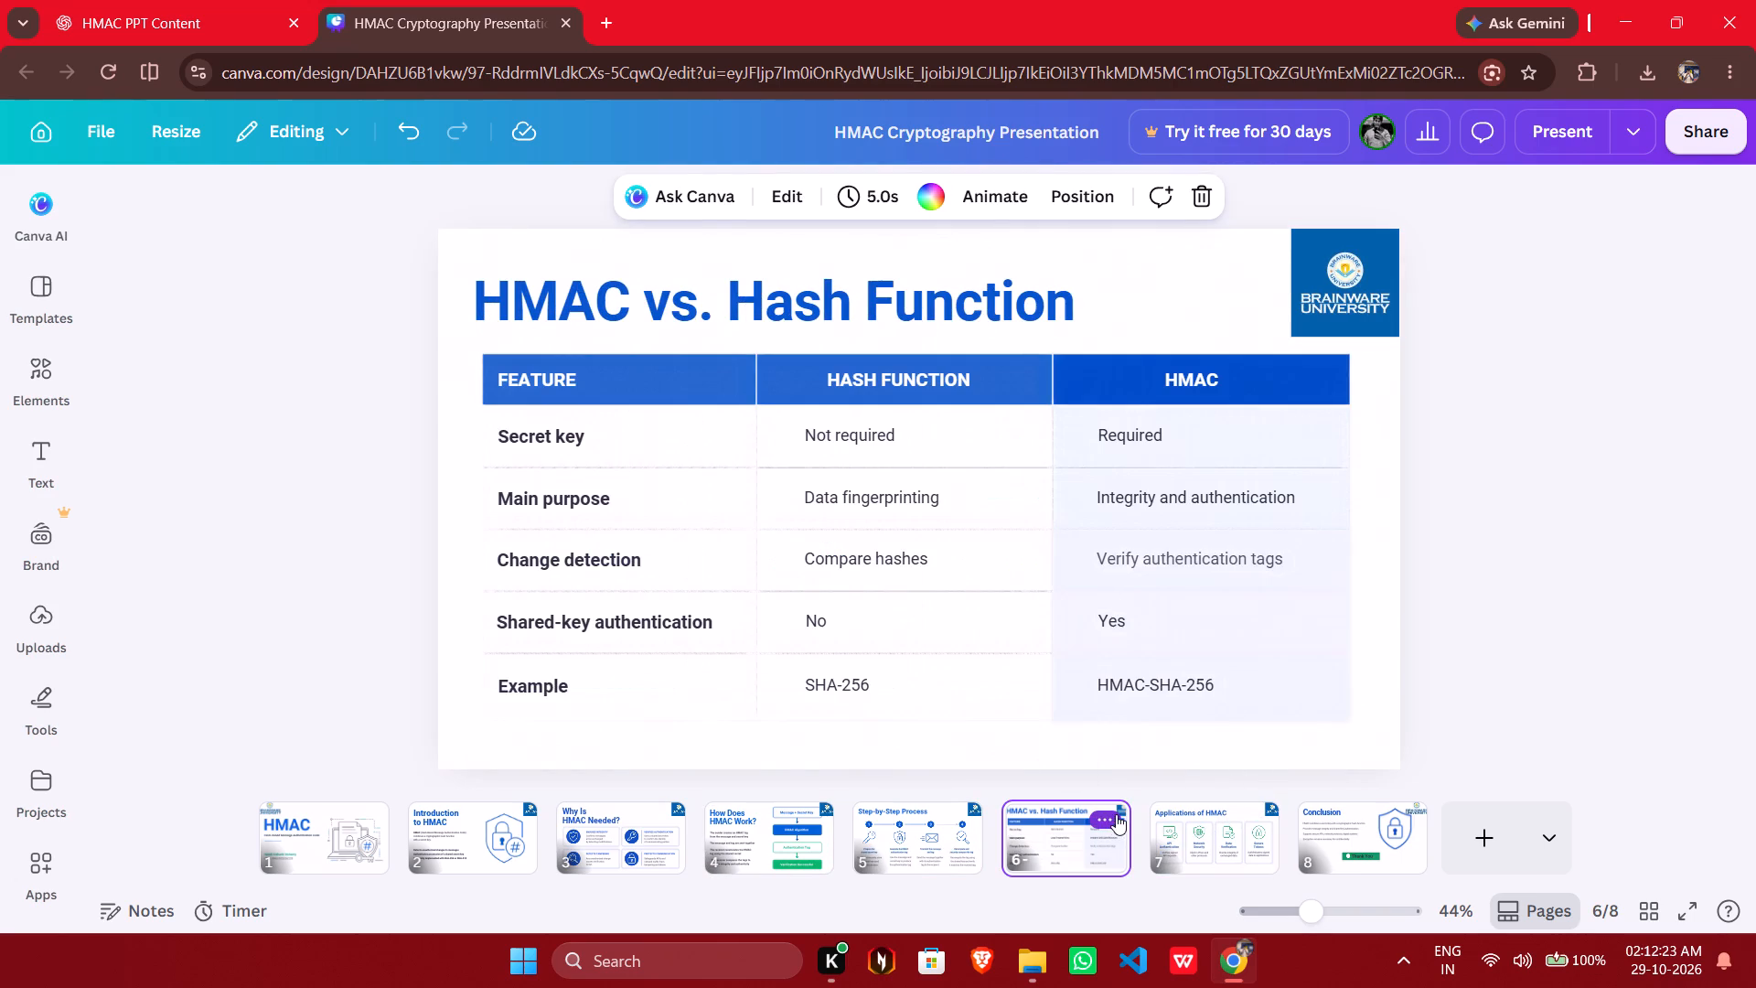
{"action": "left_click", "coordinate": [1107, 821]}
{"action": "double_click", "coordinate": [1107, 821]}
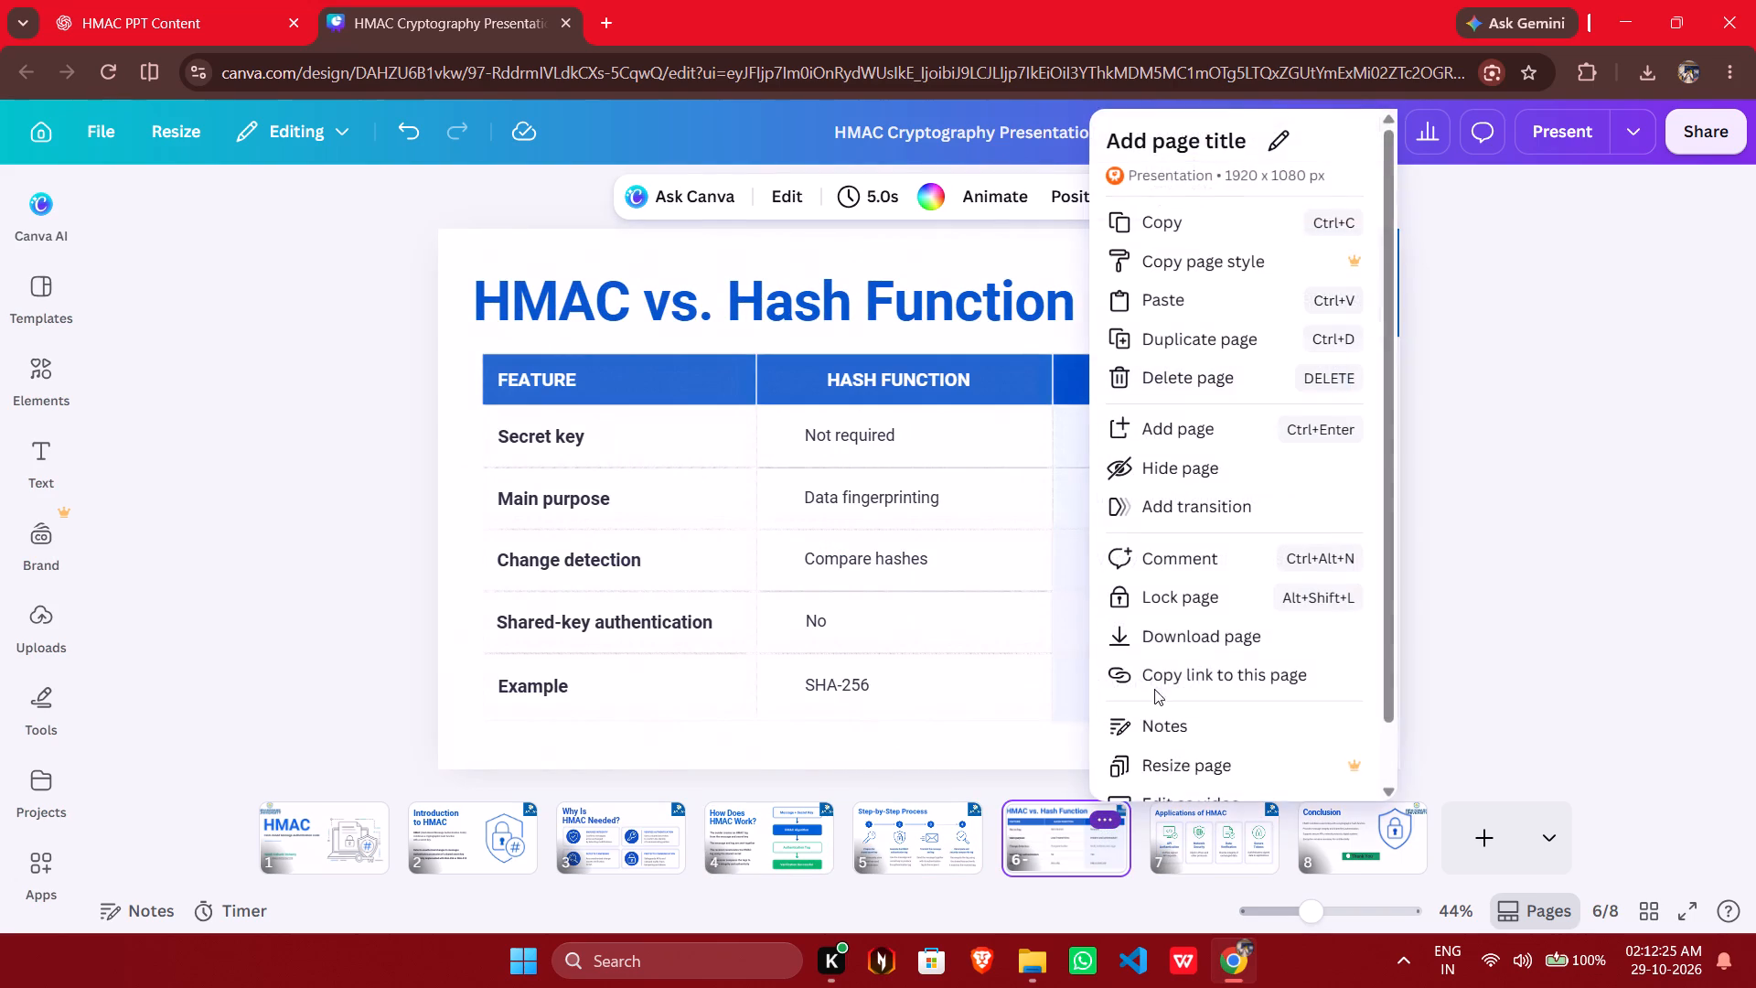
{"action": "scroll", "coordinate": [1167, 649], "scroll_direction": "down", "scroll_amount": 9}
{"action": "left_click", "coordinate": [1624, 564]}
{"action": "scroll", "coordinate": [1143, 474], "scroll_direction": "up", "scroll_amount": 3}
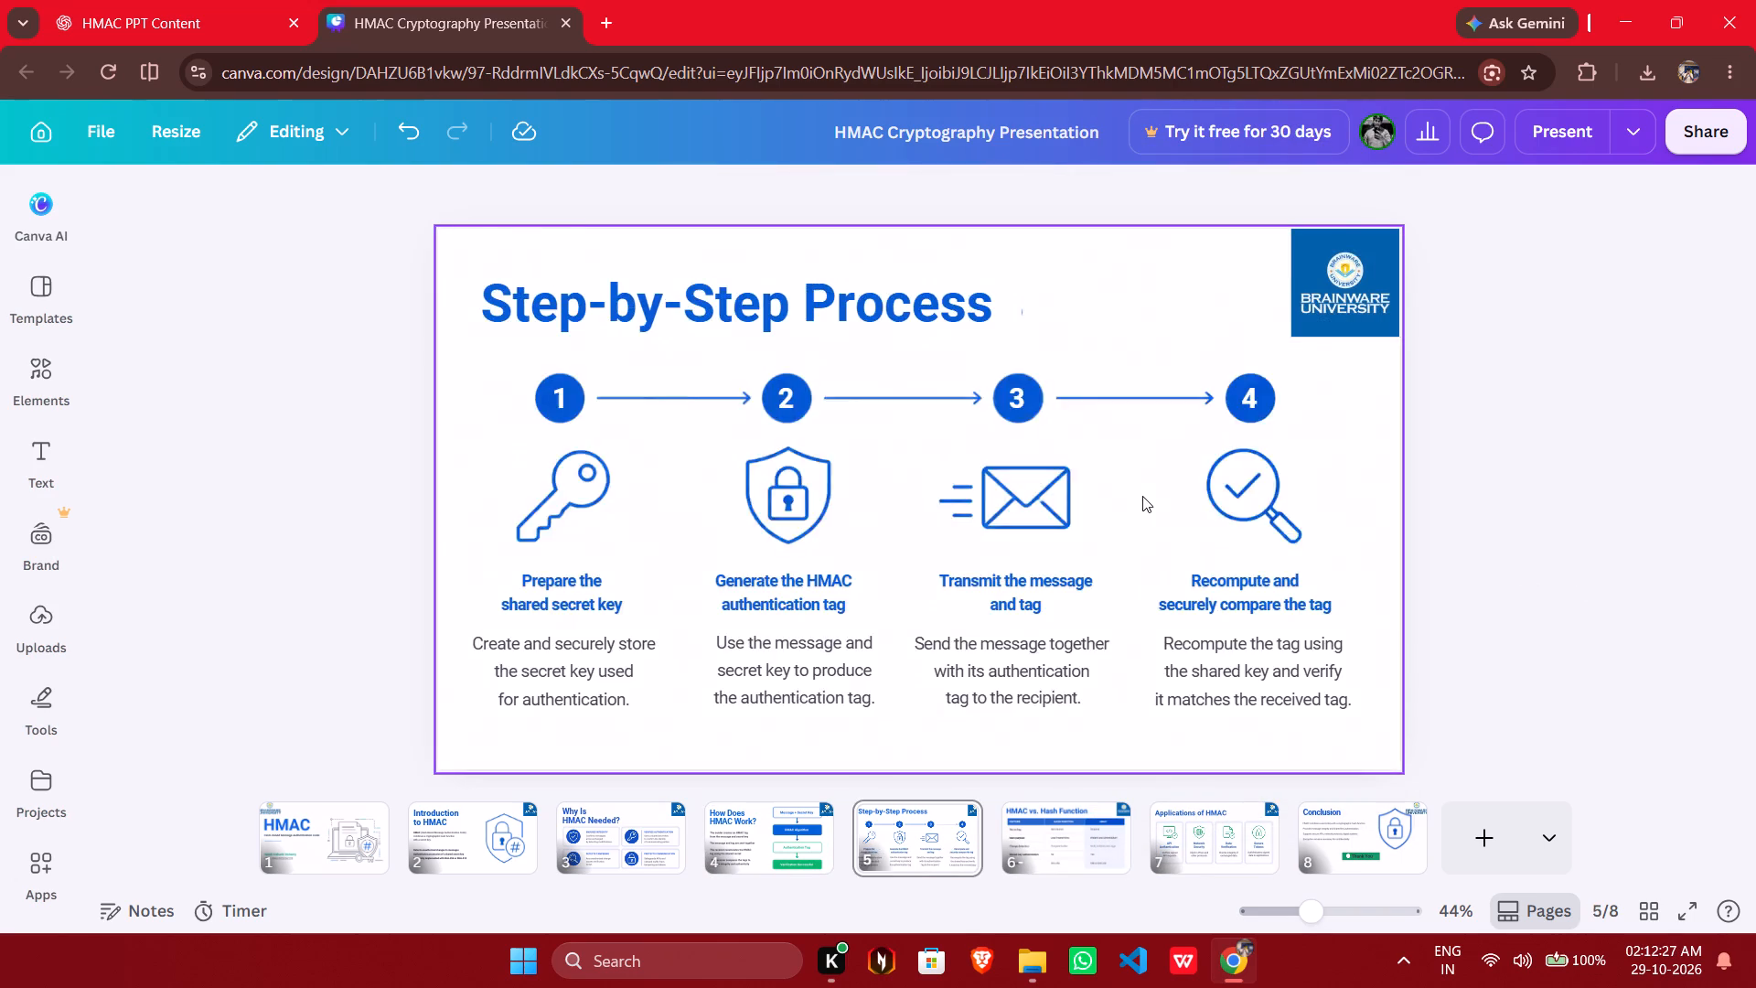
{"action": "scroll", "coordinate": [1142, 496], "scroll_direction": "up", "scroll_amount": 4}
{"action": "scroll", "coordinate": [1149, 499], "scroll_direction": "up", "scroll_amount": 20}
{"action": "scroll", "coordinate": [1149, 499], "scroll_direction": "up", "scroll_amount": 1}
{"action": "scroll", "coordinate": [1149, 499], "scroll_direction": "down", "scroll_amount": 1}
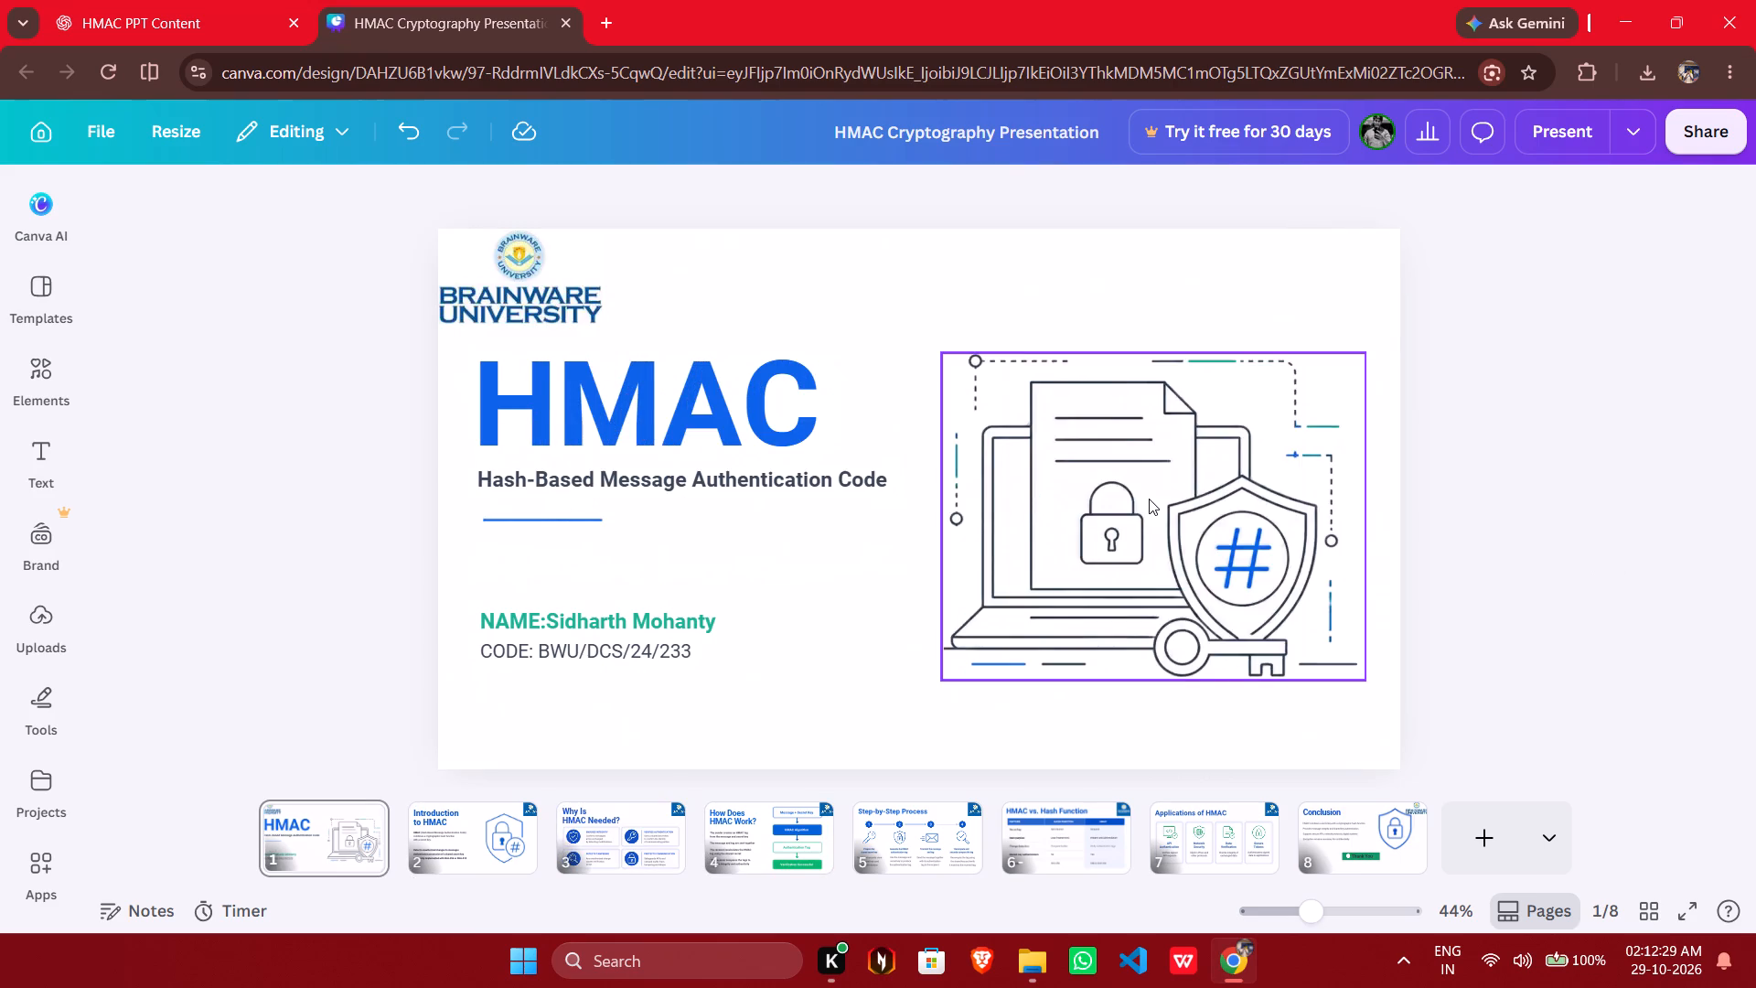
{"action": "scroll", "coordinate": [1149, 499], "scroll_direction": "down", "scroll_amount": 7}
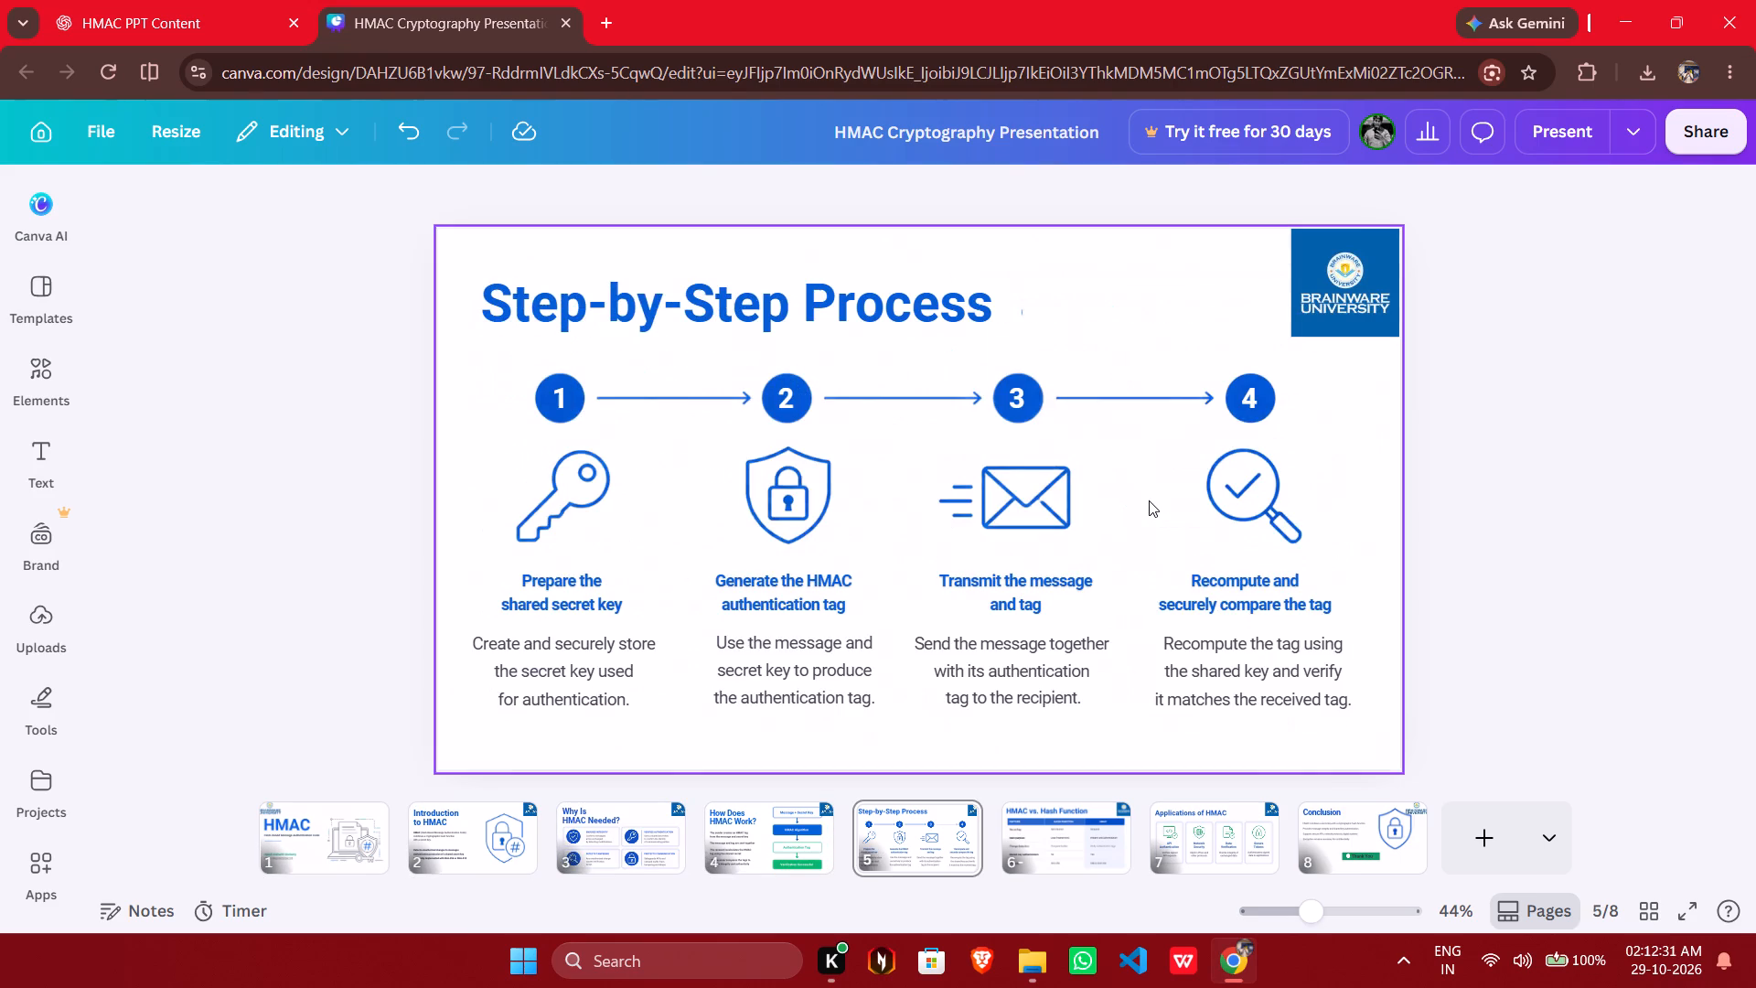
{"action": "scroll", "coordinate": [1149, 500], "scroll_direction": "down", "scroll_amount": 11}
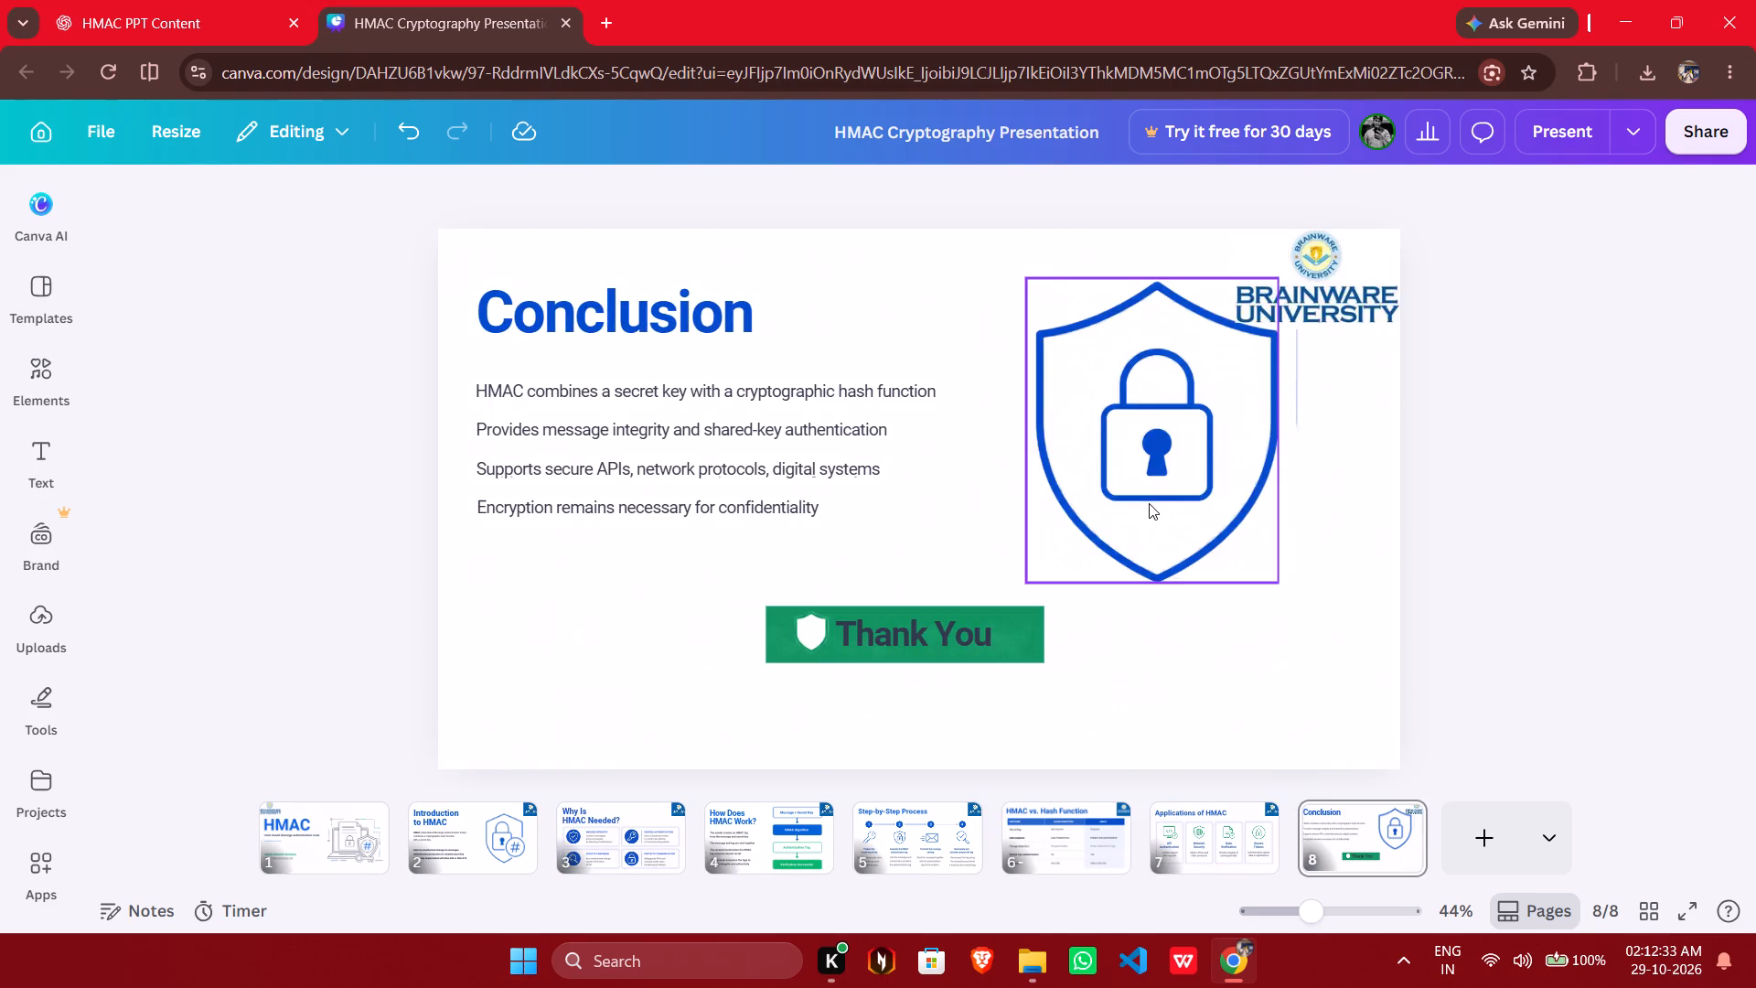
{"action": "scroll", "coordinate": [1149, 503], "scroll_direction": "up", "scroll_amount": 2}
{"action": "scroll", "coordinate": [1149, 503], "scroll_direction": "down", "scroll_amount": 7}
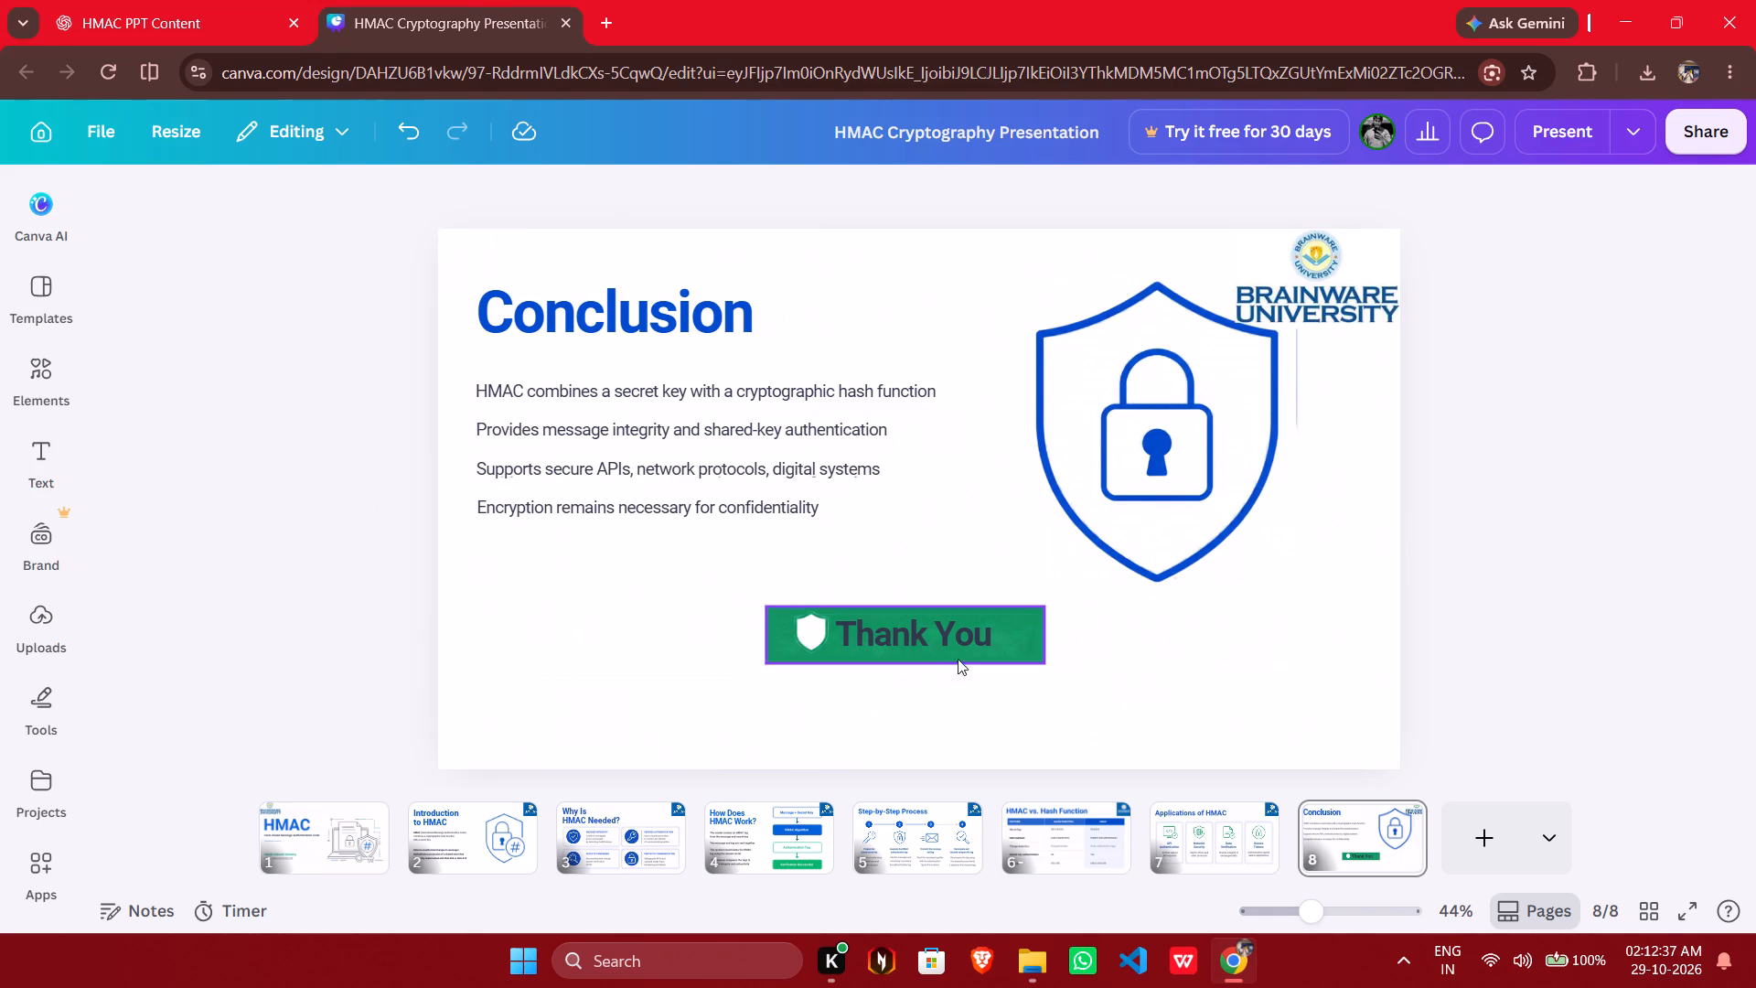
Moderately round the corners of the green "Thank You" banner on the Conclusion slide.
{"action": "left_click", "coordinate": [1043, 633]}
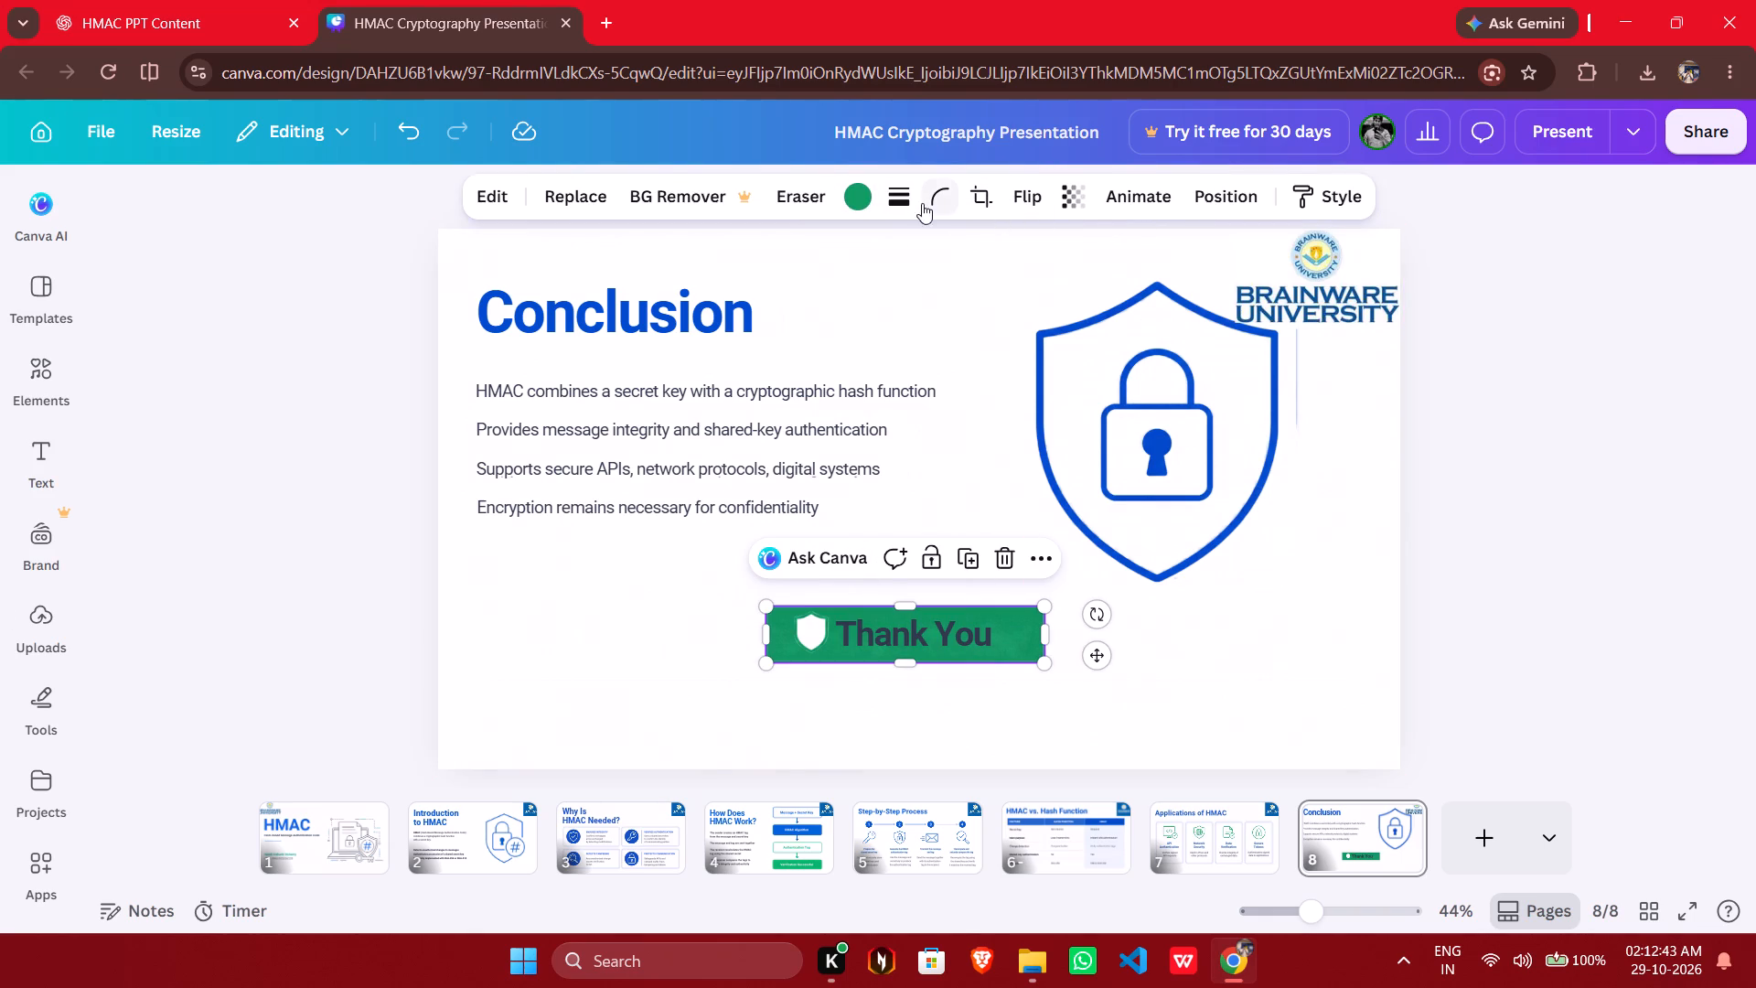
{"action": "left_click", "coordinate": [953, 202]}
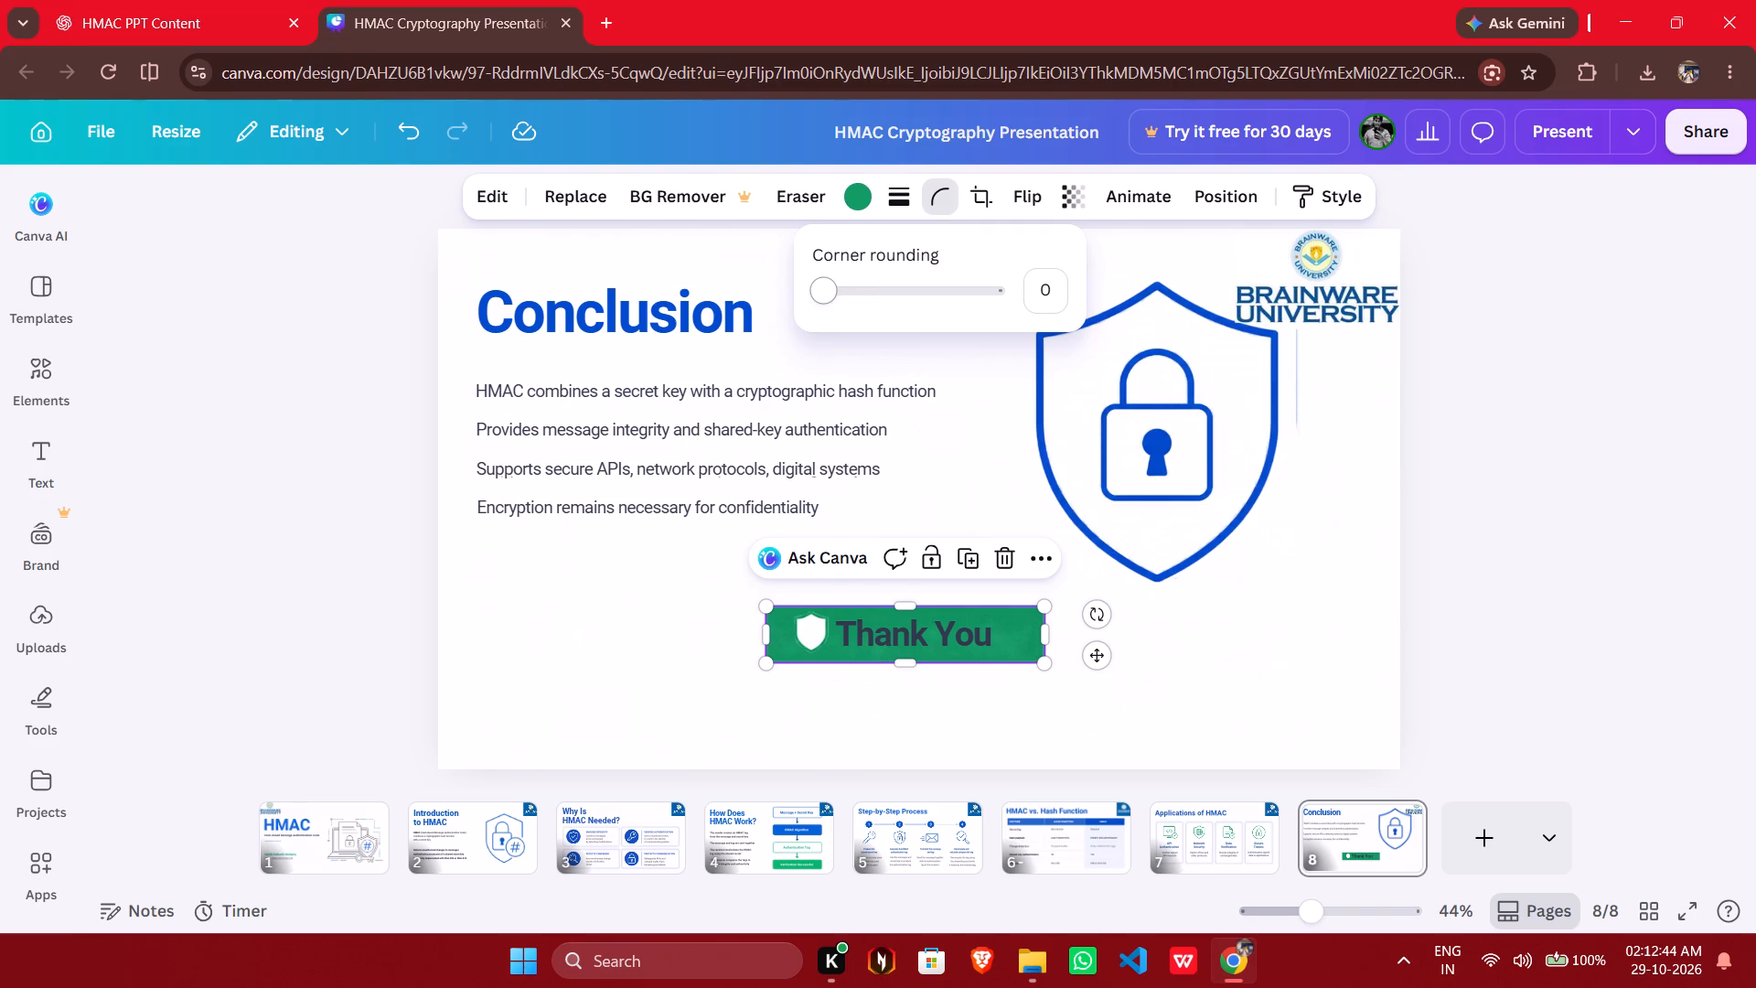
{"action": "left_click_drag", "start_coordinate": [820, 300], "coordinate": [905, 300]}
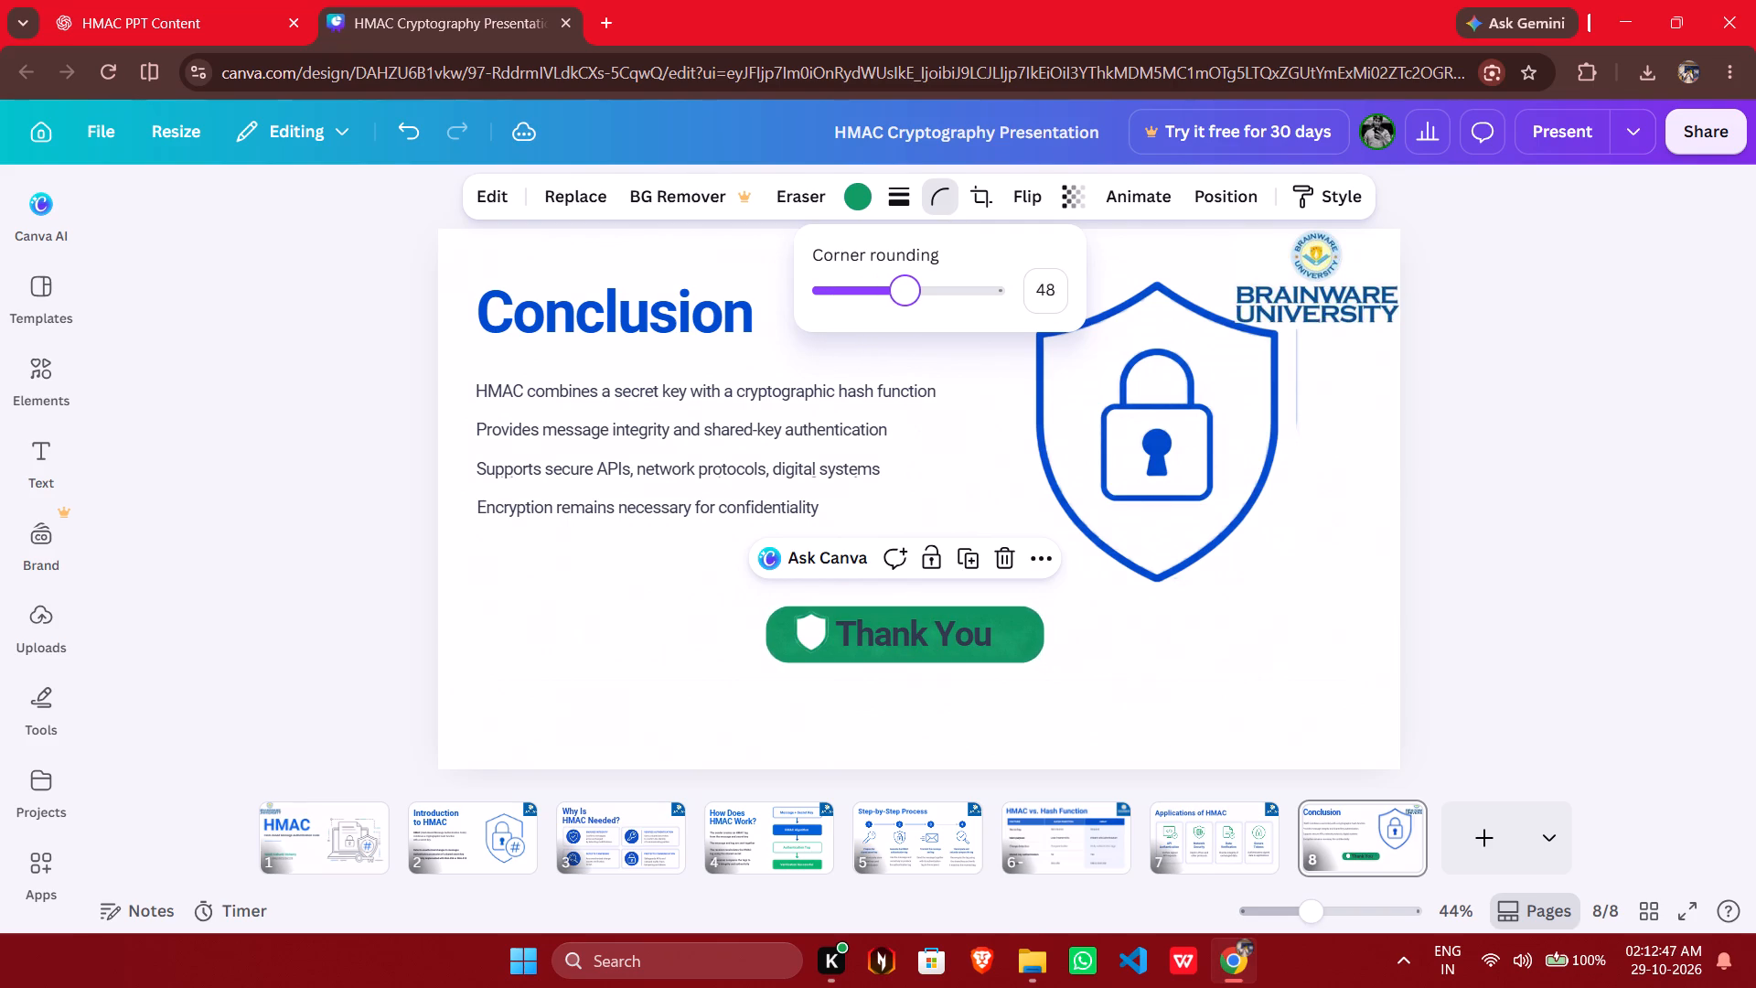
{"action": "left_click_drag", "start_coordinate": [905, 300], "coordinate": [877, 296]}
{"action": "left_click", "coordinate": [1648, 480]}
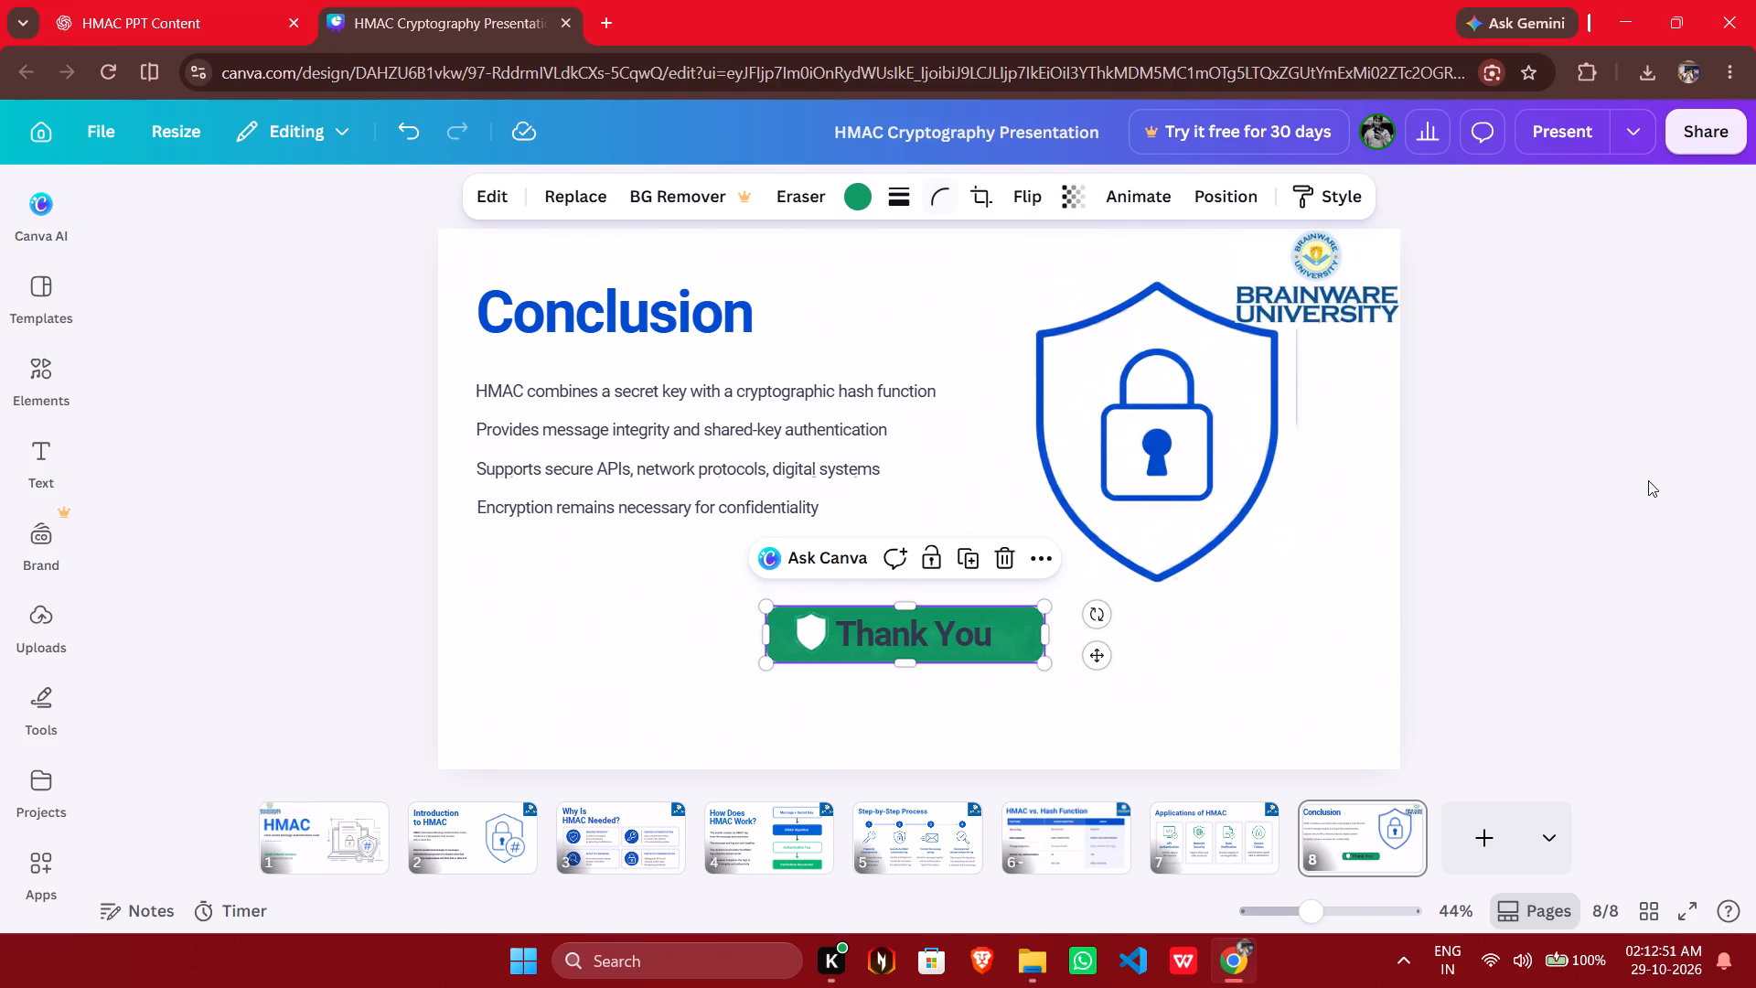
{"action": "left_click", "coordinate": [1409, 582]}
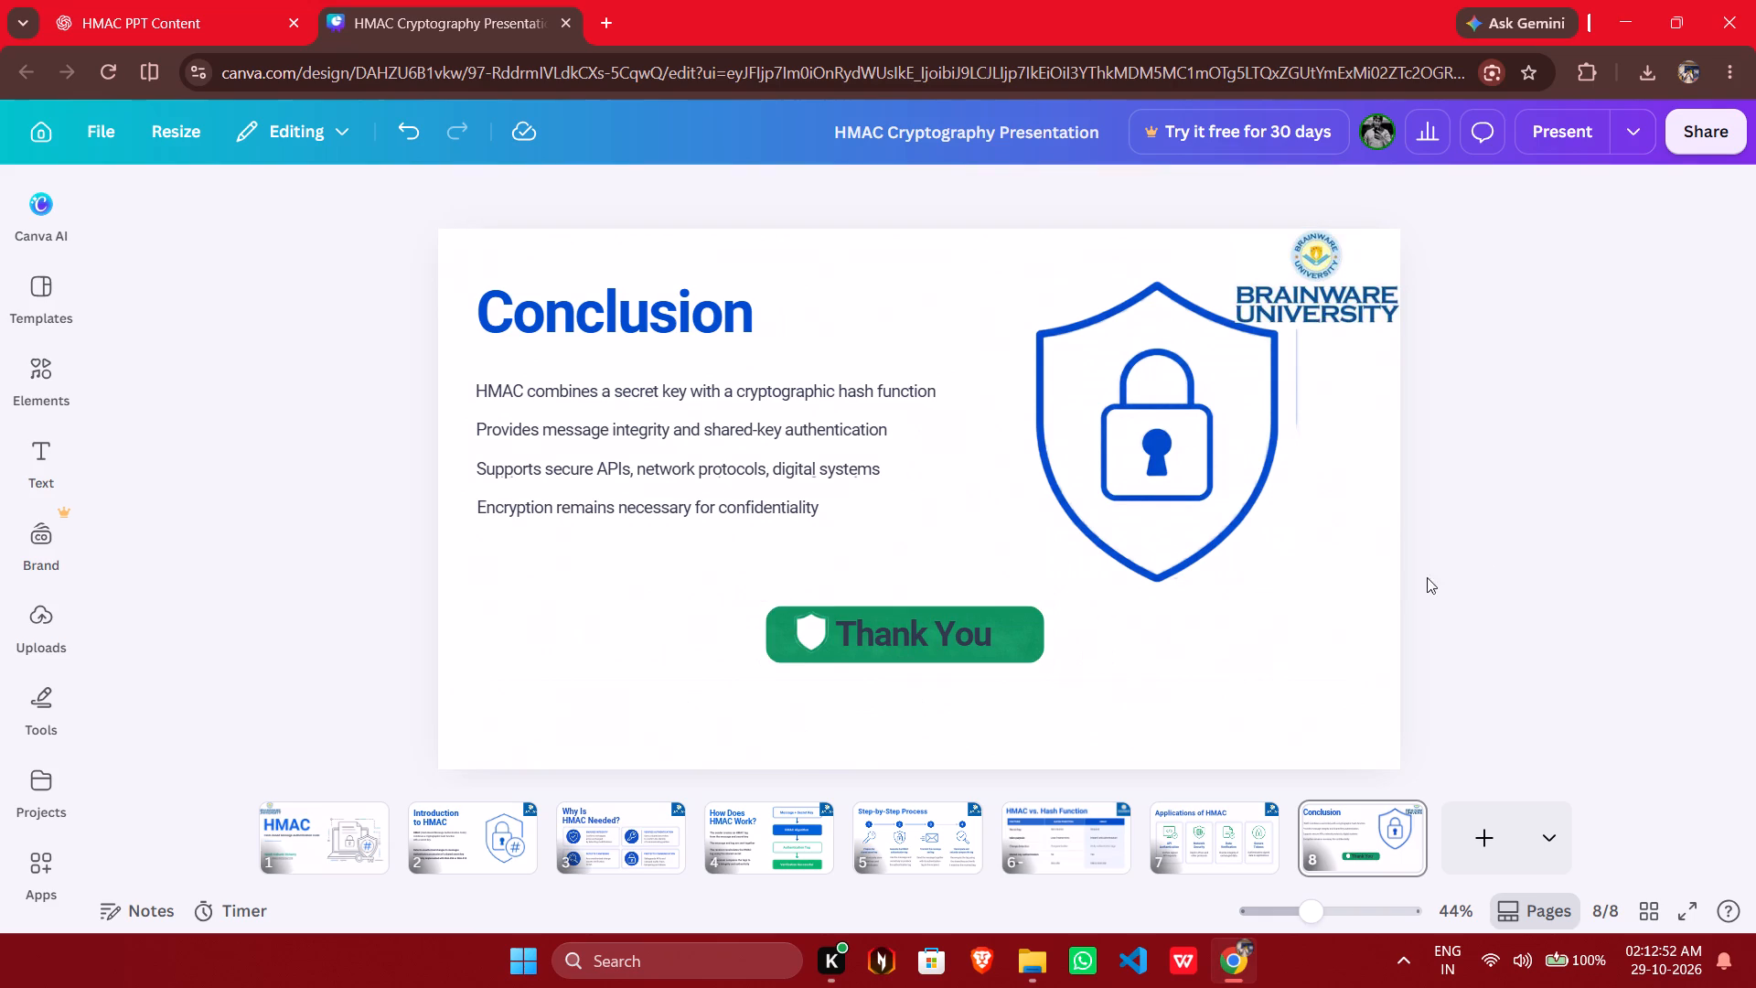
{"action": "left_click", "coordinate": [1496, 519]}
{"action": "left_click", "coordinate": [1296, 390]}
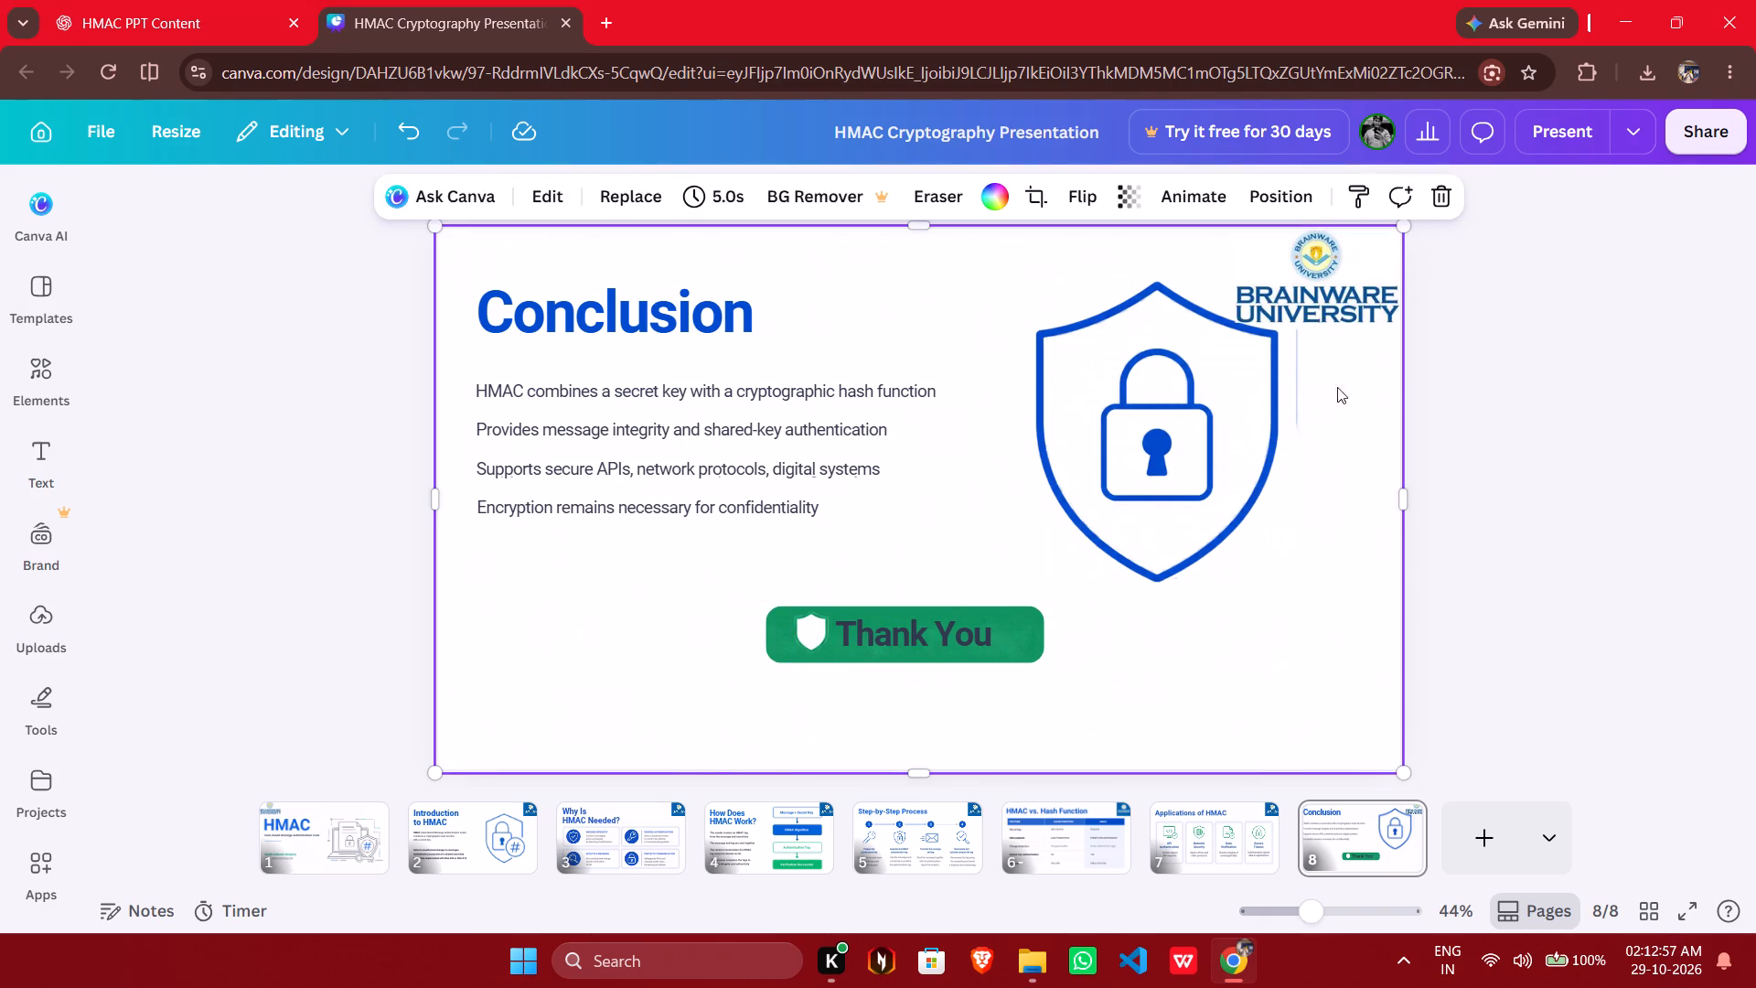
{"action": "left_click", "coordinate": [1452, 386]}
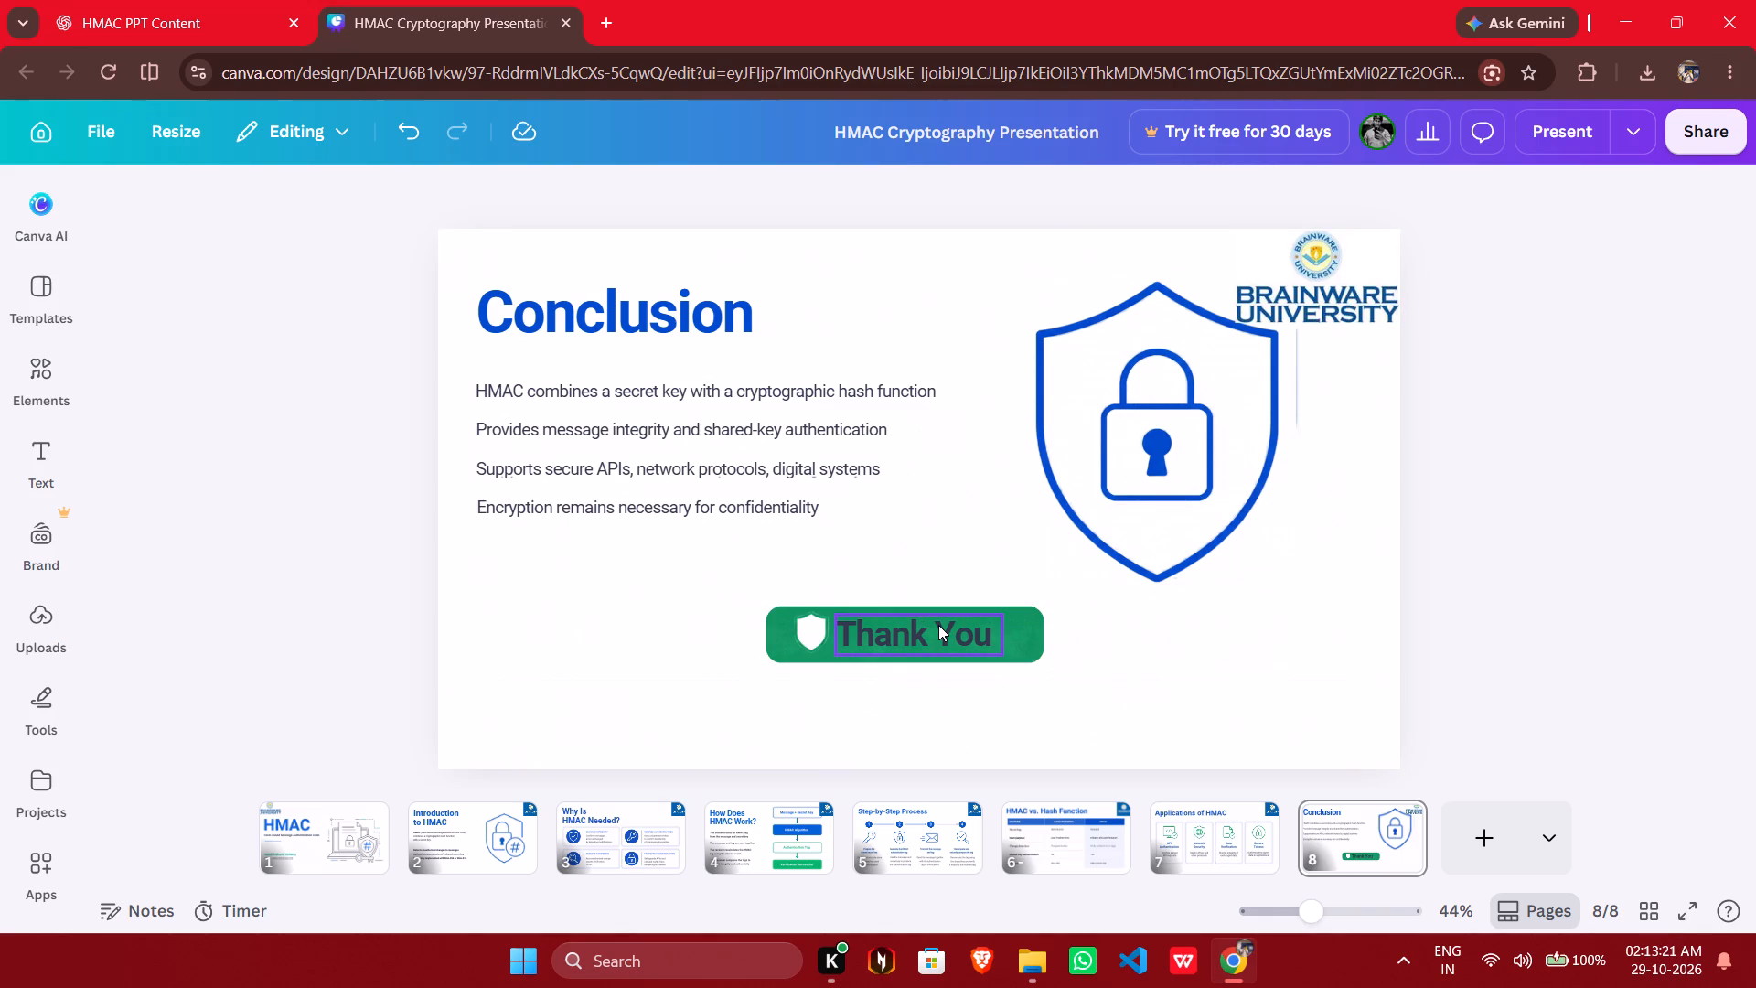
Narrow the green "Thank You" banner from its right edge to a width of about 519.
{"action": "left_click", "coordinate": [1039, 631]}
{"action": "left_click_drag", "start_coordinate": [1052, 632], "coordinate": [1032, 632]}
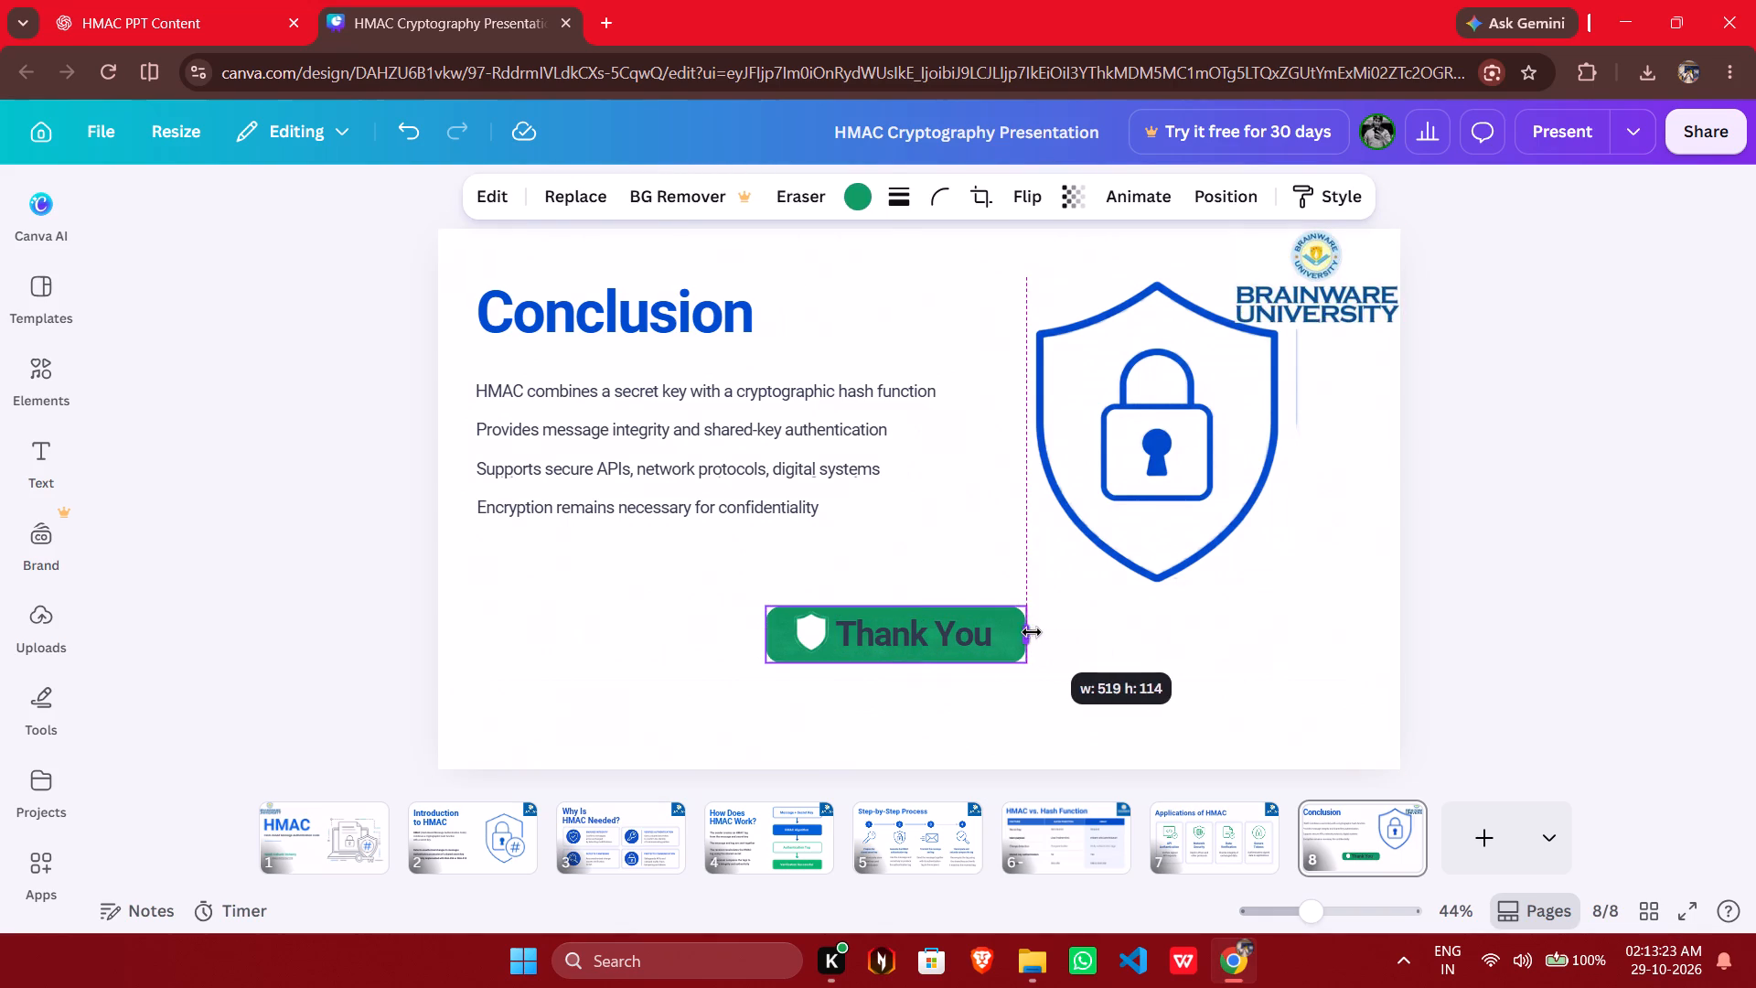
{"action": "left_click_drag", "start_coordinate": [1032, 632], "coordinate": [1040, 632]}
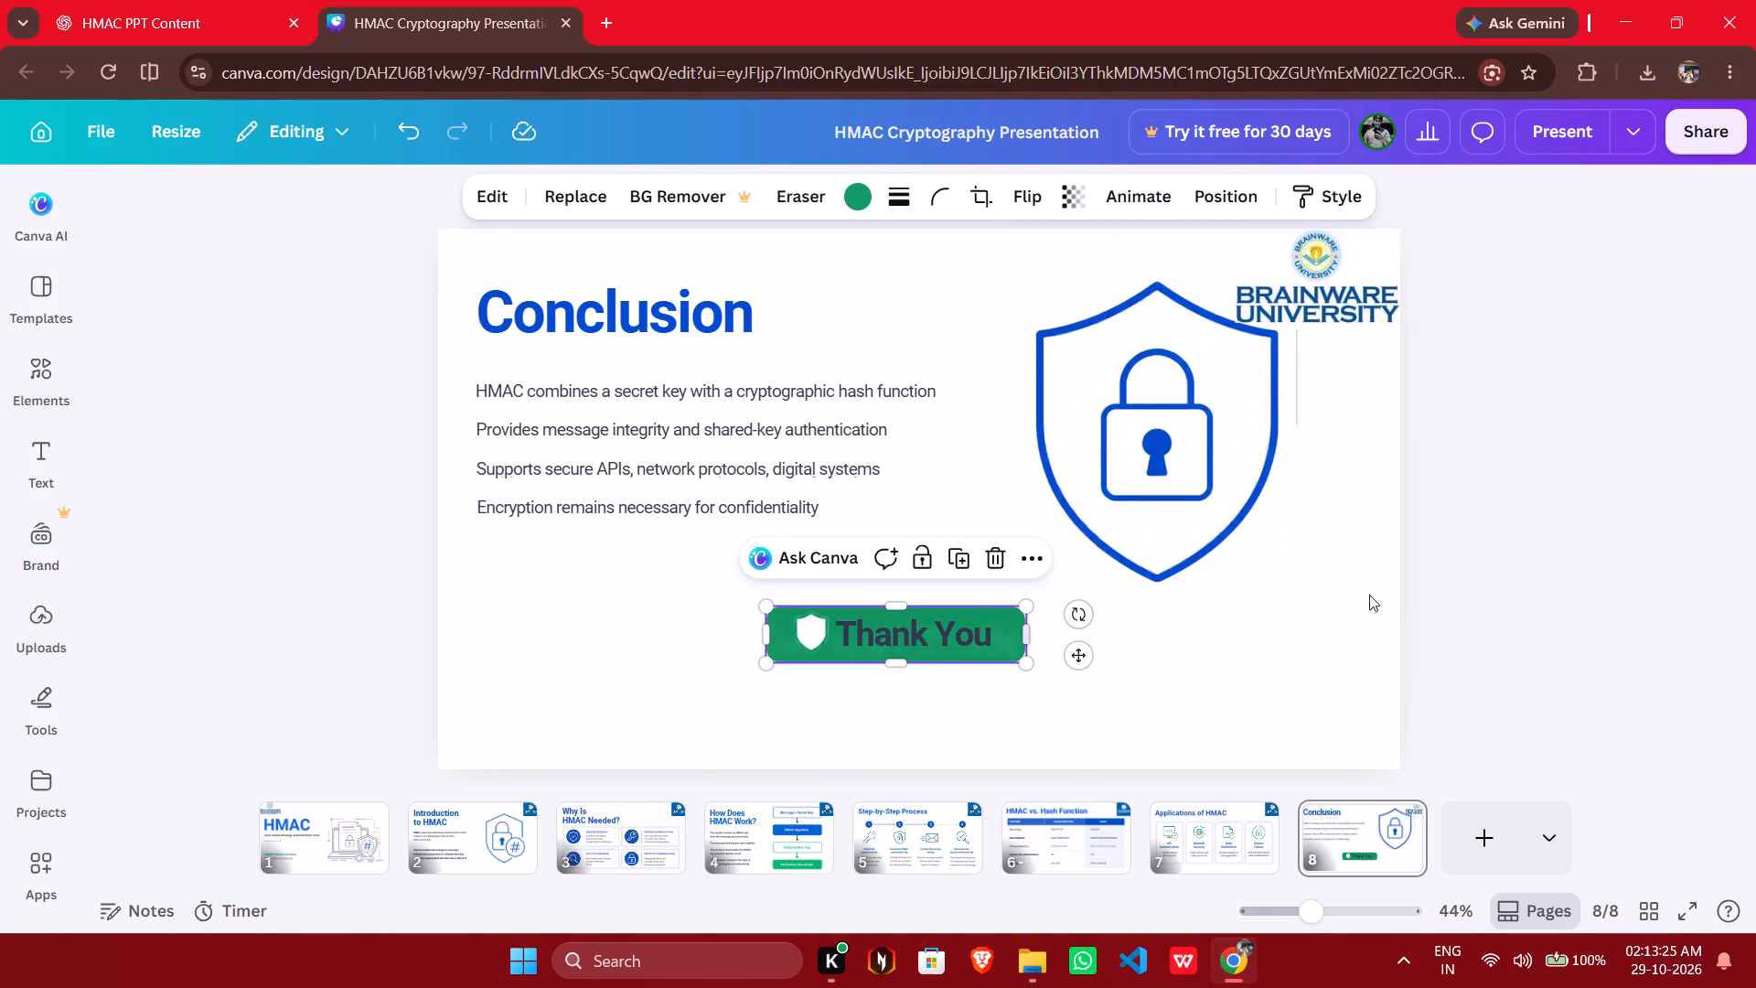
{"action": "left_click", "coordinate": [1463, 588]}
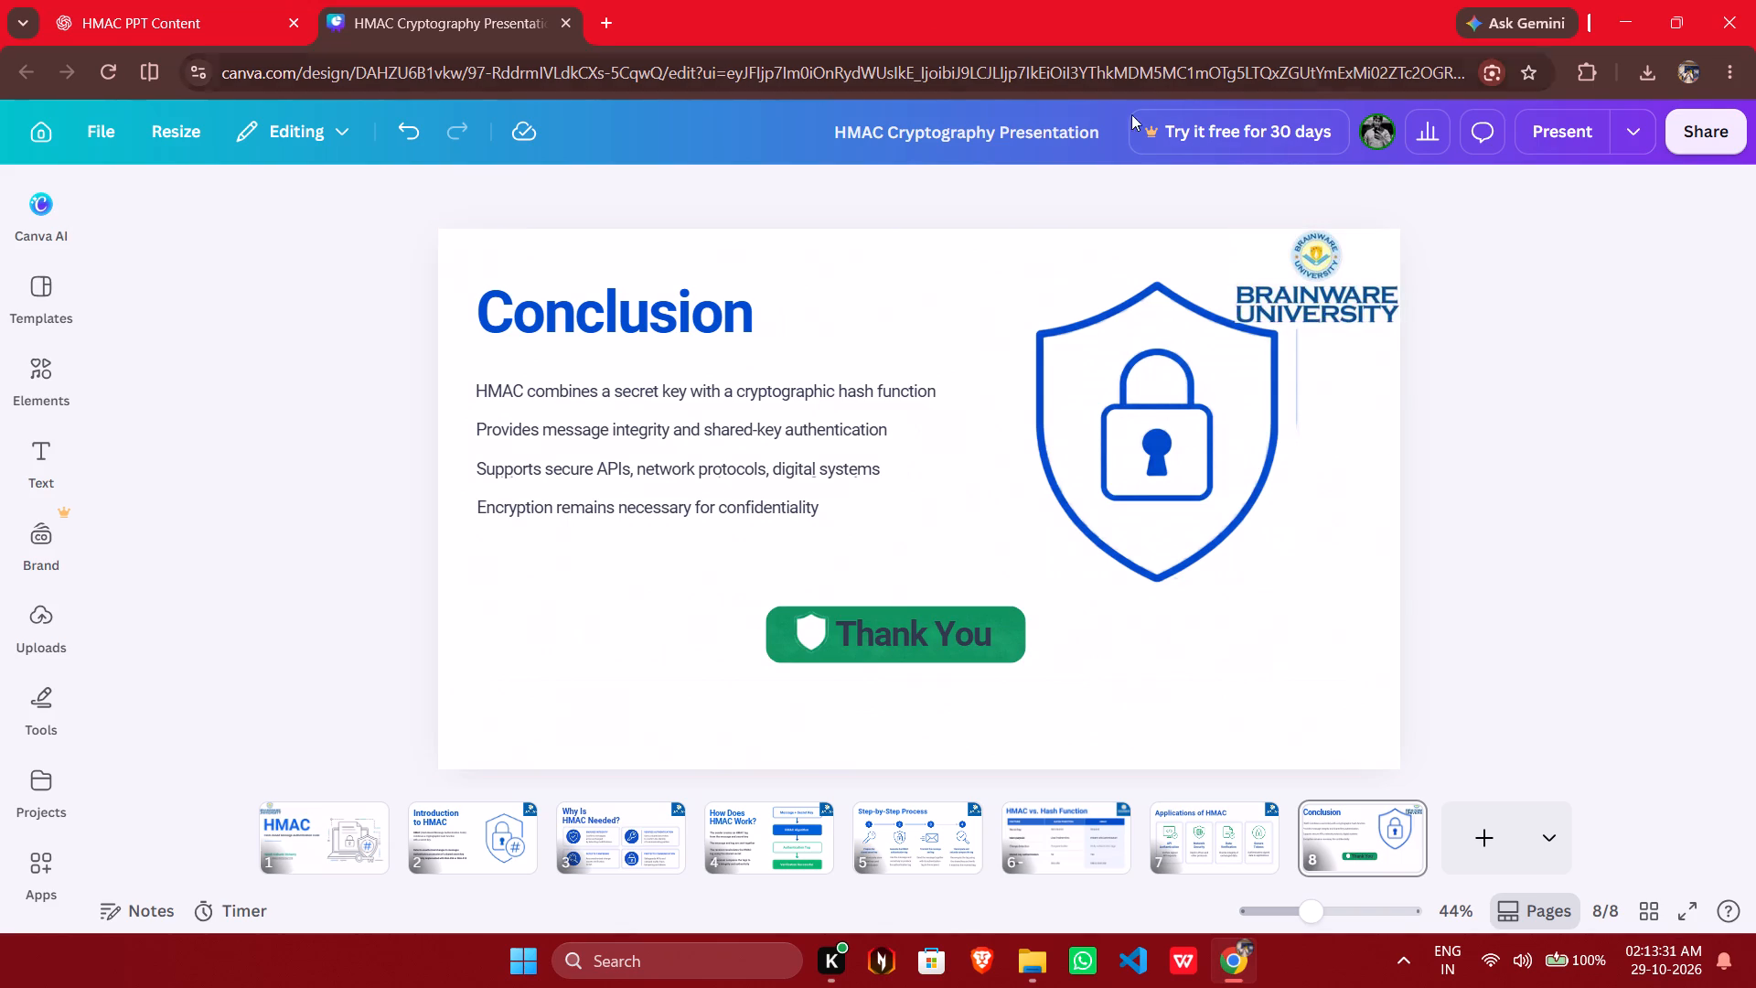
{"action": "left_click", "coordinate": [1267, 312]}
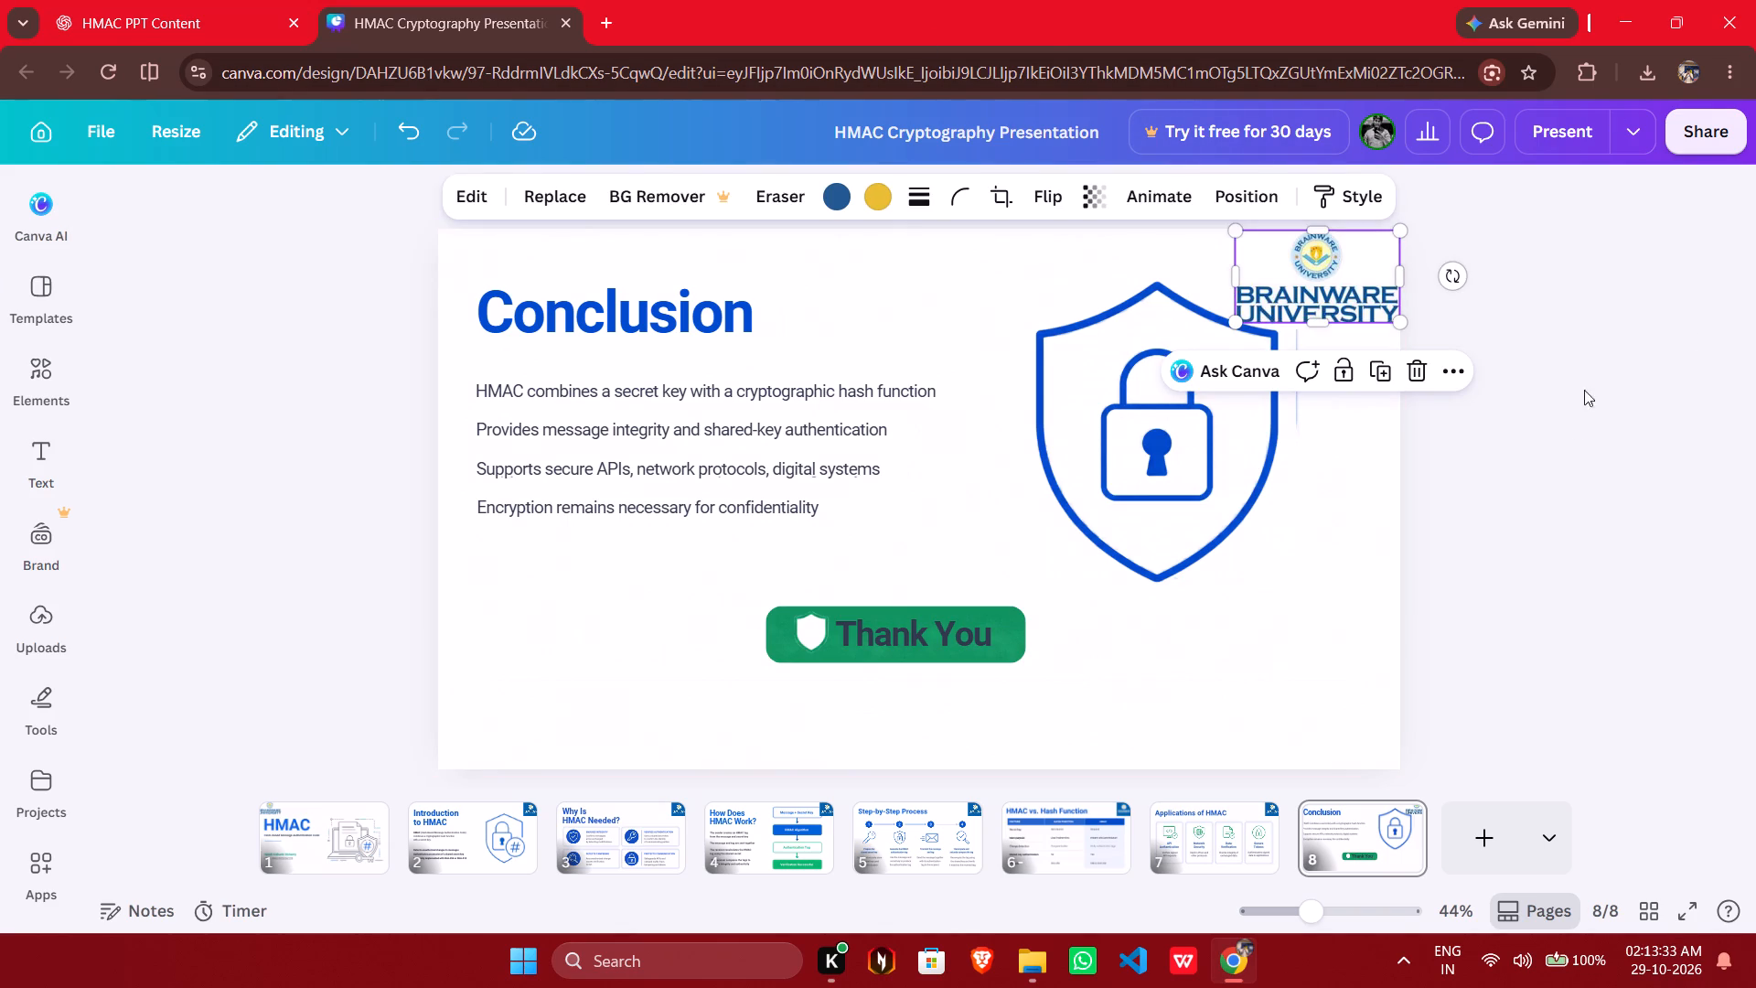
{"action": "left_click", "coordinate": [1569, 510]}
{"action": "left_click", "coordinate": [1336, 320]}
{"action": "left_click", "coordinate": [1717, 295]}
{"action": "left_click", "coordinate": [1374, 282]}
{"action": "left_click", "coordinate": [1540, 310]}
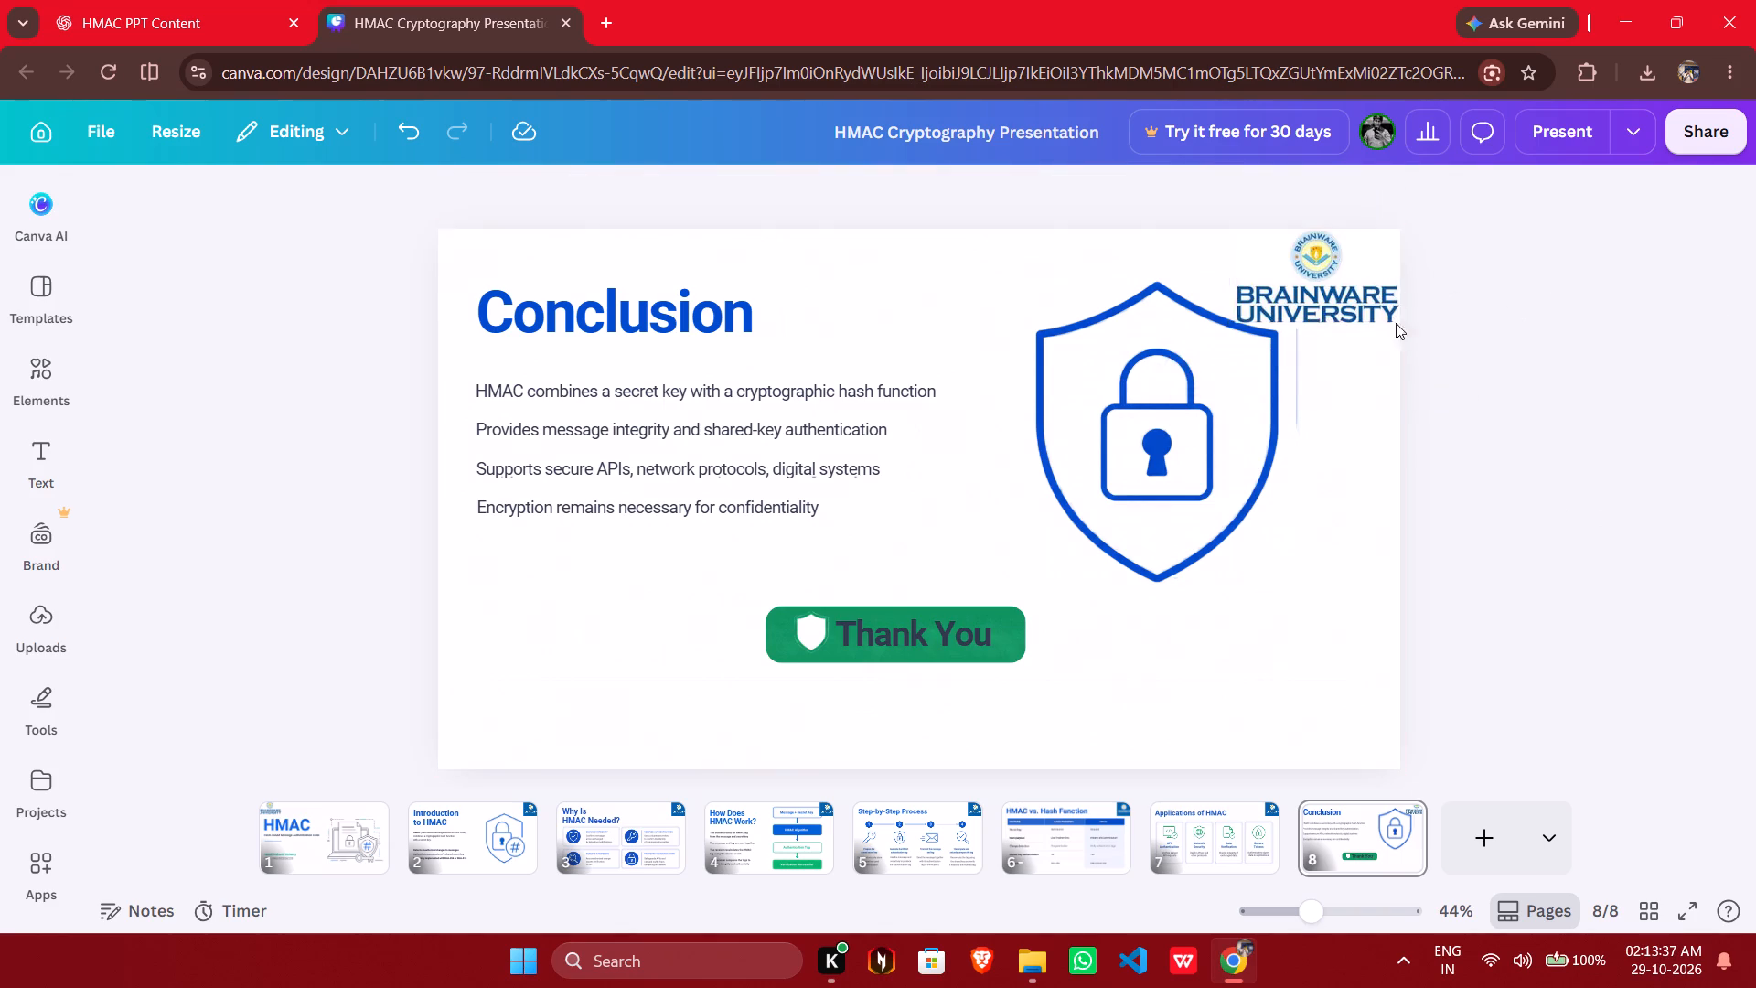
Shrink the Brainware University logo on the Conclusion slide very slightly from its lower-left corner.
{"action": "left_click", "coordinate": [1322, 322]}
{"action": "left_click", "coordinate": [1238, 326]}
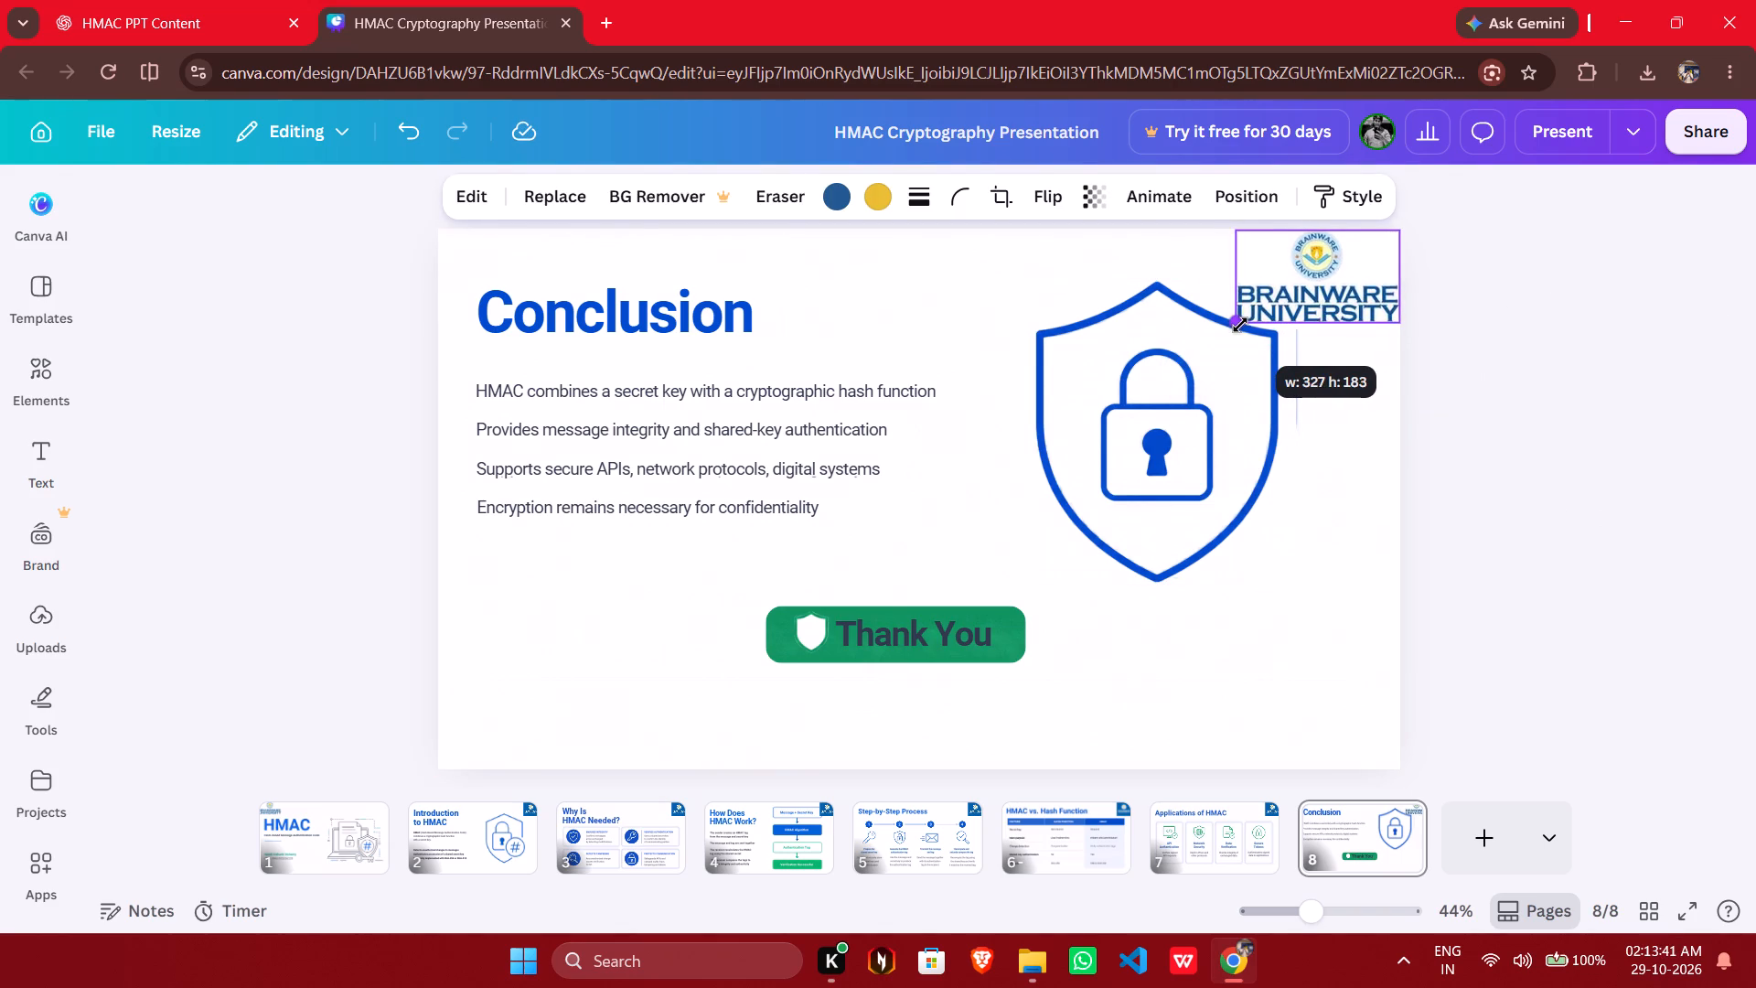
{"action": "left_click", "coordinate": [1521, 322]}
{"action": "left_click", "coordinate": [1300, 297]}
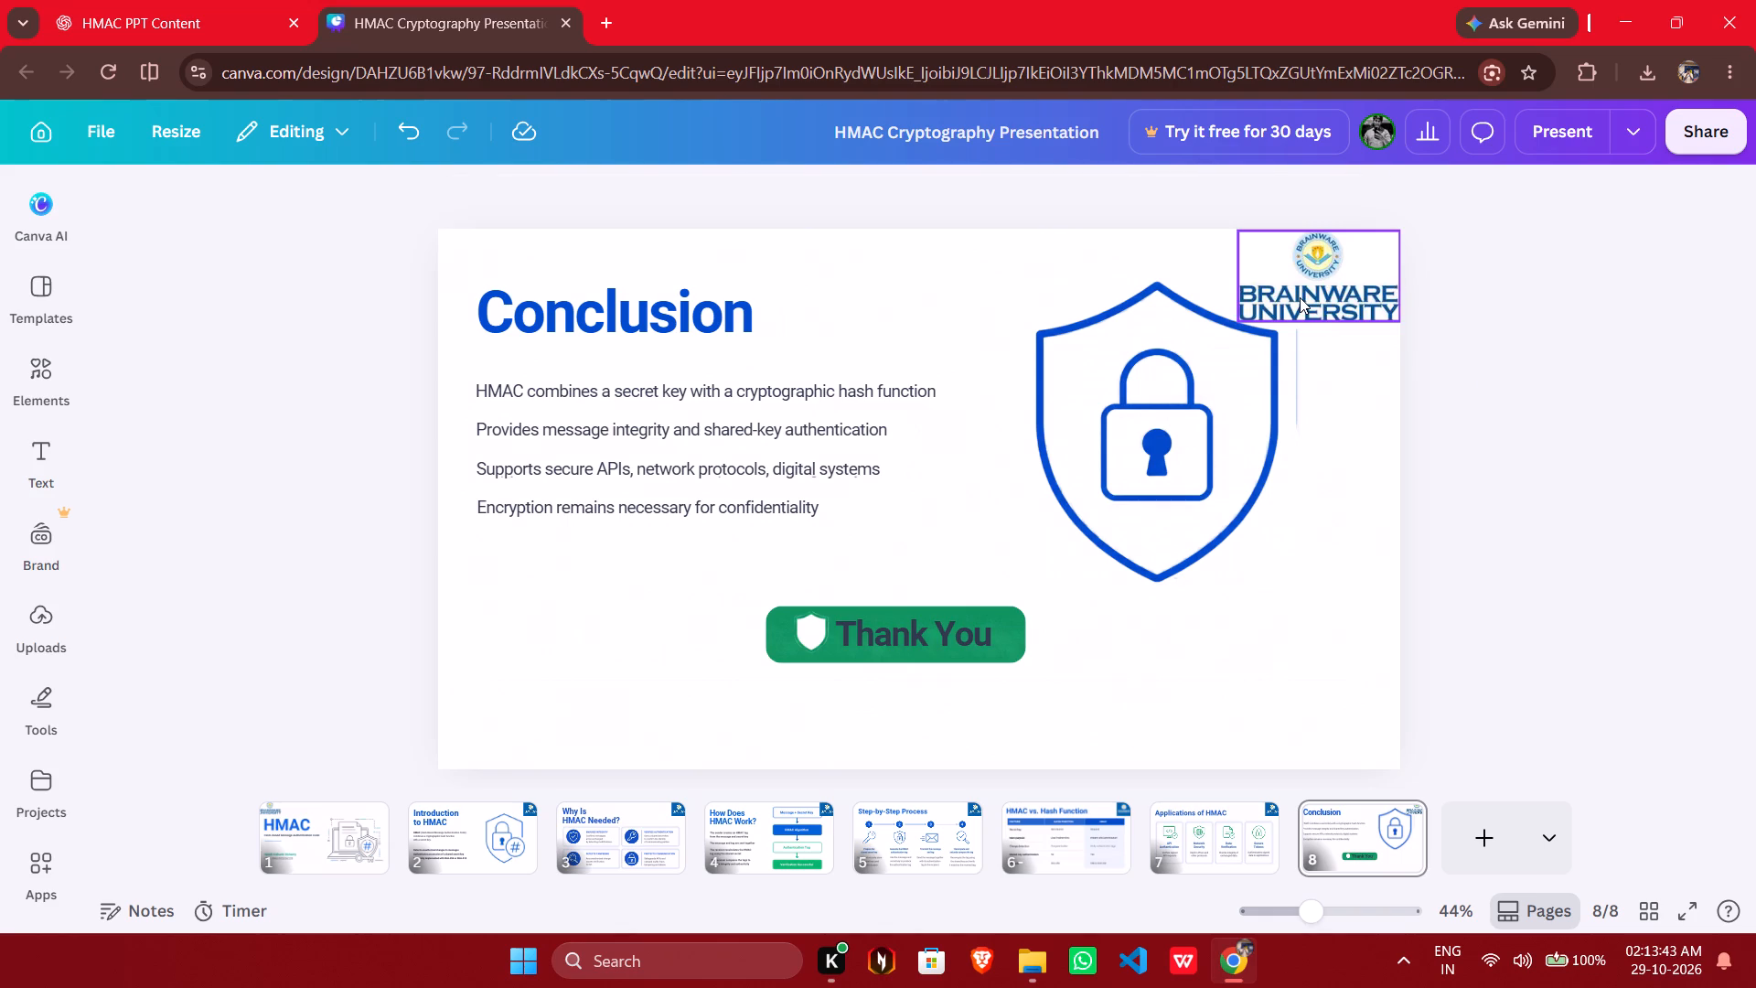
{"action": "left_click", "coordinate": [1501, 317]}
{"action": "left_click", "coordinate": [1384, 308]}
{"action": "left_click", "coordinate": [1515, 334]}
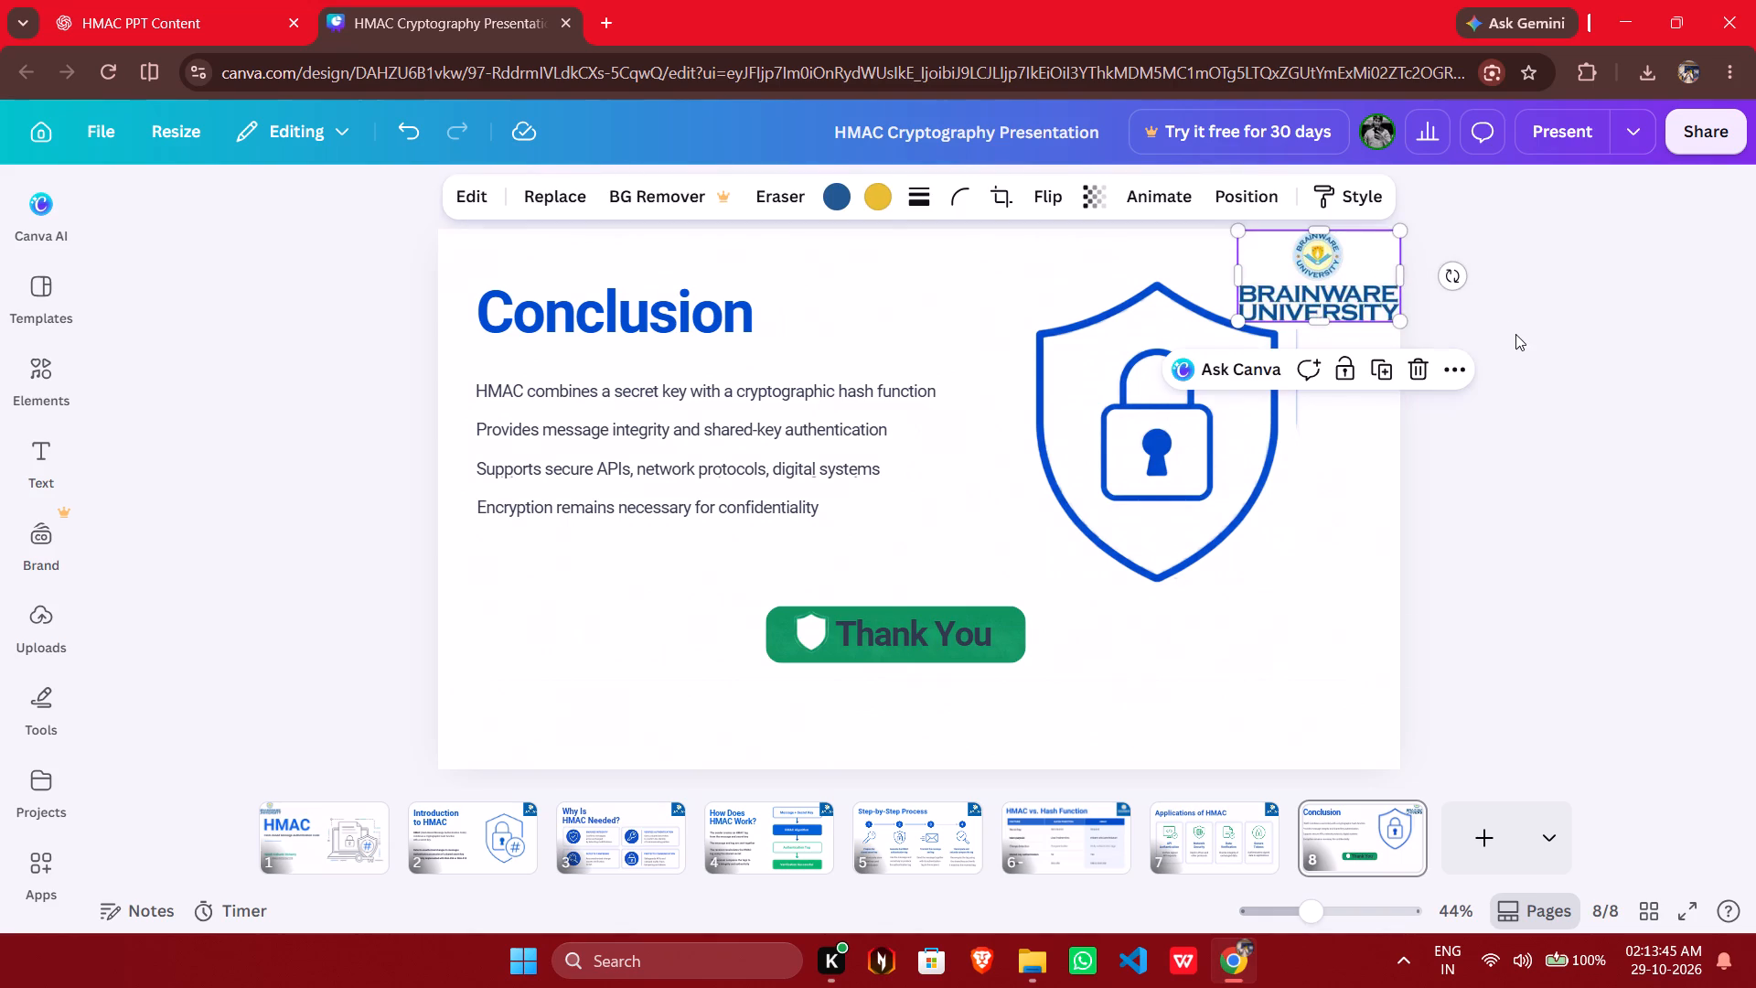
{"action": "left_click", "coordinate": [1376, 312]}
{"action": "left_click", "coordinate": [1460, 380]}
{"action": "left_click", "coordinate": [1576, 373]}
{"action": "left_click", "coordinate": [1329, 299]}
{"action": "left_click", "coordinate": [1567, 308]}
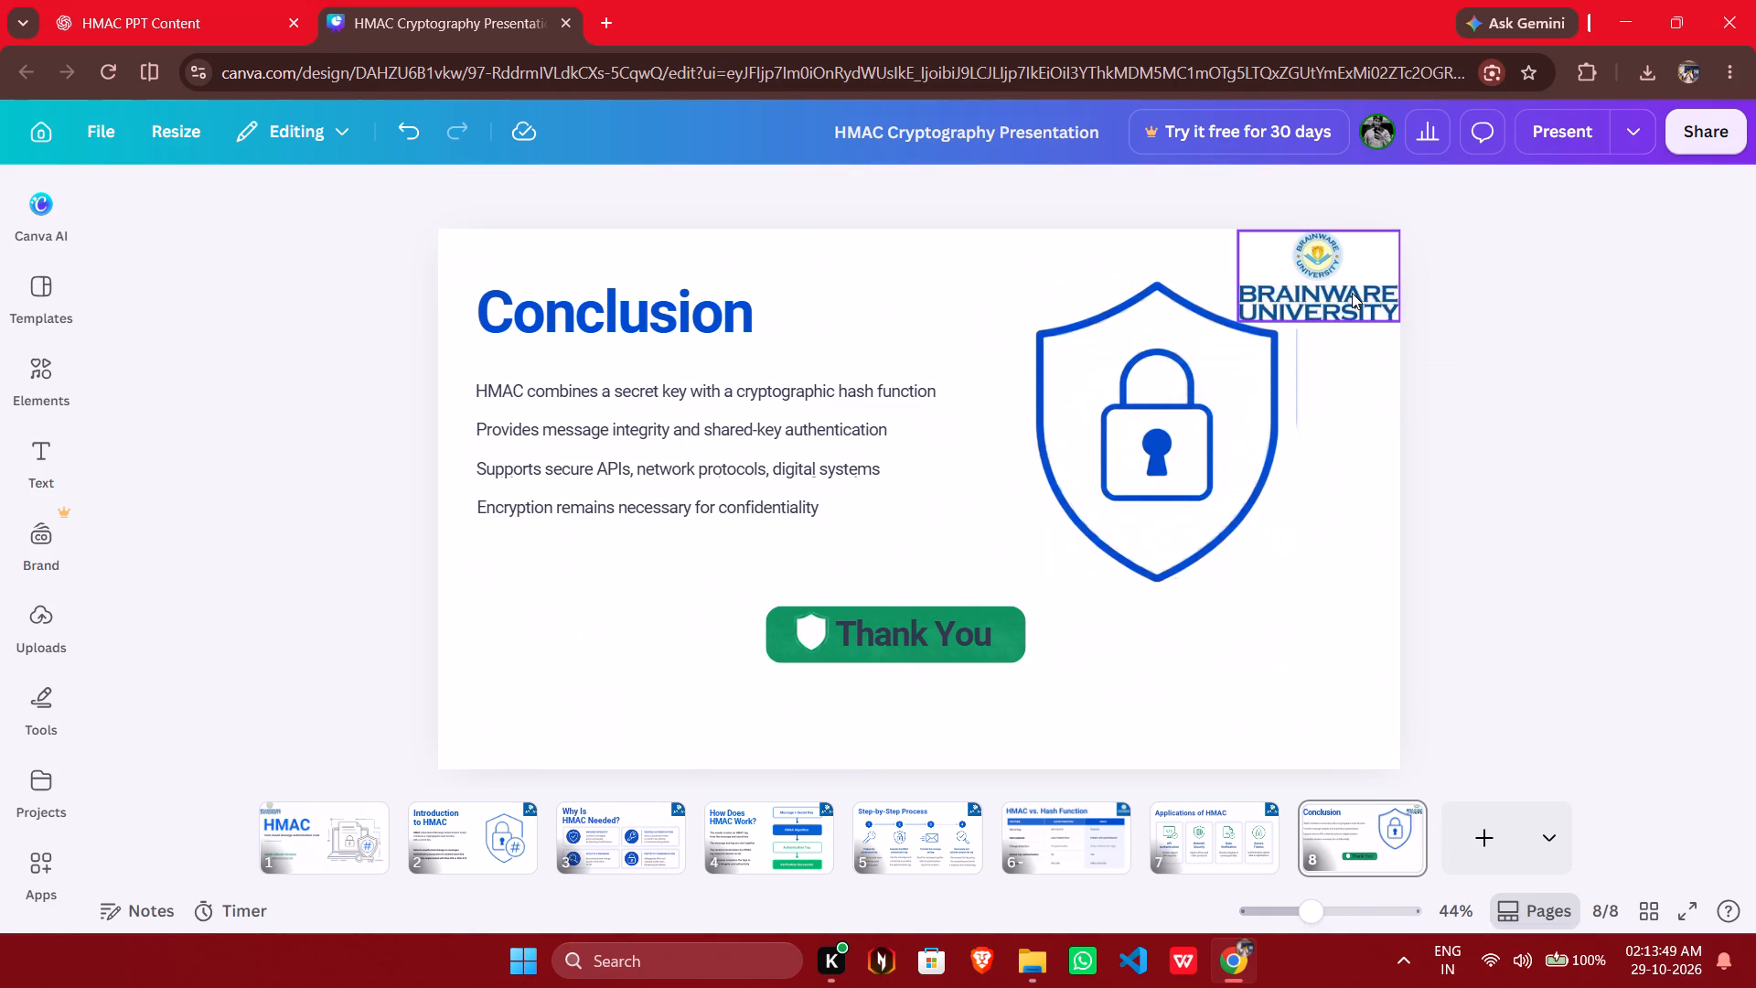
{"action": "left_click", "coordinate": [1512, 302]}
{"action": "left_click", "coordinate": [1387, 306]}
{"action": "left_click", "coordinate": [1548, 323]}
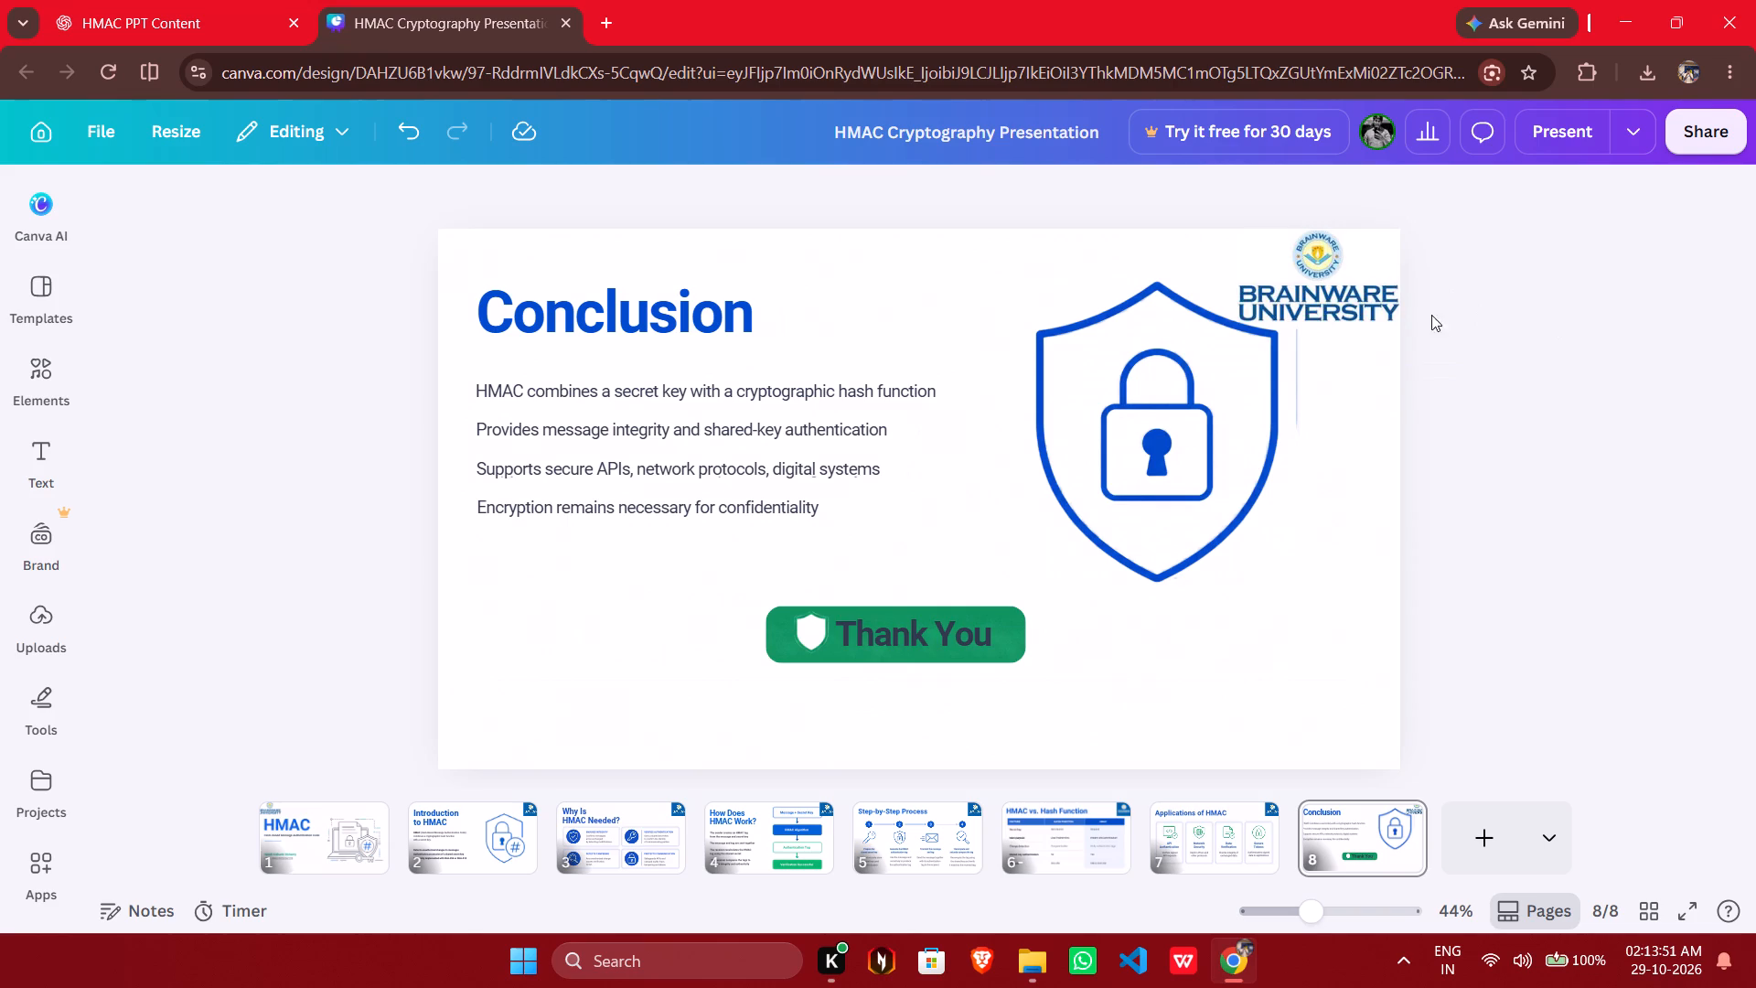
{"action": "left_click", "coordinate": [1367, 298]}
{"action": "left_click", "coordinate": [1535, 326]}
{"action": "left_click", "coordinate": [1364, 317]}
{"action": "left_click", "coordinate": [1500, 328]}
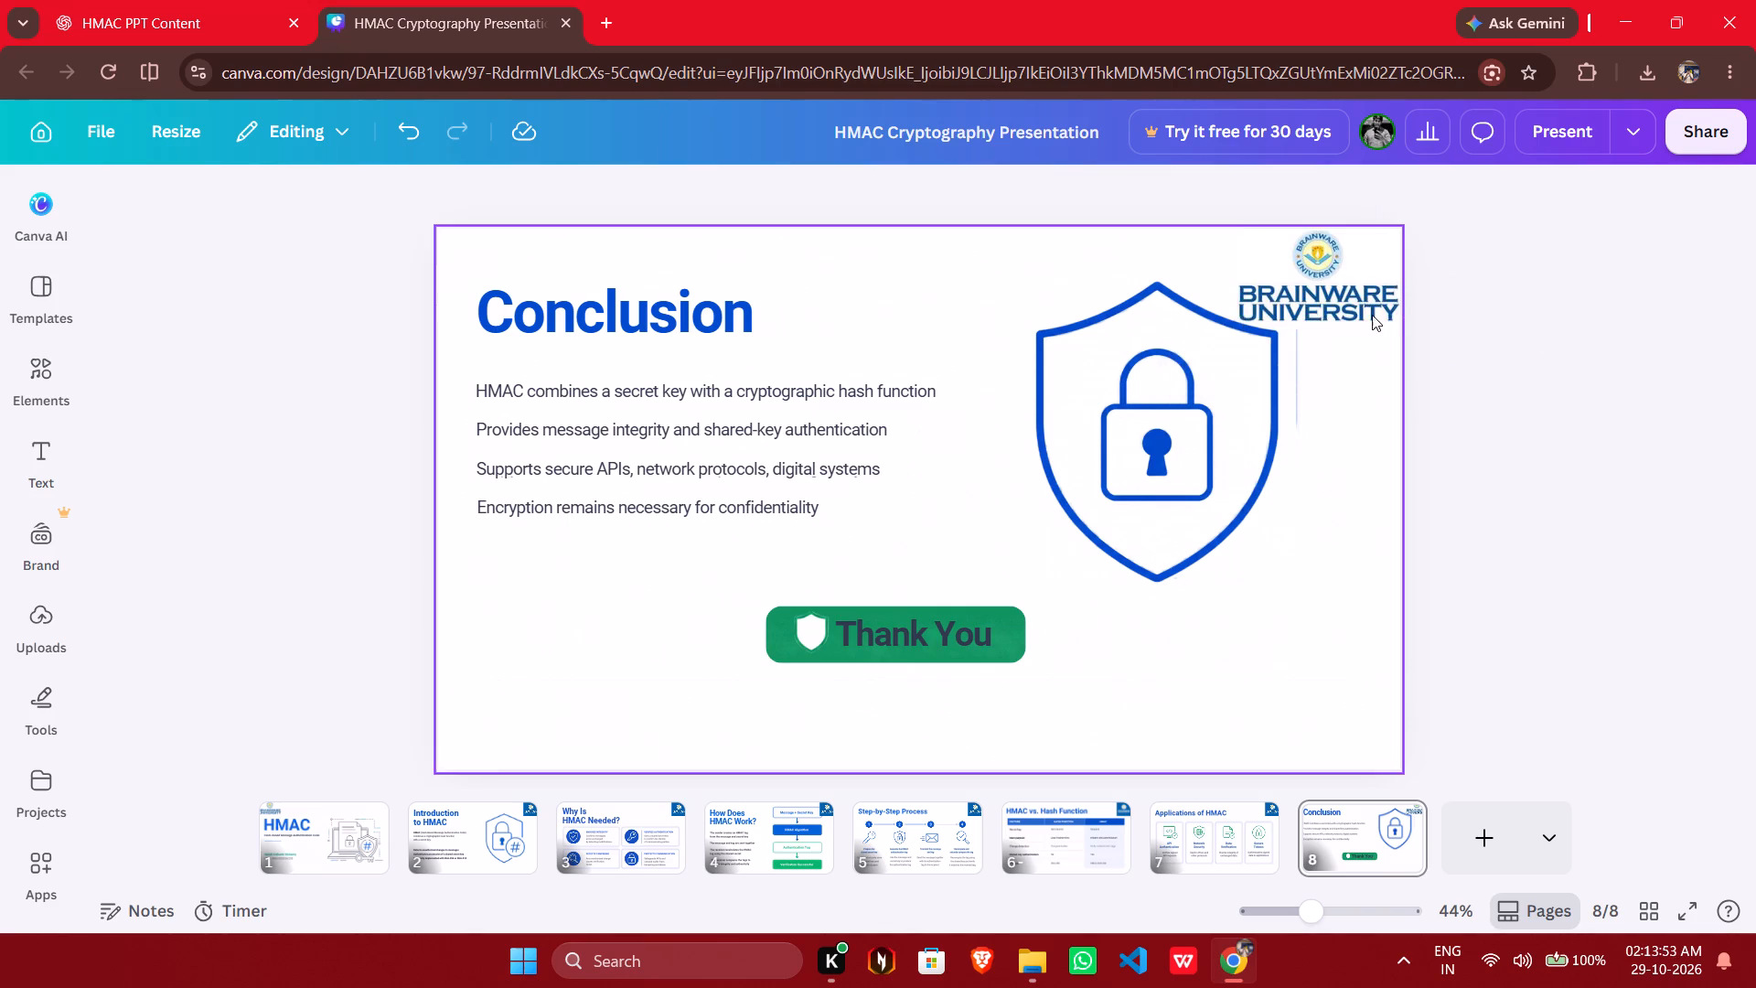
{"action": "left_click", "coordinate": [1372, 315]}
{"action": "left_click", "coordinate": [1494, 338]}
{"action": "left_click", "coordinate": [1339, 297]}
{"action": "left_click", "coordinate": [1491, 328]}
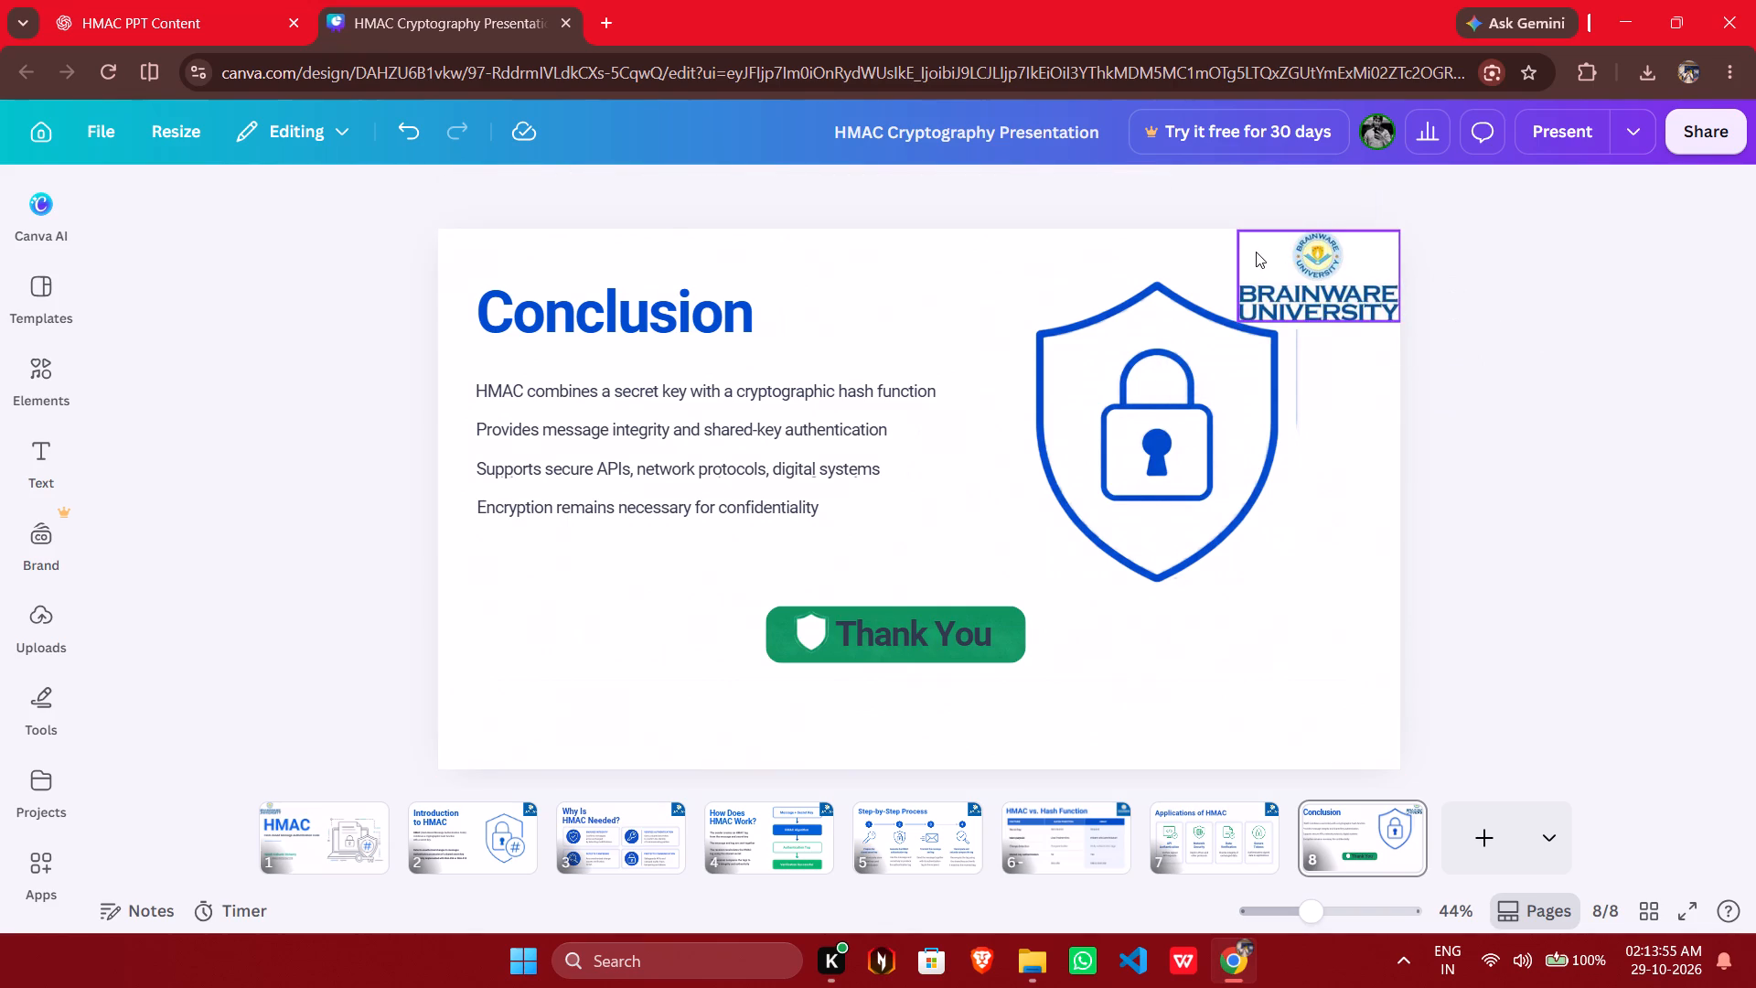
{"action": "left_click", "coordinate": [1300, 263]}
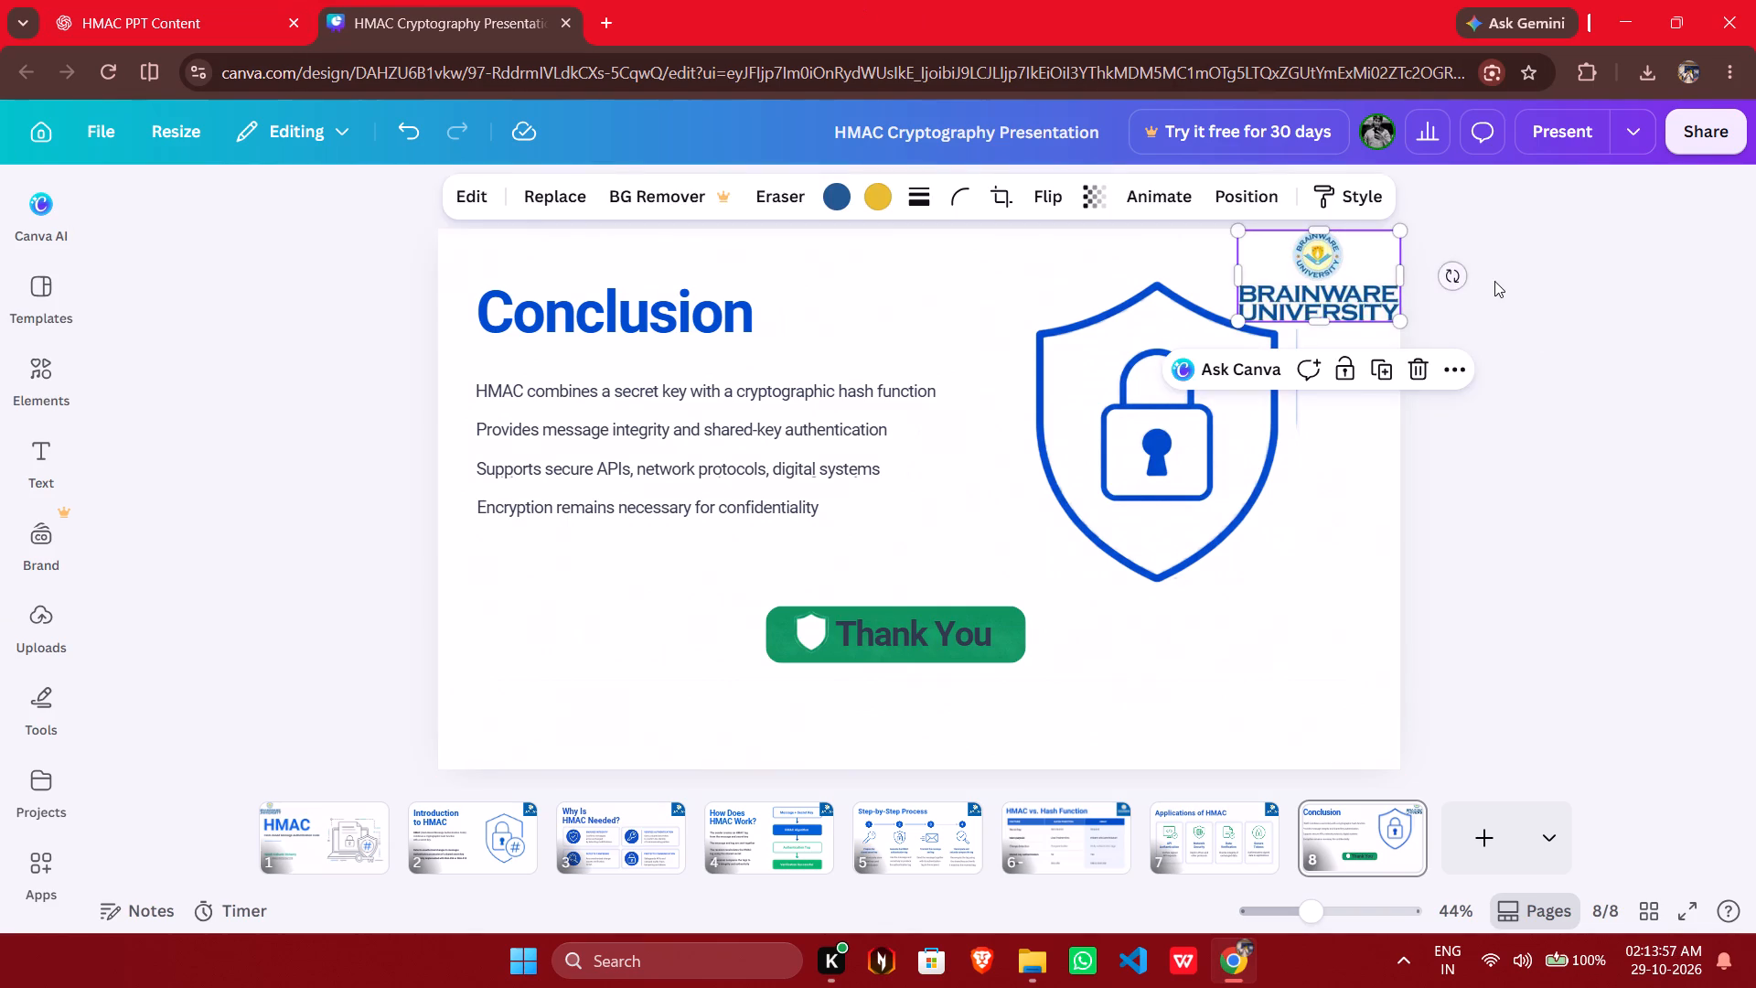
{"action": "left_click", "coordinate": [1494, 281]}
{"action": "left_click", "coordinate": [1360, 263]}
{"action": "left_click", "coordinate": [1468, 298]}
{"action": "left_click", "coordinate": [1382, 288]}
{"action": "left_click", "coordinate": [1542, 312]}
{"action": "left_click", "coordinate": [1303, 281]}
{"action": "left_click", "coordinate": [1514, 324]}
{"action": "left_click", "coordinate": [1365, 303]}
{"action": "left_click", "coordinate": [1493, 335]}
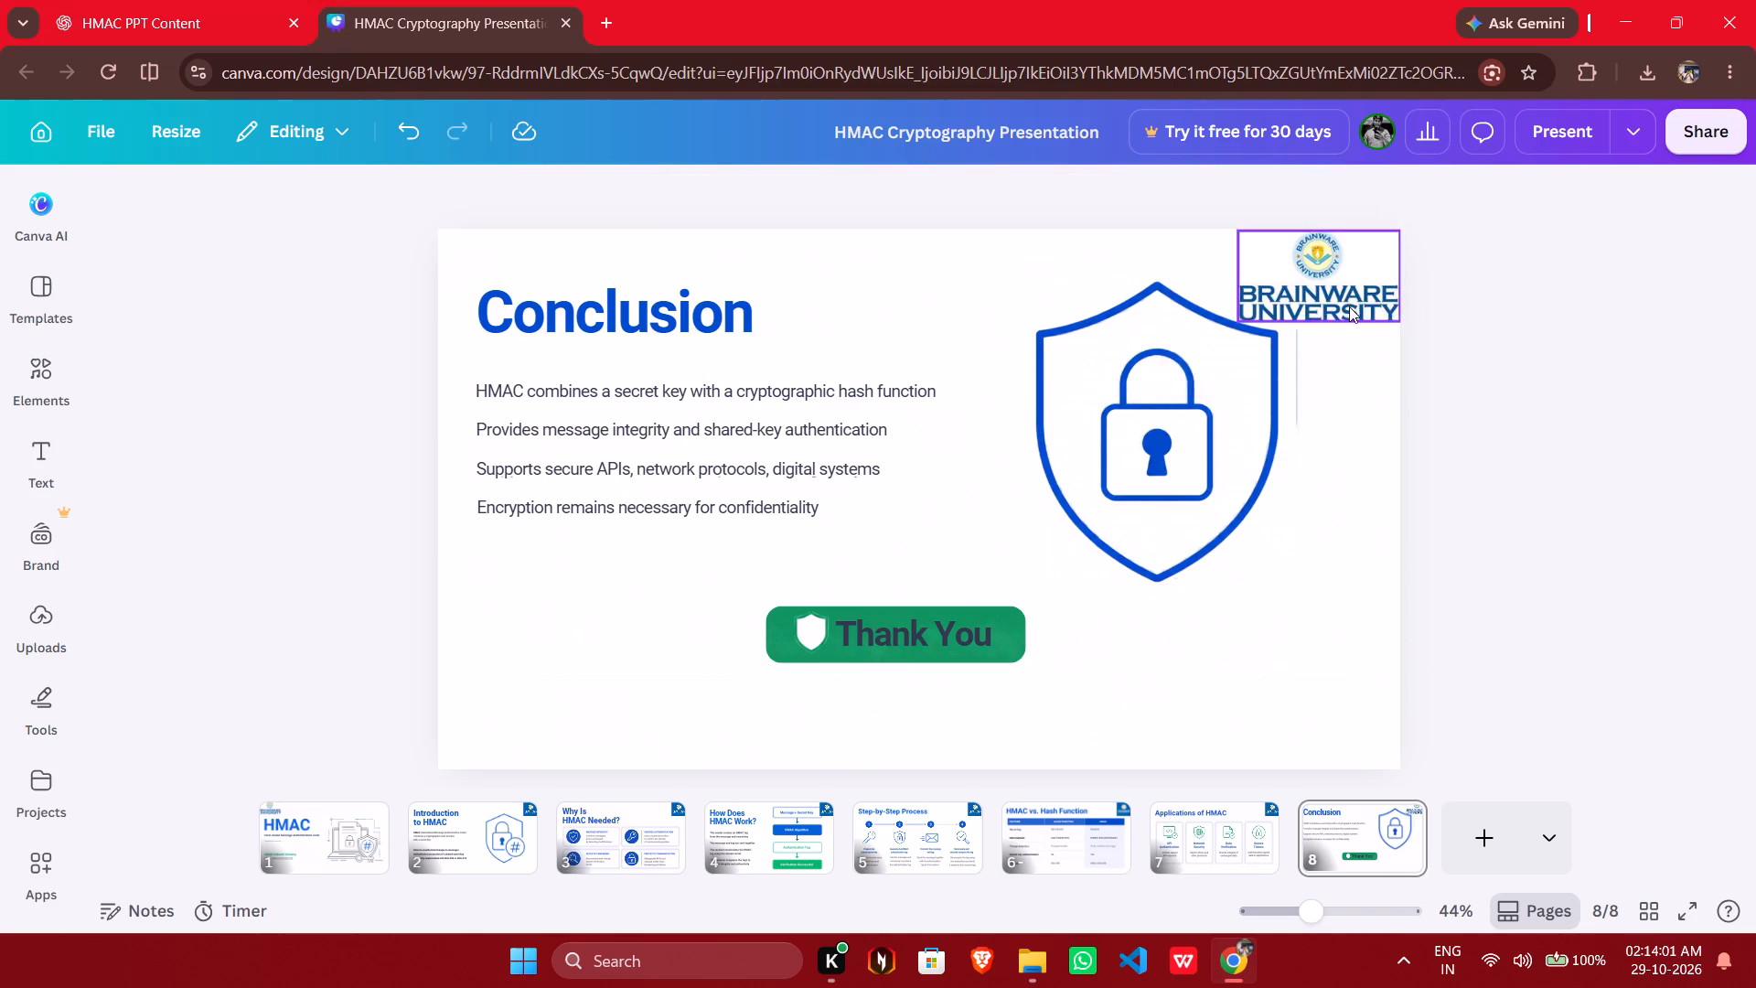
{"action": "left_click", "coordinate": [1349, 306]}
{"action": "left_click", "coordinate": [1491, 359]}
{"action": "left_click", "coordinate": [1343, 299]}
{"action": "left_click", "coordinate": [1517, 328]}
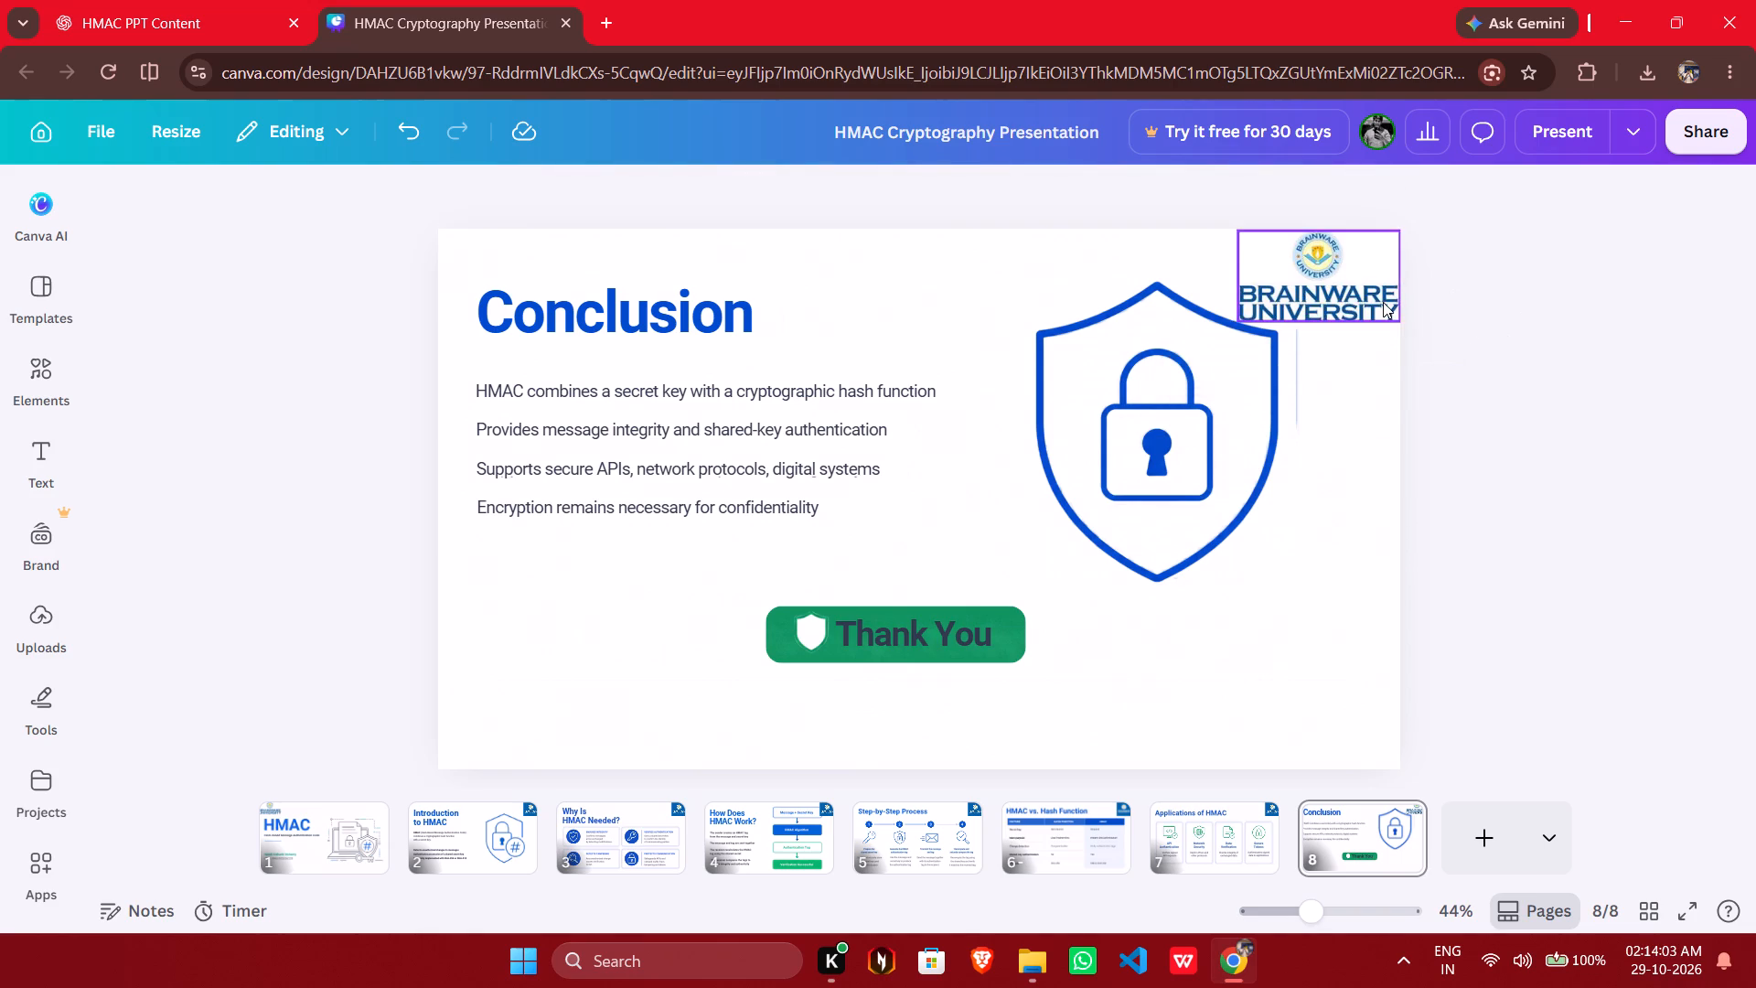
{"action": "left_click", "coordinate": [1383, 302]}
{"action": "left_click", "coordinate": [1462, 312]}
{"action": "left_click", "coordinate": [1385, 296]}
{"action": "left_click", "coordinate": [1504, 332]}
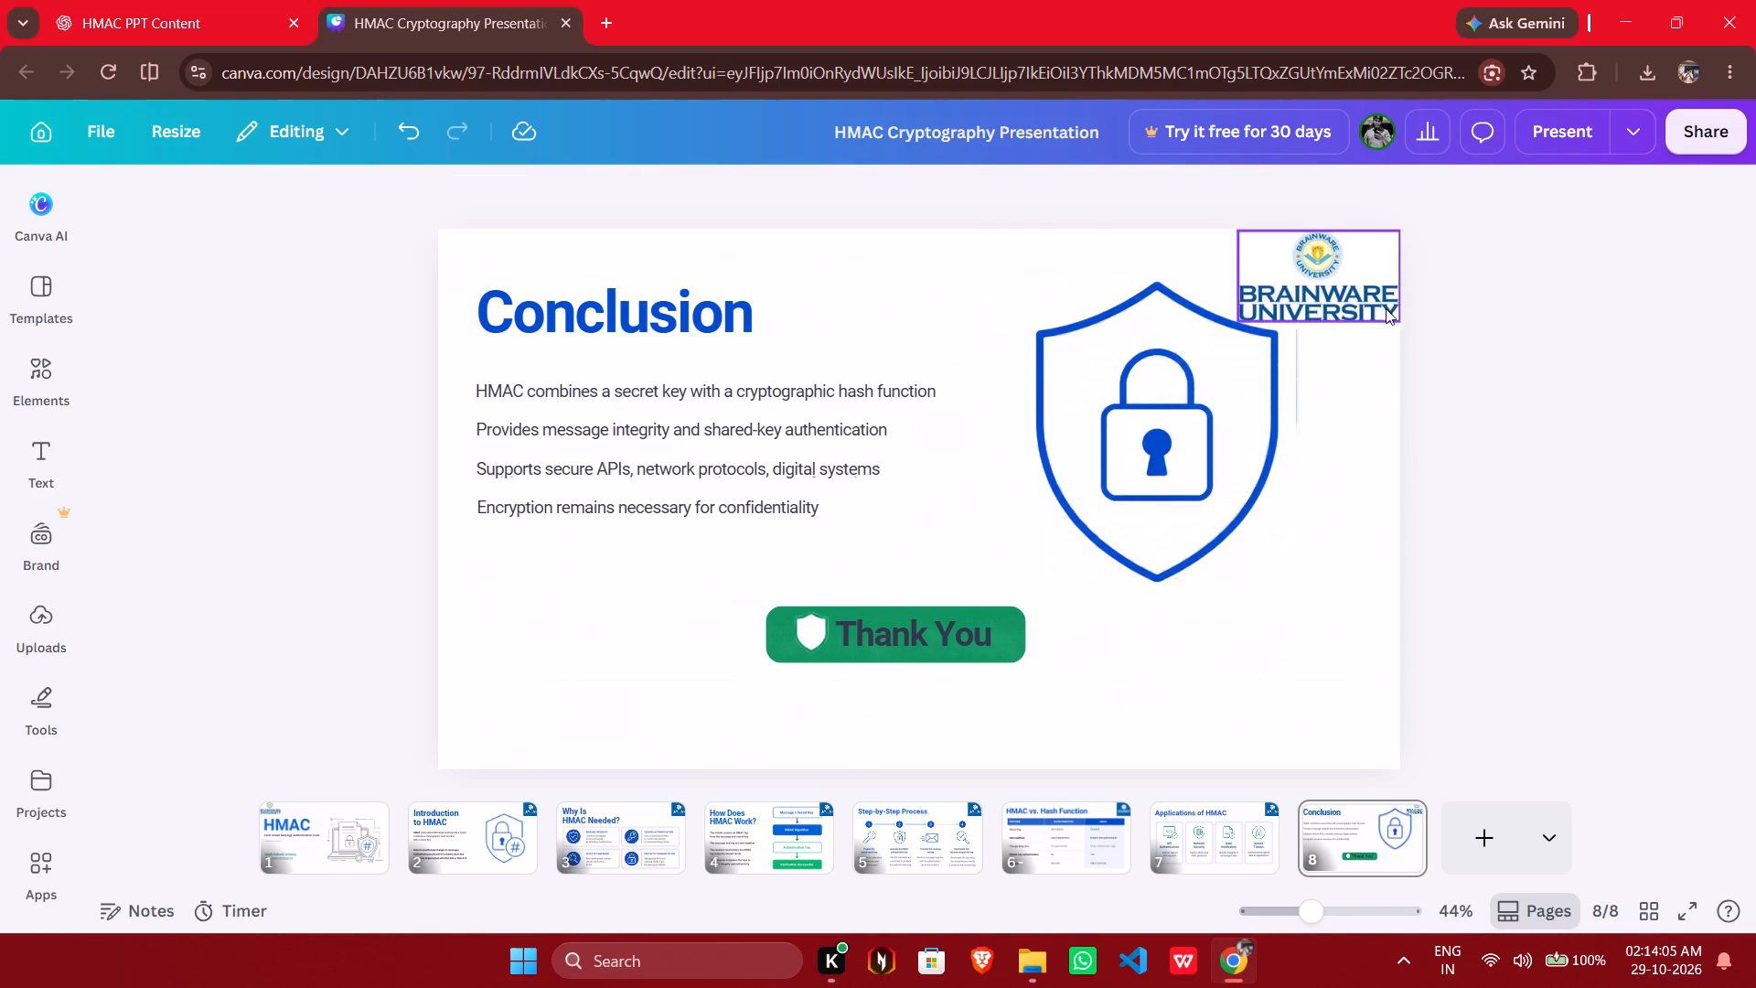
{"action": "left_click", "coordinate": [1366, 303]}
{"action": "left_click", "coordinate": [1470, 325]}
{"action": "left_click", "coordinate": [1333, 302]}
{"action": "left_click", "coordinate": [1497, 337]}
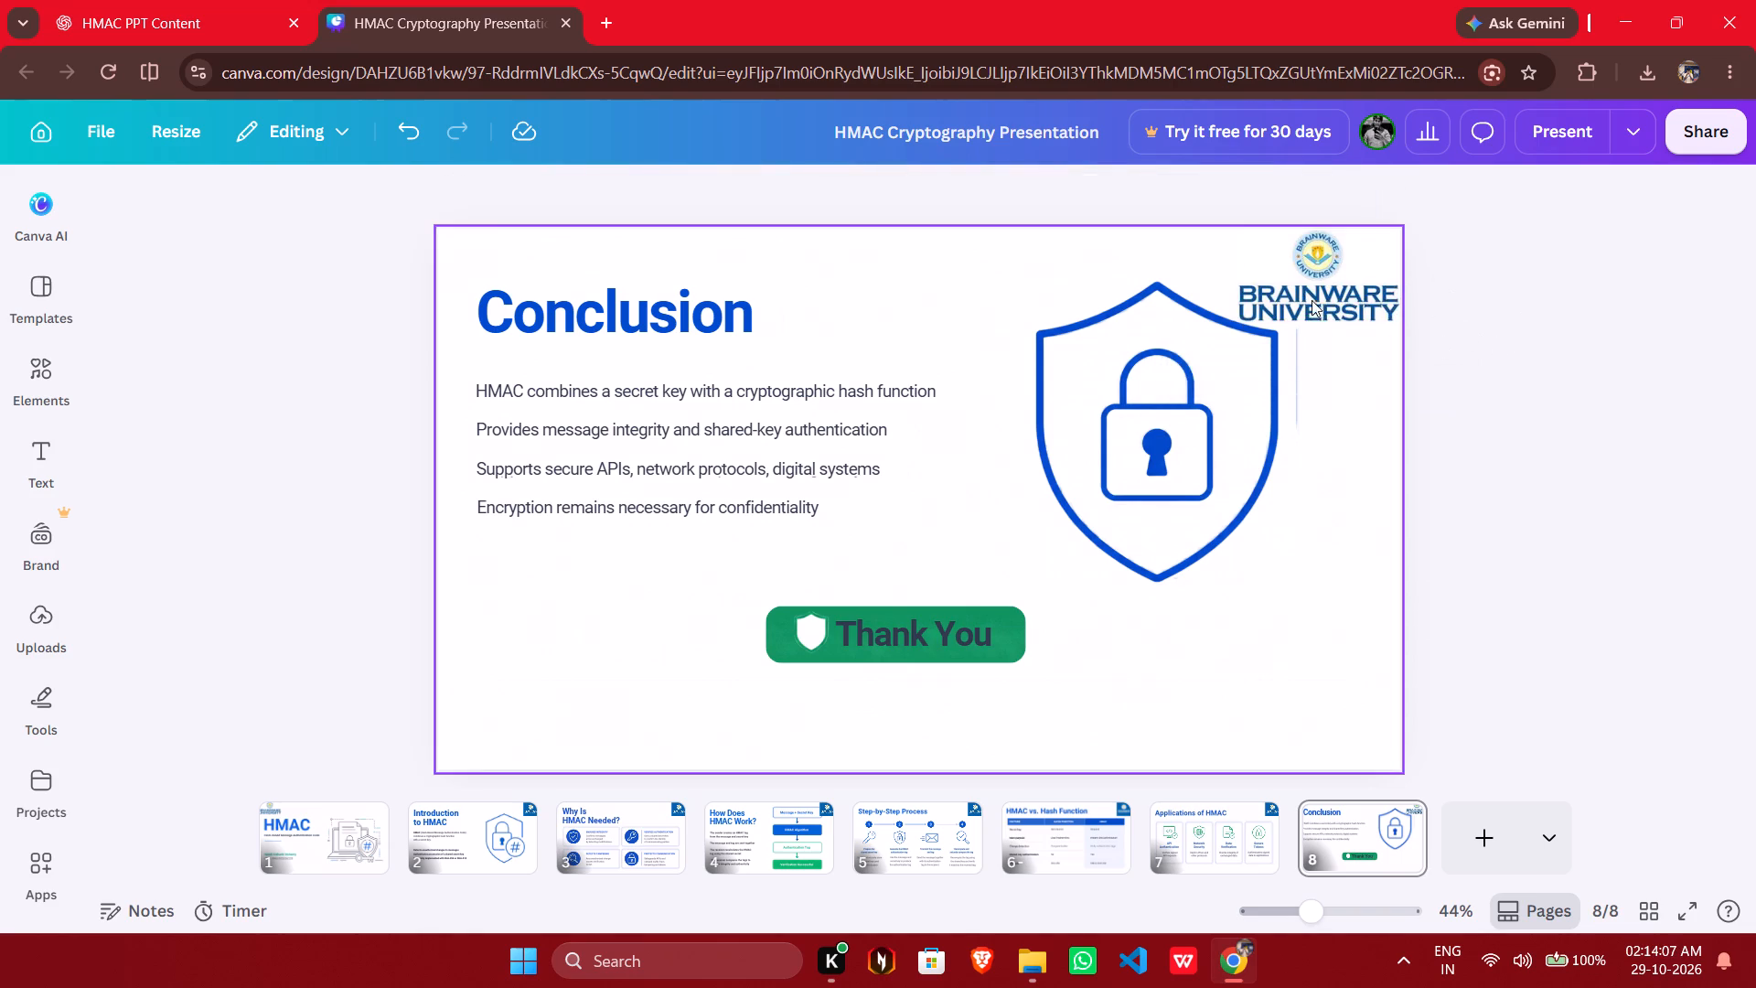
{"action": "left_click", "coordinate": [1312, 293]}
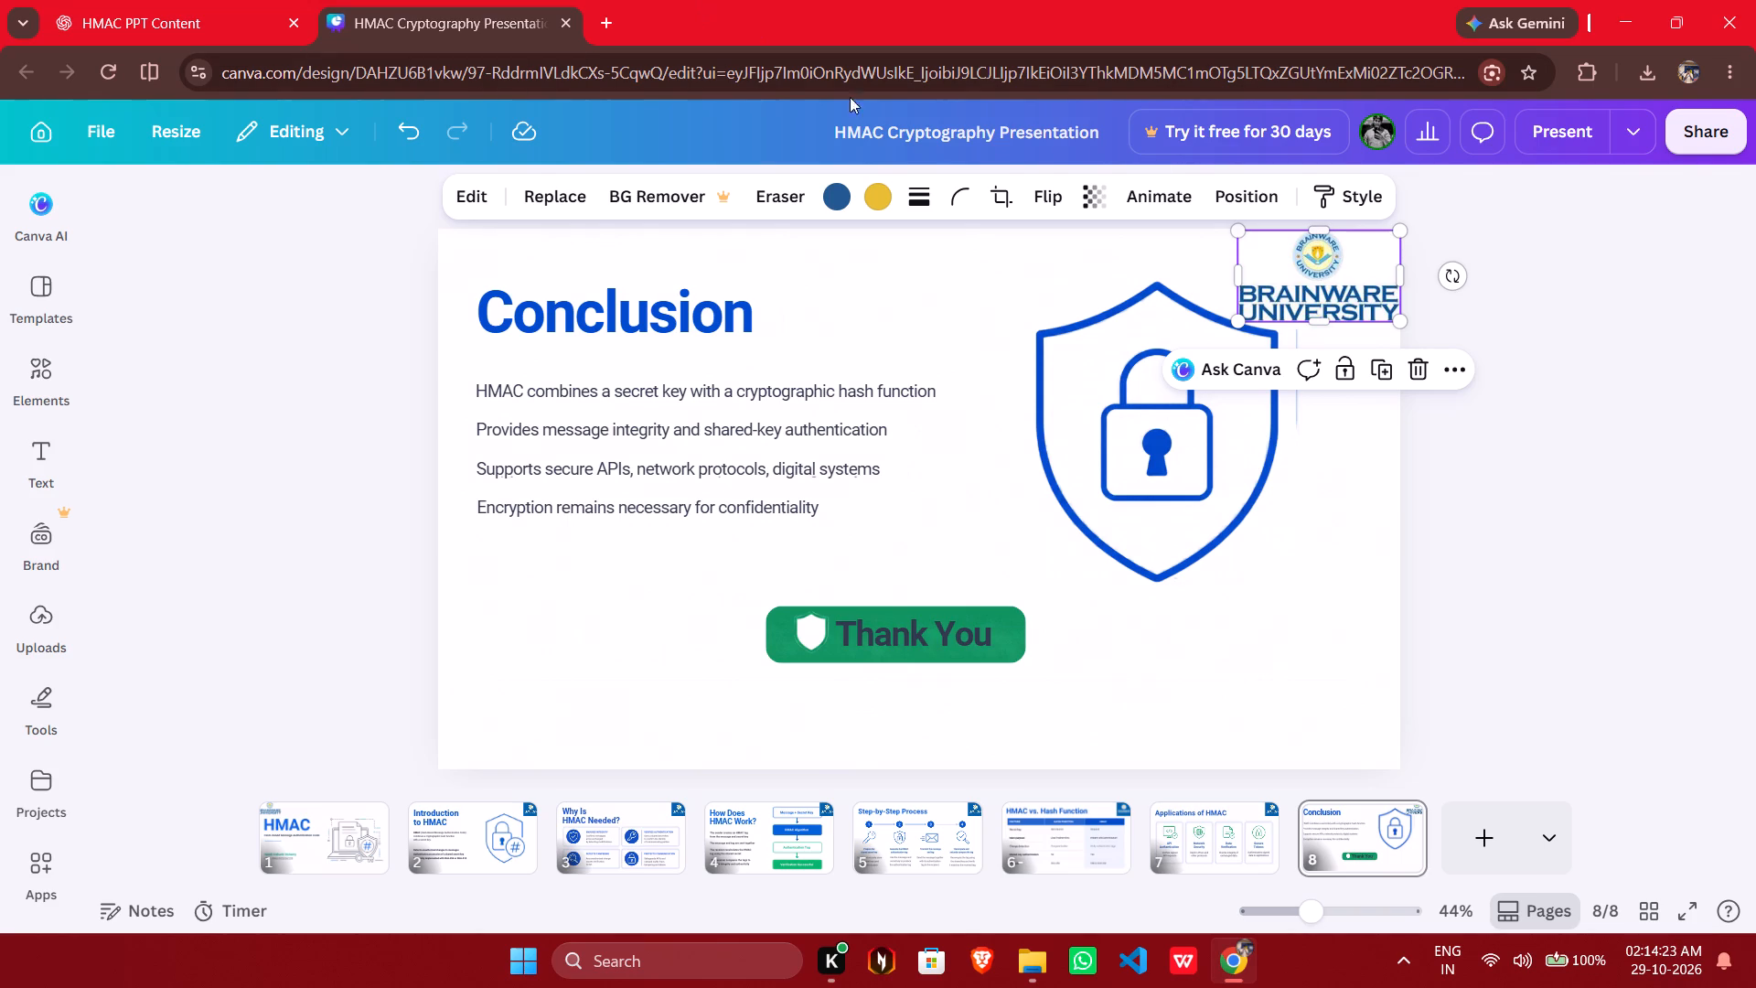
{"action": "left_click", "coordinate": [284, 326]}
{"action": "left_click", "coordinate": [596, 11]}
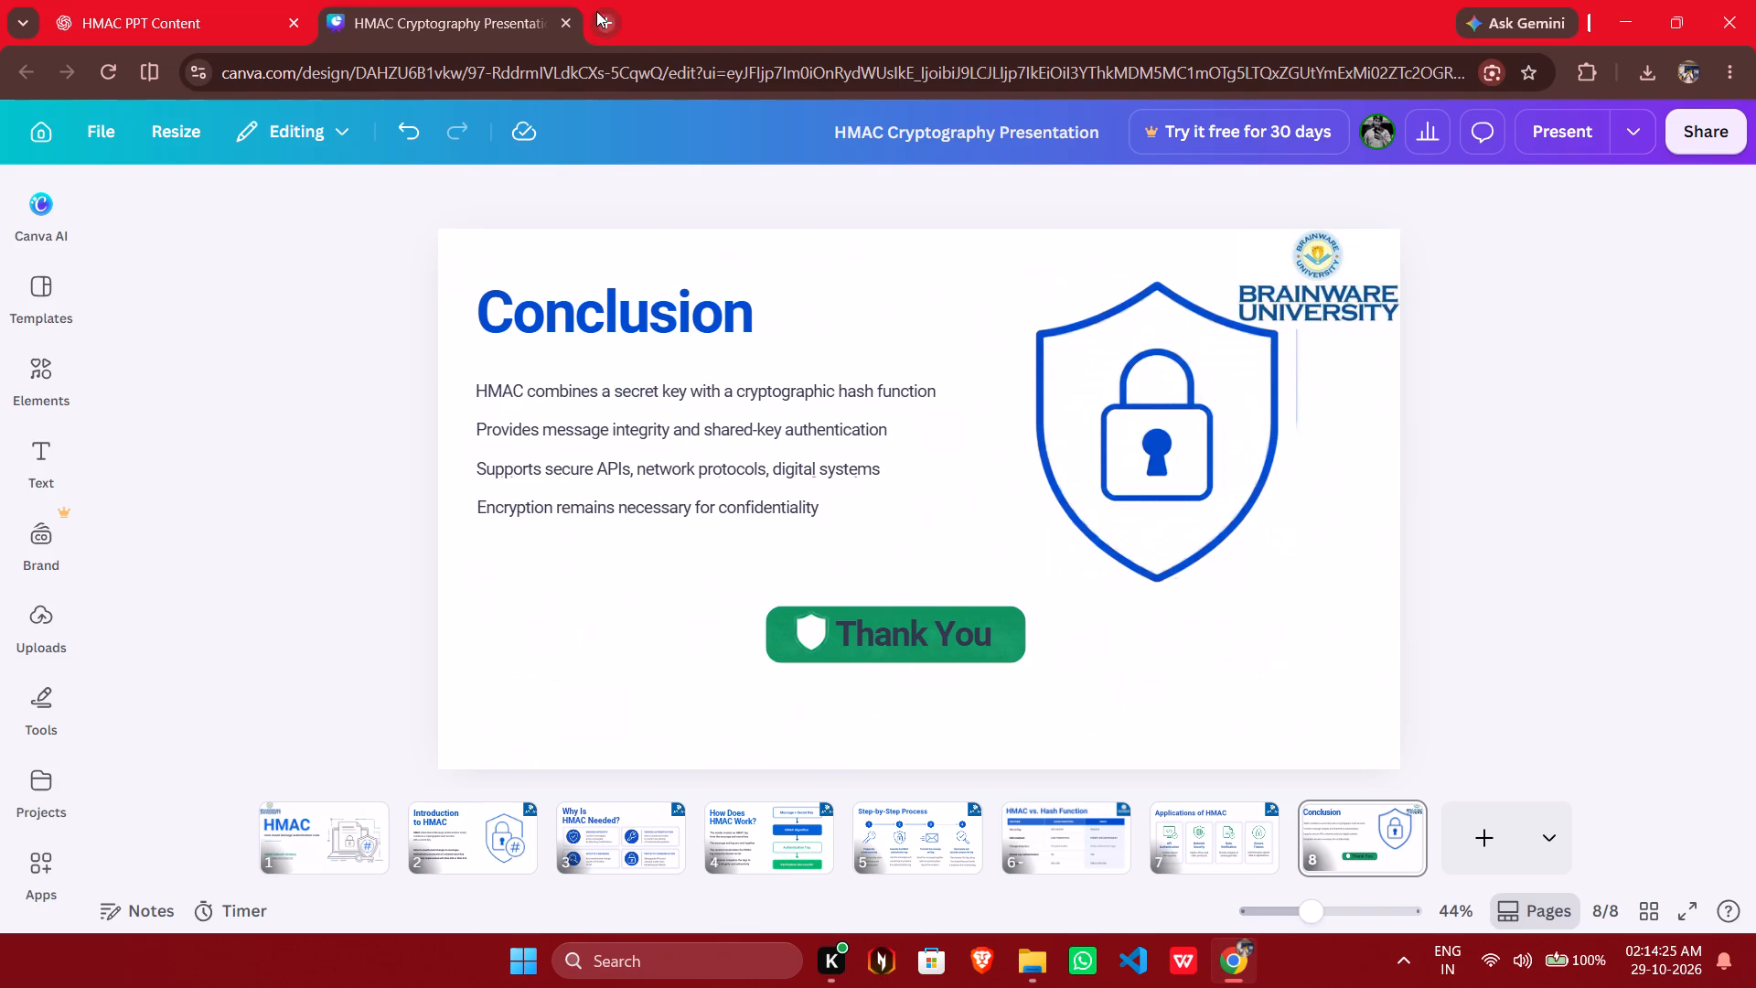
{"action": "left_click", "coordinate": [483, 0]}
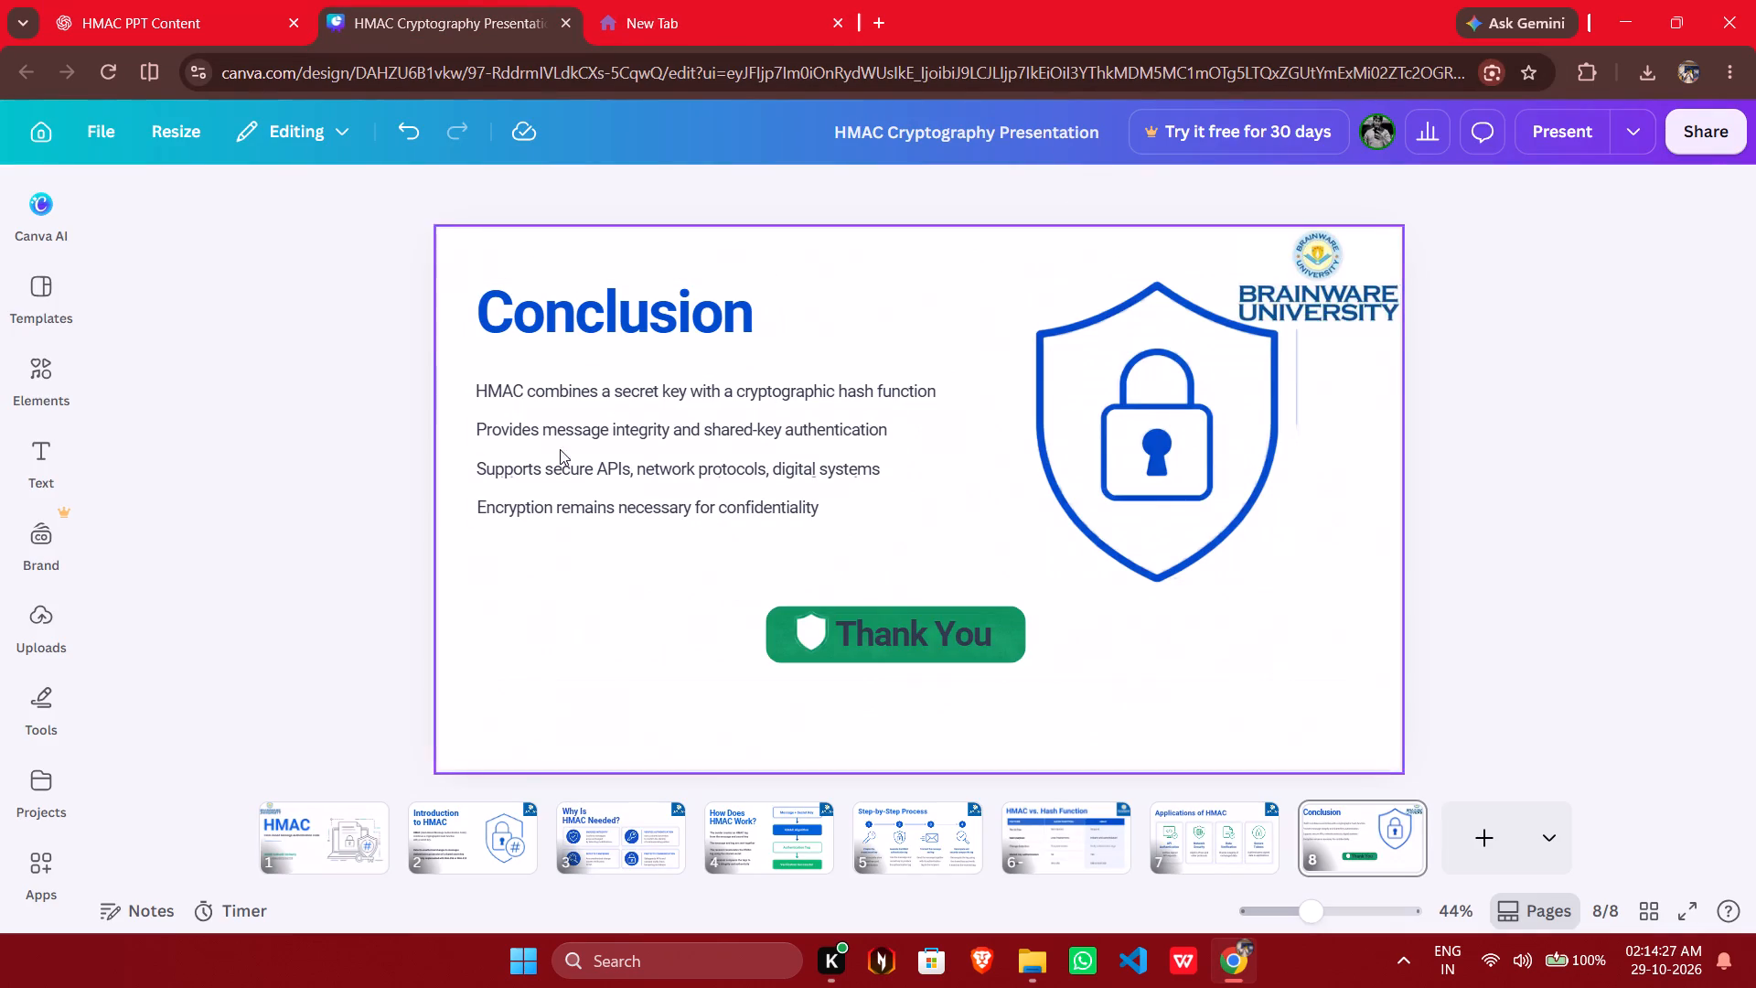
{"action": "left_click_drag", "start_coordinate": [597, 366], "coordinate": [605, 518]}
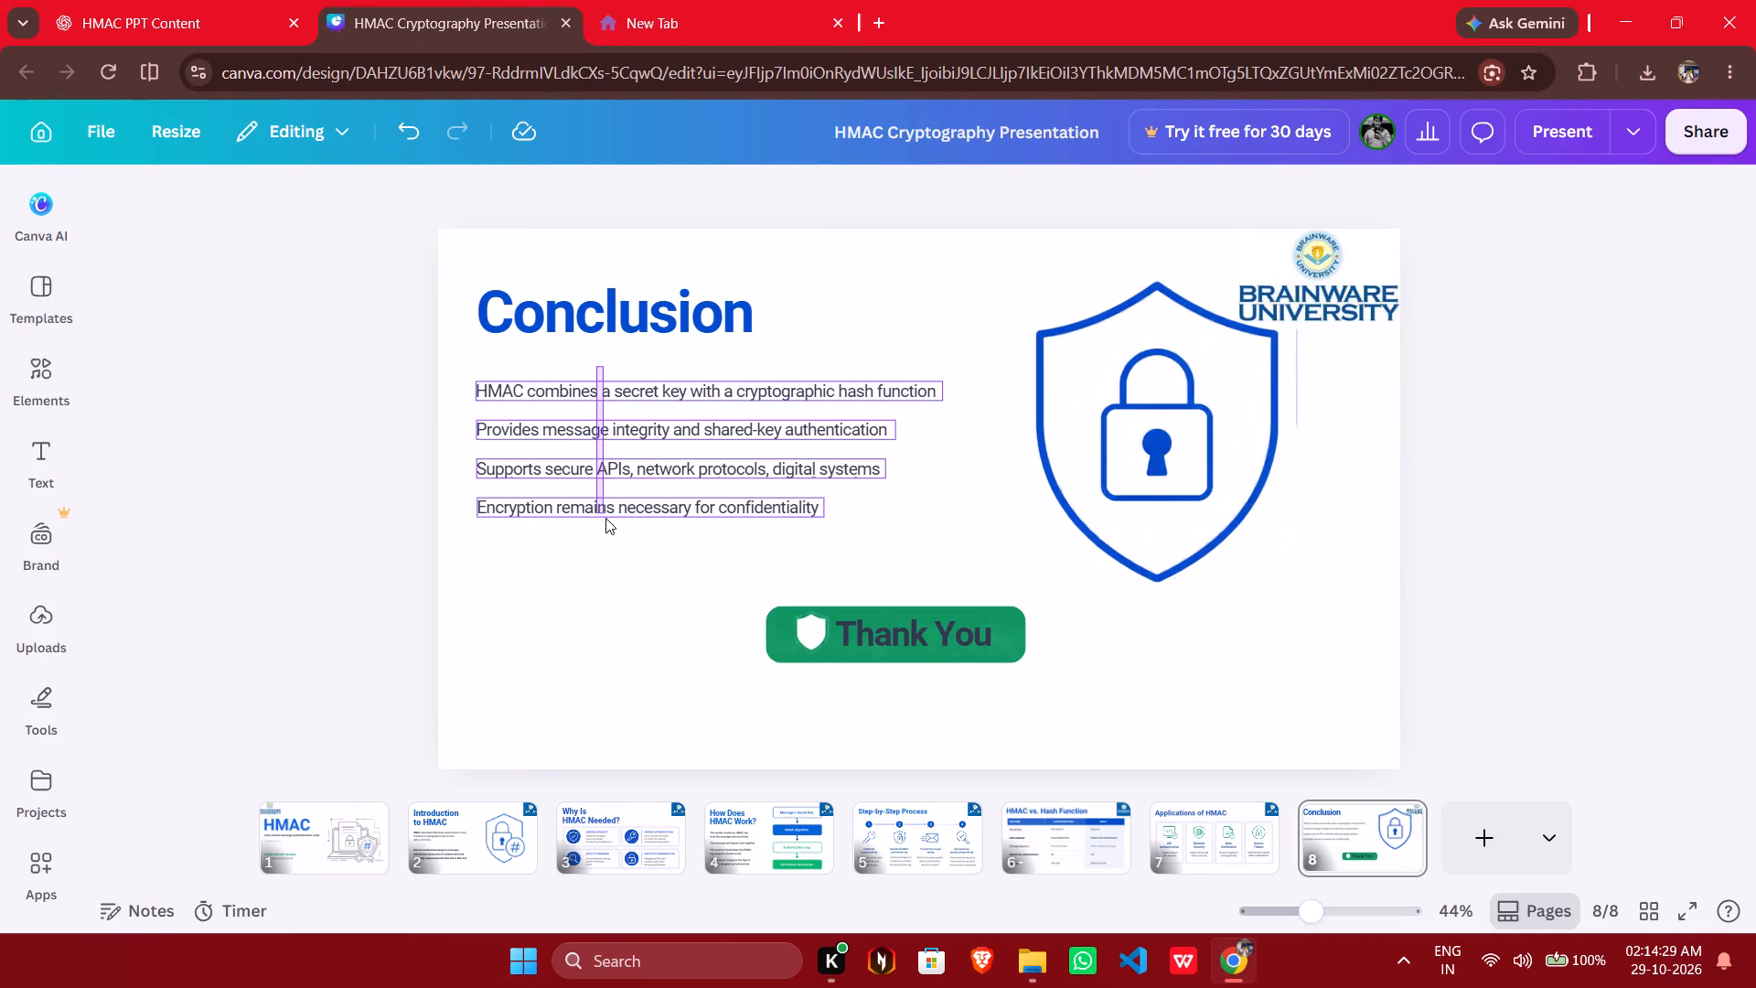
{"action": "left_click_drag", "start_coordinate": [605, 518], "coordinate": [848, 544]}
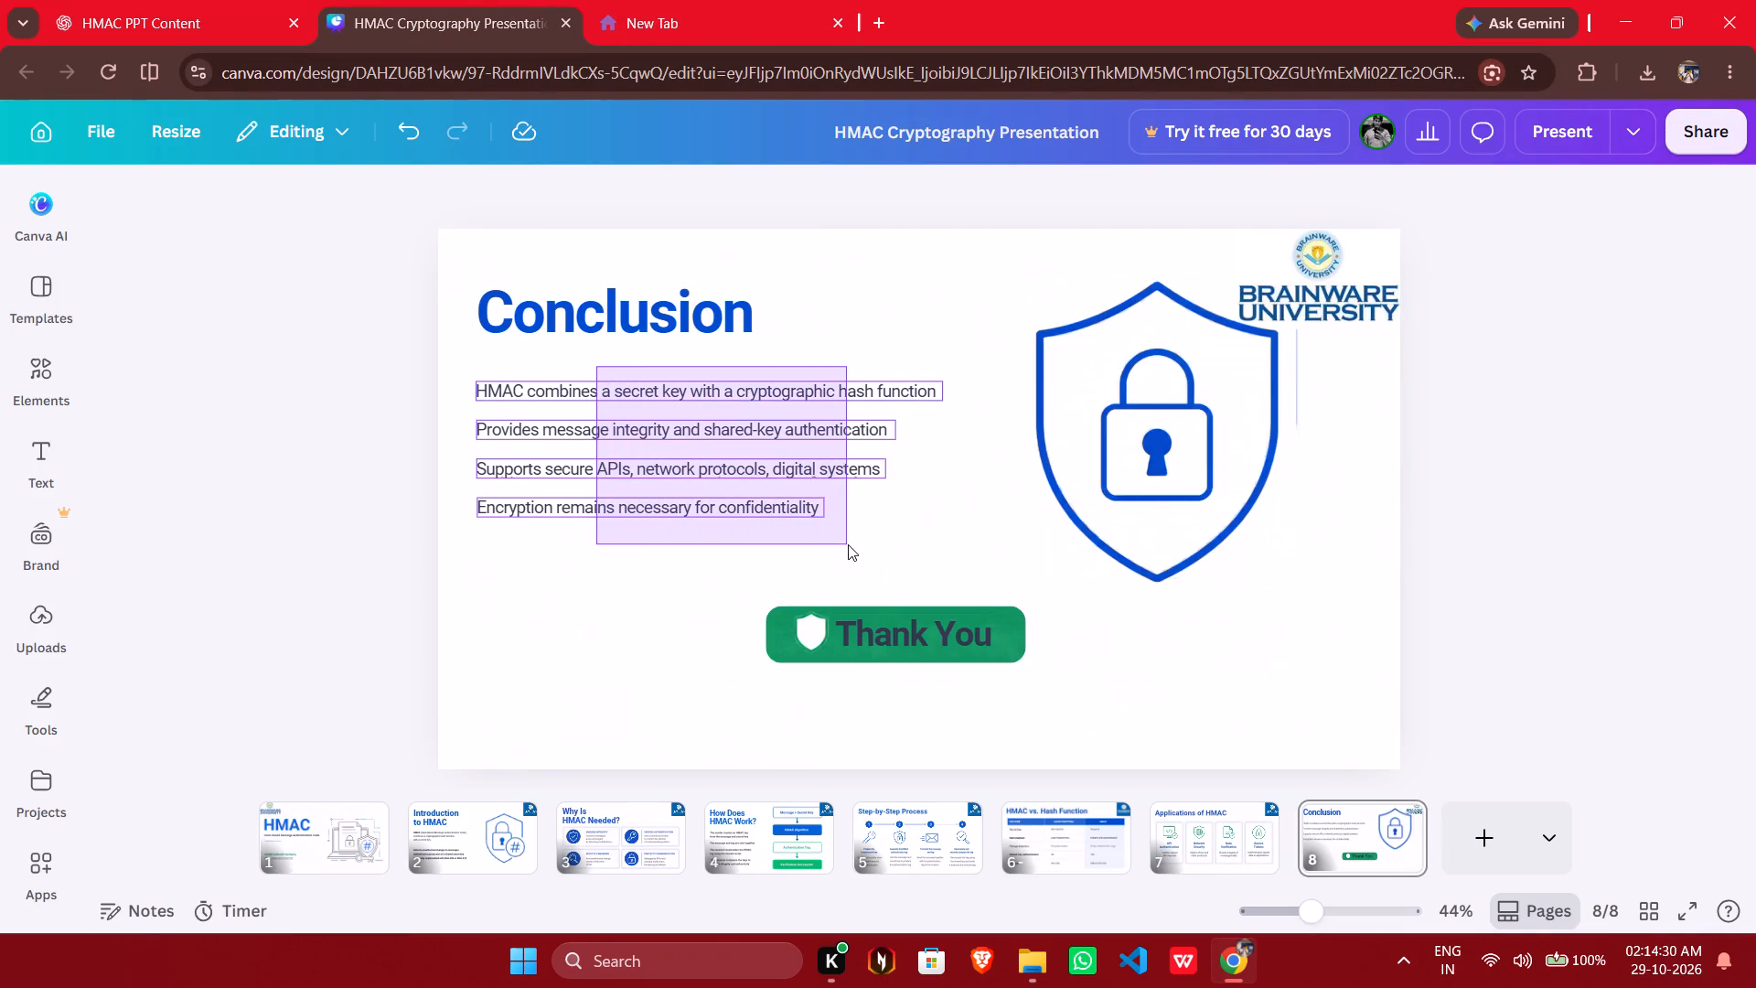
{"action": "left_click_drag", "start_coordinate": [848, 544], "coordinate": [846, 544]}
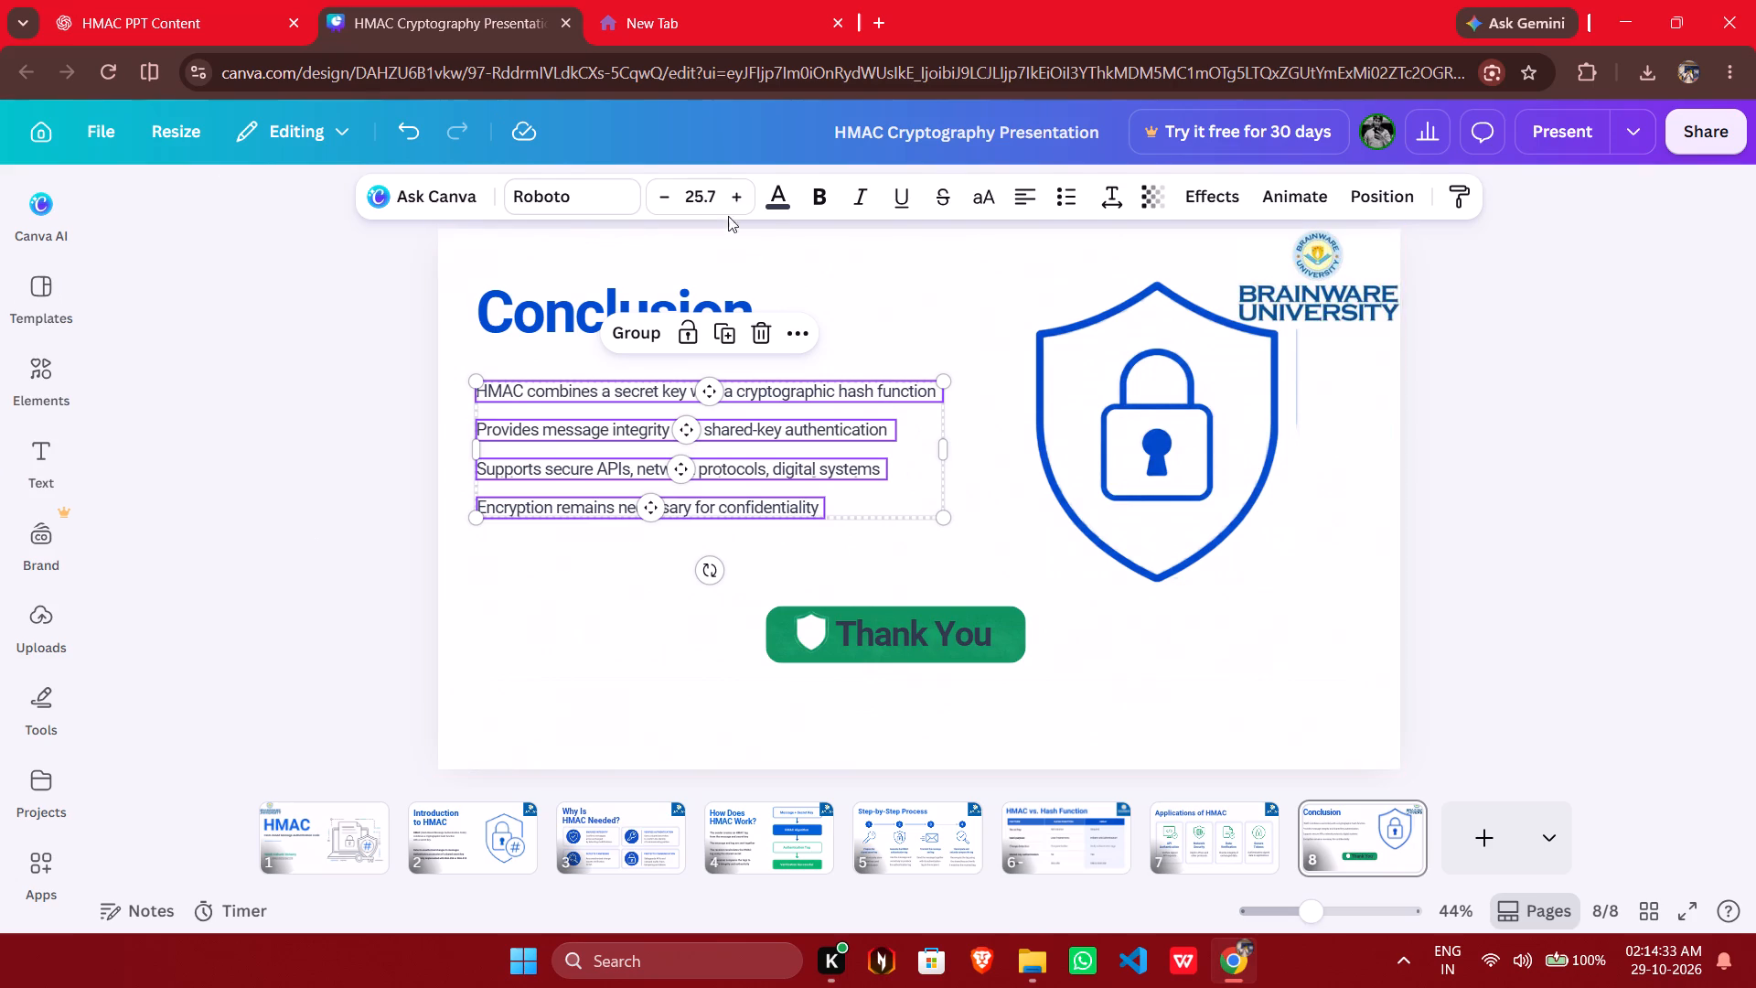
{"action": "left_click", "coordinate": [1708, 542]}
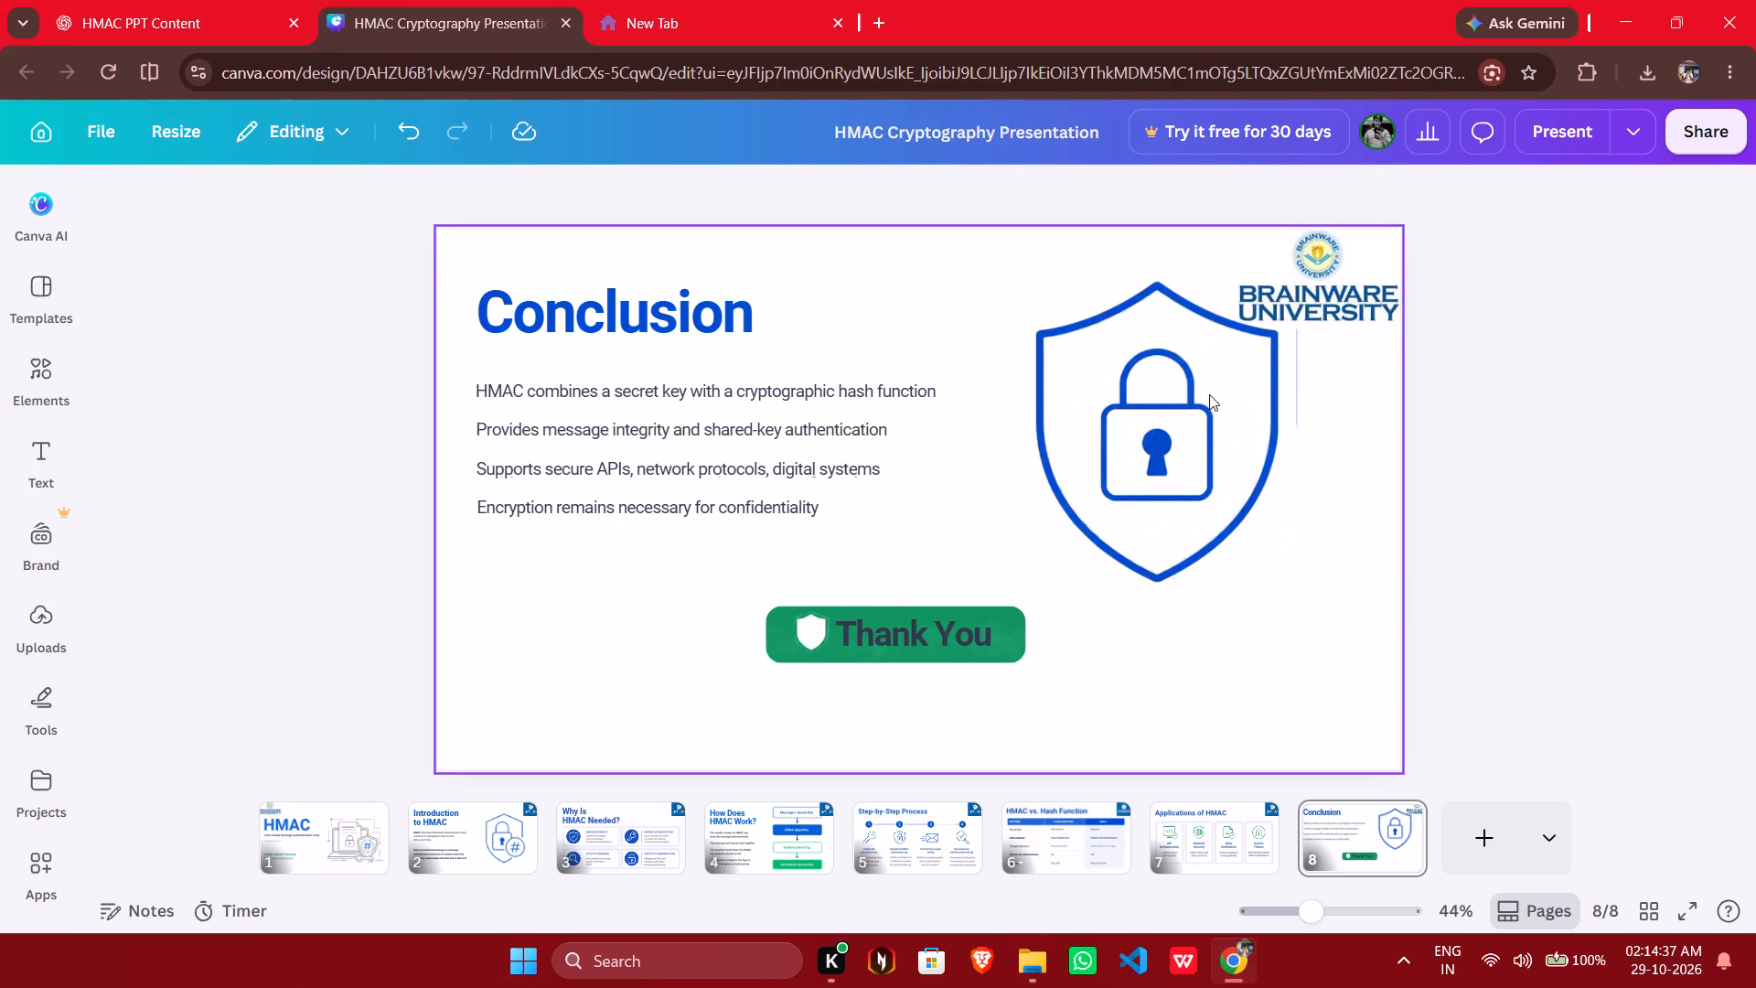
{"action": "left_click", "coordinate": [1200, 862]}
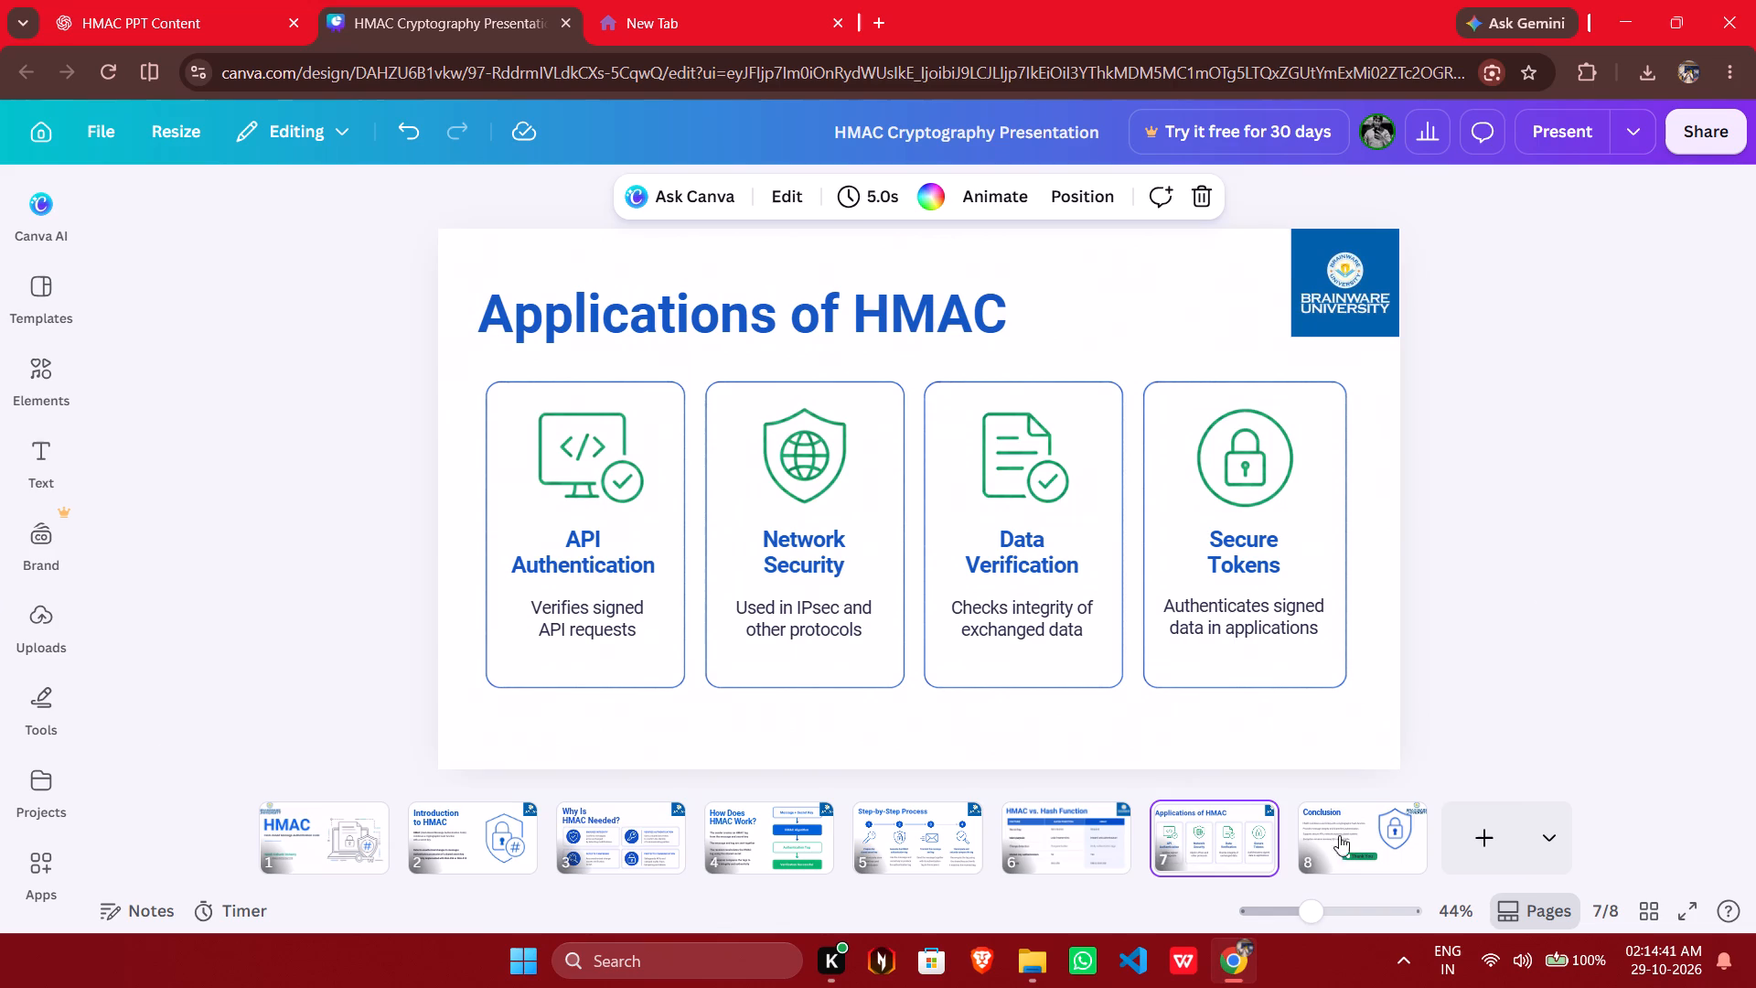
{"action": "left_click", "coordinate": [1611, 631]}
Download all pages of the presentation as a PDF with the Digital preset.
{"action": "left_click", "coordinate": [1716, 153]}
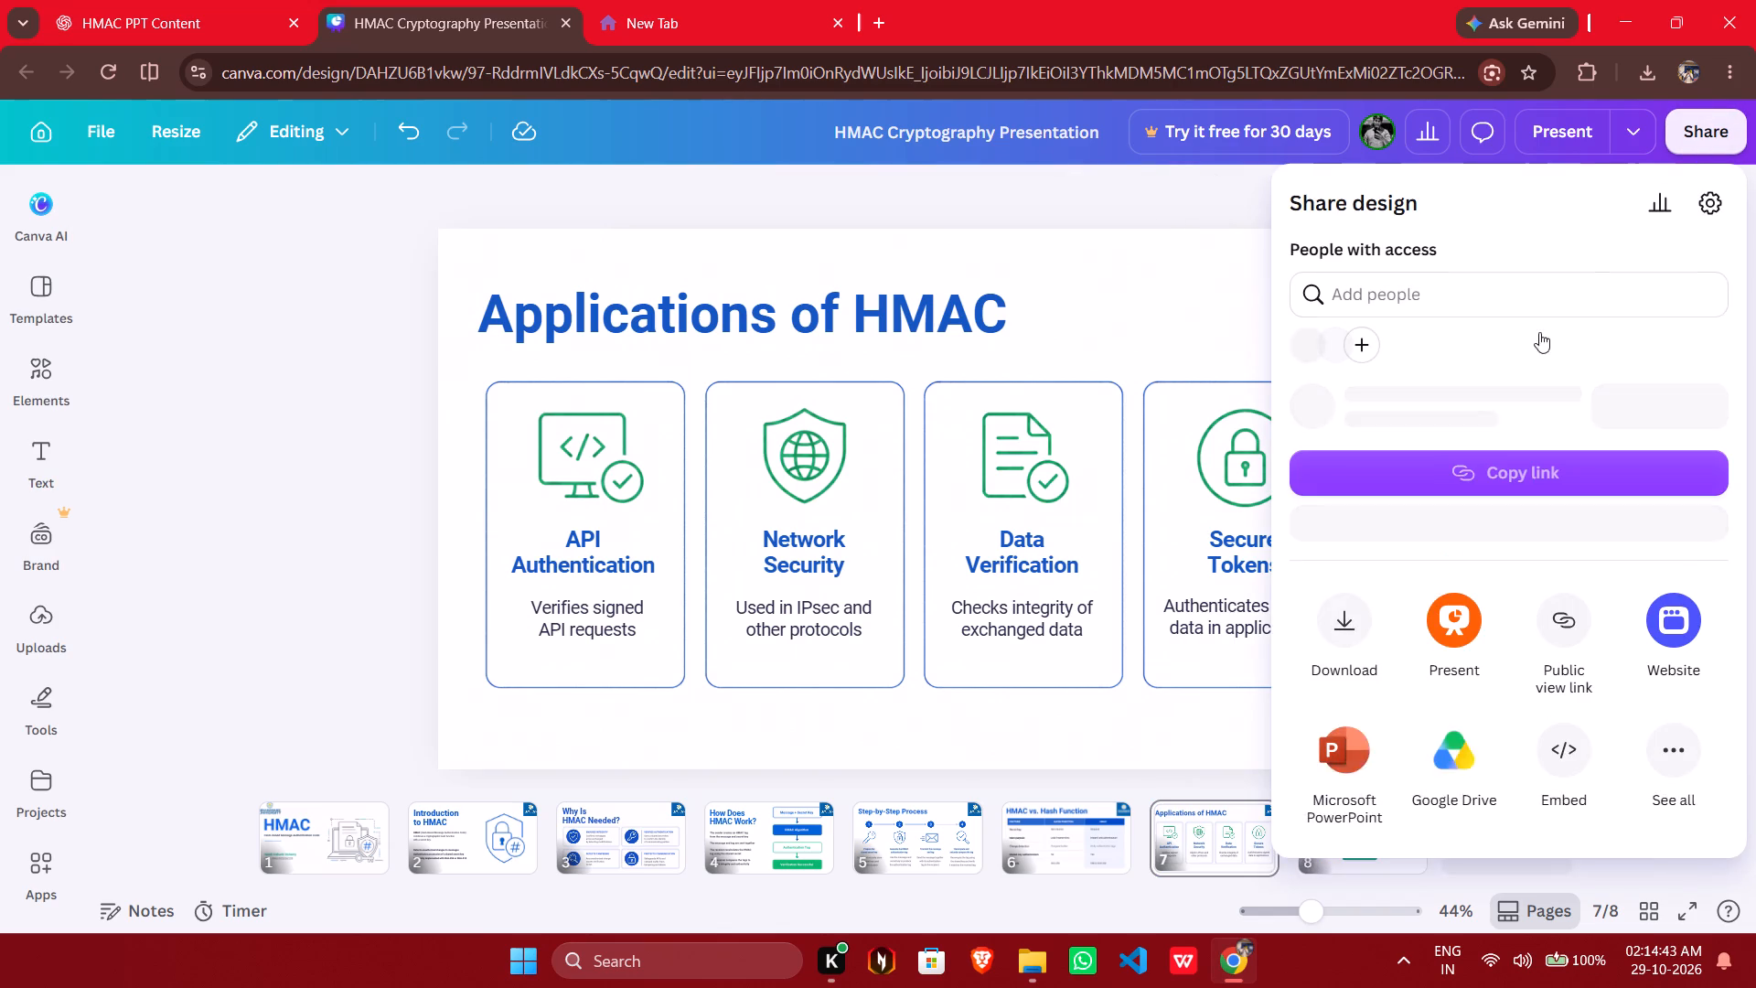
{"action": "left_click", "coordinate": [1343, 666]}
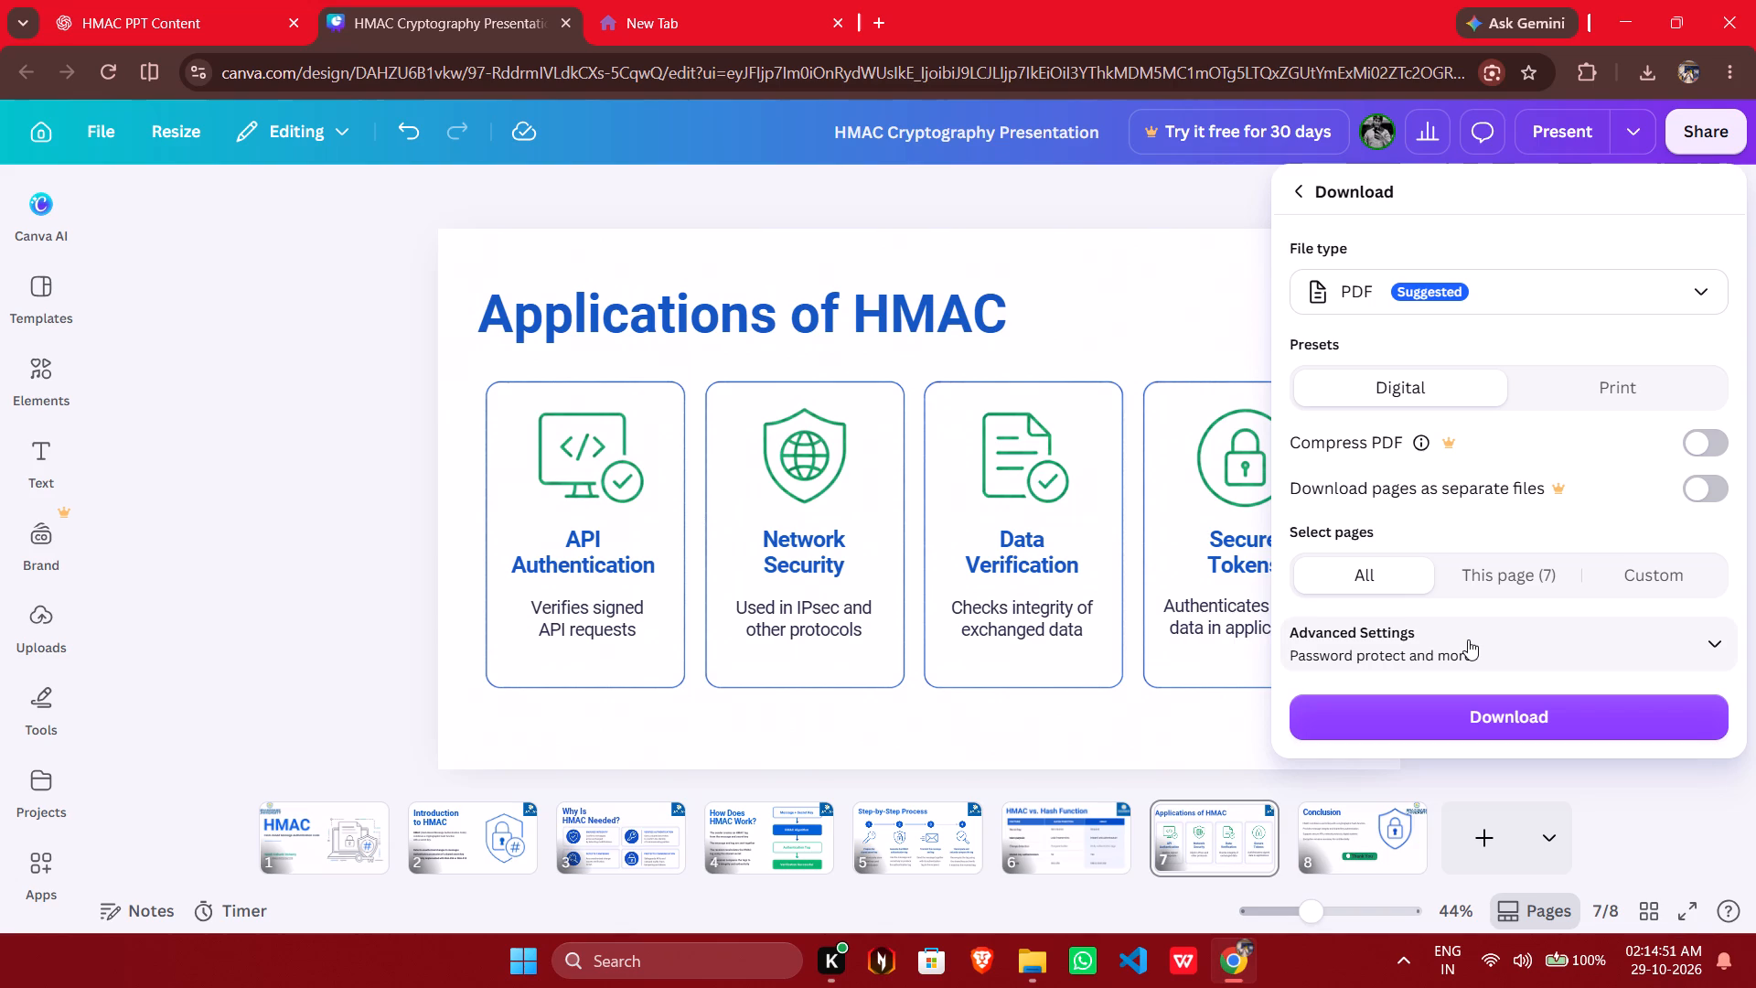
{"action": "left_click", "coordinate": [1498, 582]}
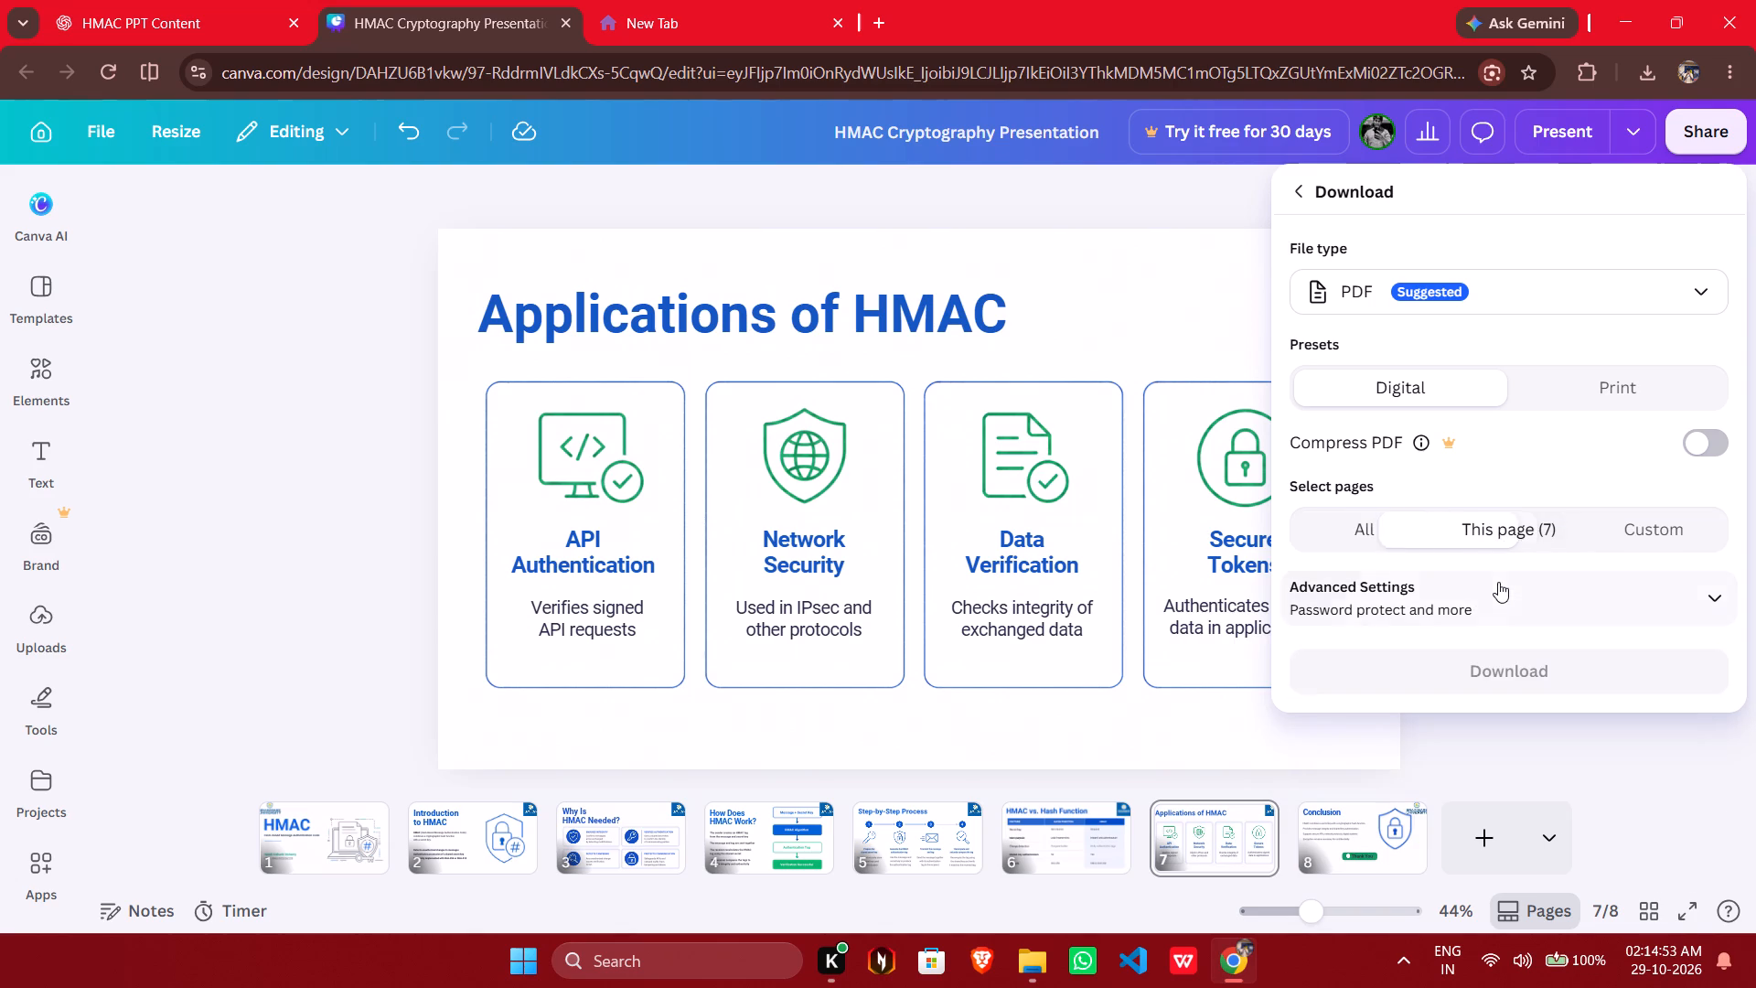
{"action": "left_click", "coordinate": [1370, 542]}
{"action": "left_click", "coordinate": [1622, 575]}
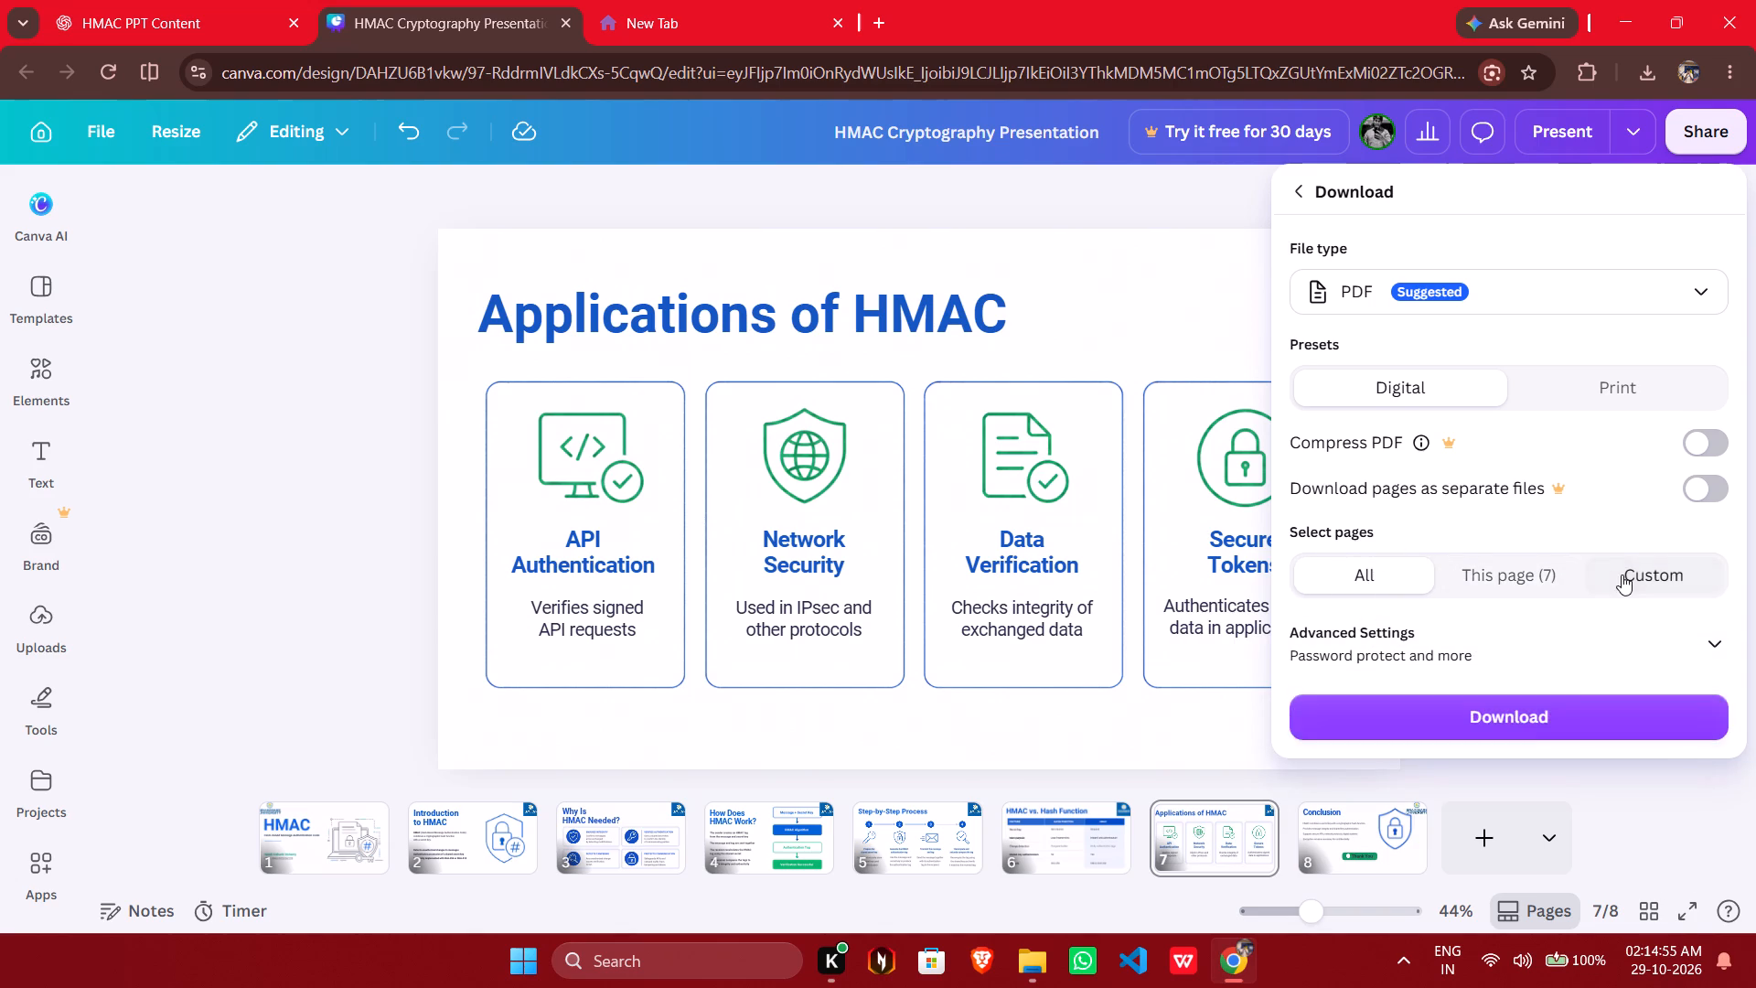
{"action": "left_click", "coordinate": [1396, 570]}
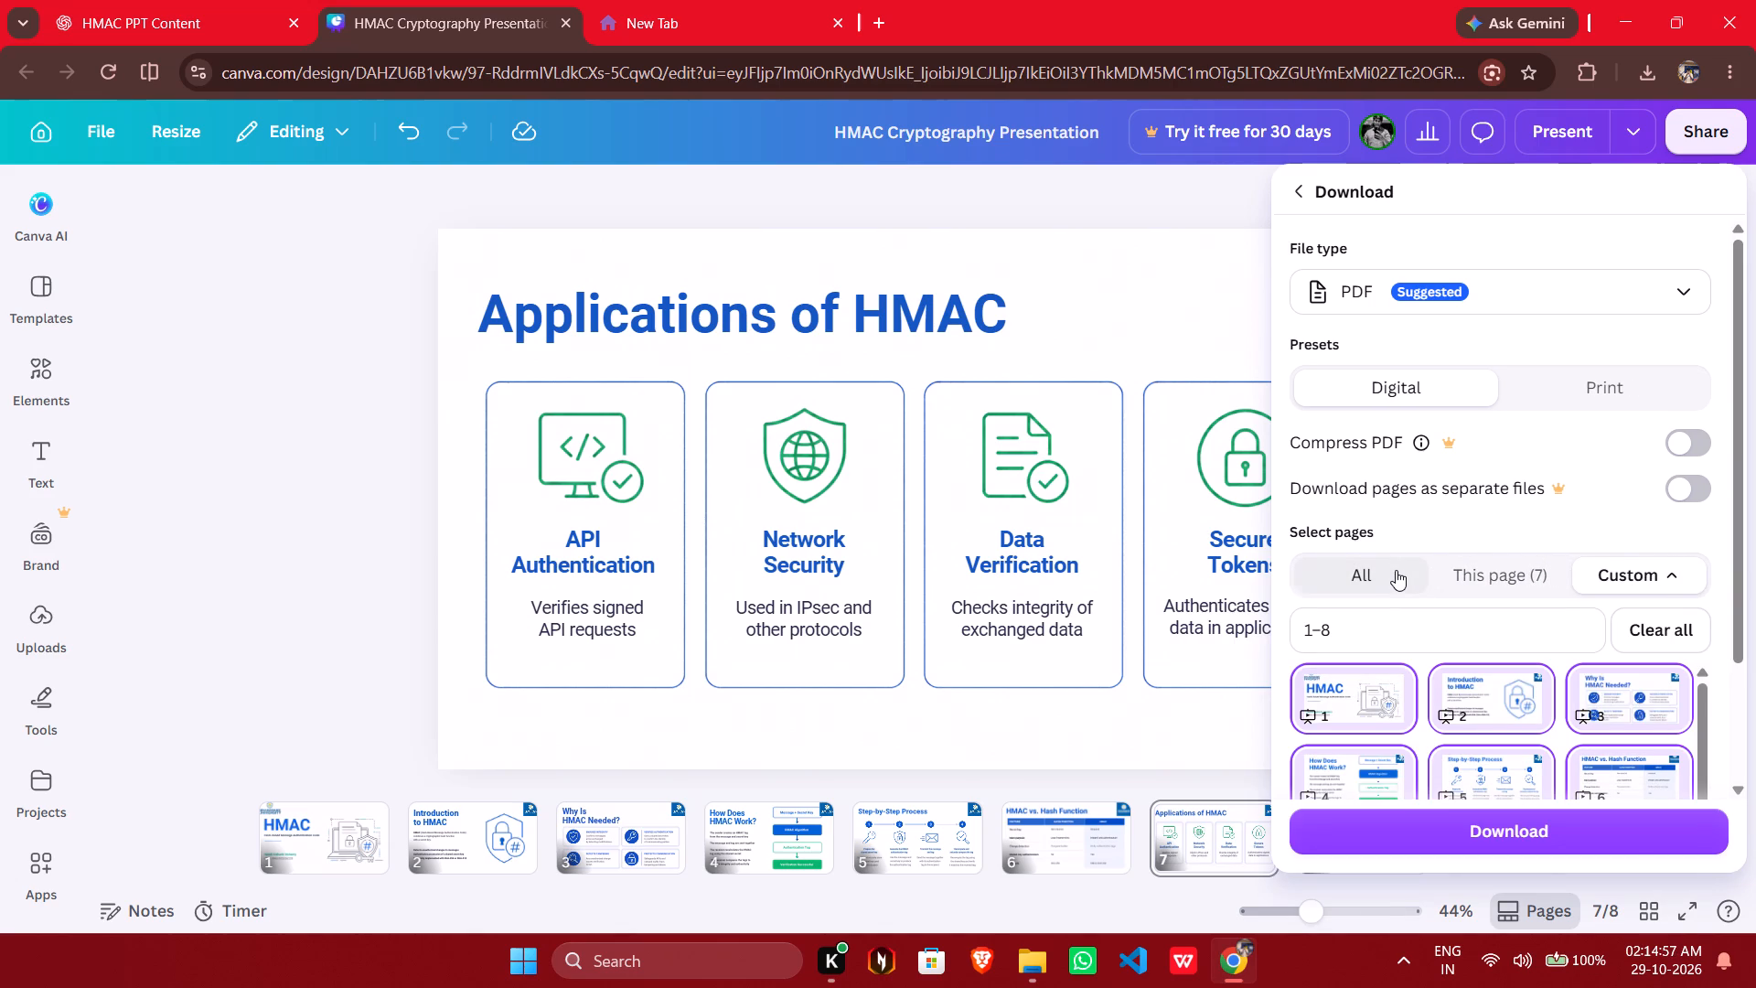
{"action": "left_click", "coordinate": [1672, 563]}
{"action": "scroll", "coordinate": [1447, 614], "scroll_direction": "down", "scroll_amount": 4}
{"action": "scroll", "coordinate": [1447, 614], "scroll_direction": "up", "scroll_amount": 3}
{"action": "left_click", "coordinate": [1346, 580]}
{"action": "scroll", "coordinate": [1470, 613], "scroll_direction": "down", "scroll_amount": 3}
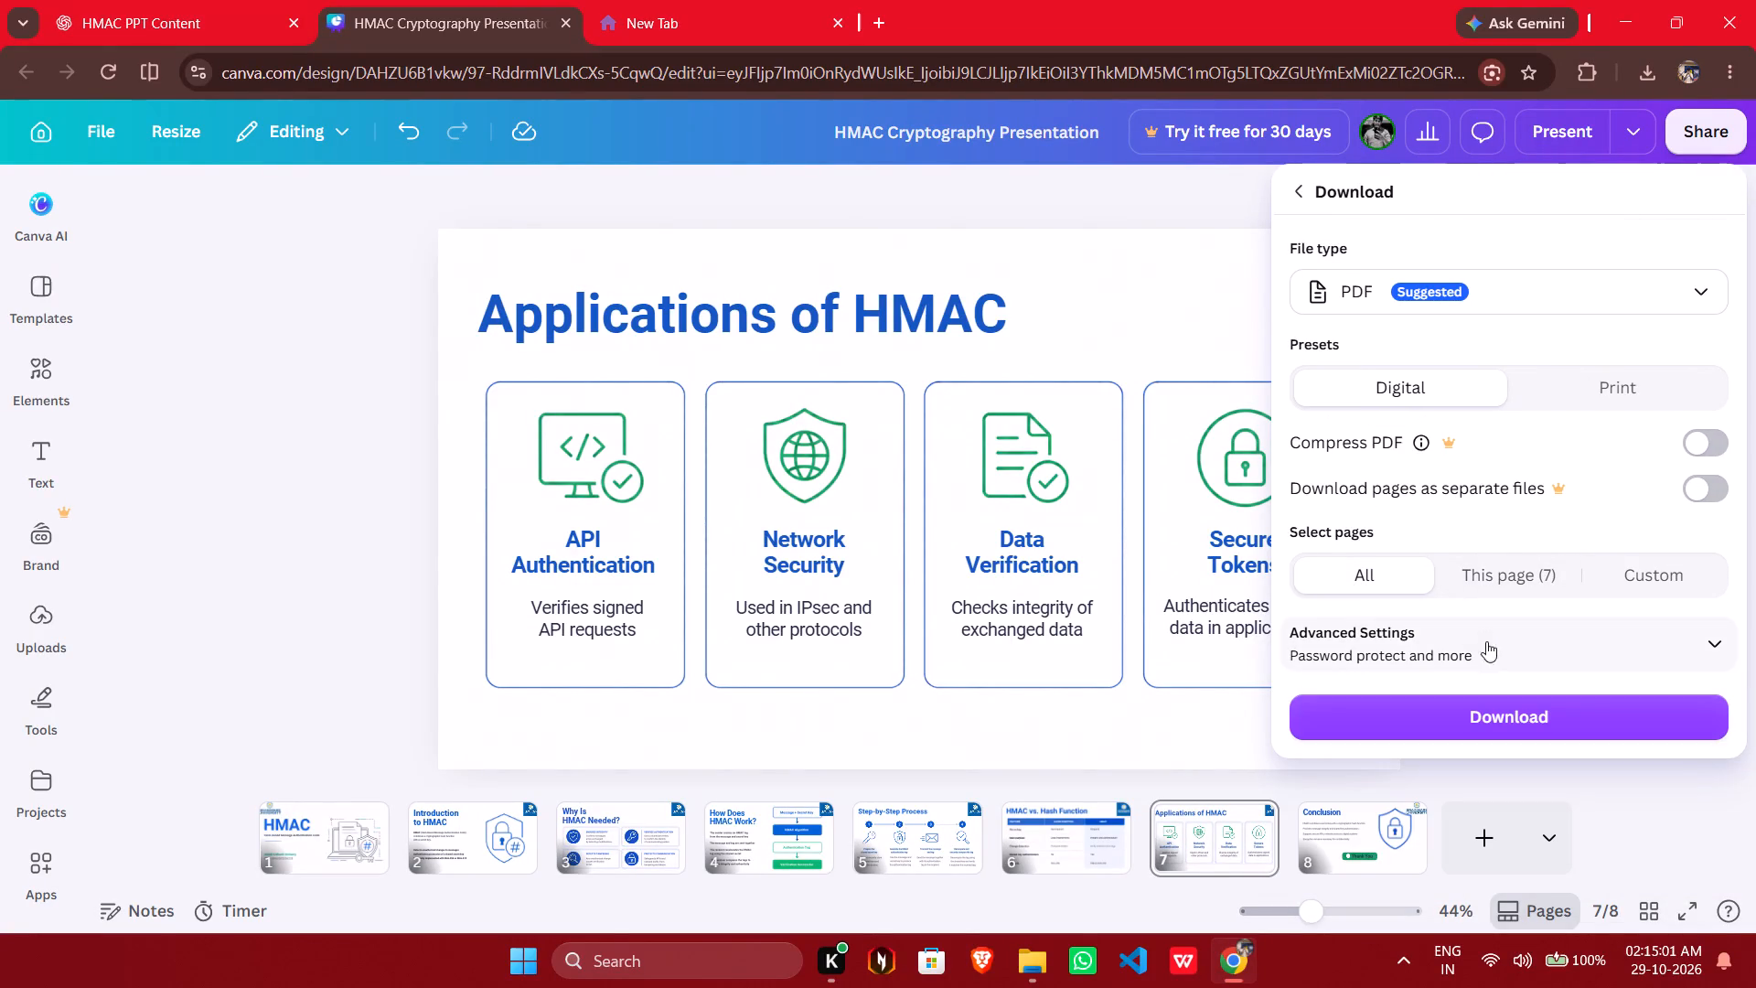
{"action": "left_click", "coordinate": [1506, 706]}
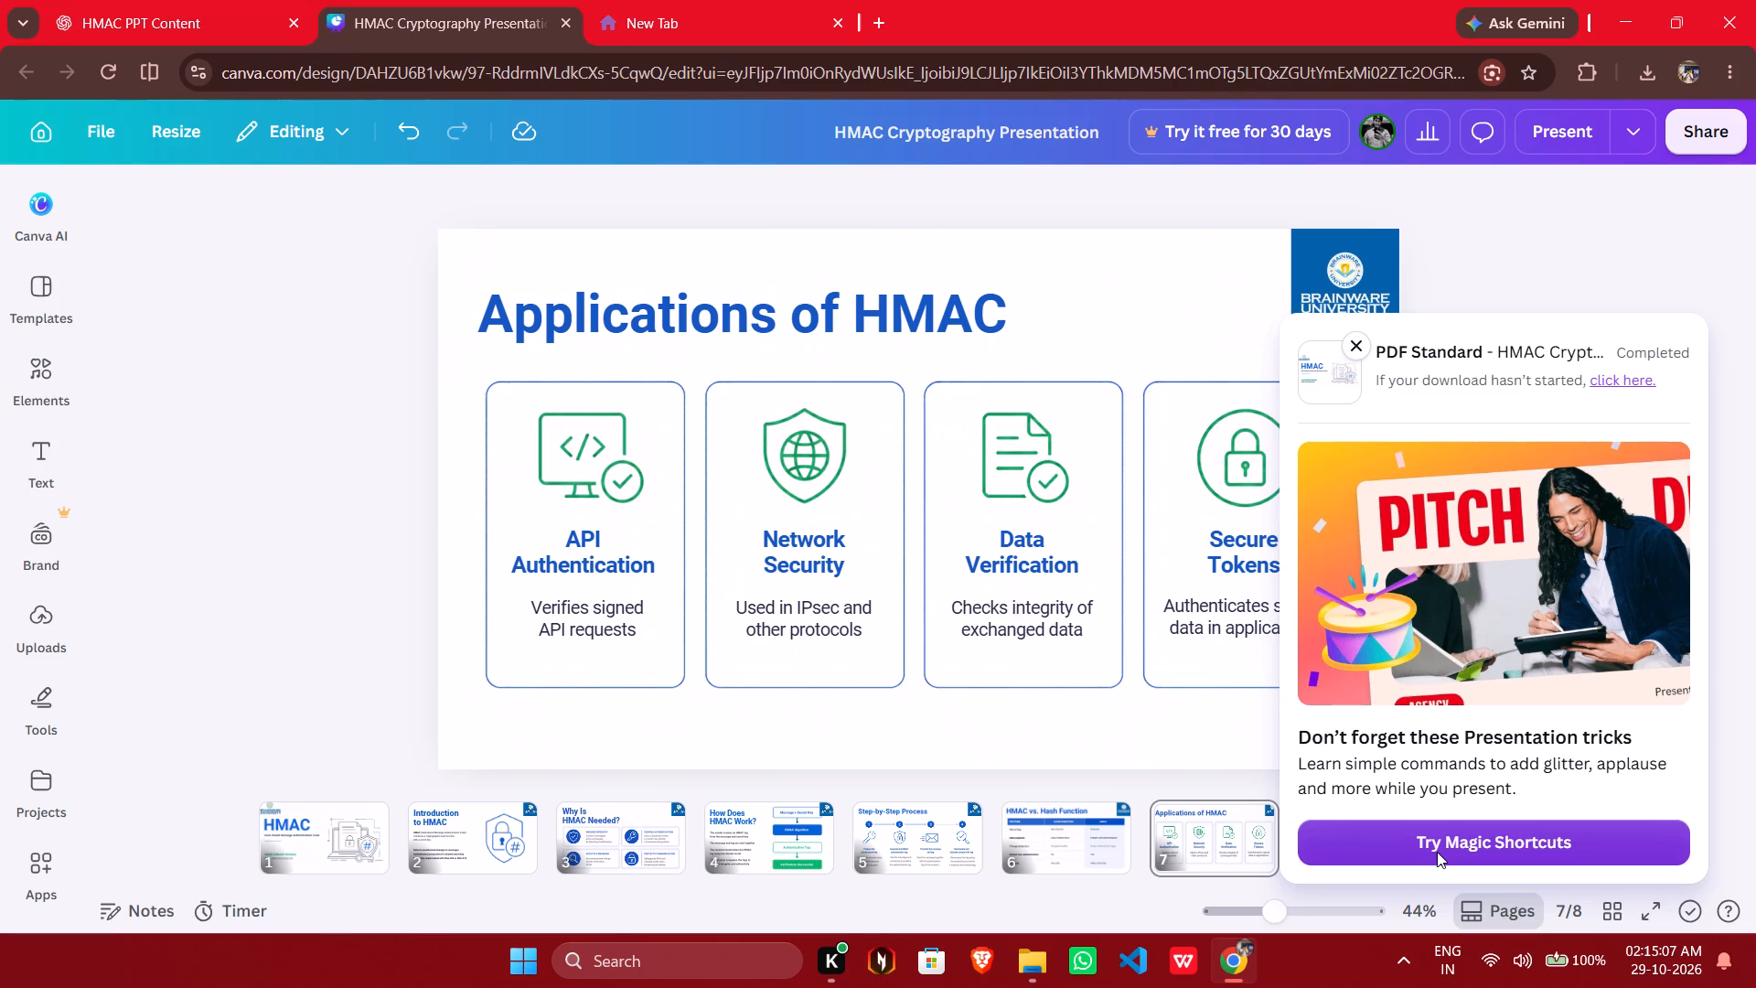
{"action": "scroll", "coordinate": [712, 704], "scroll_direction": "down", "scroll_amount": 11}
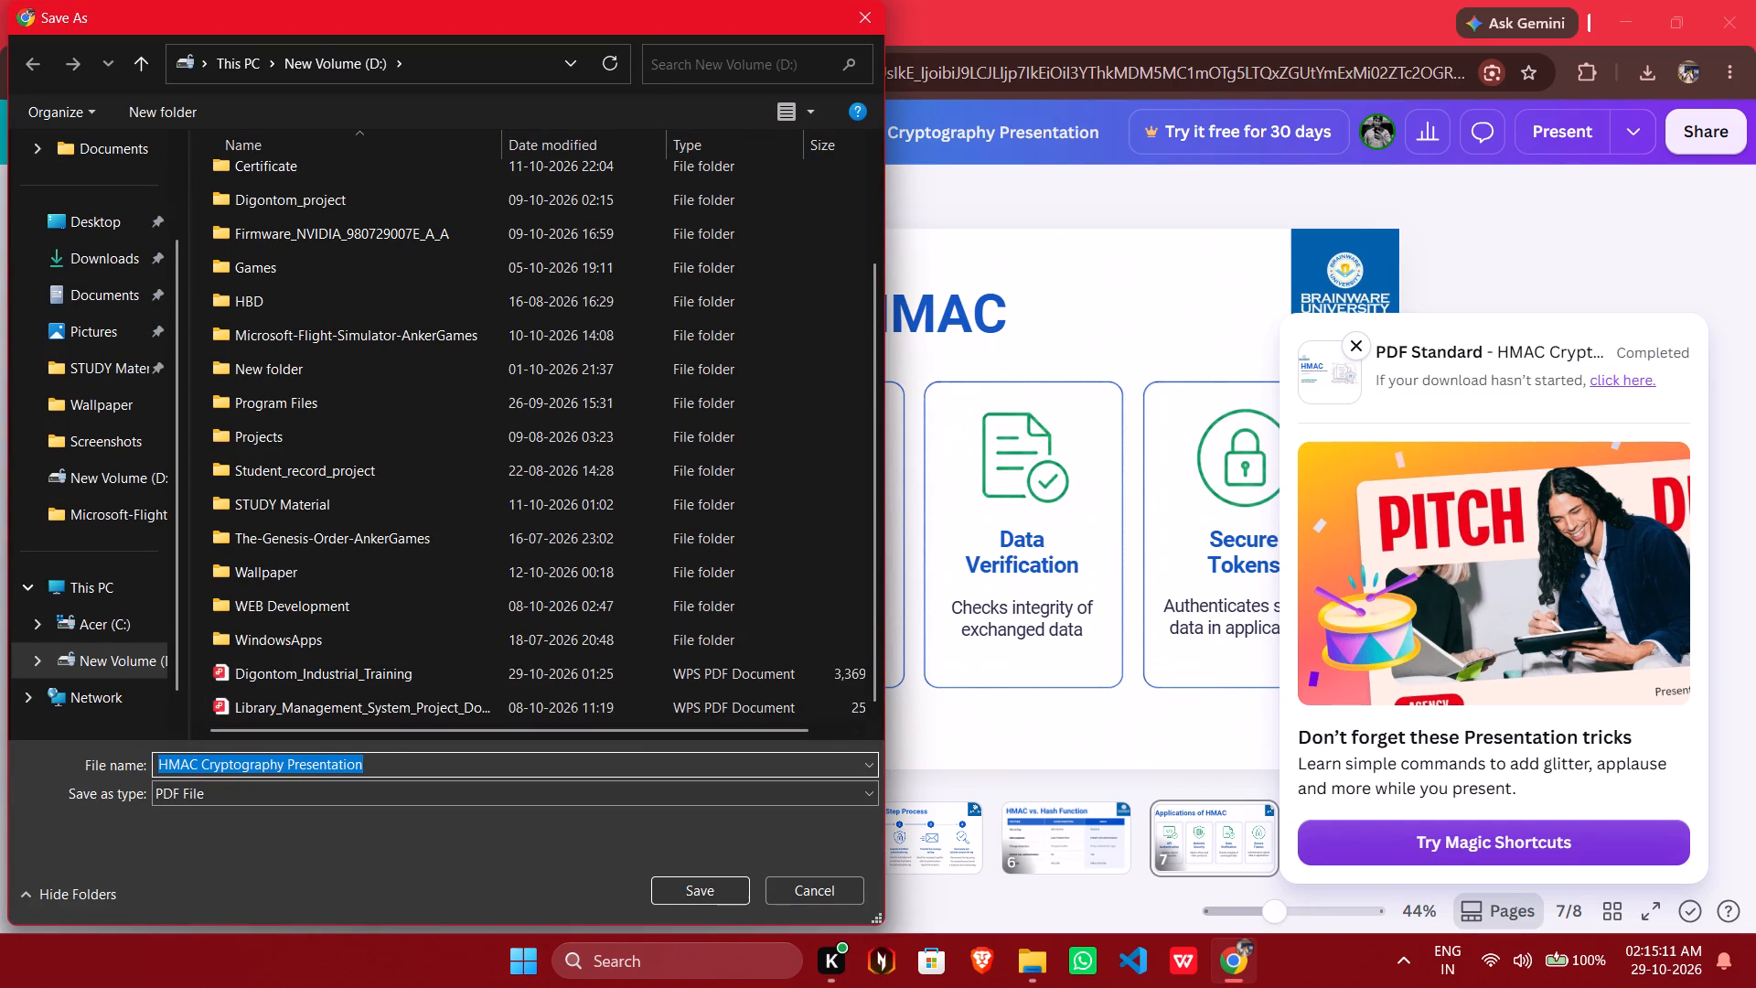
Clear the suggested file name for the downloaded PDF in the Save As dialog.
{"action": "key", "text": "BackSpace"}
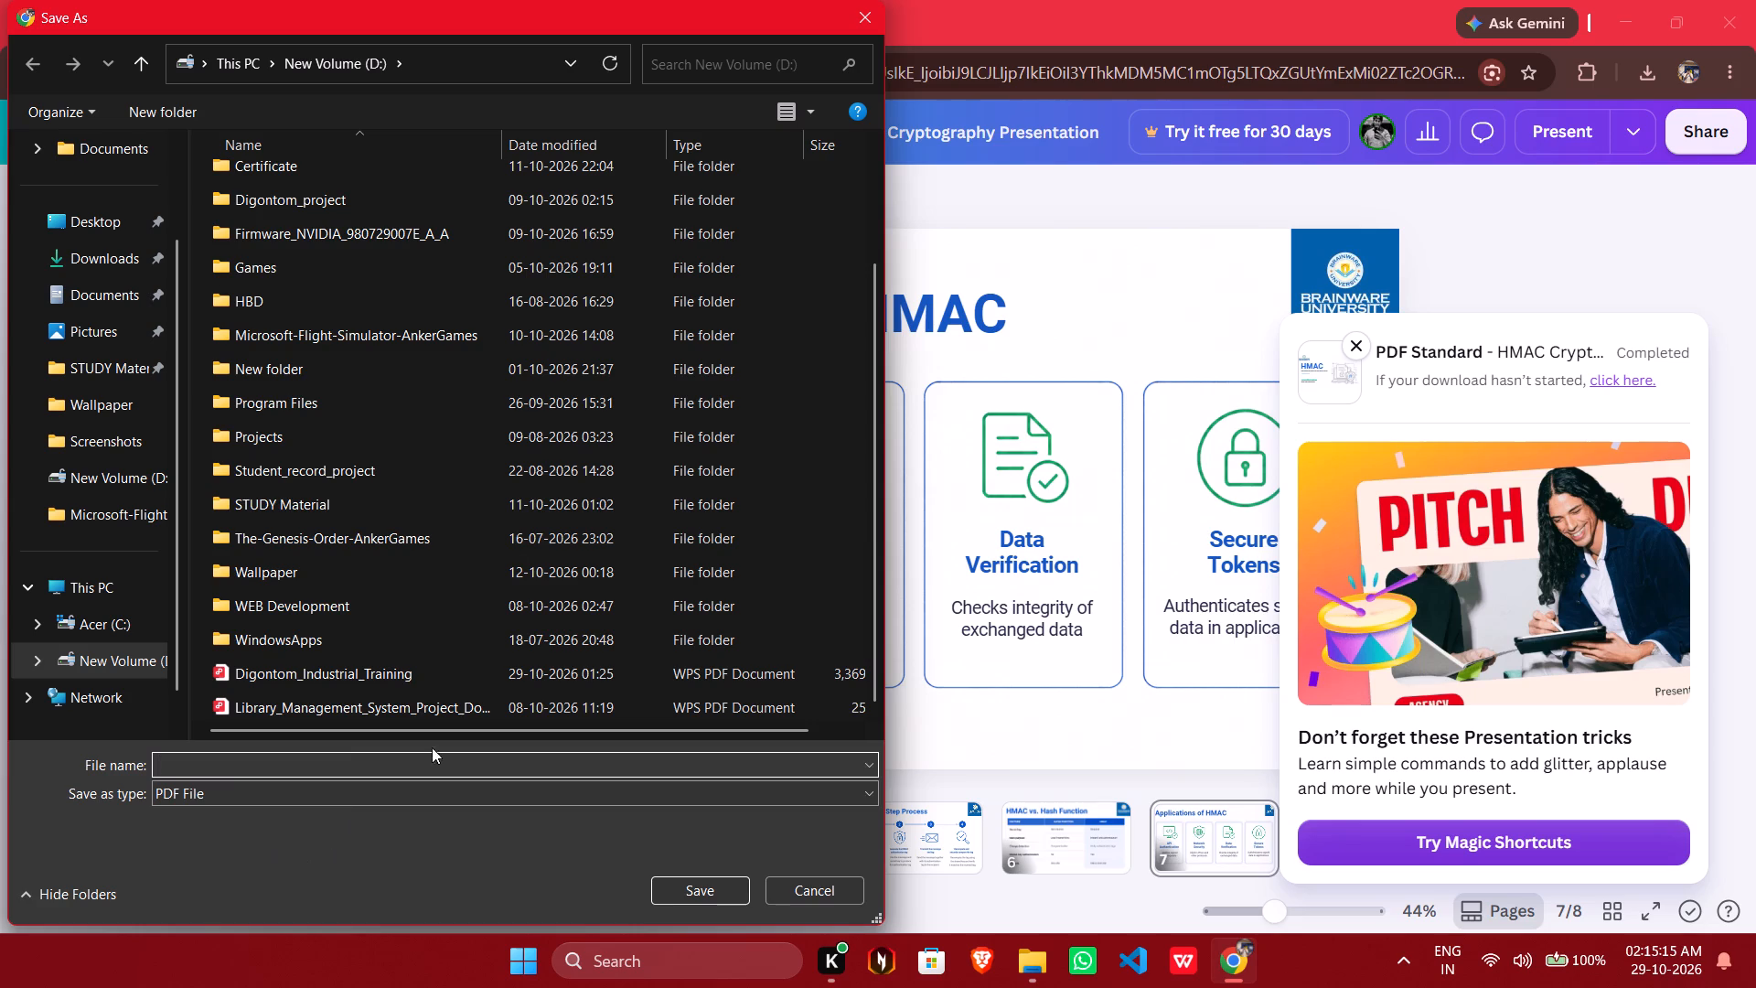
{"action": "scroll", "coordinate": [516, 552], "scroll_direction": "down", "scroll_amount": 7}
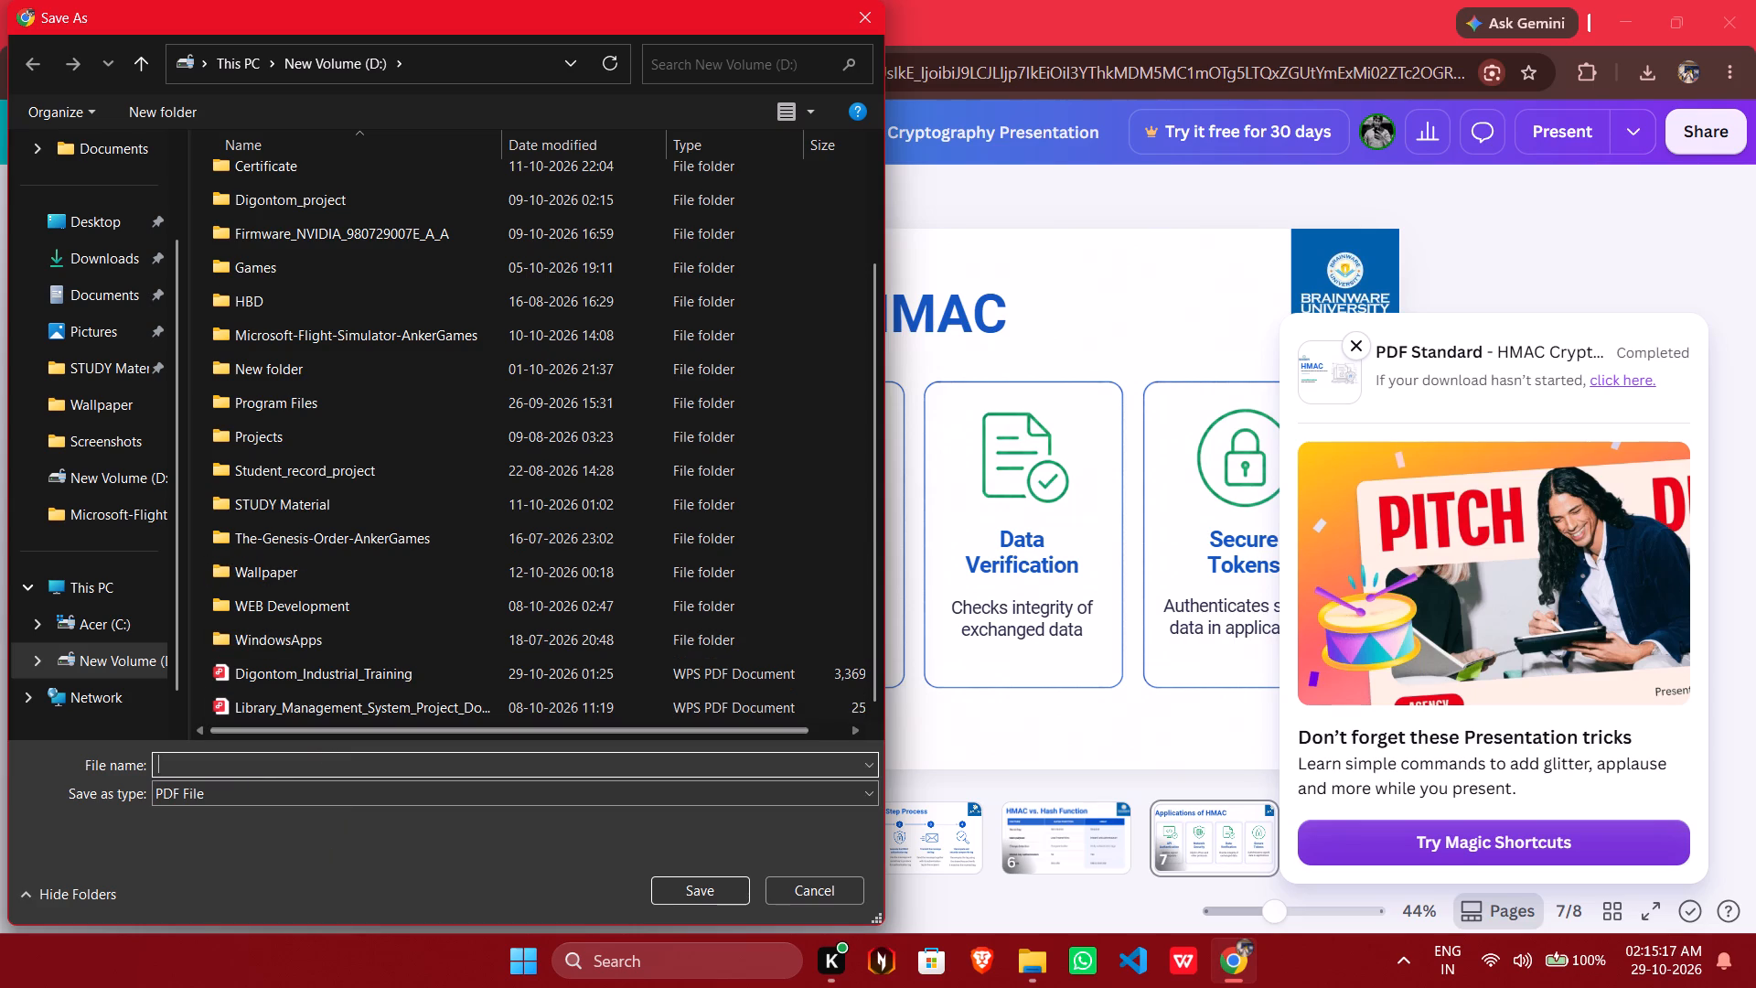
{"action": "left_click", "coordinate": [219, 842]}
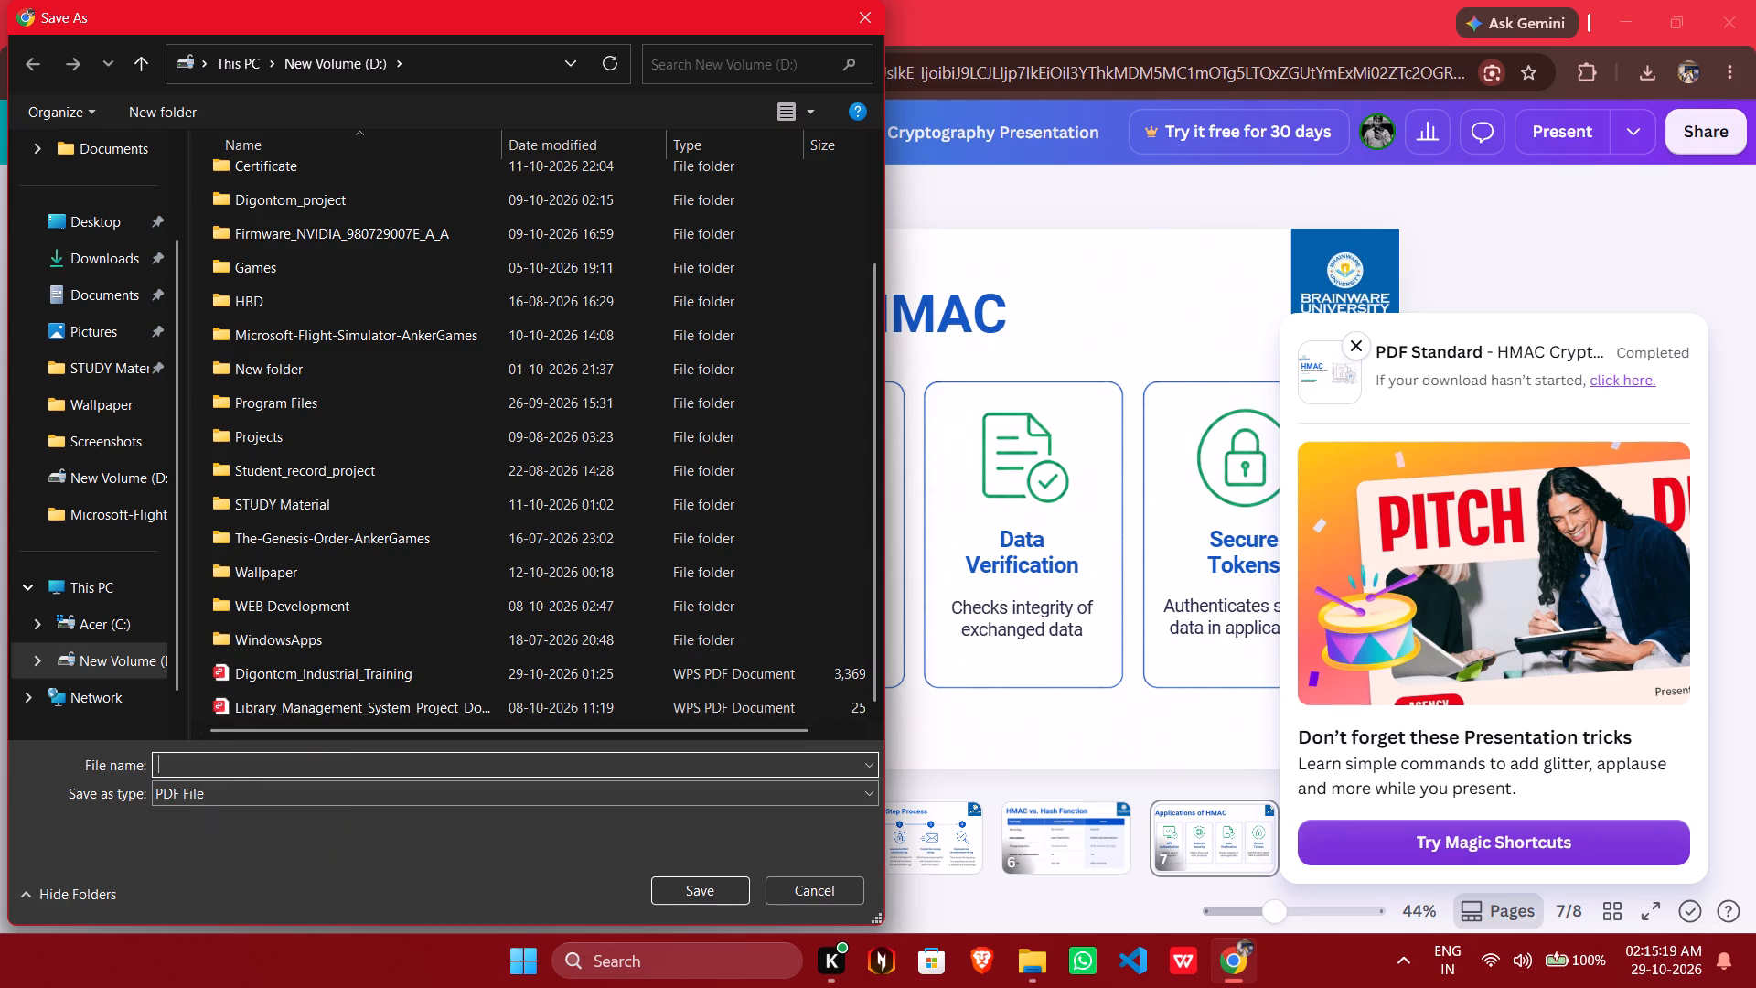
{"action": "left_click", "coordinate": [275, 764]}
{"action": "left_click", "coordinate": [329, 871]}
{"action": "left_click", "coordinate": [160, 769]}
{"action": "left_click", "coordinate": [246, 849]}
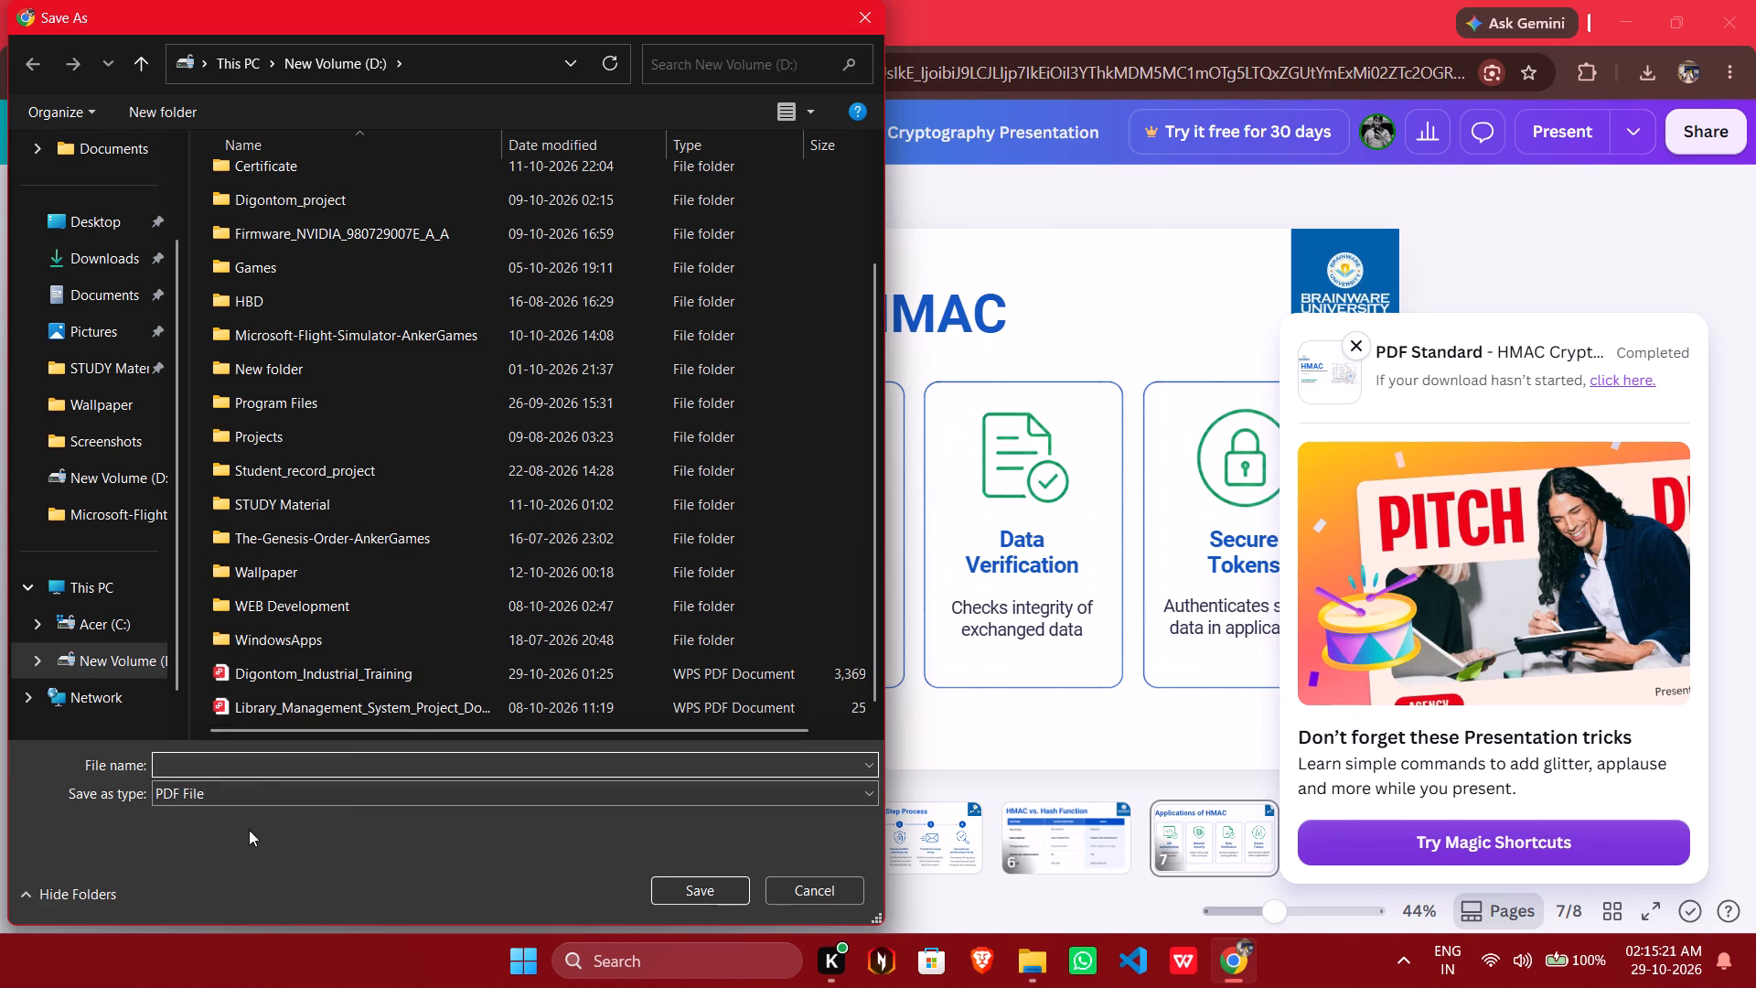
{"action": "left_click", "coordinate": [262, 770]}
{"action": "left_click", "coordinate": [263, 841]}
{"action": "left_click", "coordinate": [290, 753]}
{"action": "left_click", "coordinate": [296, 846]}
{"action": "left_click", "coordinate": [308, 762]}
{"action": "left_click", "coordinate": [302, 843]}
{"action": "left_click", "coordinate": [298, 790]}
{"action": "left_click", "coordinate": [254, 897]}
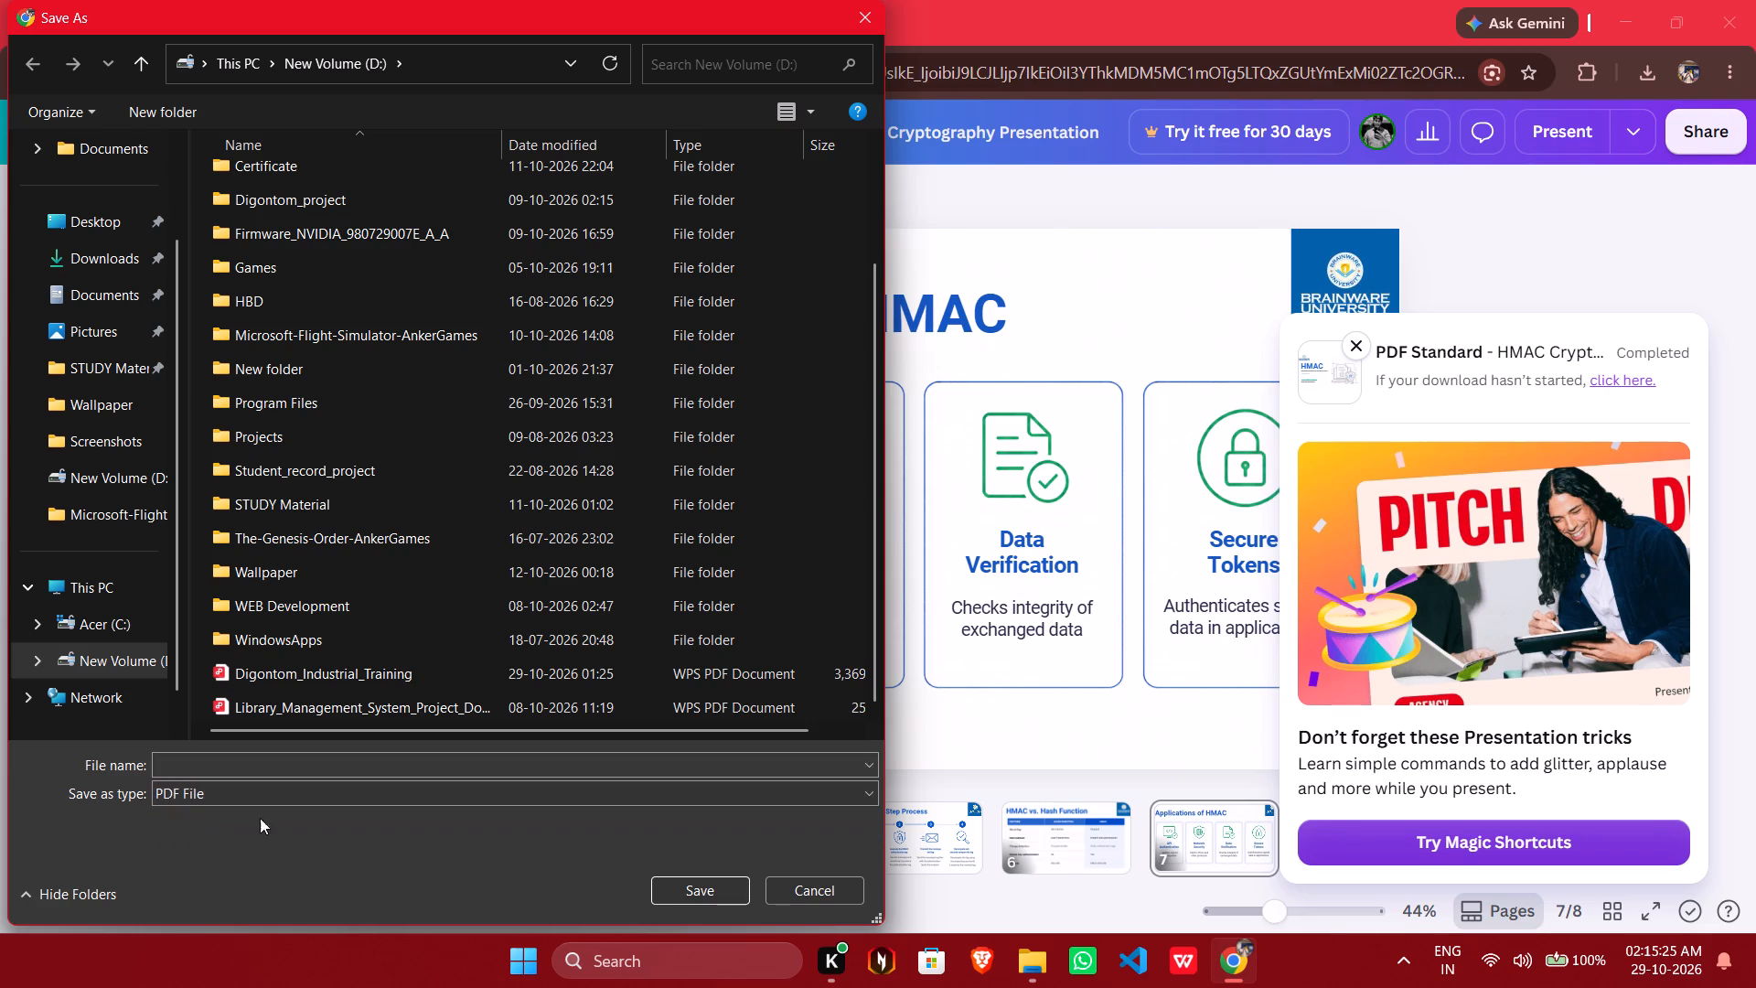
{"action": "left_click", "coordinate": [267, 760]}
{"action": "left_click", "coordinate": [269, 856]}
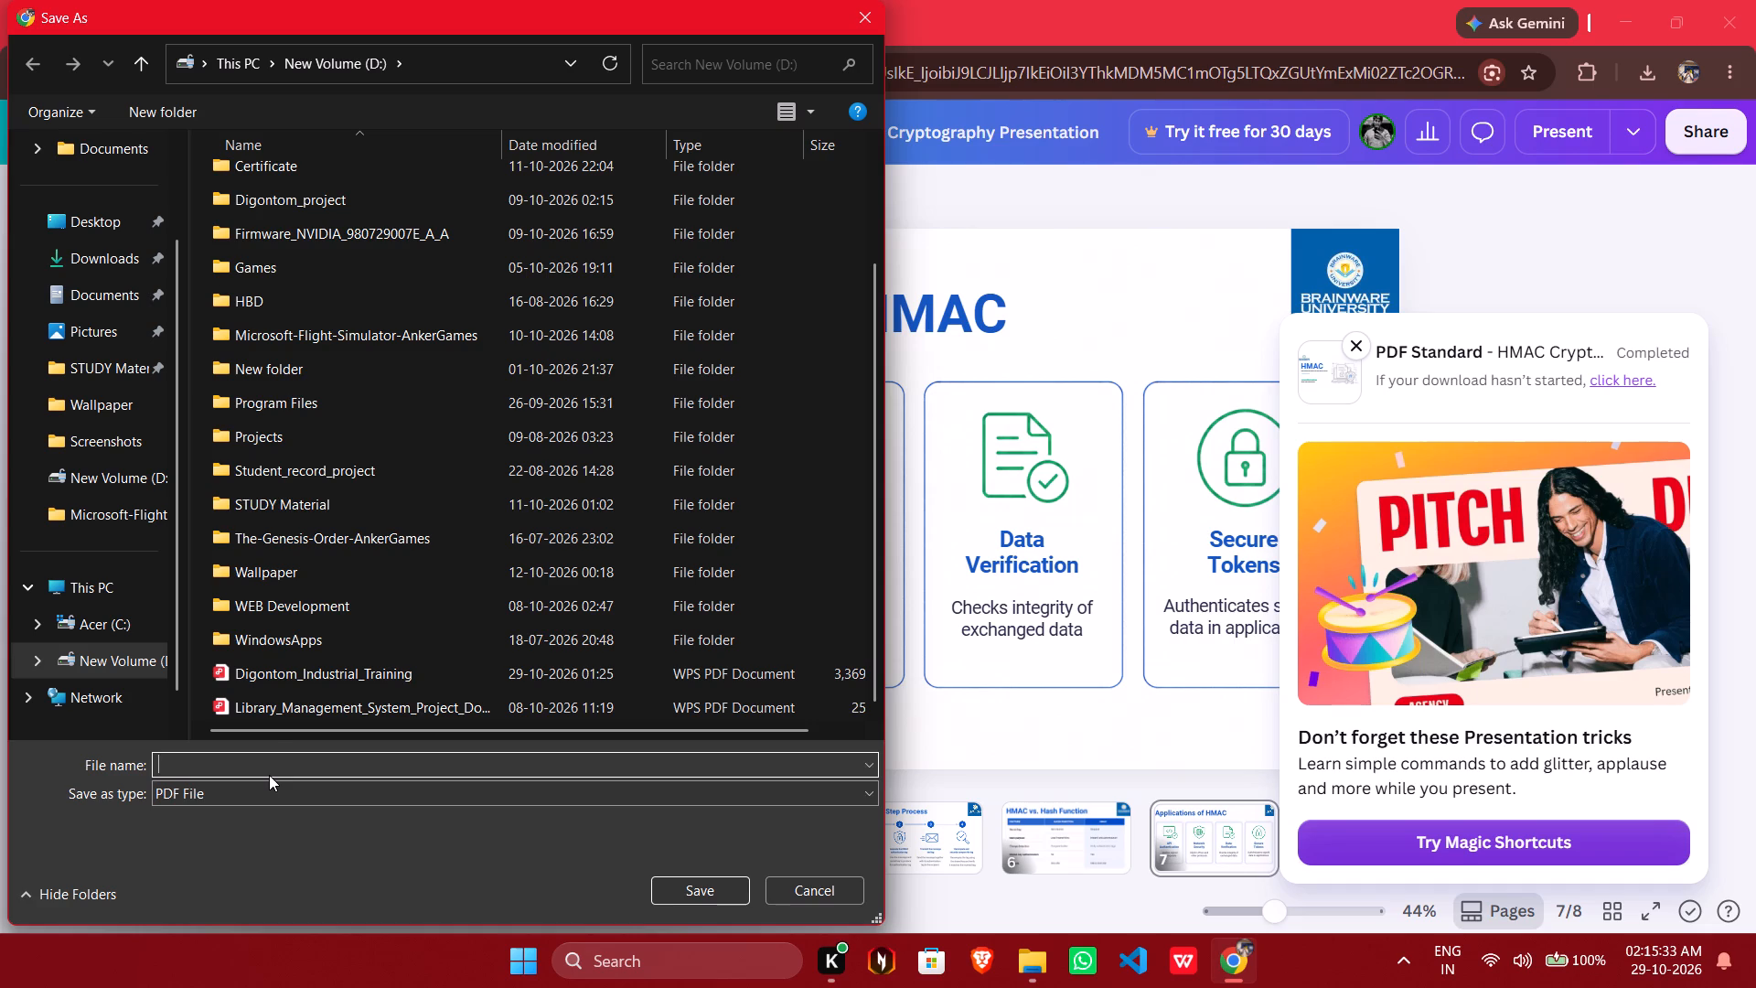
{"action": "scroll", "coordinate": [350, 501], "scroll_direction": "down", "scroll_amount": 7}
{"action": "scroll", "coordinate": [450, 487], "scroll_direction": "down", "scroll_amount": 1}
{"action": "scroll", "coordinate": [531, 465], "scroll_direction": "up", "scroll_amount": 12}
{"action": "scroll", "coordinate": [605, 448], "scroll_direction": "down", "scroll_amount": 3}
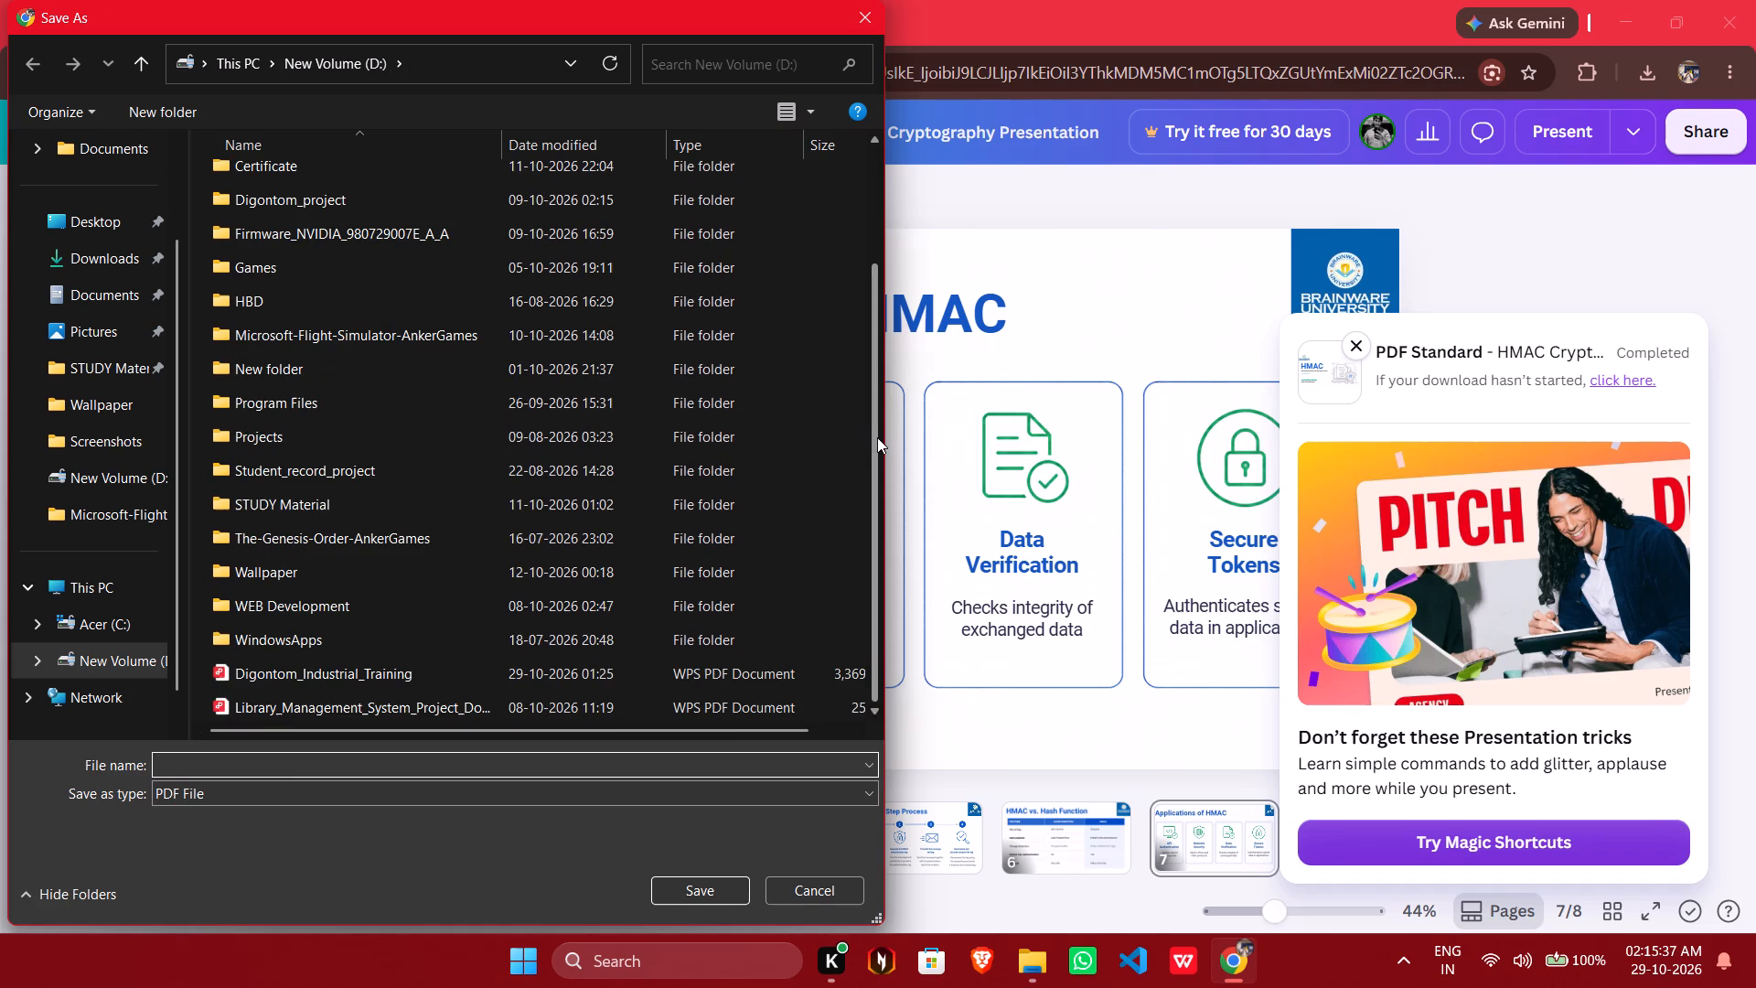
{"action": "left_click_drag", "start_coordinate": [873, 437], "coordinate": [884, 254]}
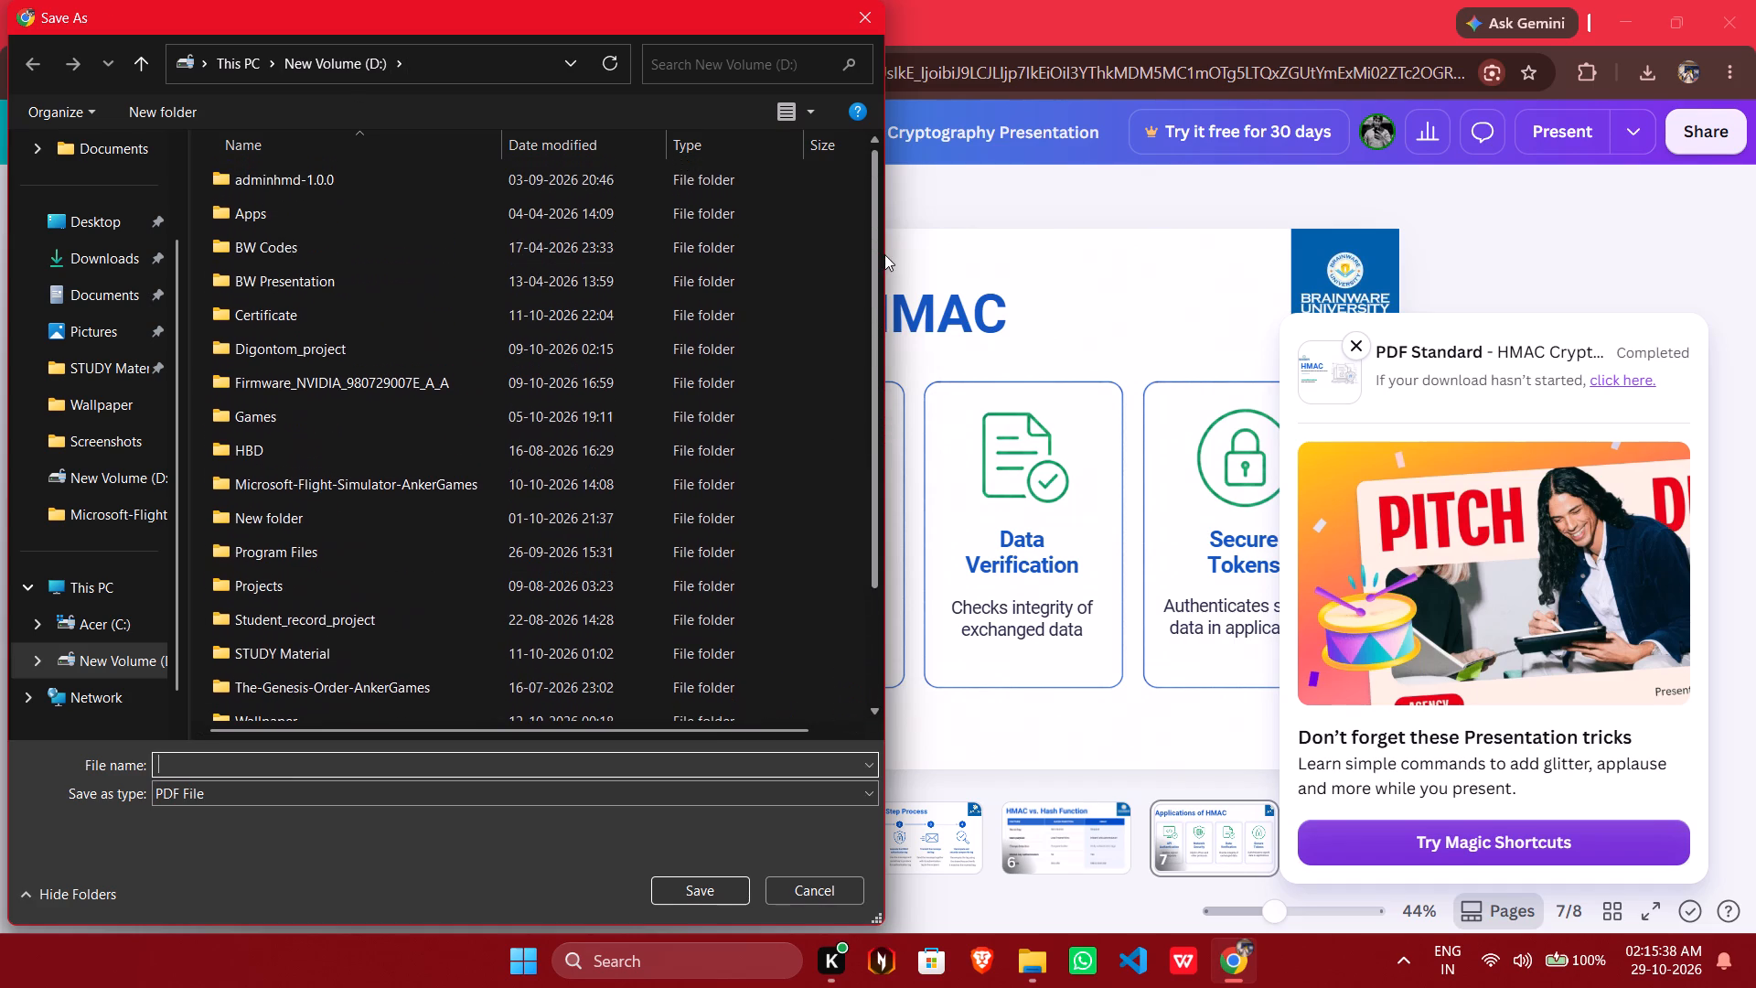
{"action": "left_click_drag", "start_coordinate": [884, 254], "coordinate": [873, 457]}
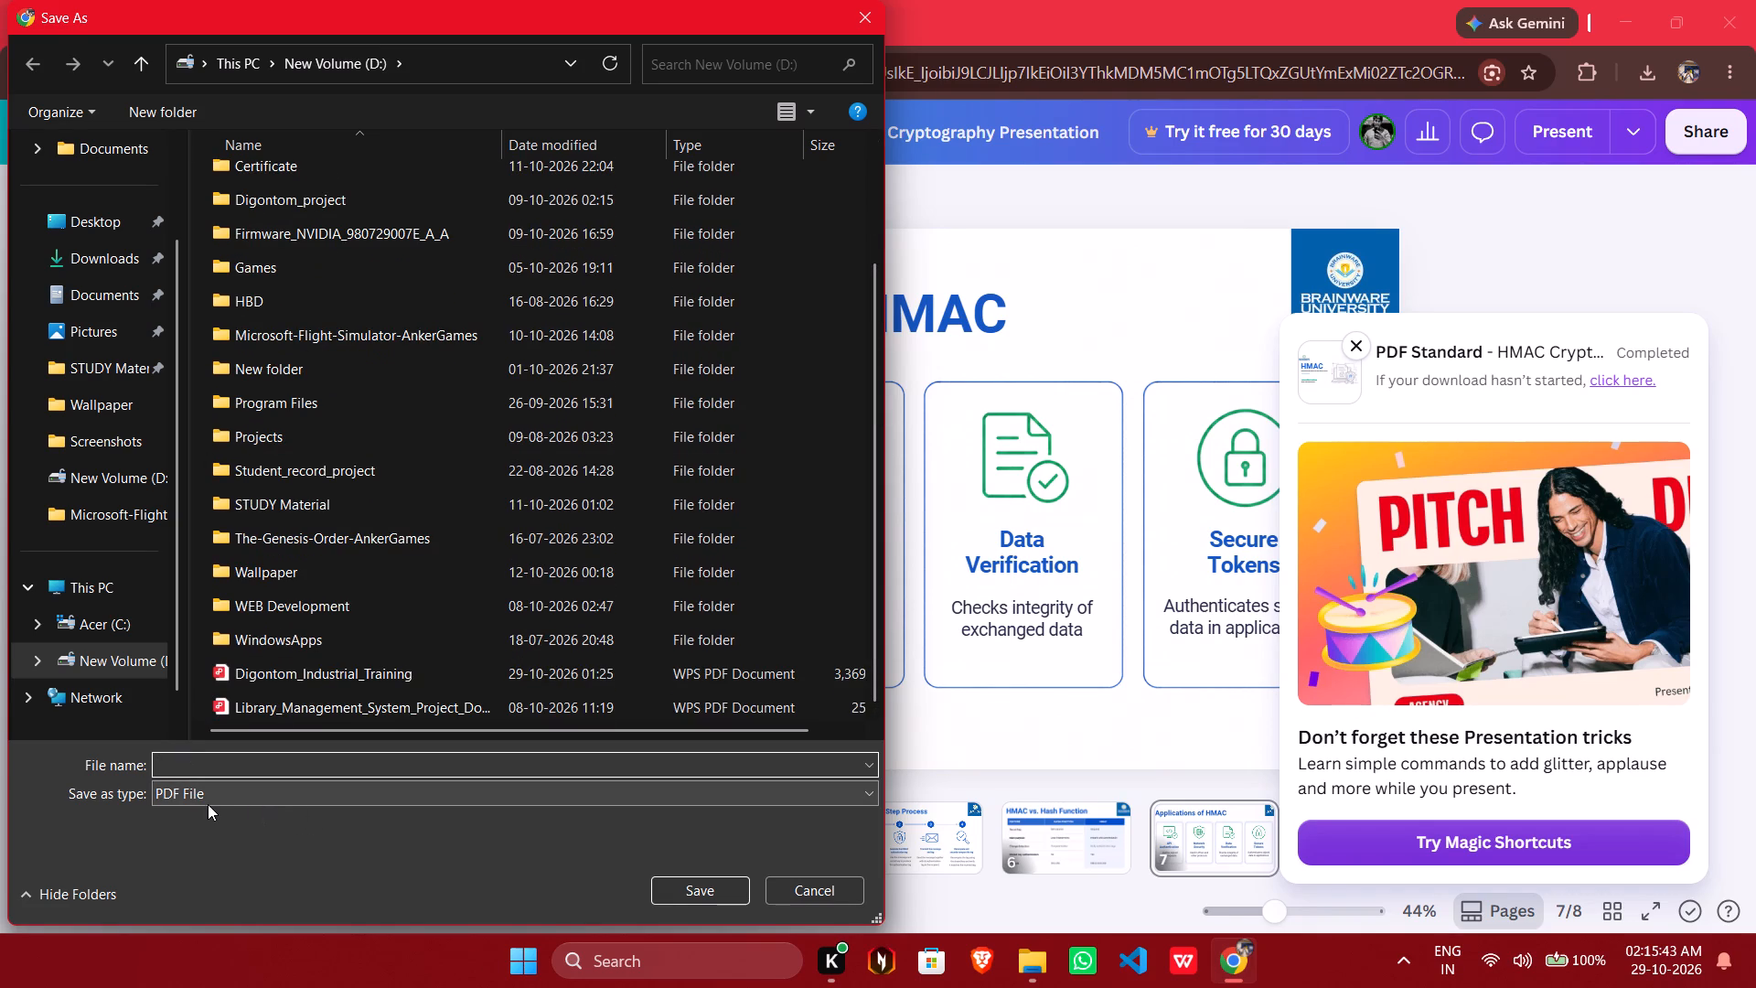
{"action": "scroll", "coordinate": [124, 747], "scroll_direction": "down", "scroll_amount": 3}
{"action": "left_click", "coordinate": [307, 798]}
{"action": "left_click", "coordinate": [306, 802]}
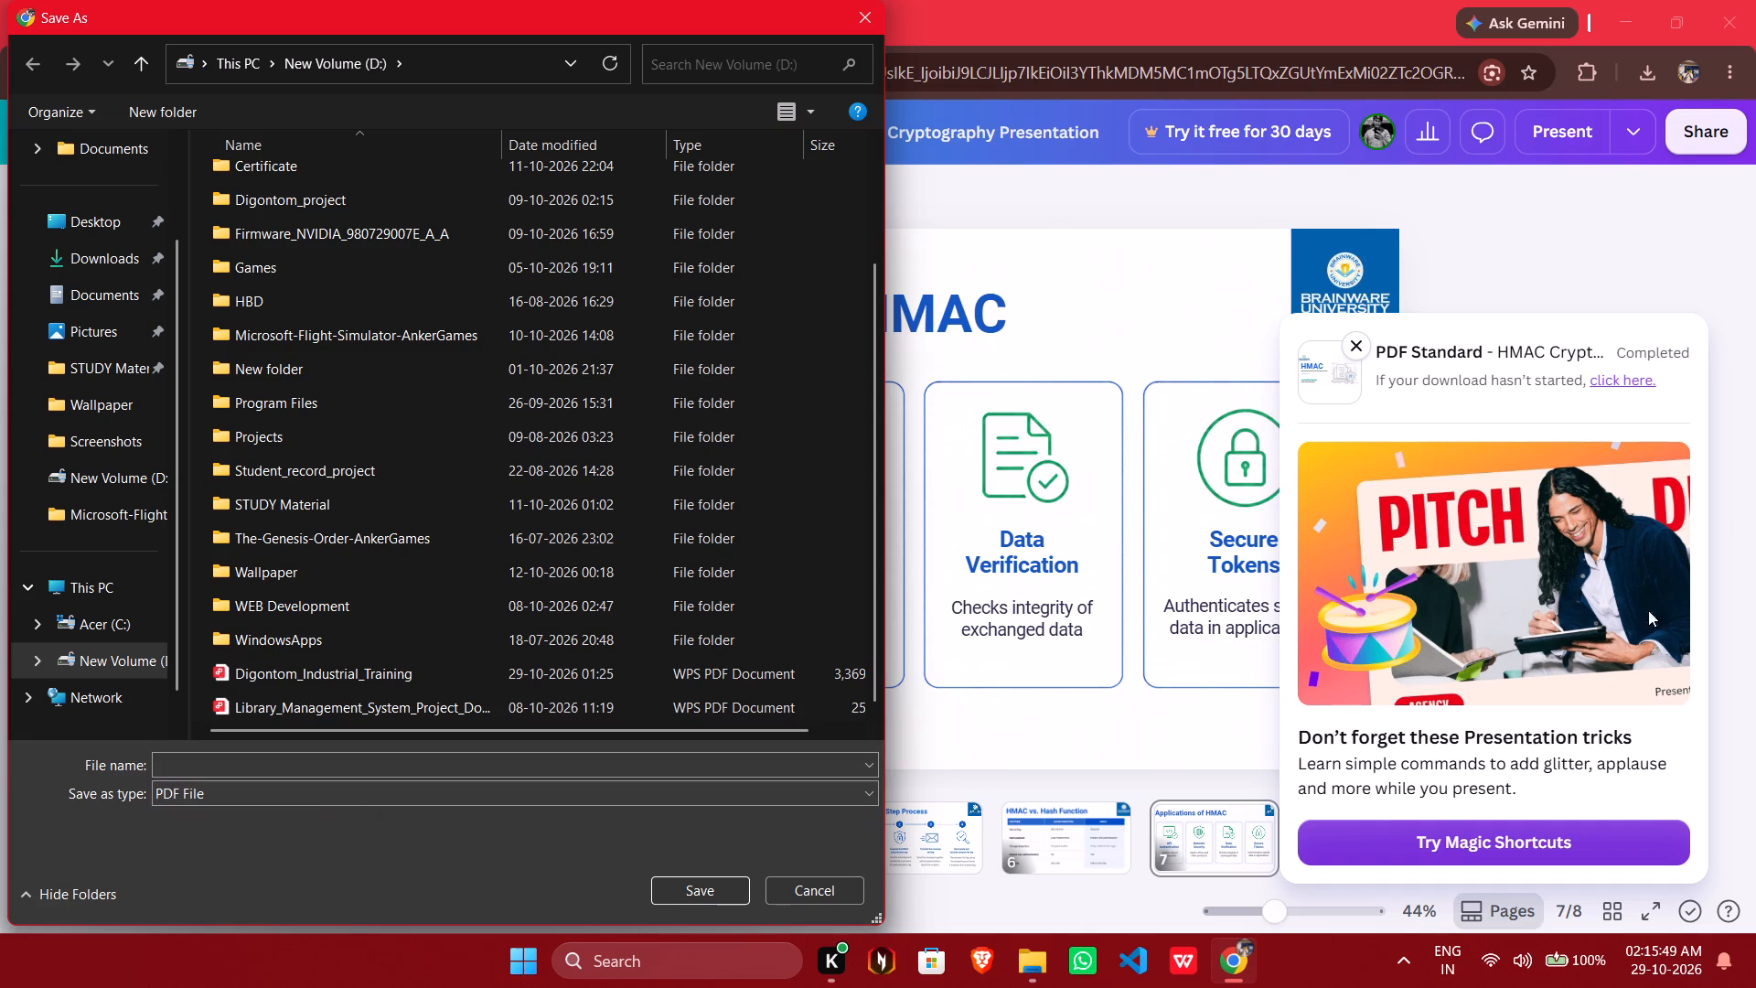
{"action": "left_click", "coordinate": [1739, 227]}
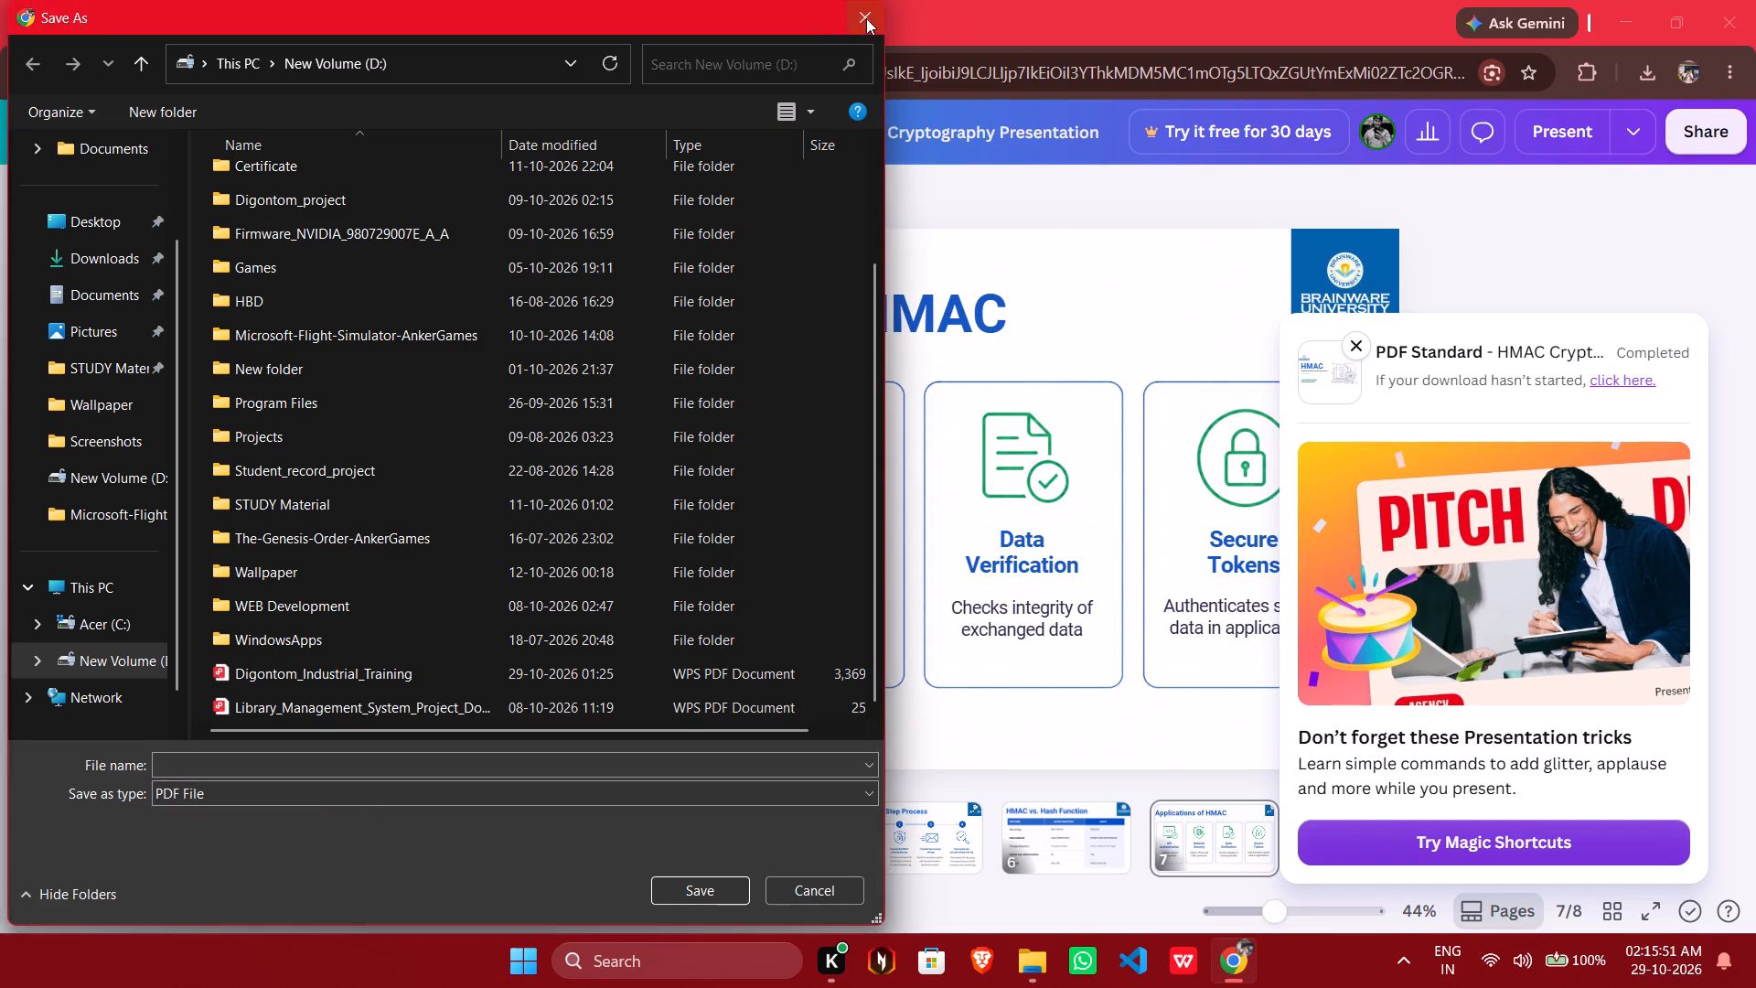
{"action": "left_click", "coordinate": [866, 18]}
Download all pages of the presentation as a PPTX file.
{"action": "left_click", "coordinate": [1703, 133]}
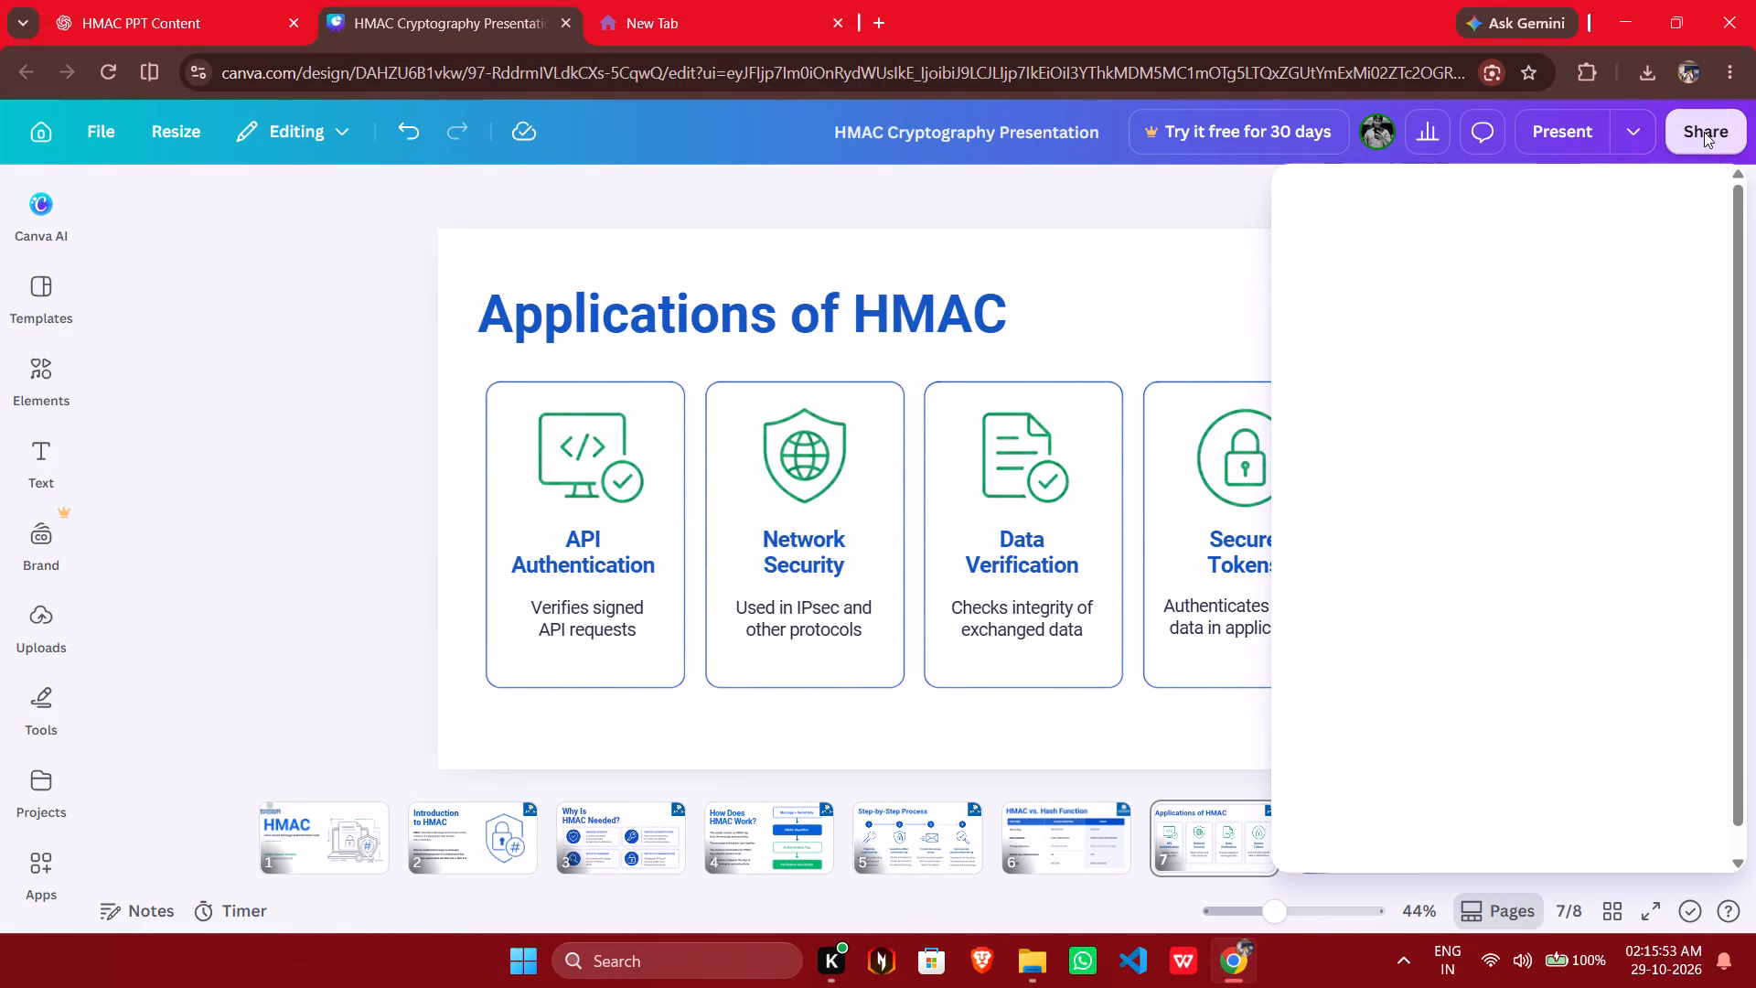
{"action": "scroll", "coordinate": [1386, 537], "scroll_direction": "down", "scroll_amount": 4}
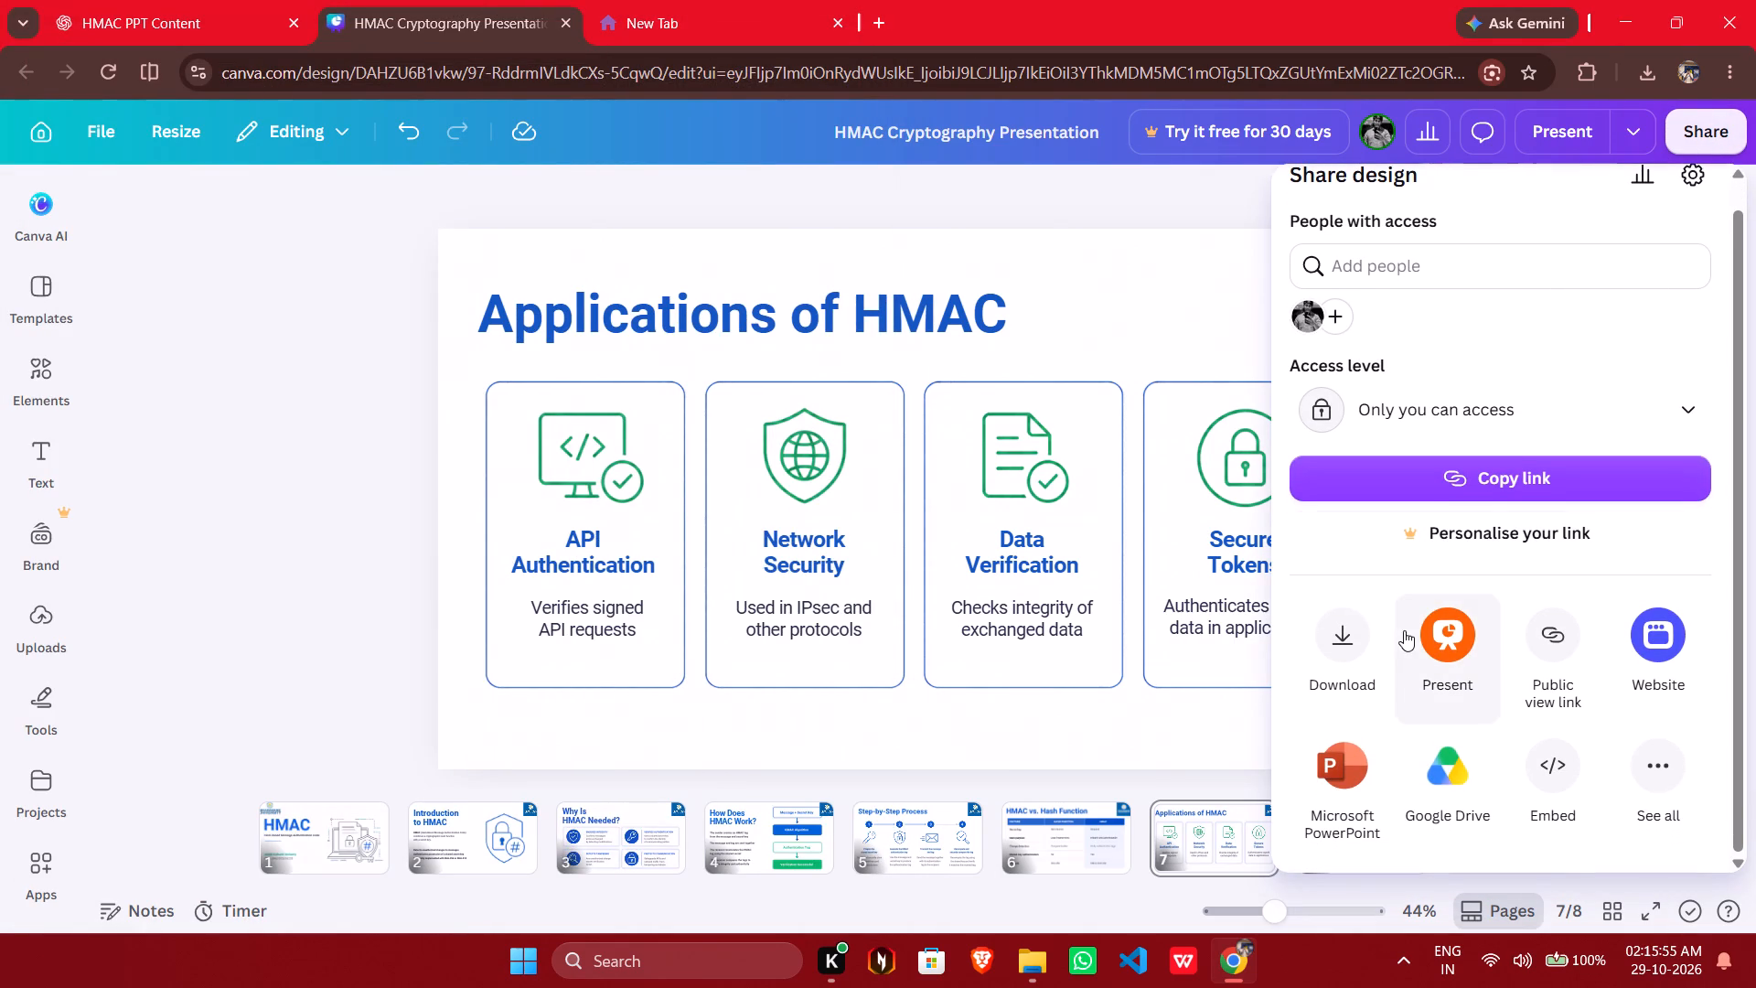
{"action": "scroll", "coordinate": [1477, 413], "scroll_direction": "up", "scroll_amount": 4}
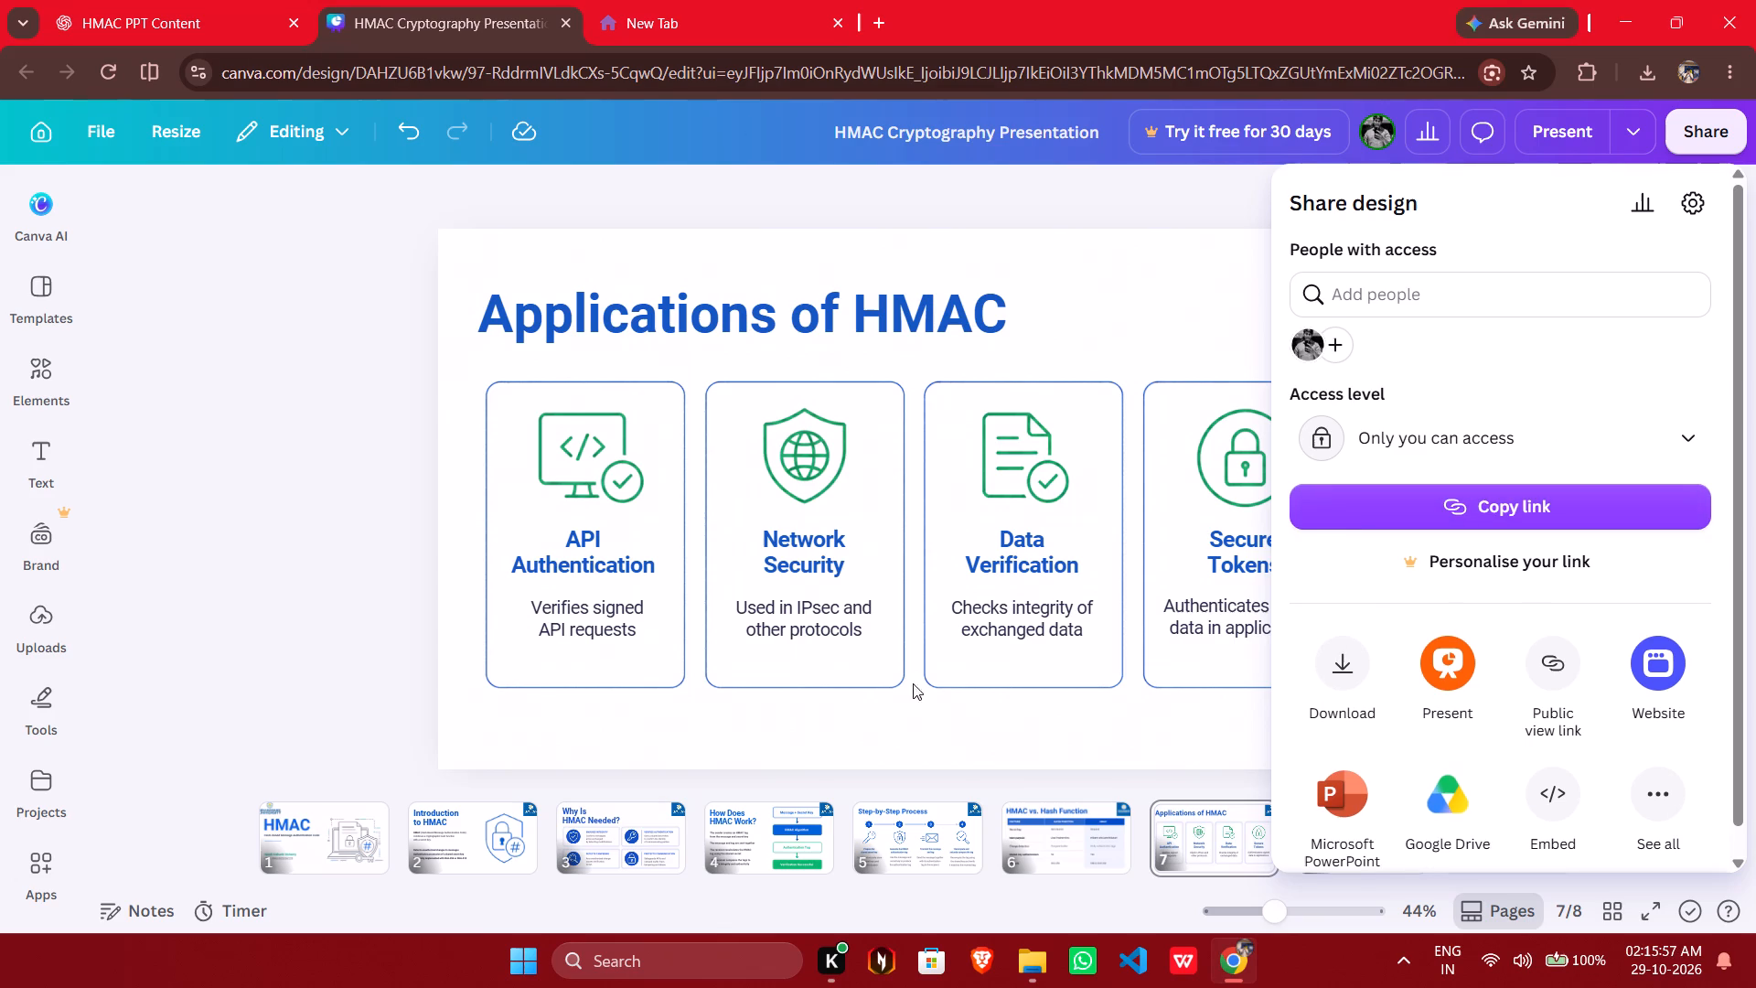
{"action": "left_click", "coordinate": [1298, 650]}
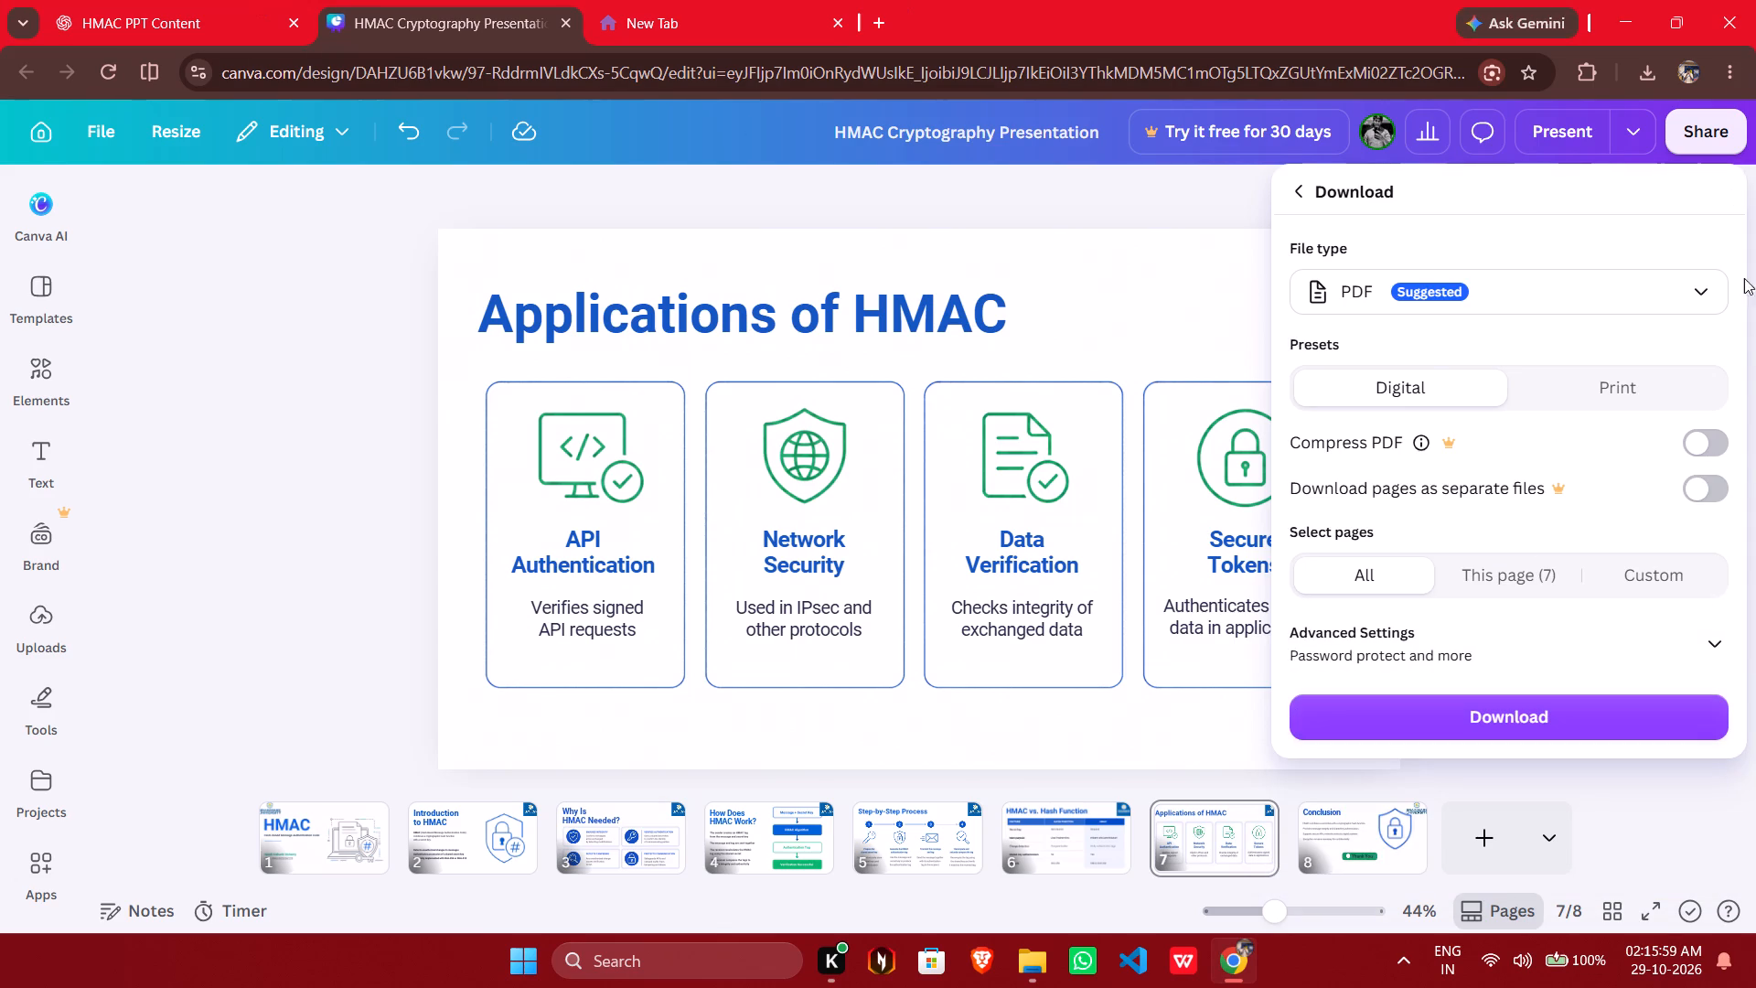
{"action": "left_click", "coordinate": [1509, 294]}
{"action": "scroll", "coordinate": [1383, 527], "scroll_direction": "down", "scroll_amount": 4}
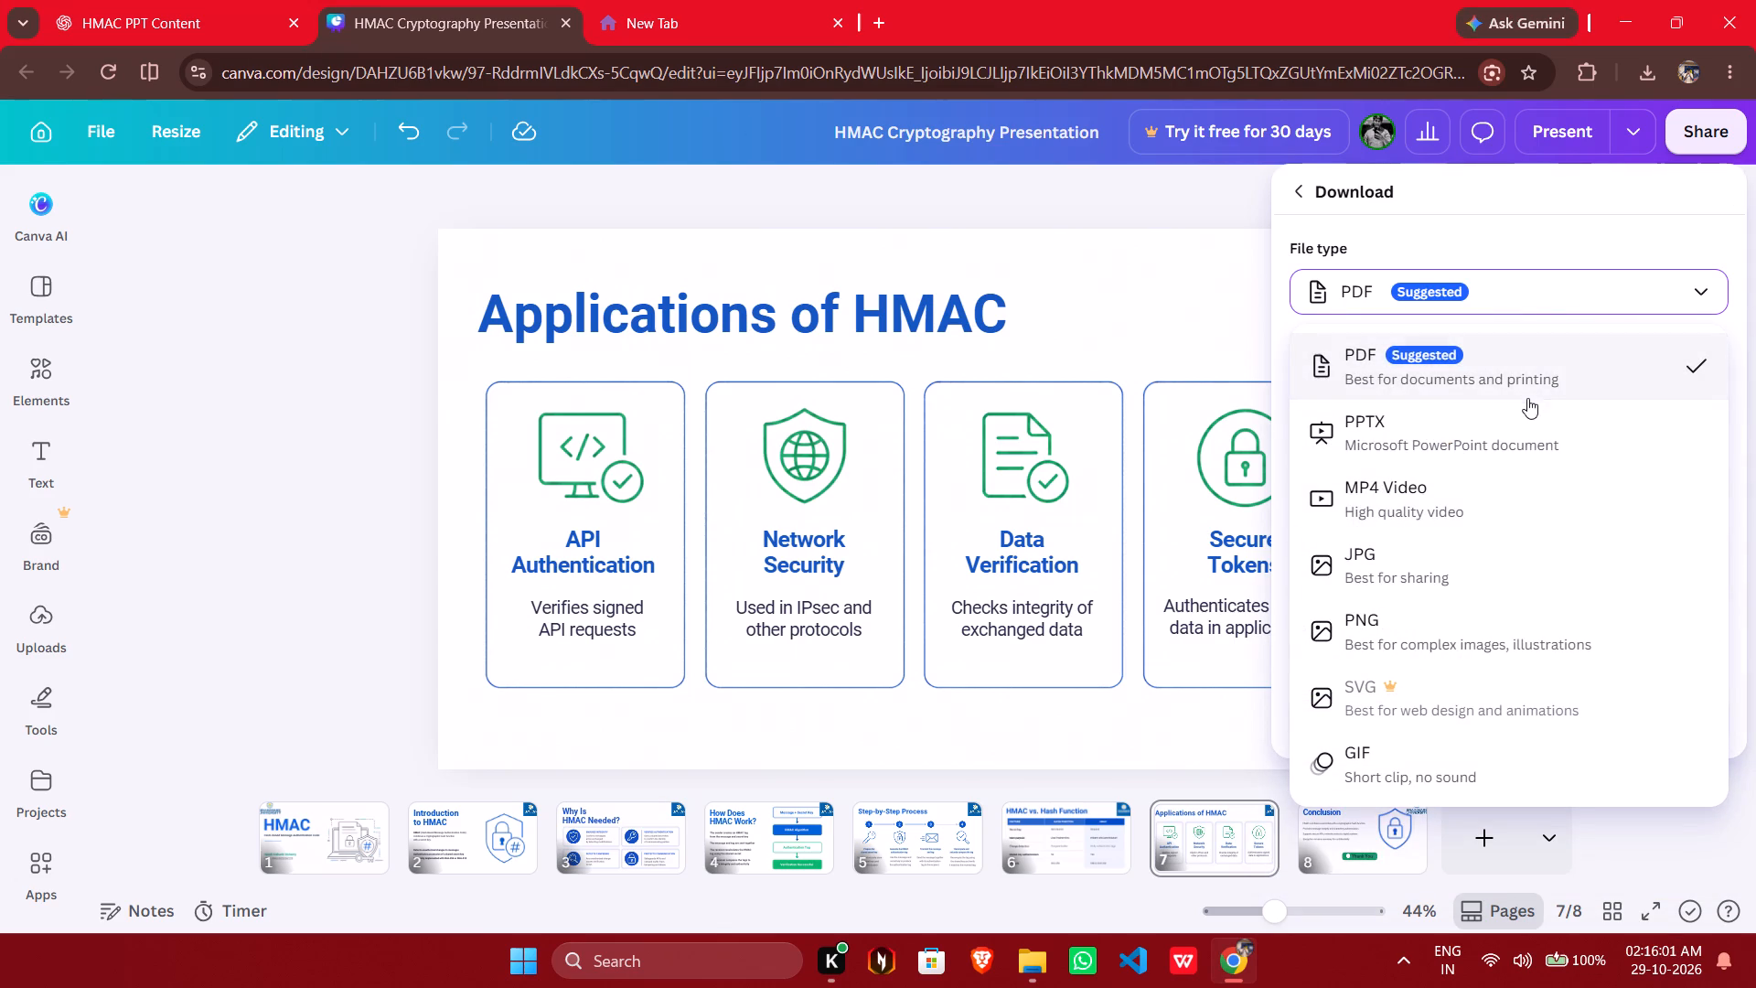
{"action": "left_click", "coordinate": [1521, 446]}
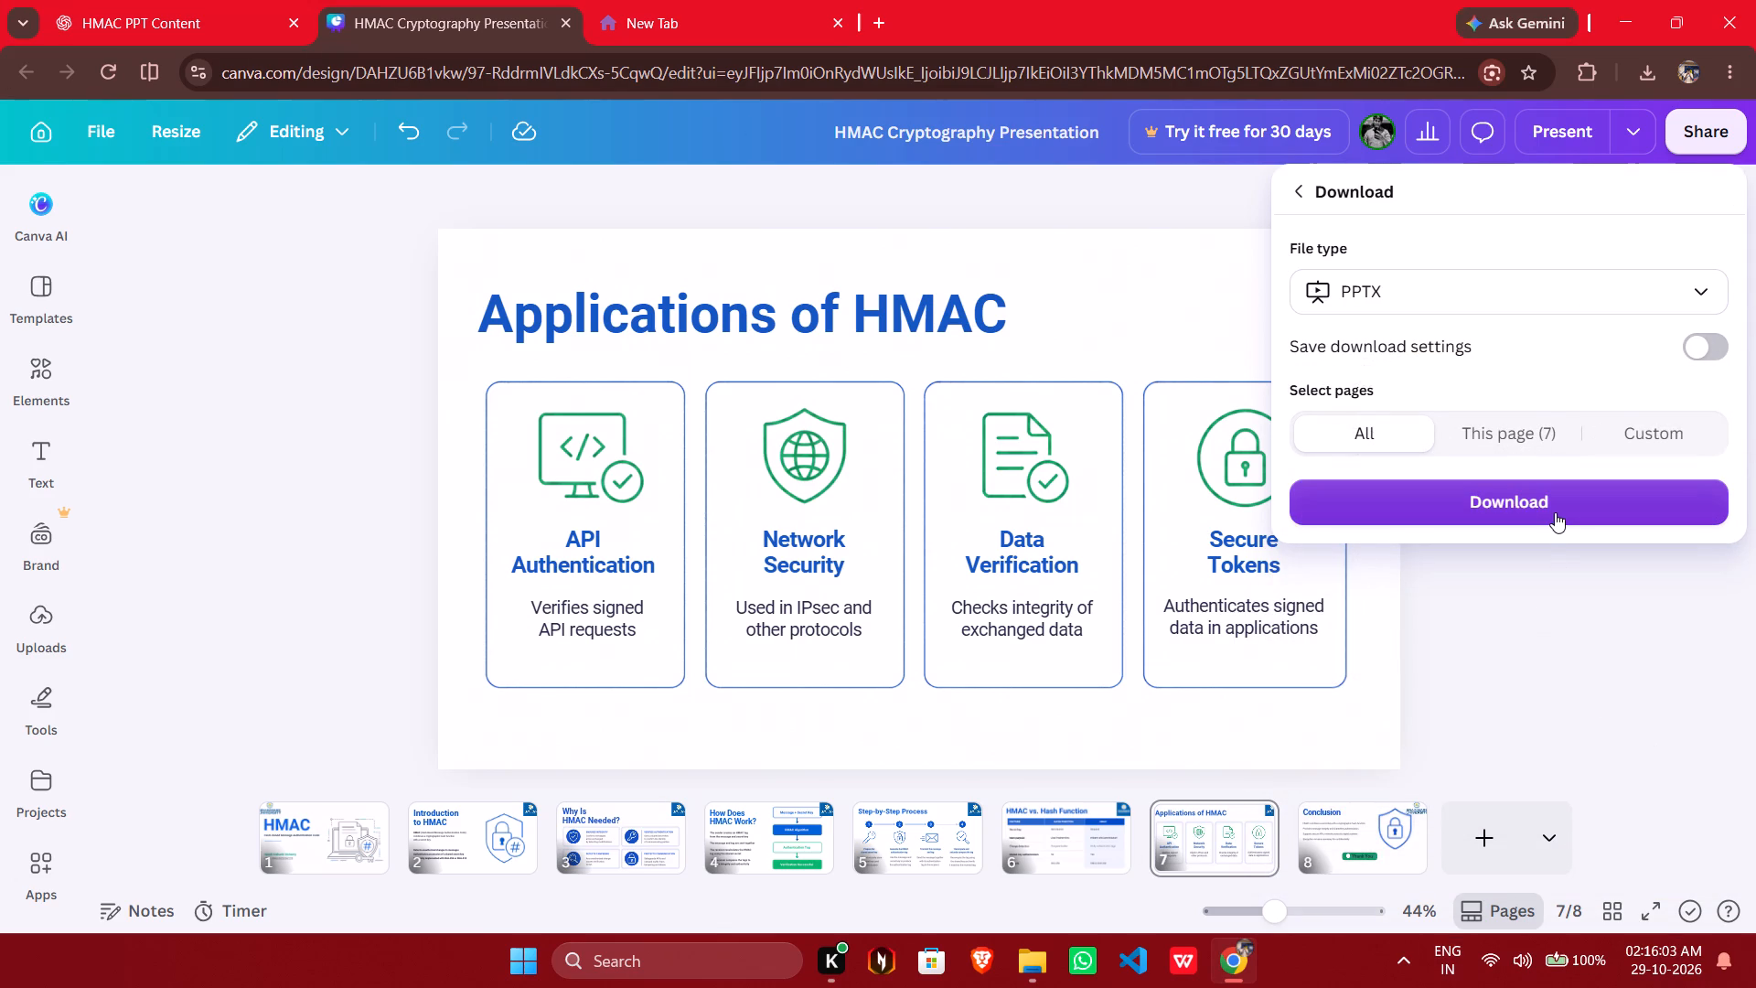
{"action": "left_click", "coordinate": [1555, 512]}
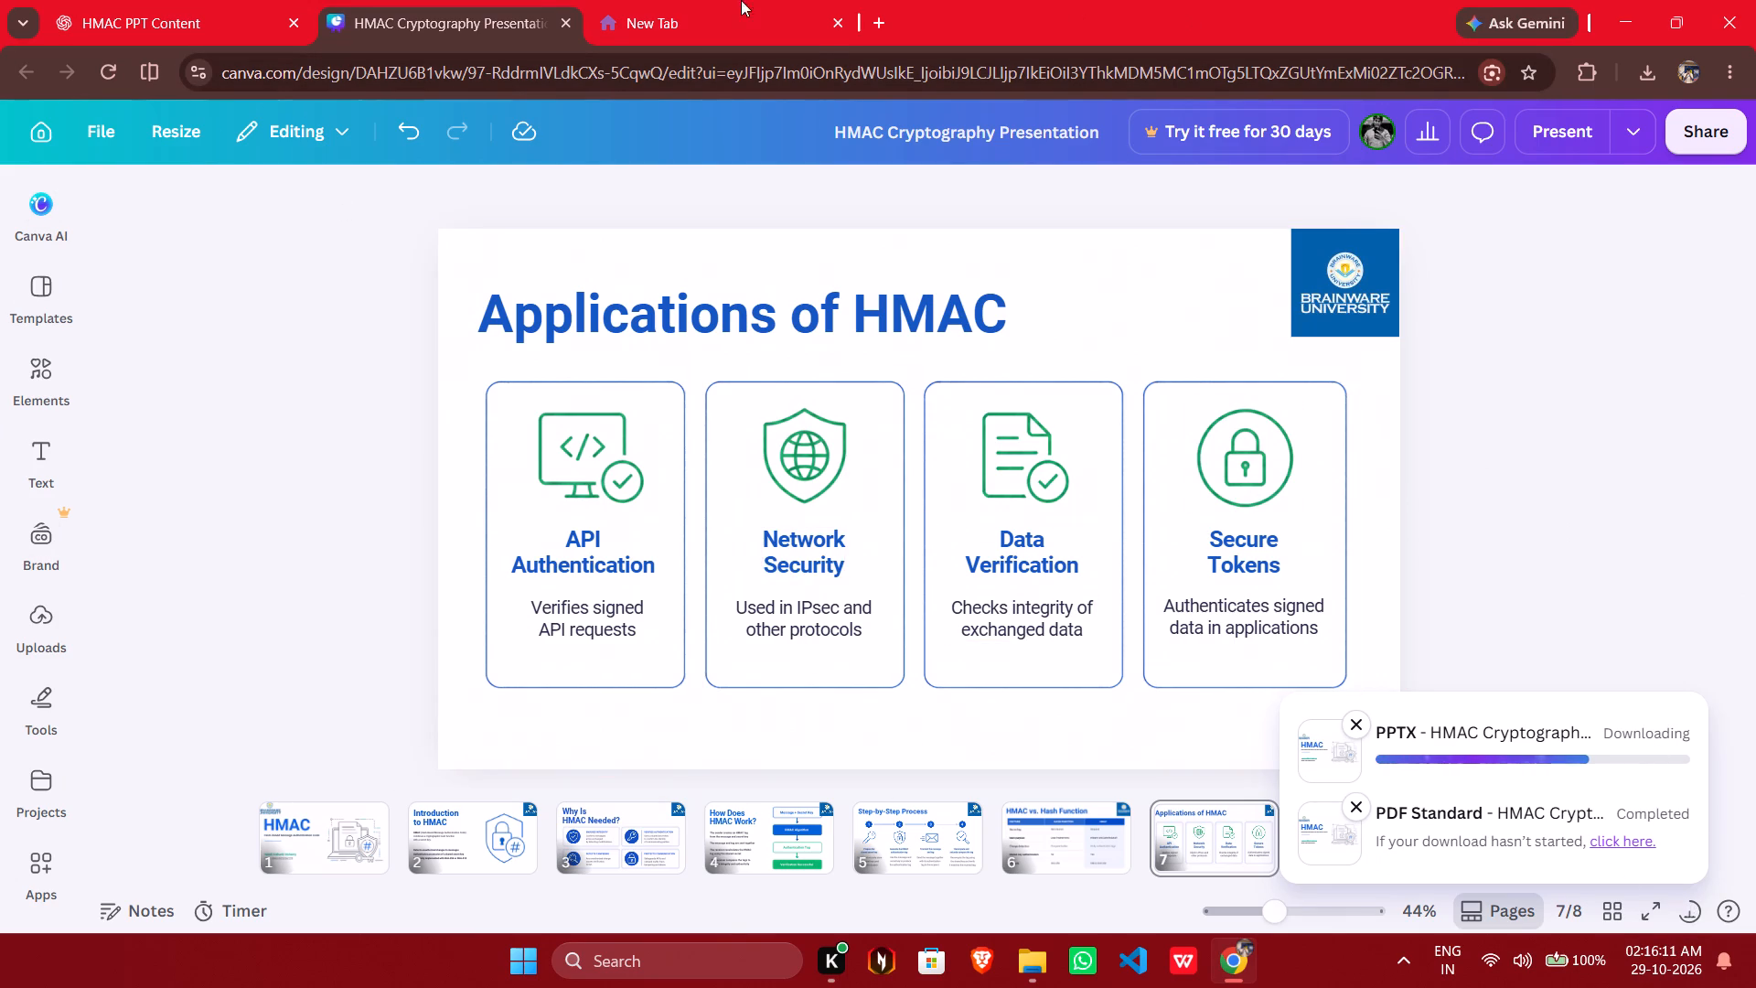
Save the PPTX on New Volume (D:), named like the existing presentations with the student's roll number and name, ending in _IS.
{"action": "scroll", "coordinate": [547, 655], "scroll_direction": "down", "scroll_amount": 2}
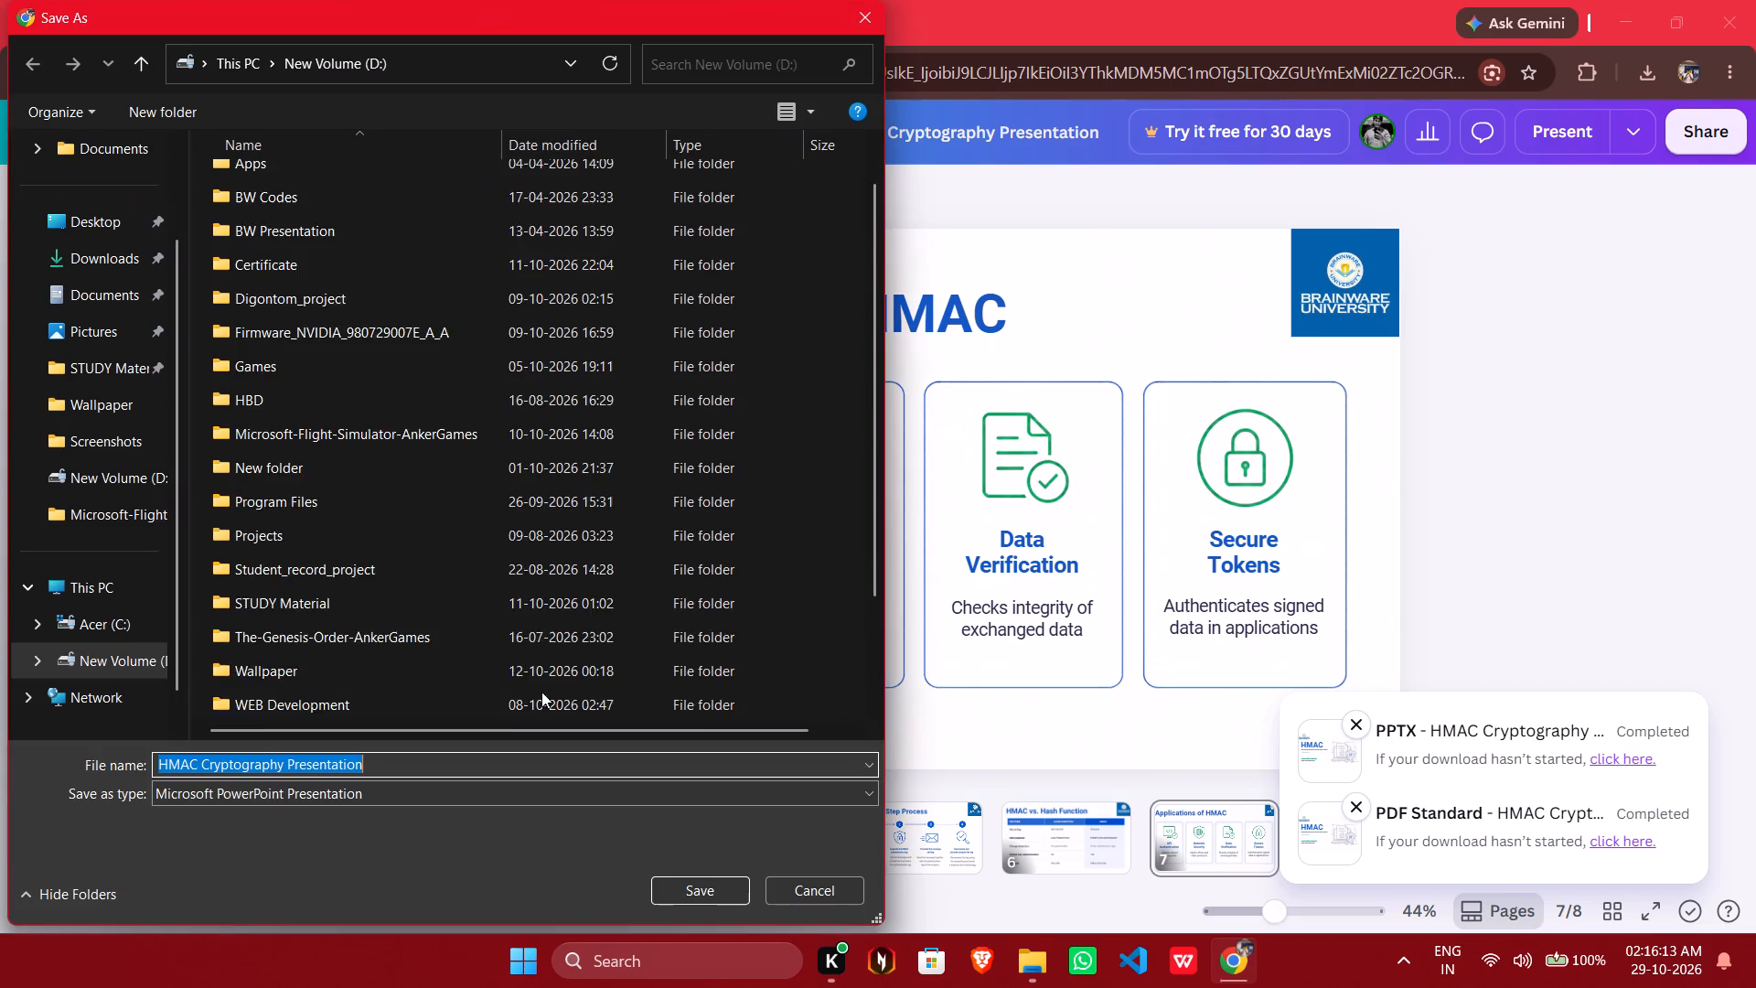
{"action": "scroll", "coordinate": [541, 692], "scroll_direction": "down", "scroll_amount": 12}
{"action": "left_click", "coordinate": [410, 757]}
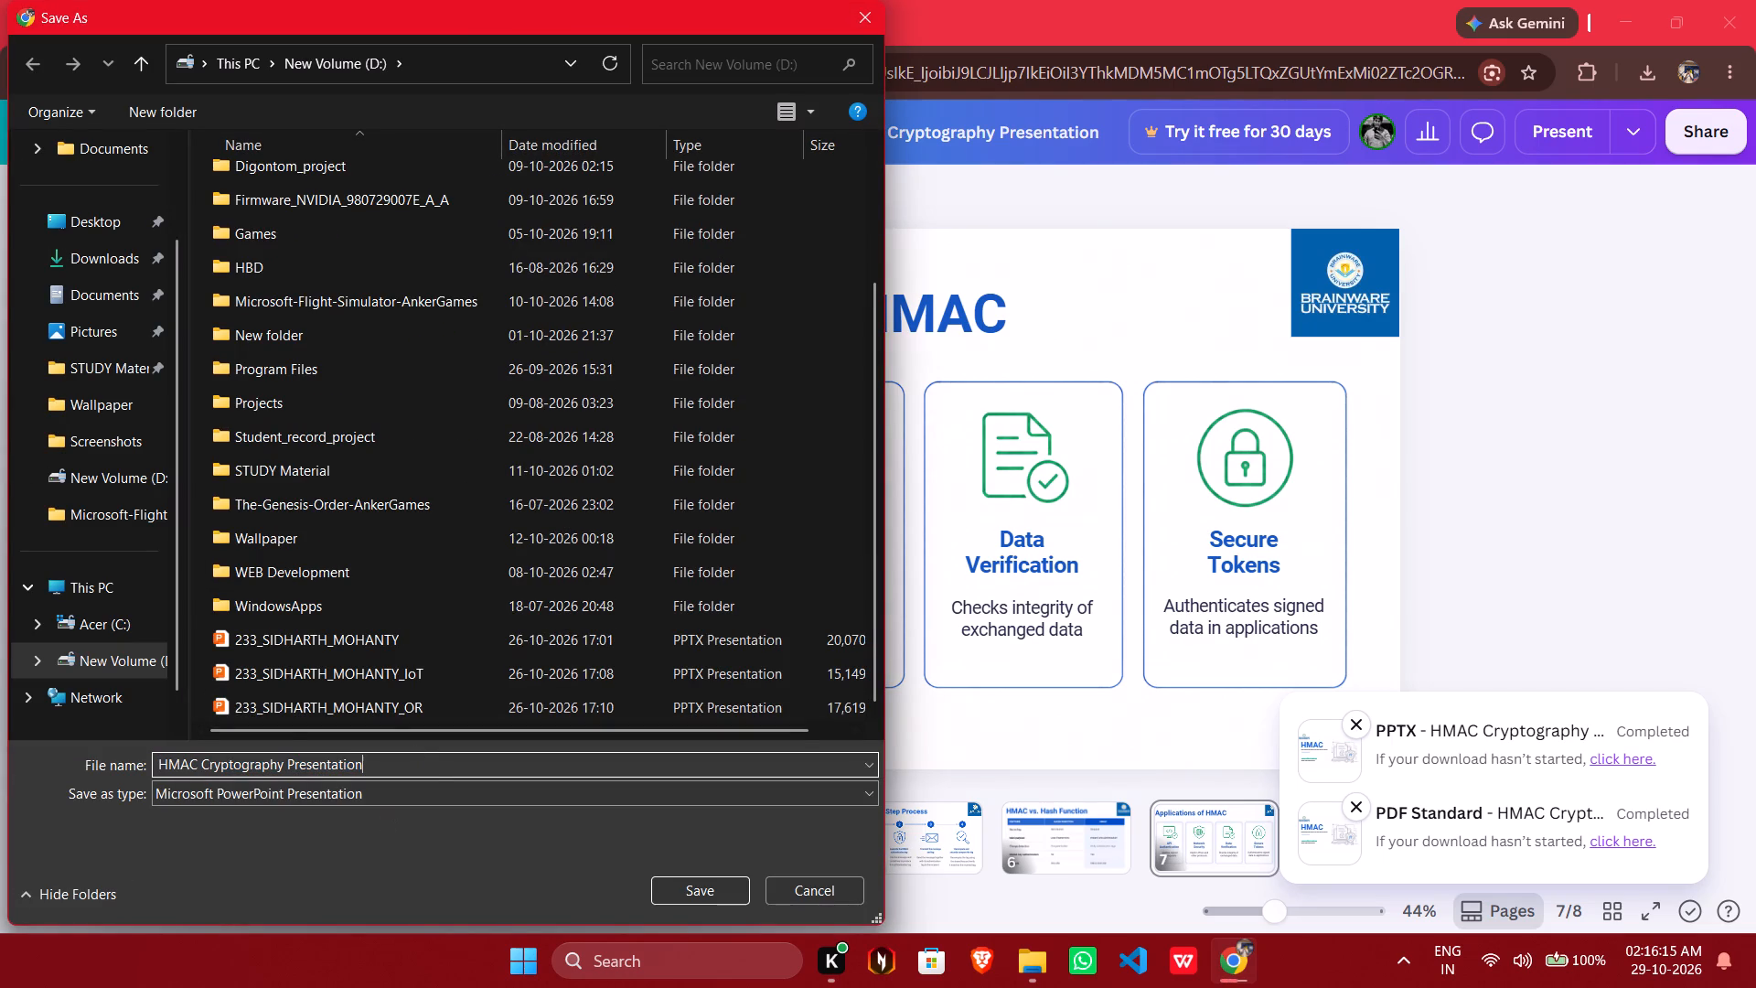
{"action": "key", "text": "ctrl+a"}
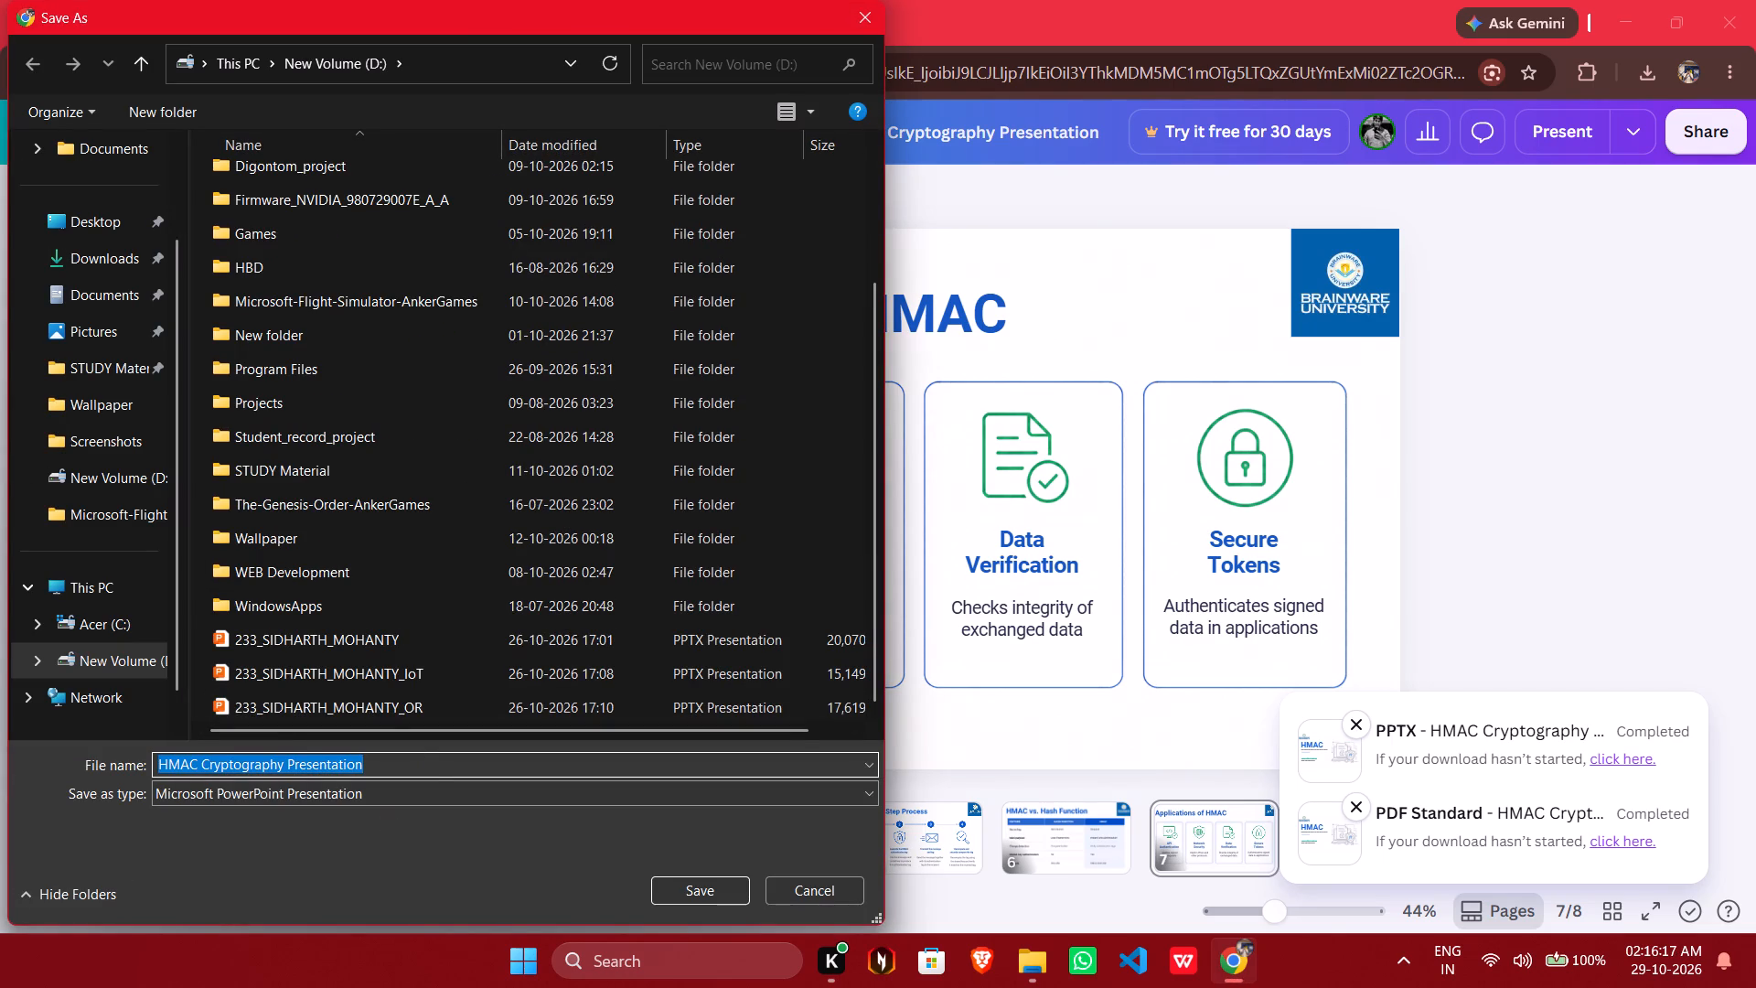
{"action": "key", "text": "BackSpace"}
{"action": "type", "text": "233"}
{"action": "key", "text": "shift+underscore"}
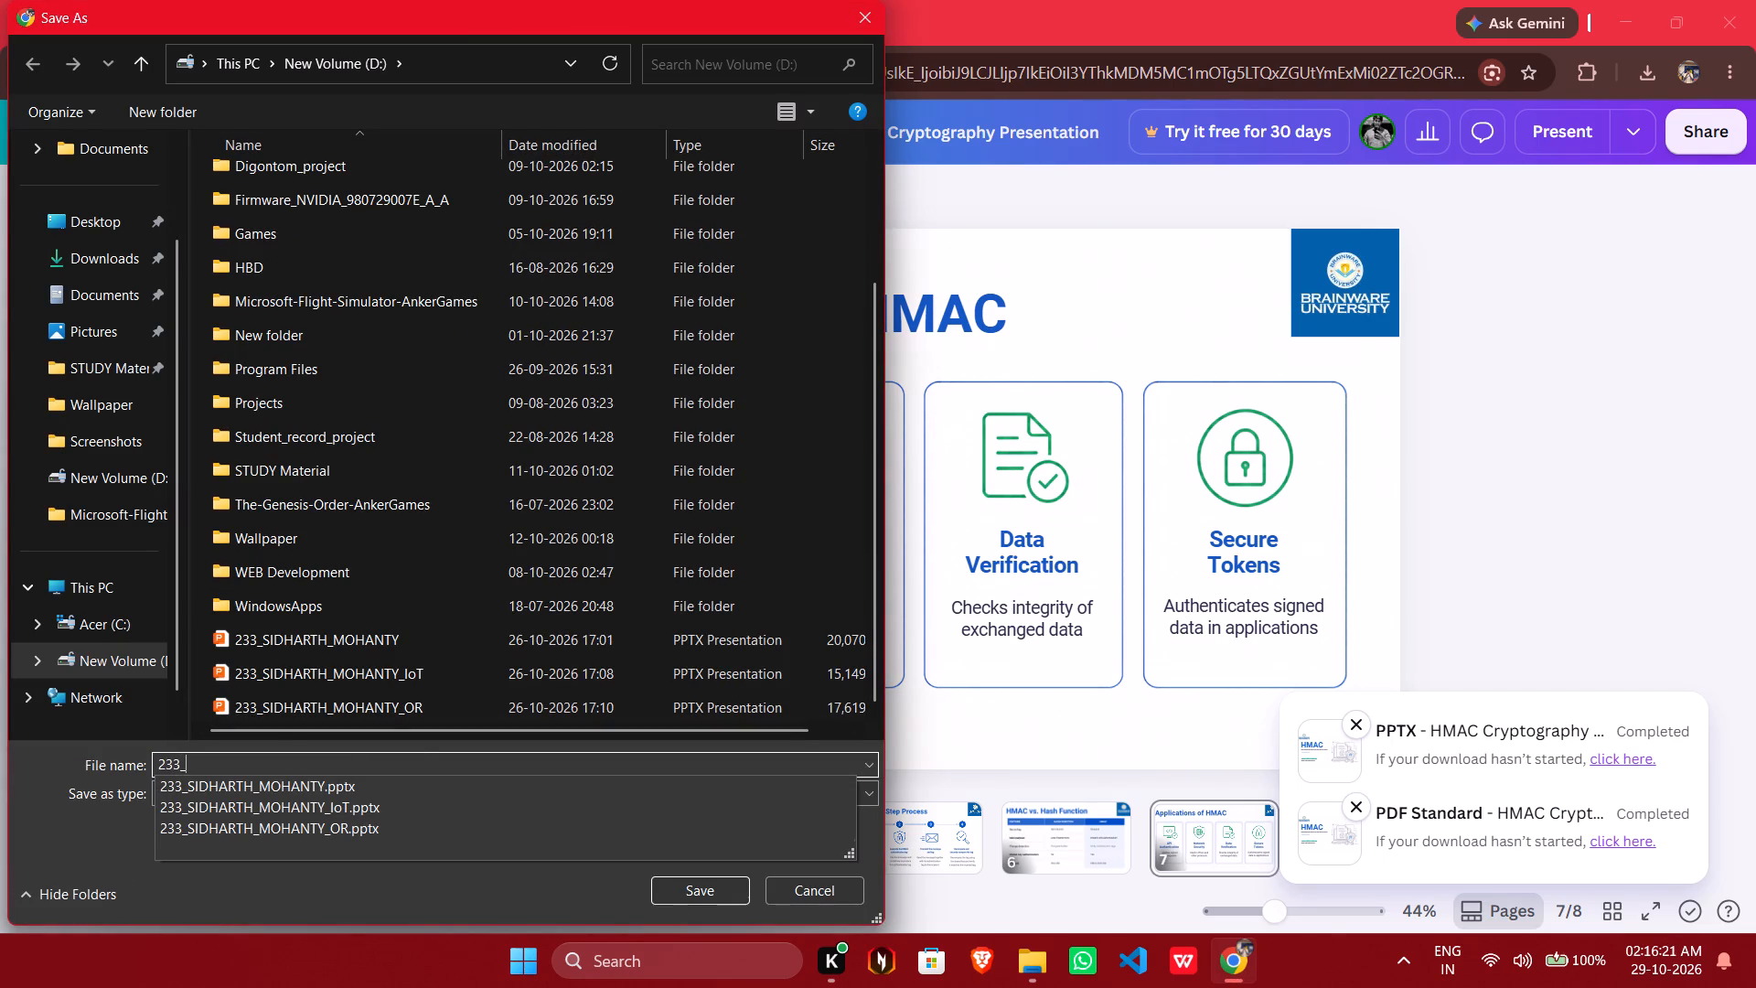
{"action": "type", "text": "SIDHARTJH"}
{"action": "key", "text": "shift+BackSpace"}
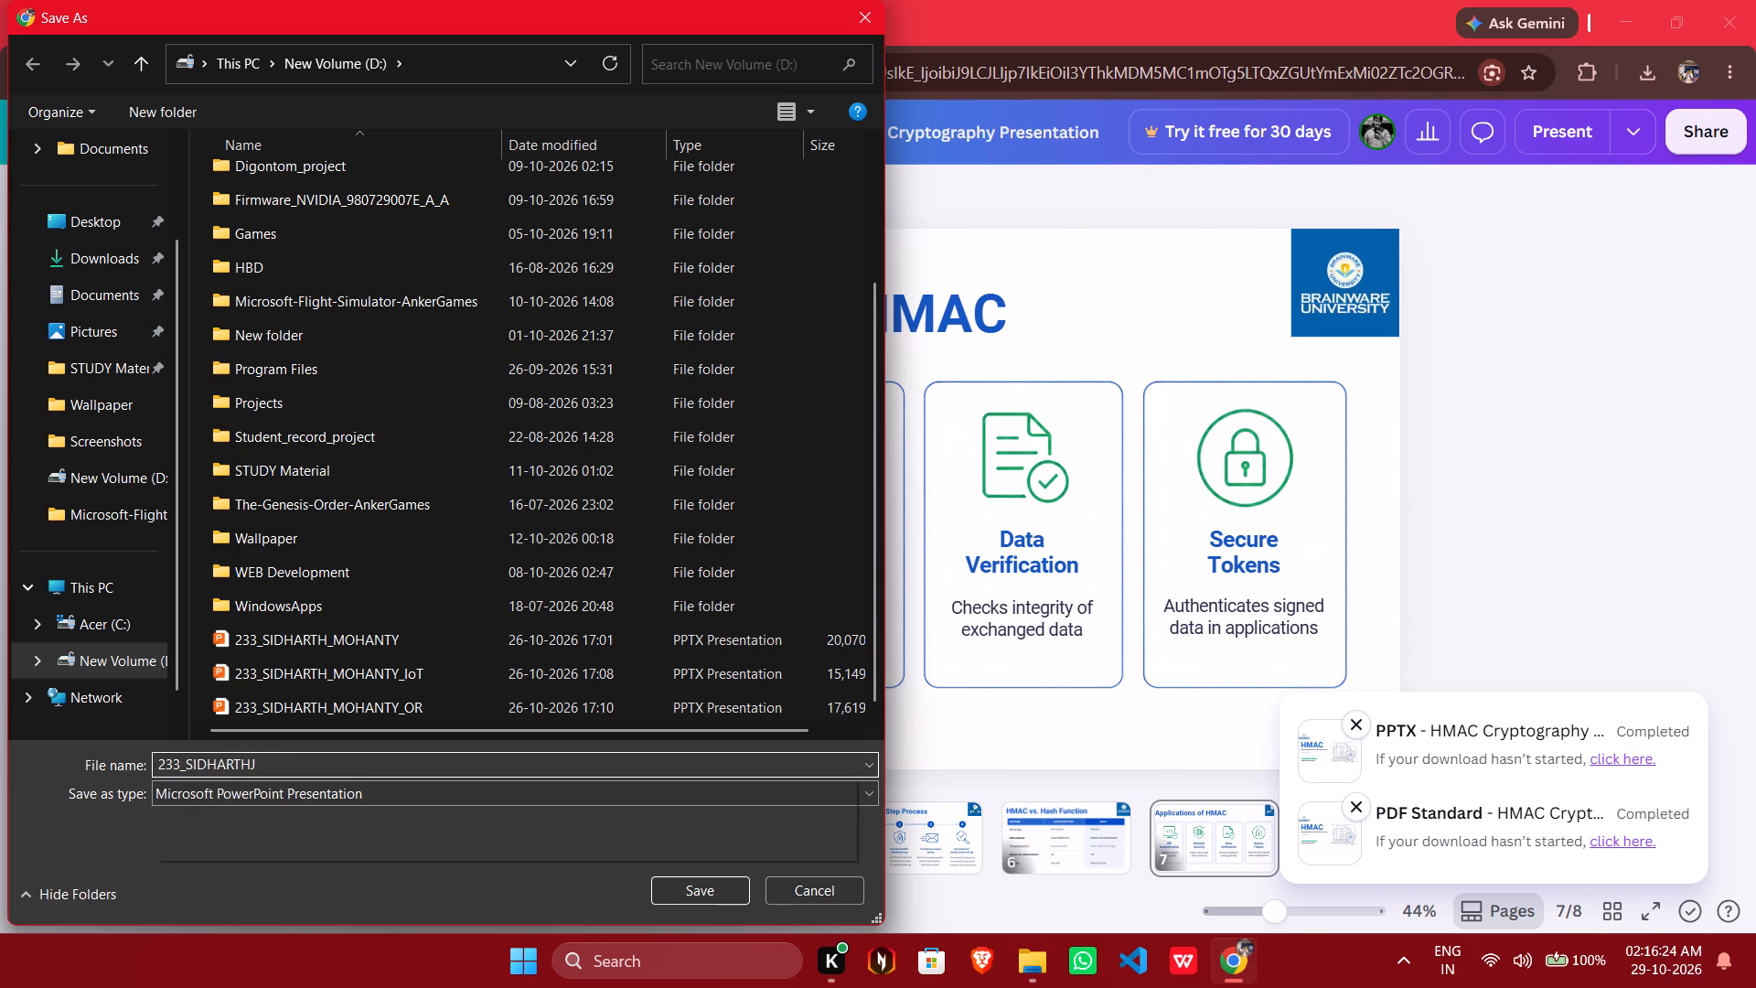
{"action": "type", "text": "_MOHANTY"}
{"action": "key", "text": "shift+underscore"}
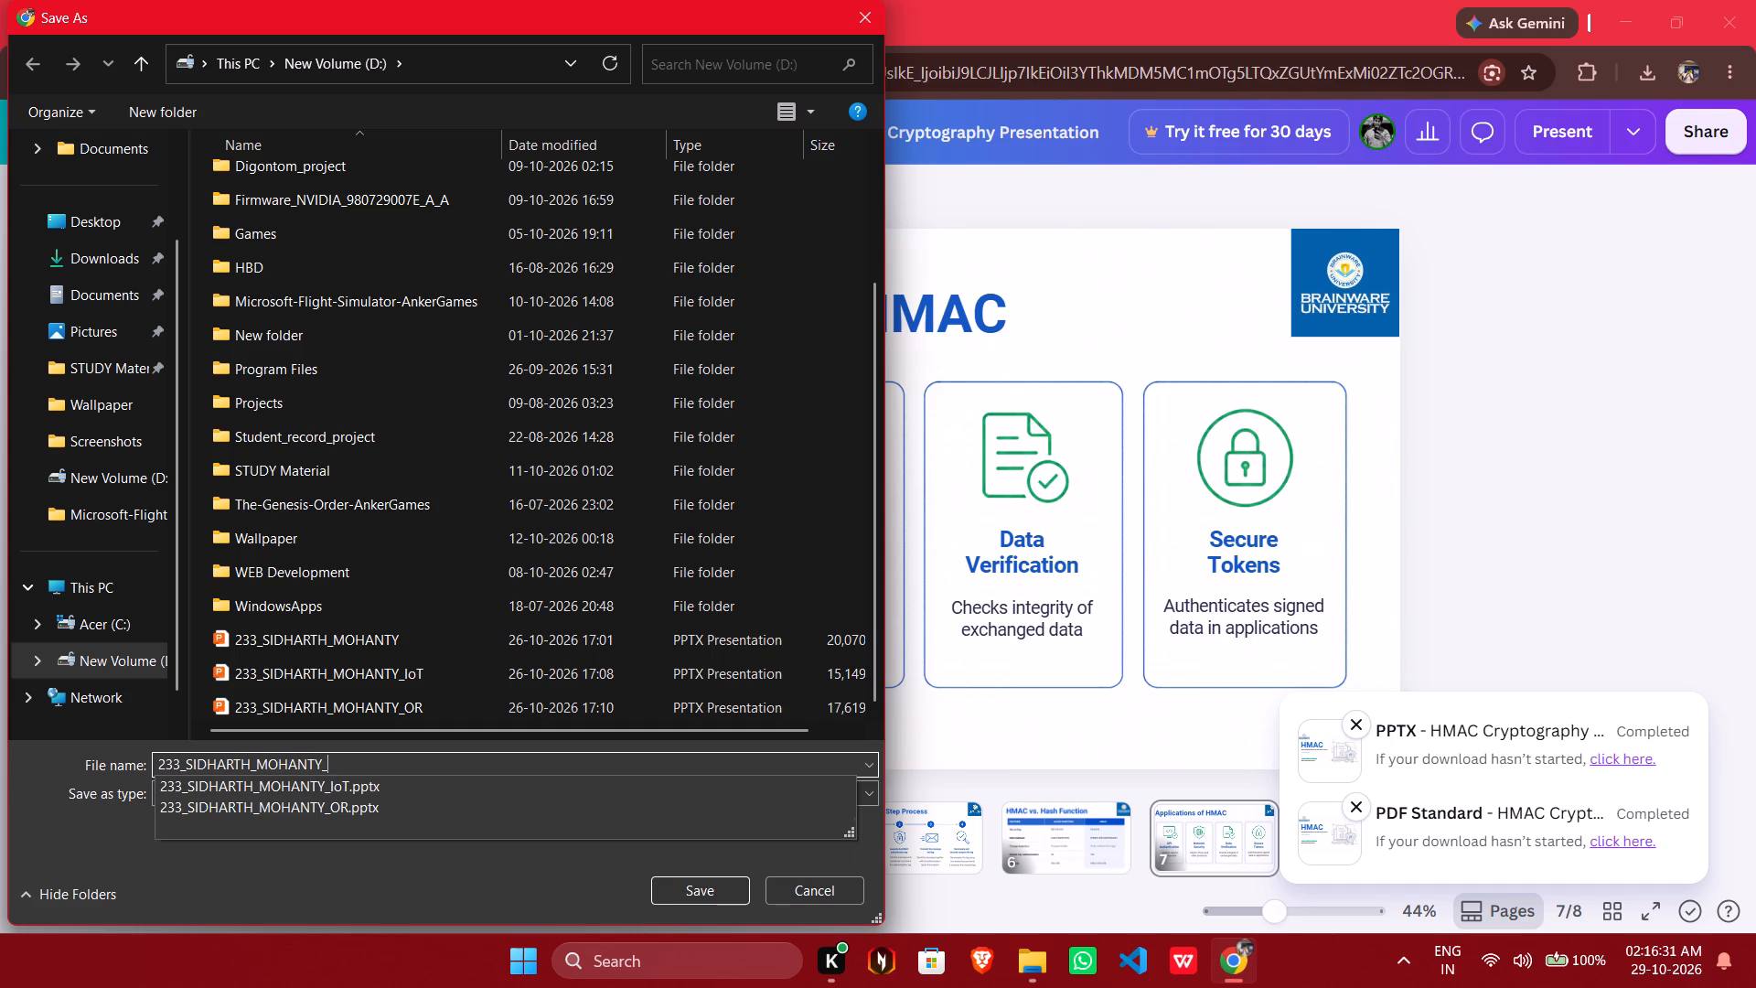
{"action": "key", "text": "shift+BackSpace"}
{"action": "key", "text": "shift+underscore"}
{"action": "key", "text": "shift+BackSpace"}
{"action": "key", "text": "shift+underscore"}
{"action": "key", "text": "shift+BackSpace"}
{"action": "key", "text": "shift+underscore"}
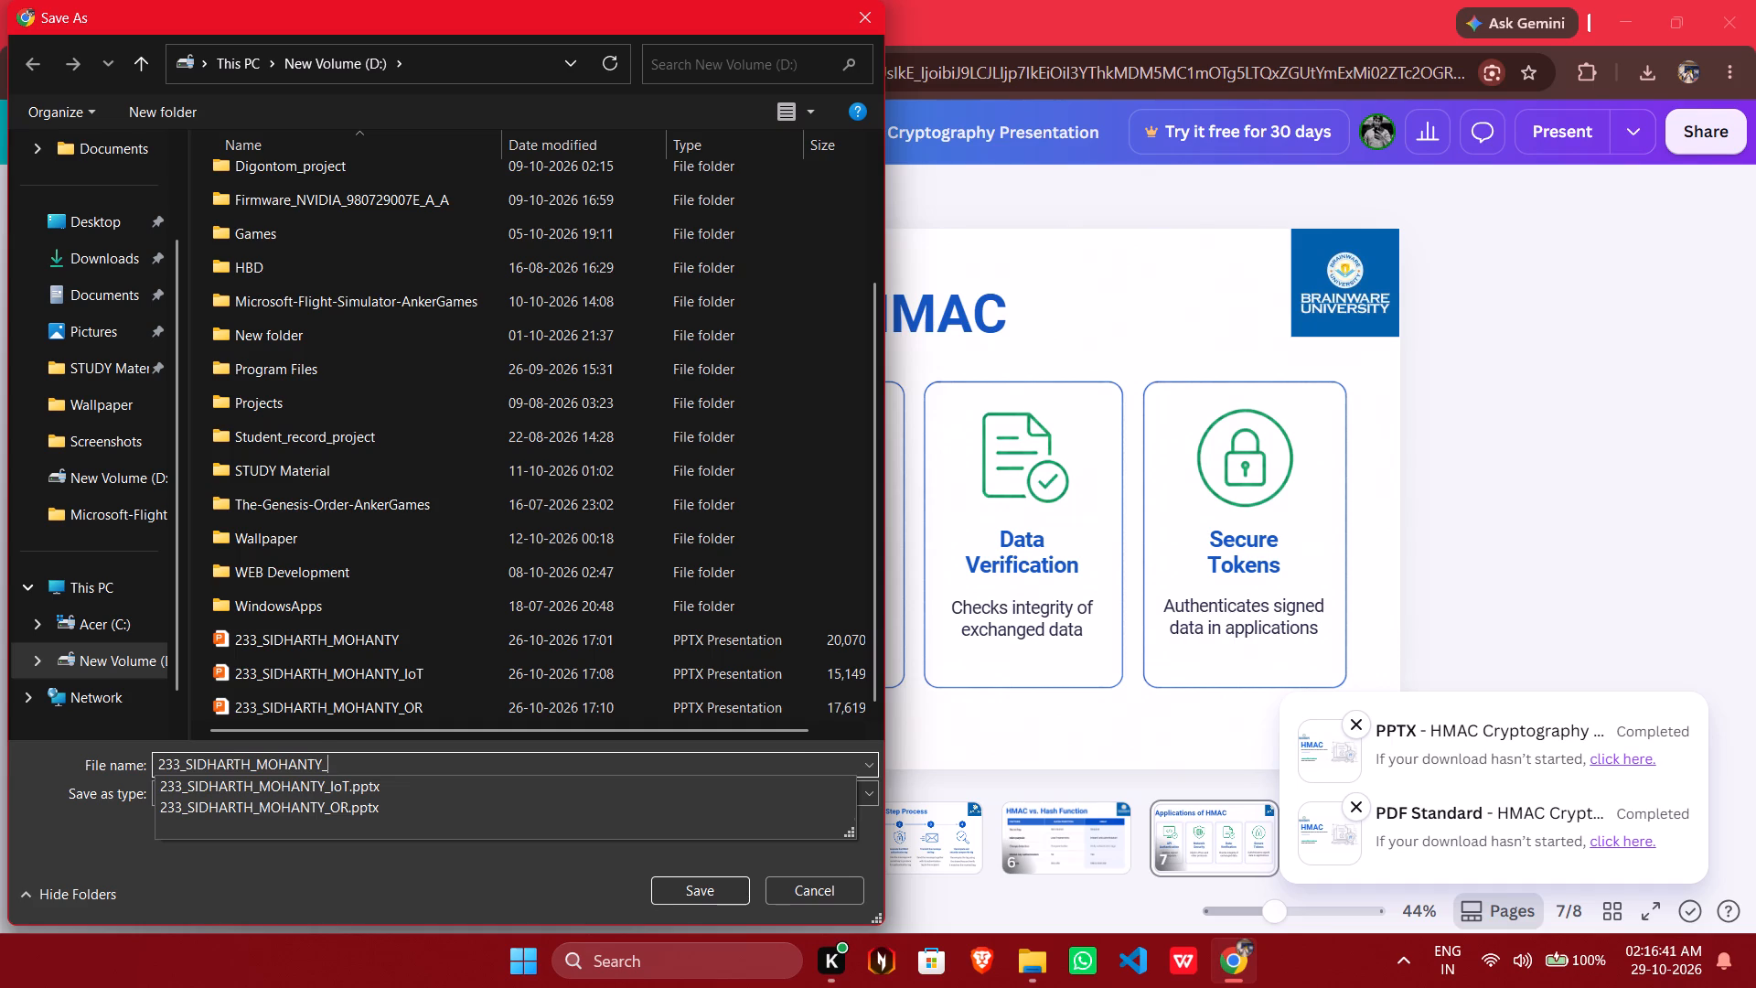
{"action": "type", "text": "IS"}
{"action": "left_click", "coordinate": [470, 873]}
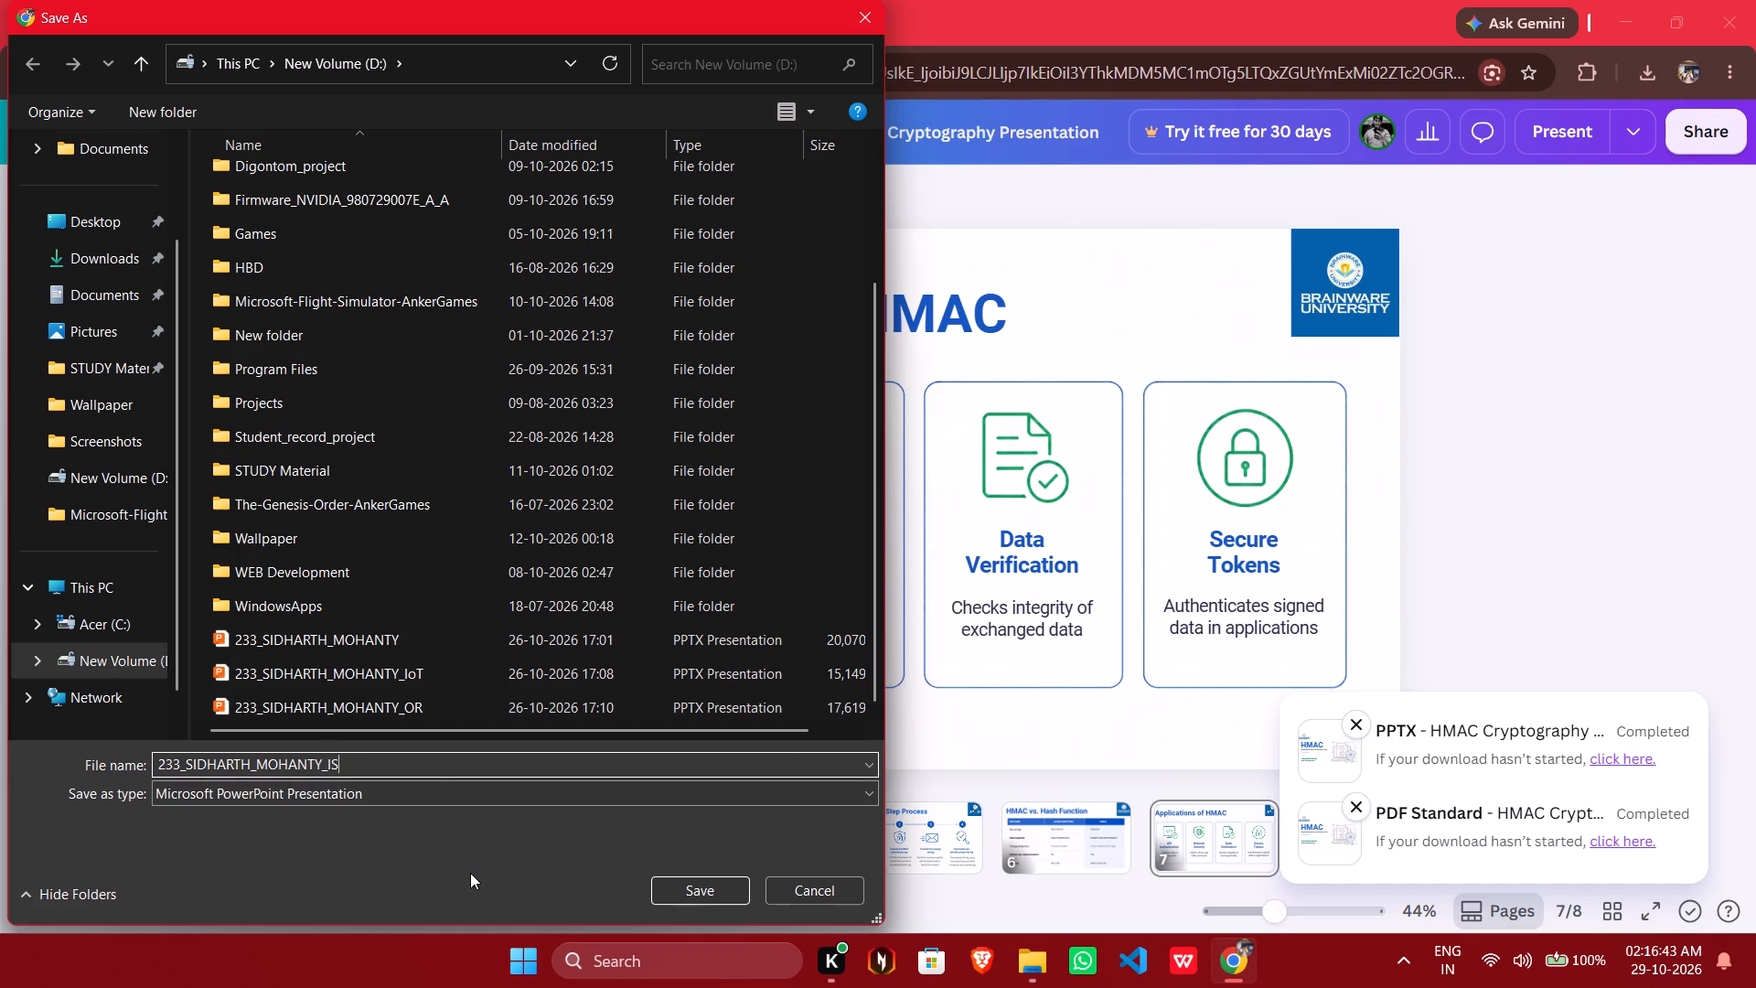
{"action": "left_click", "coordinate": [697, 893]}
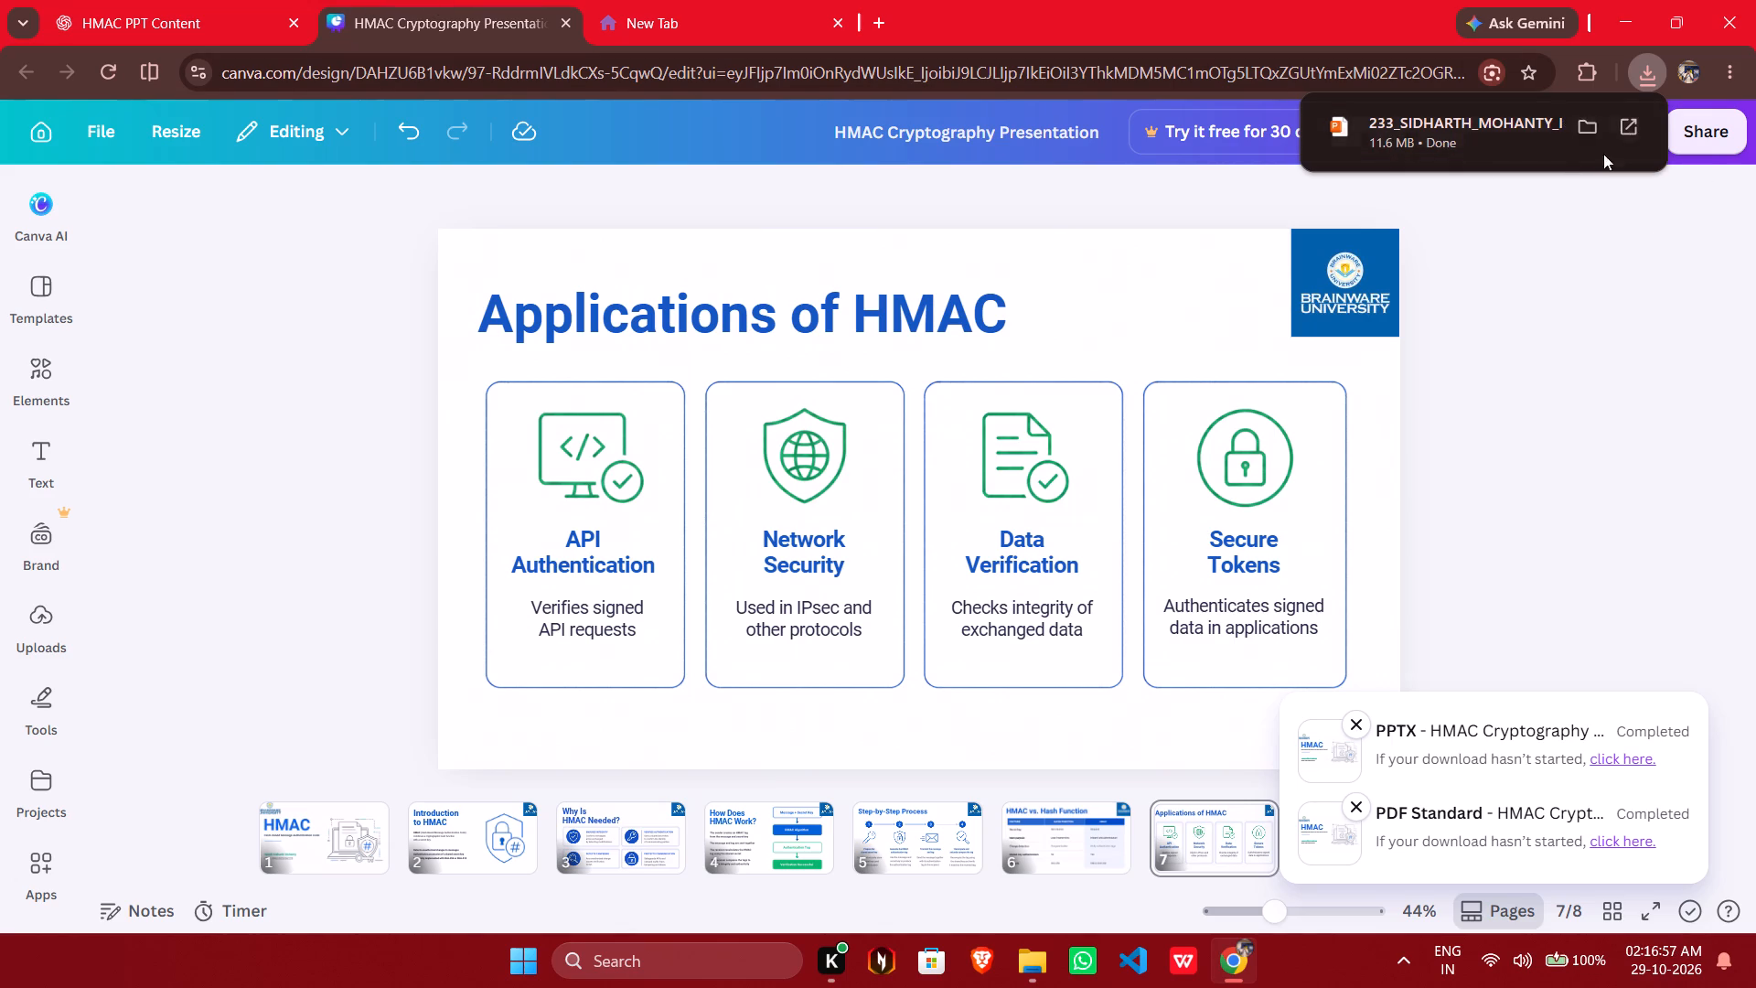
Show the downloaded presentation ending in _IS in its folder, copy the file, and close the File Explorer window.
{"action": "left_click", "coordinate": [1588, 115]}
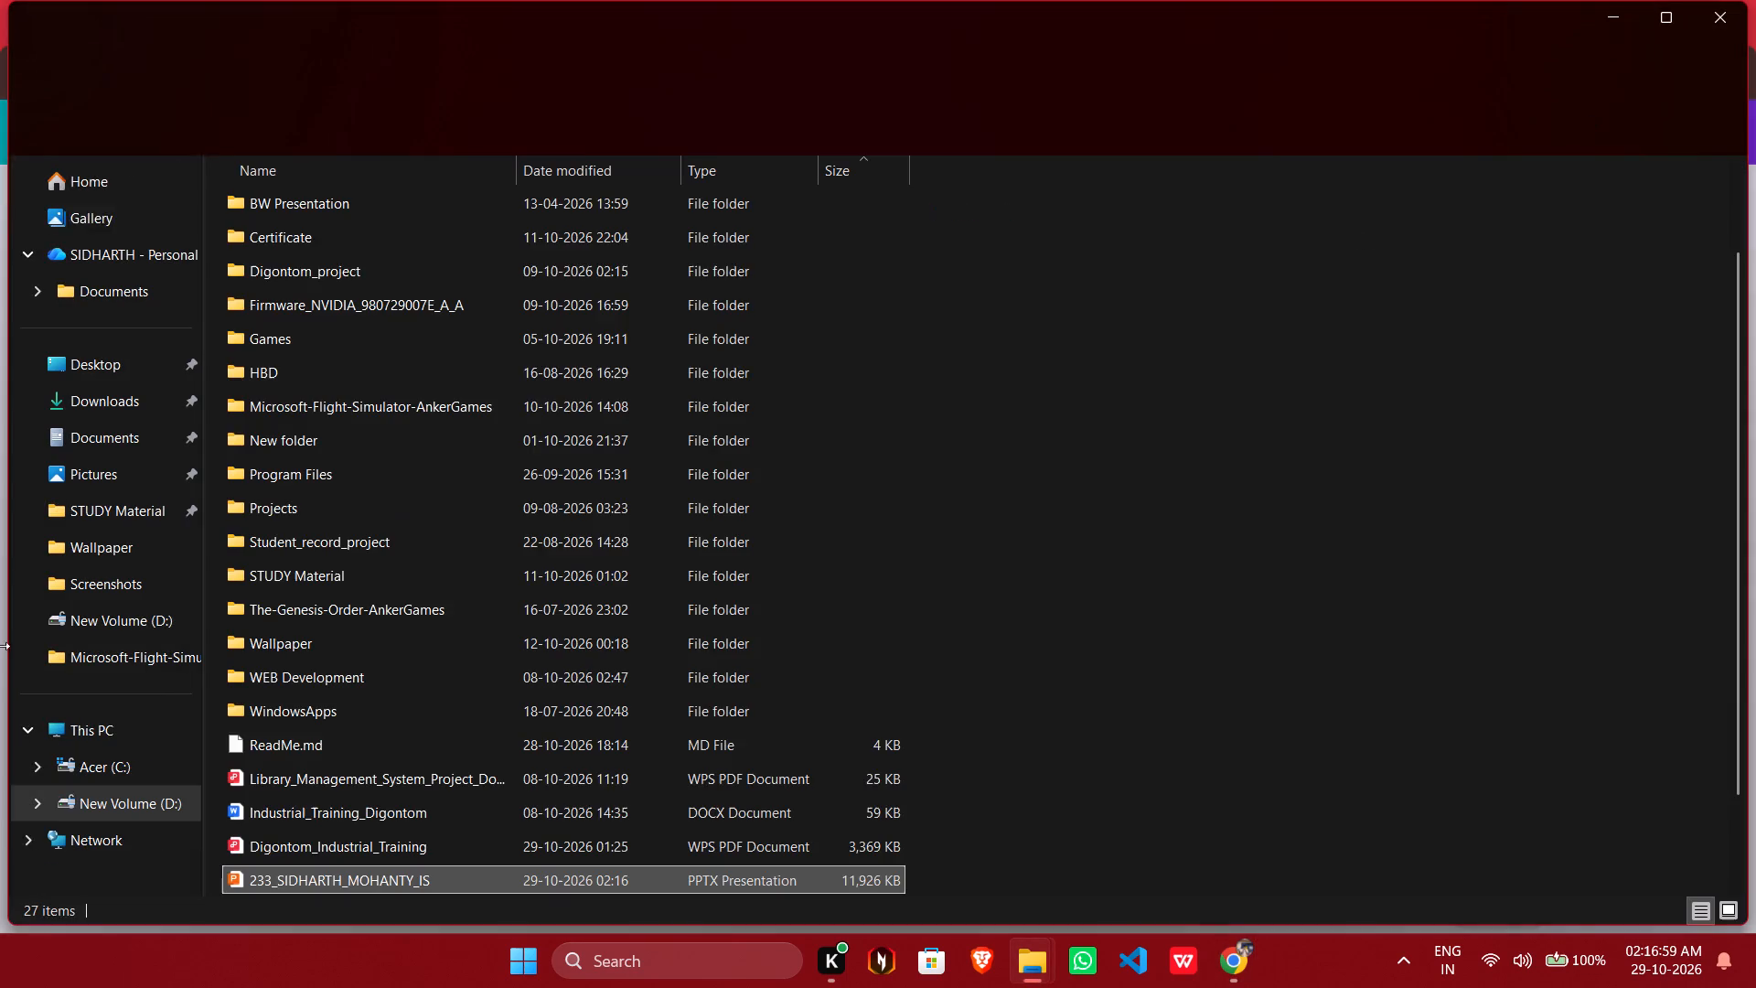
{"action": "scroll", "coordinate": [929, 586], "scroll_direction": "down", "scroll_amount": 4}
{"action": "scroll", "coordinate": [193, 583], "scroll_direction": "down", "scroll_amount": 4}
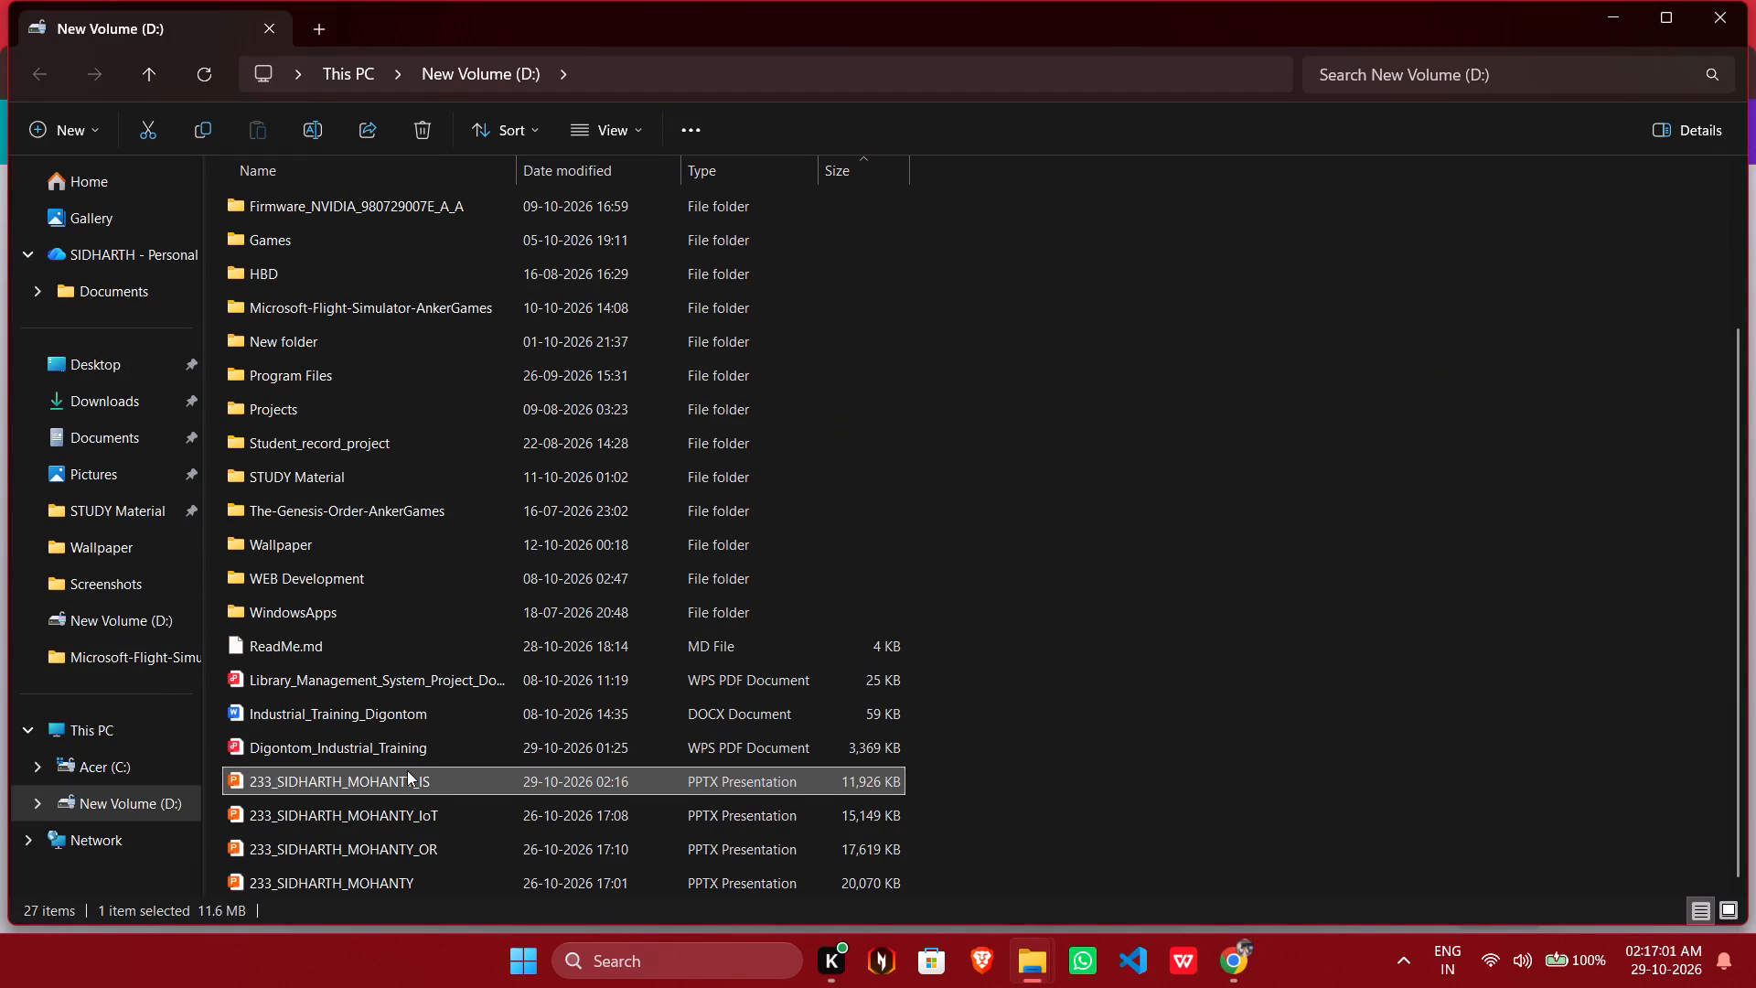
{"action": "left_click", "coordinate": [1011, 771]}
{"action": "left_click", "coordinate": [849, 789]}
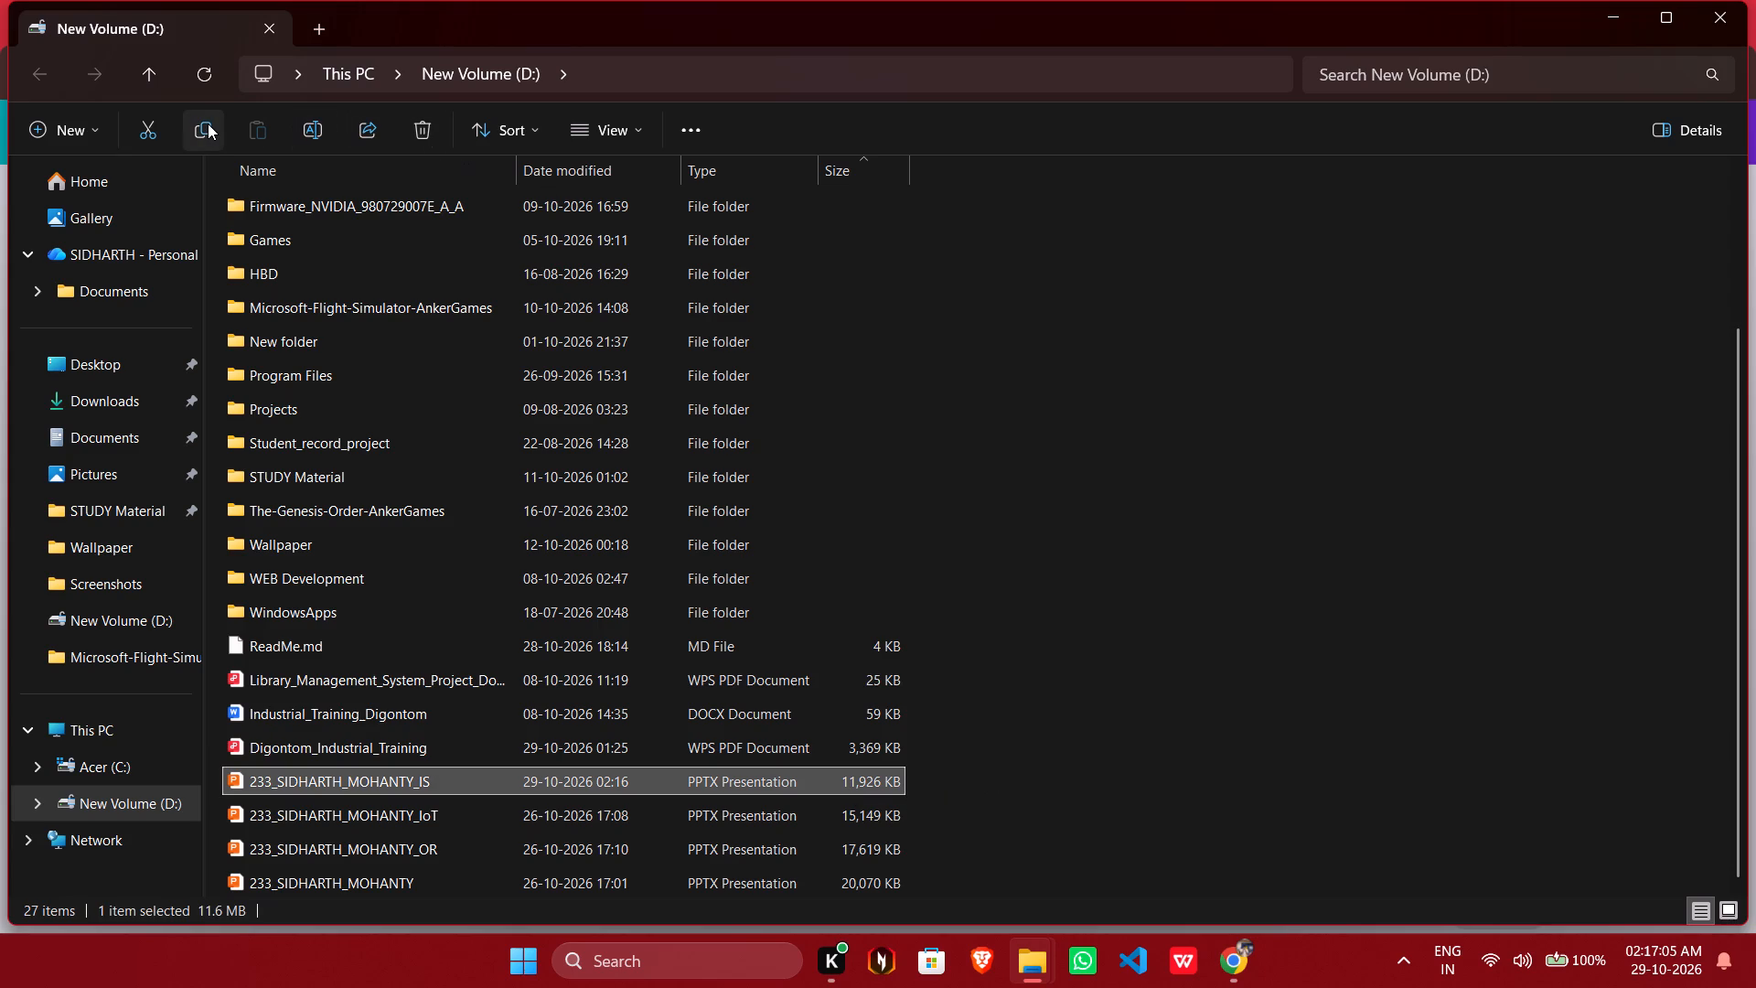
{"action": "left_click", "coordinate": [208, 123]}
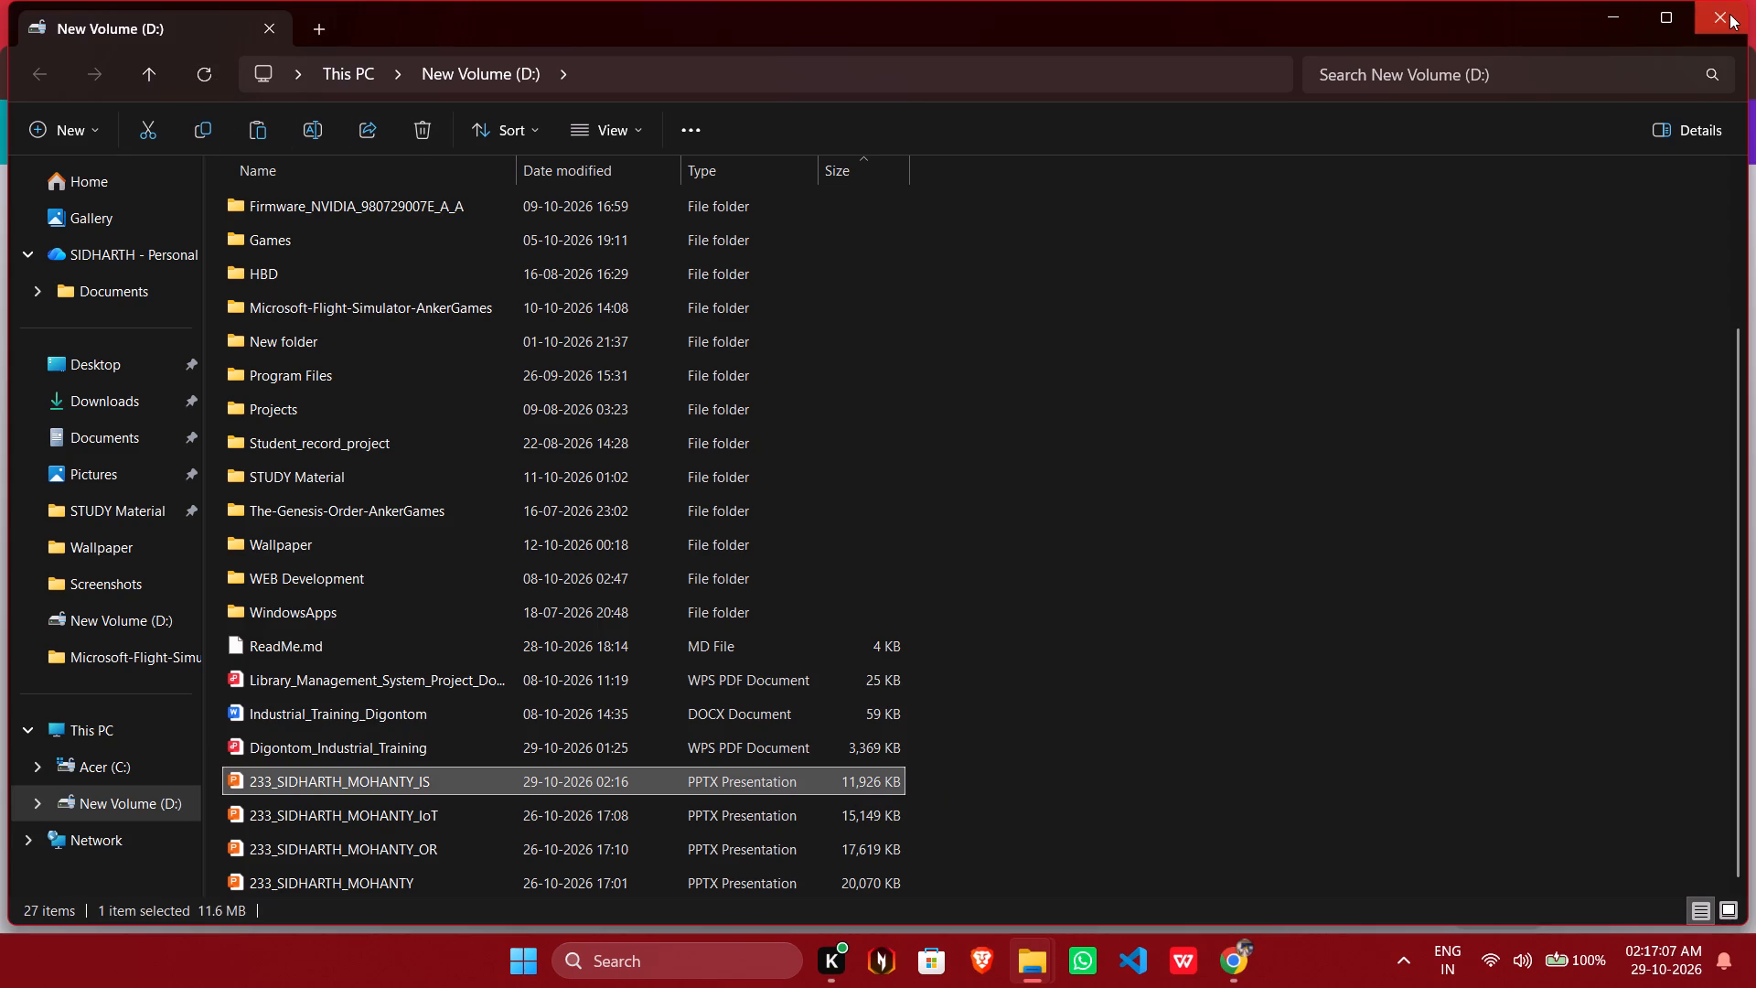
{"action": "left_click", "coordinate": [1729, 14]}
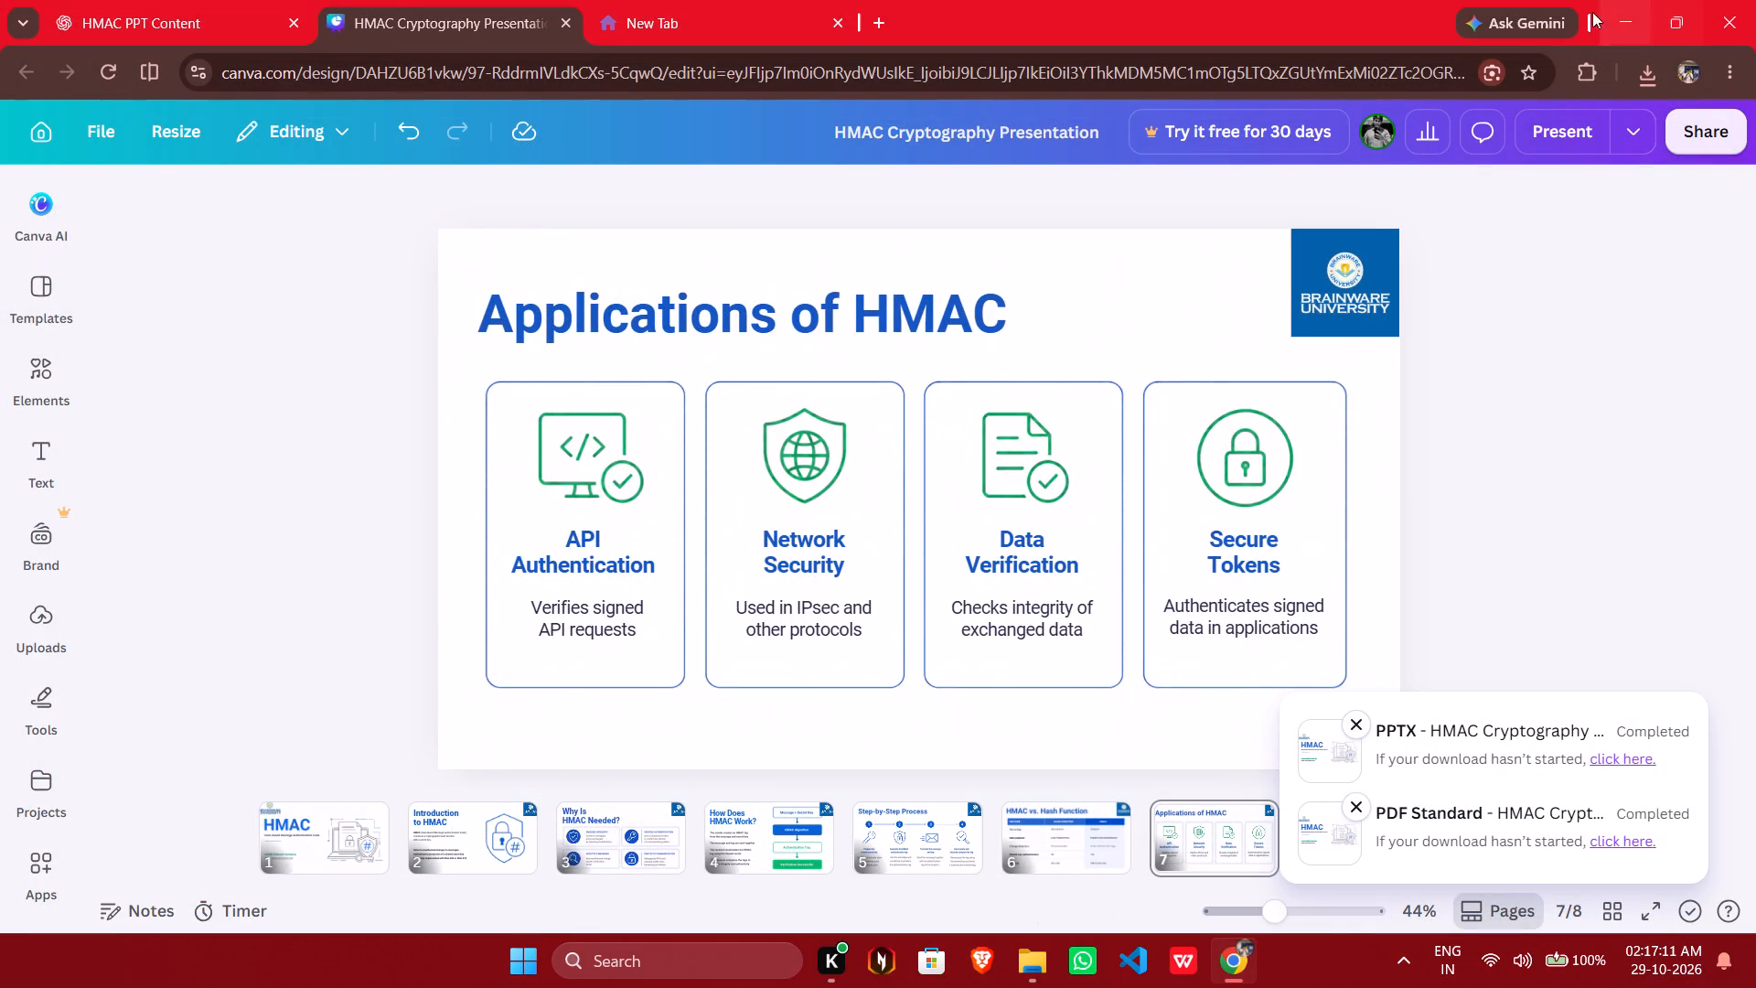
Switch to WhatsApp.
{"action": "left_click", "coordinate": [1093, 961]}
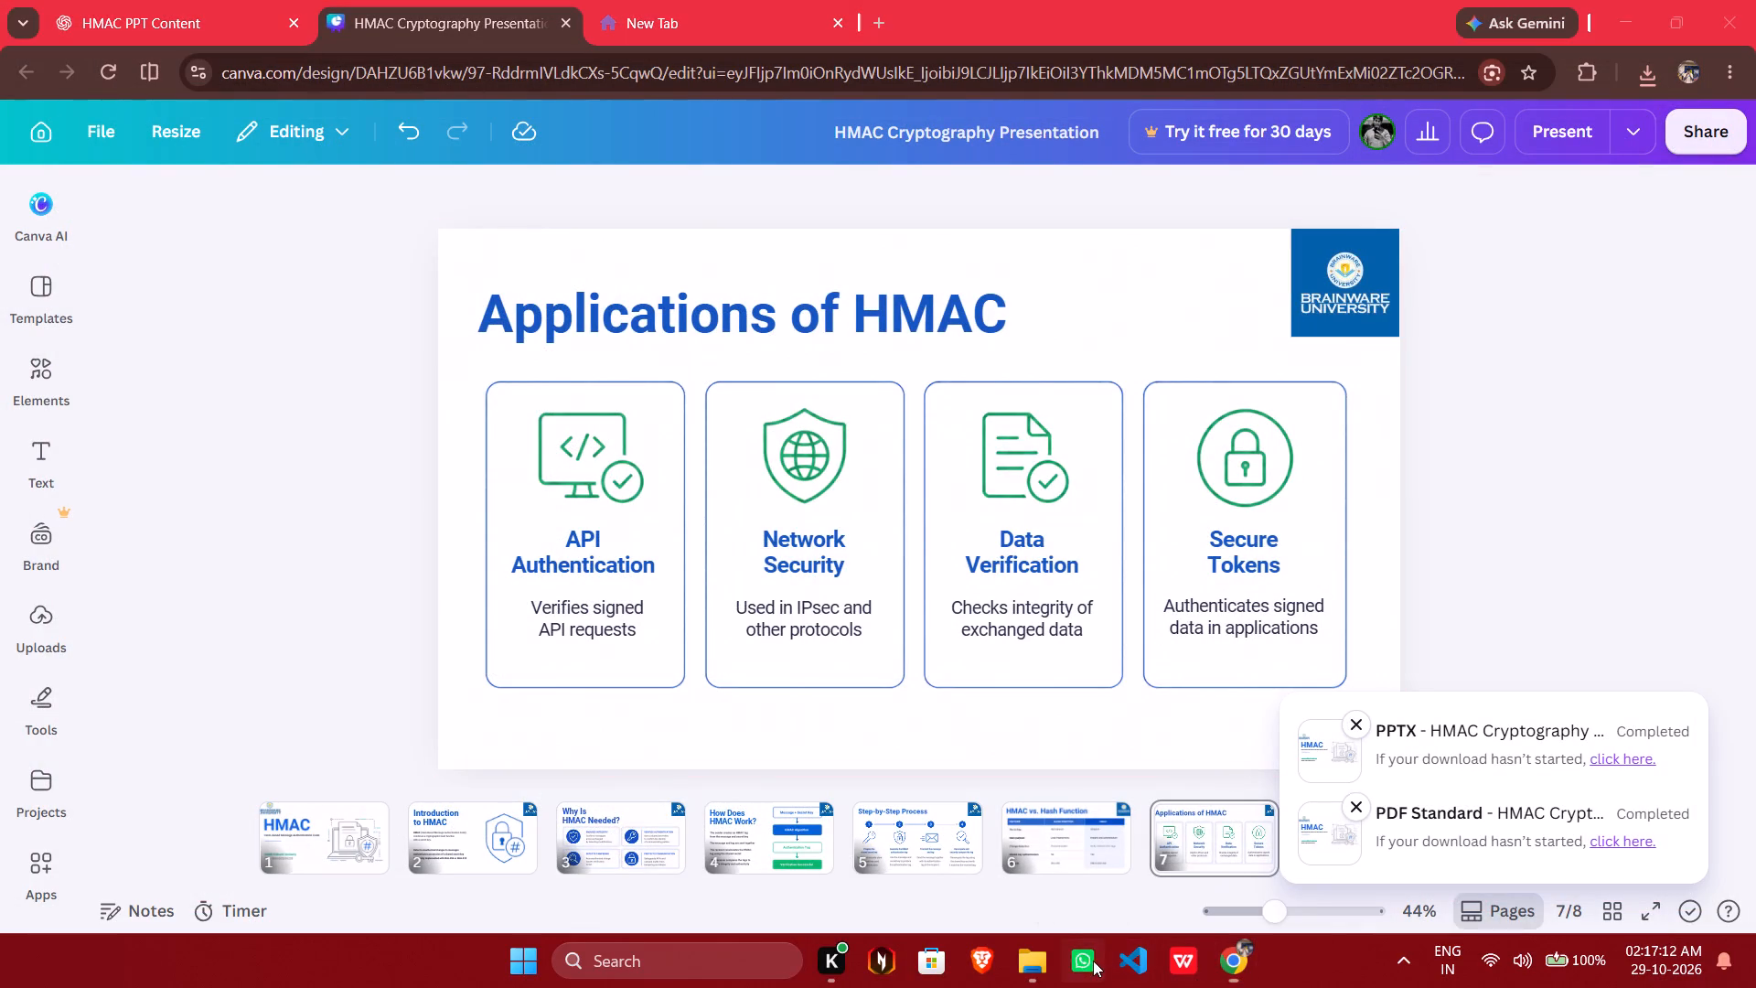